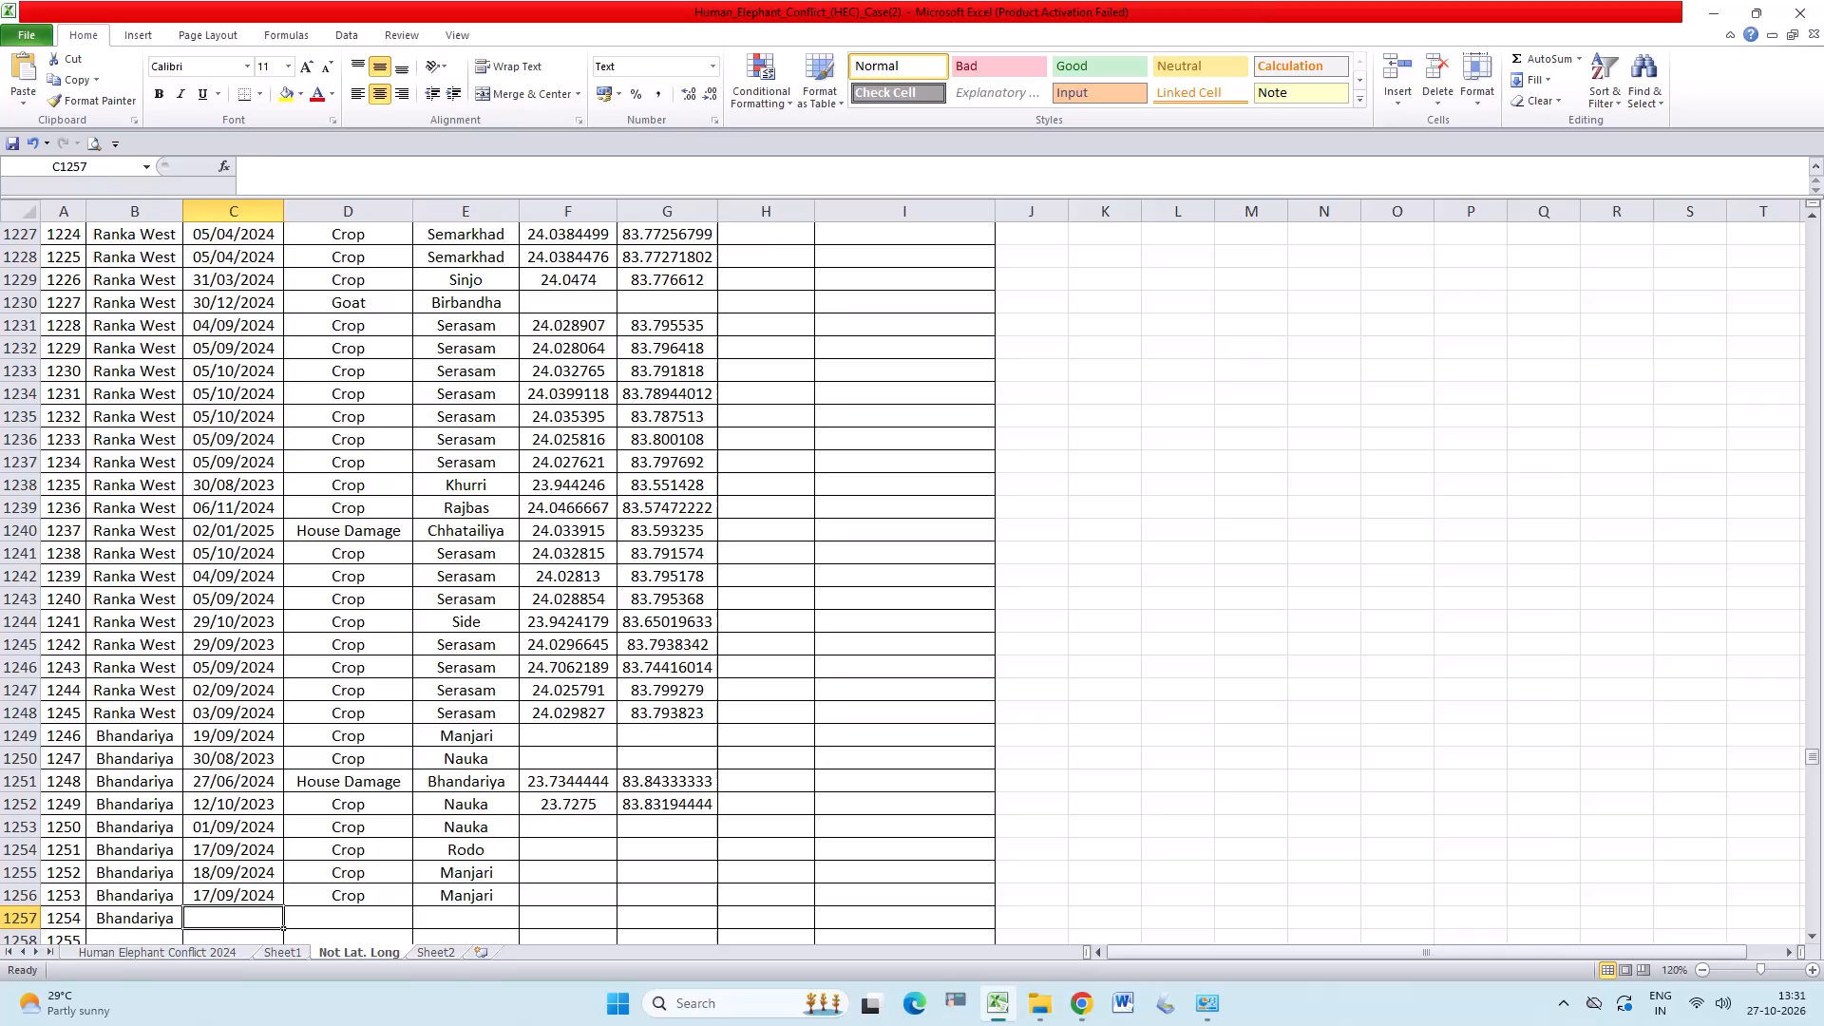
{"action": "type", "text": "18"}
{"action": "type", "text": "09/2024"}
{"action": "key", "text": "Tab"}
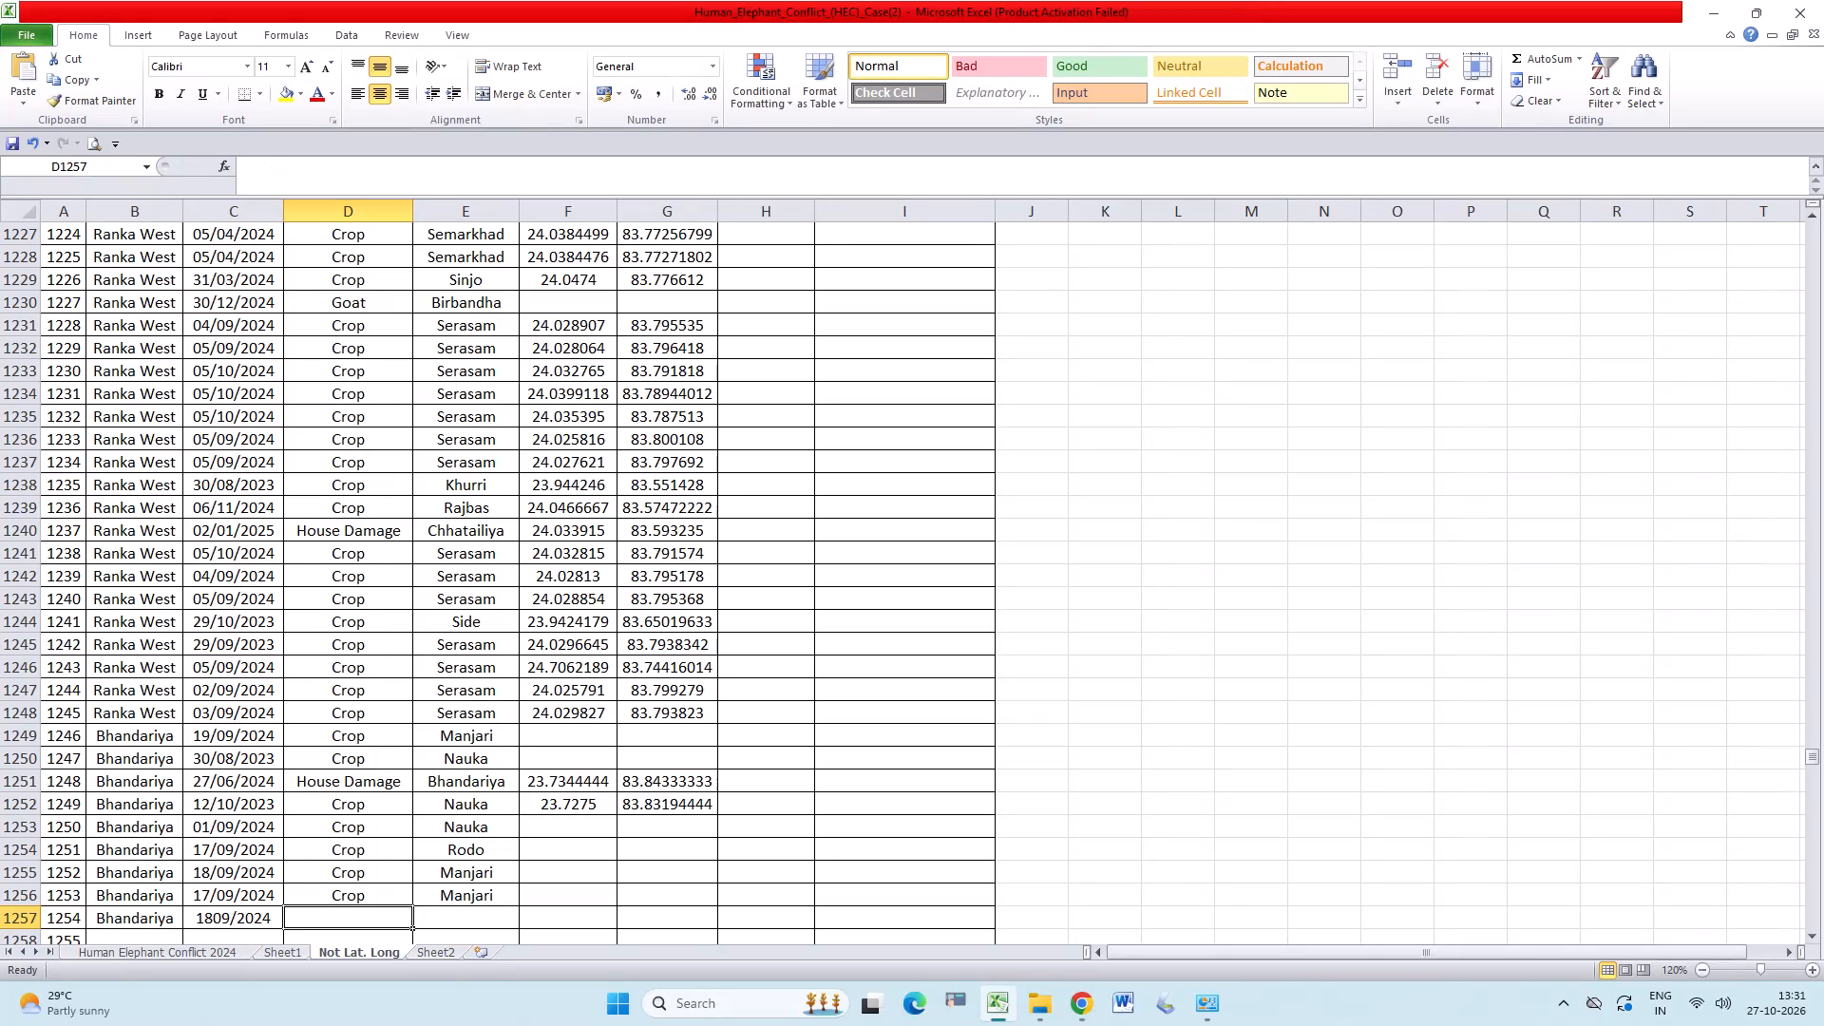
{"action": "key", "text": "Down"}
{"action": "key", "text": "Up"}
{"action": "key", "text": "Left"}
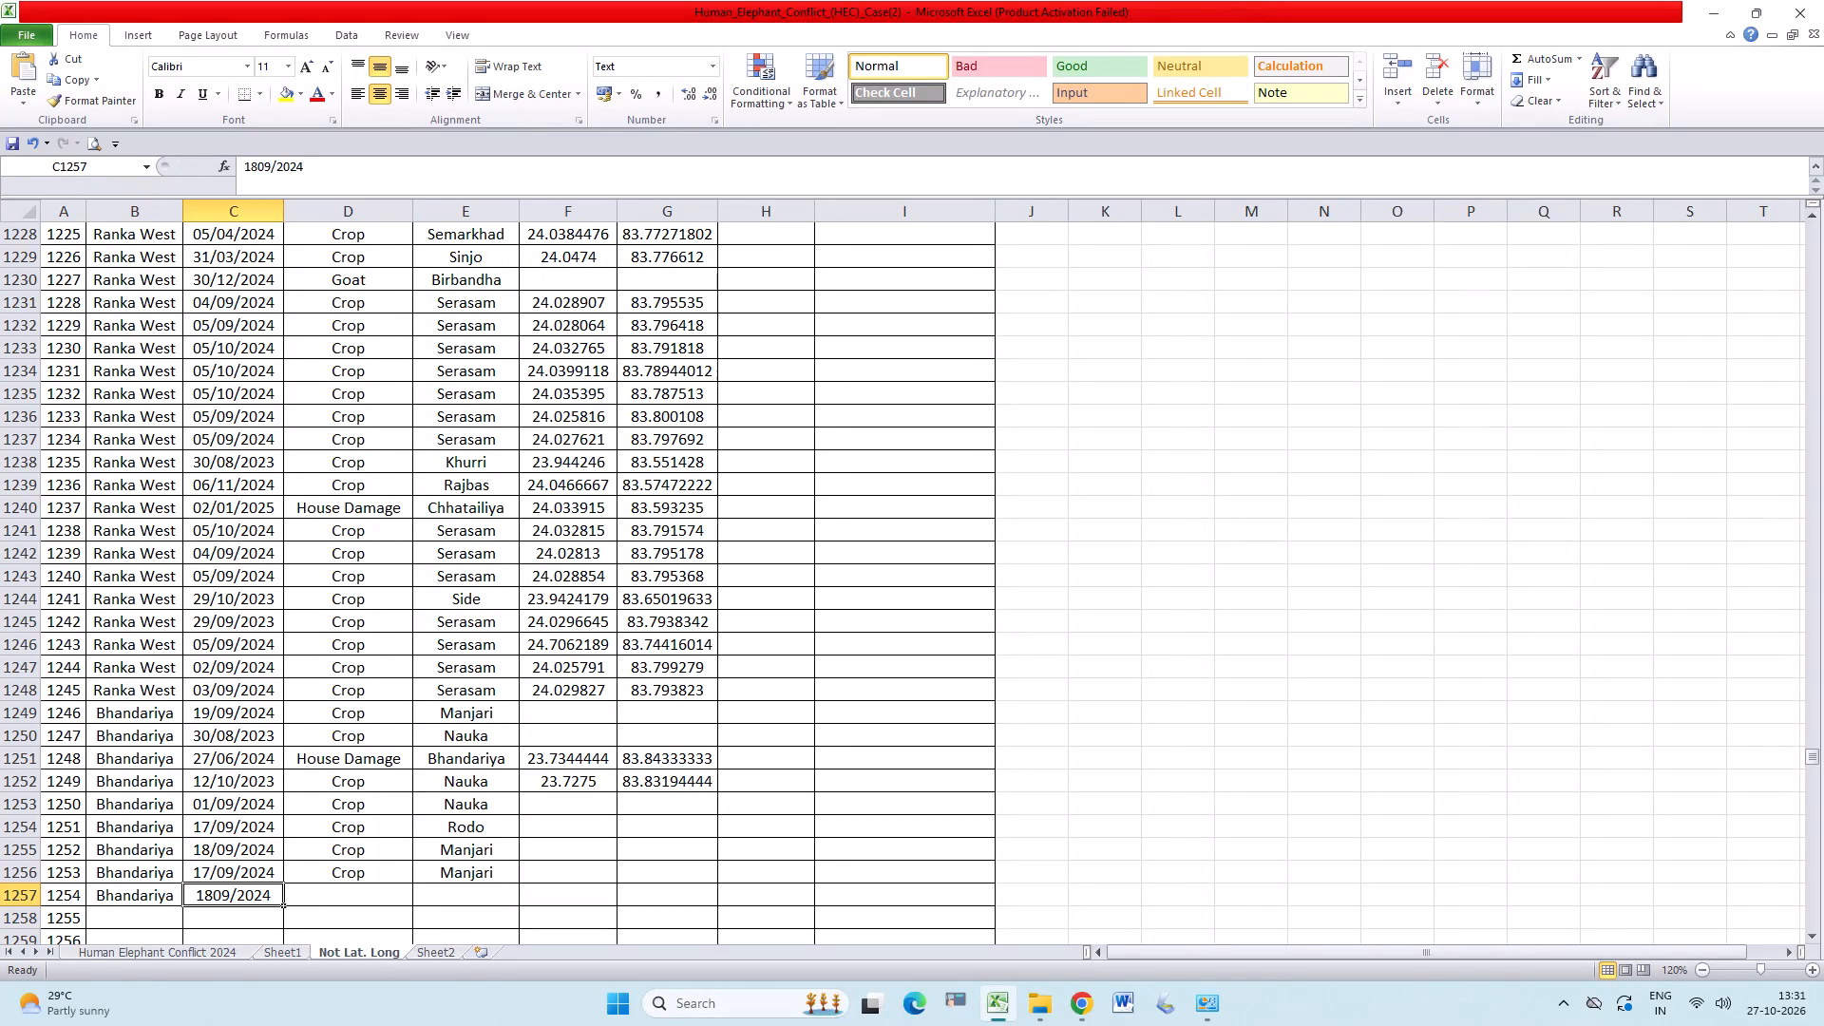
{"action": "key", "text": "F2"}
{"action": "key", "text": "Left"}
{"action": "key", "text": "Left"}
{"action": "key", "text": "Left"}
{"action": "key", "text": "Left"}
{"action": "key", "text": "Left"}
{"action": "key", "text": "Left"}
{"action": "key", "text": "Left"}
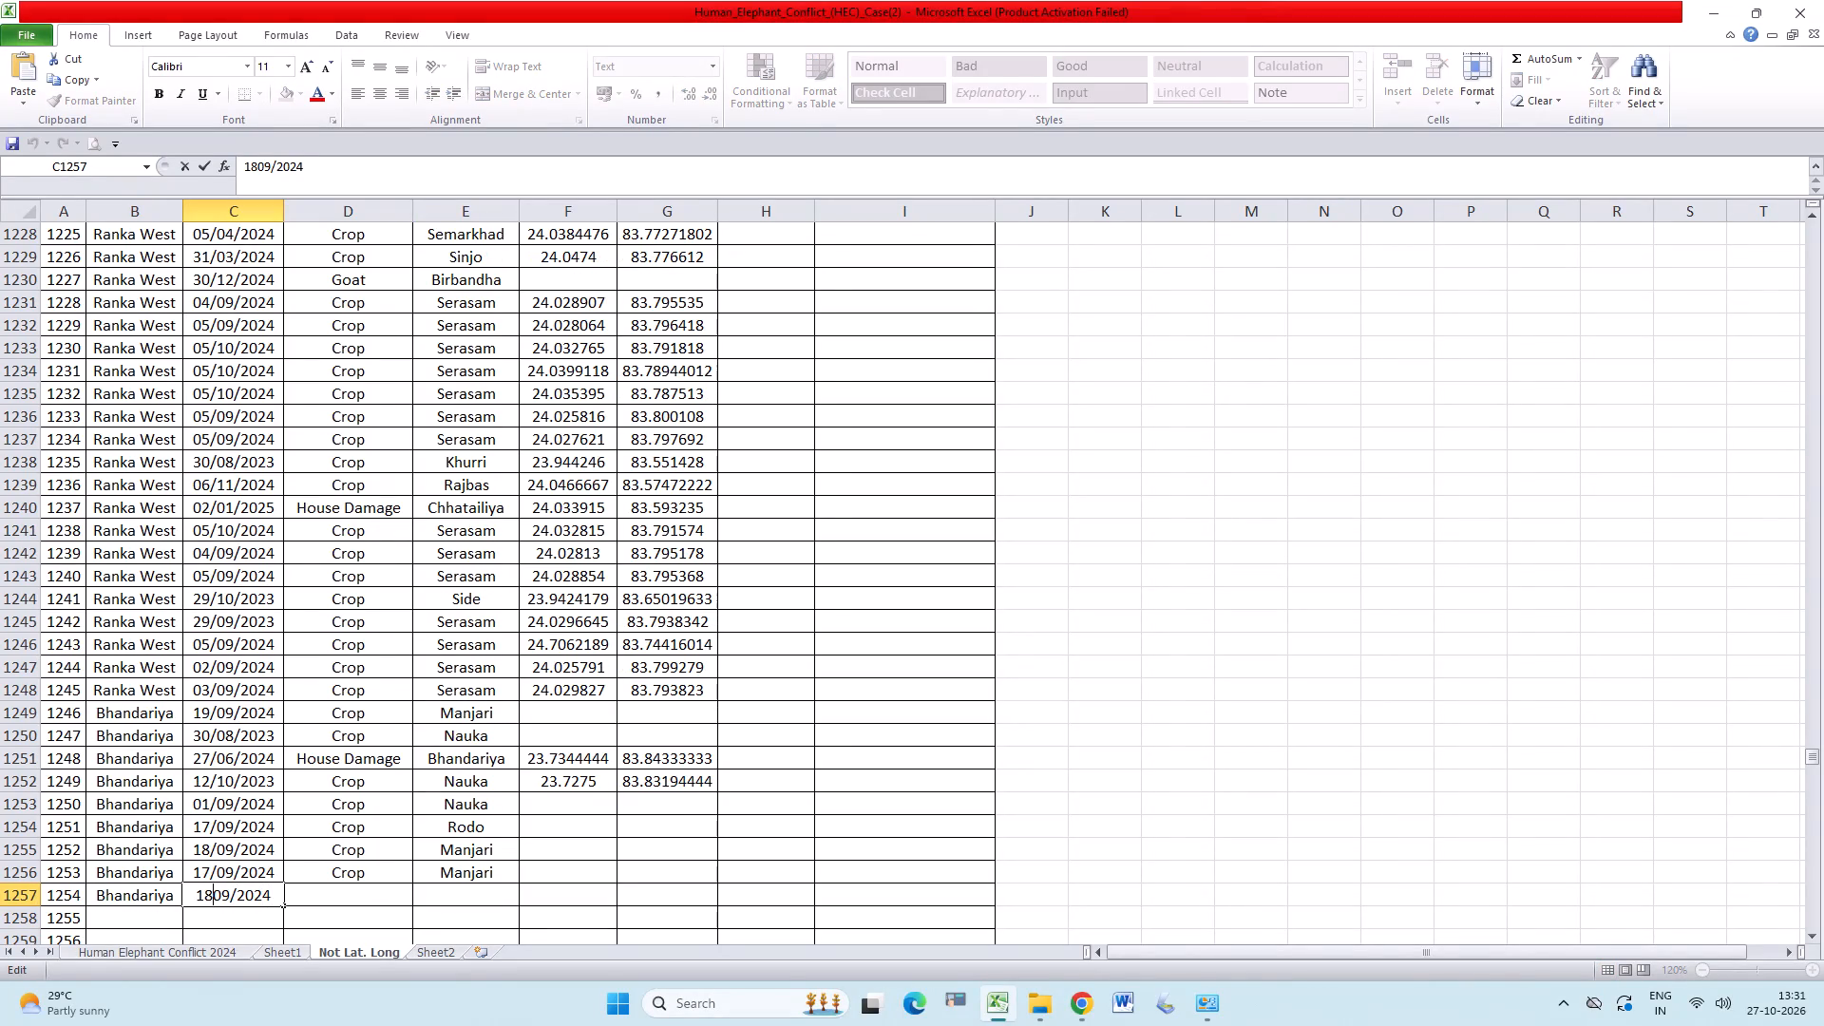
{"action": "key", "text": "8"}
{"action": "key", "text": "BackSpace"}
{"action": "key", "text": "slash"}
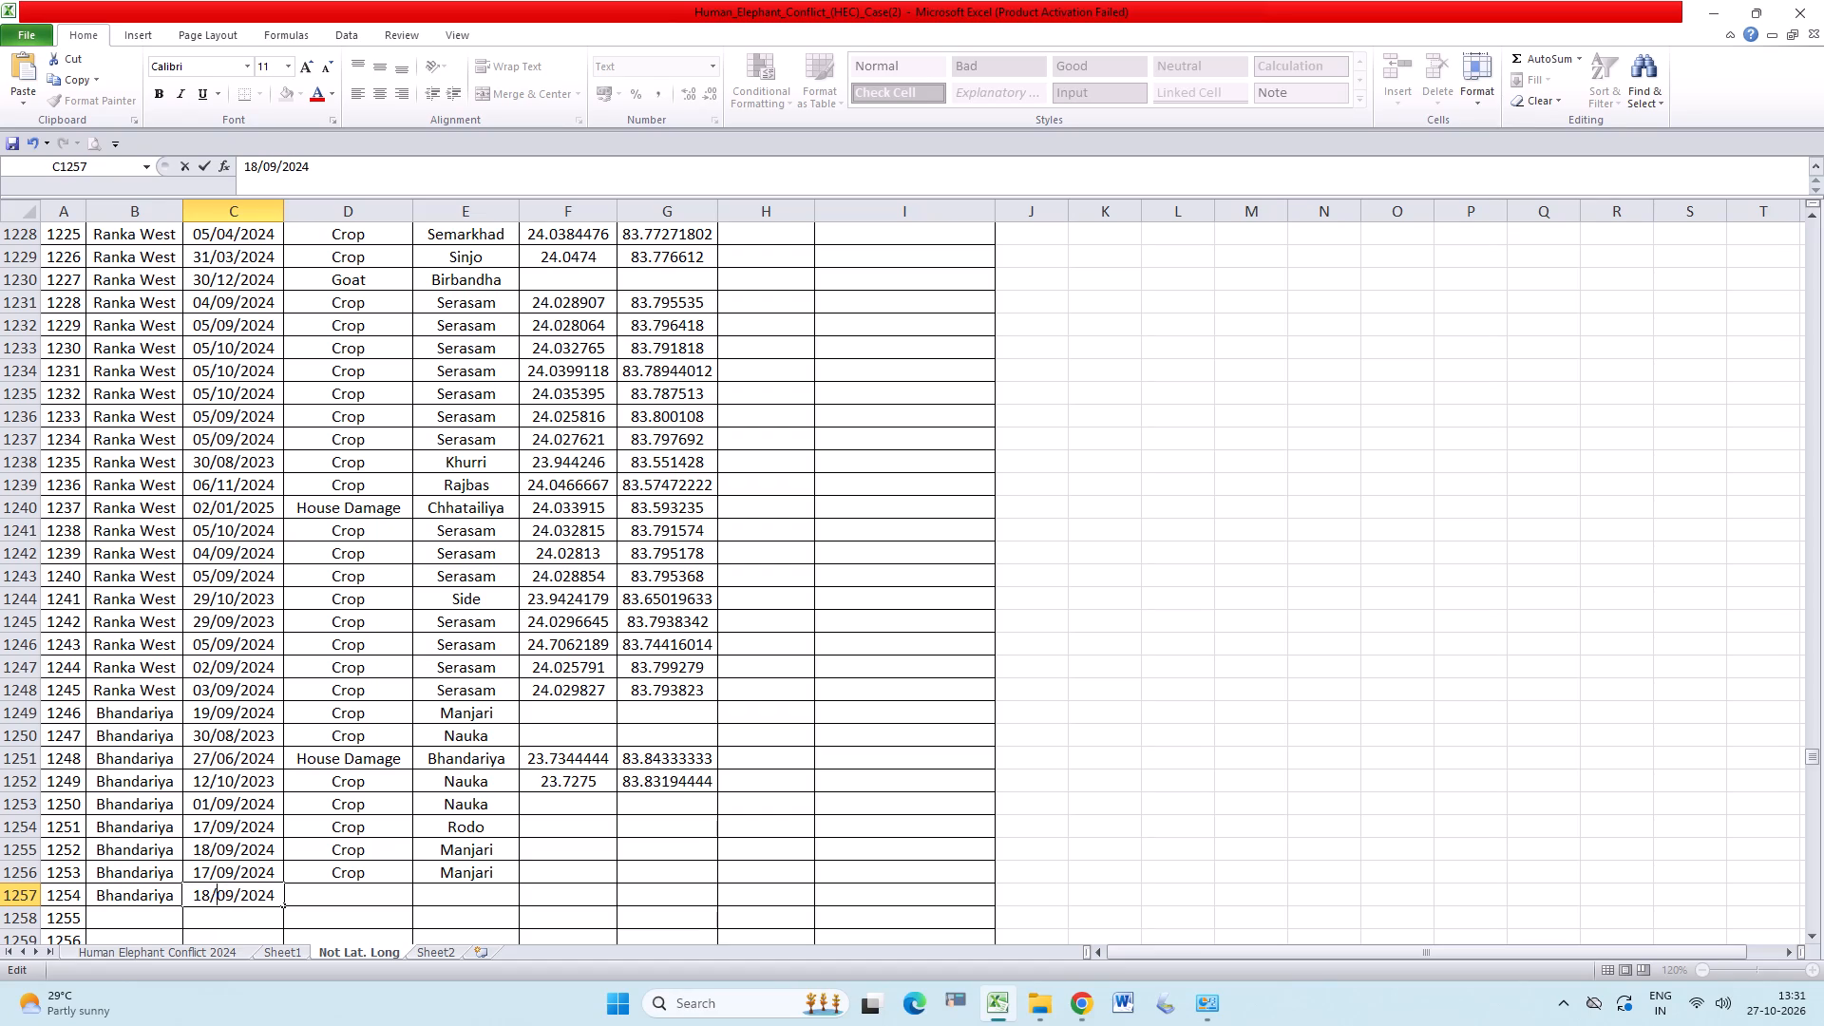
{"action": "key", "text": "Tab"}
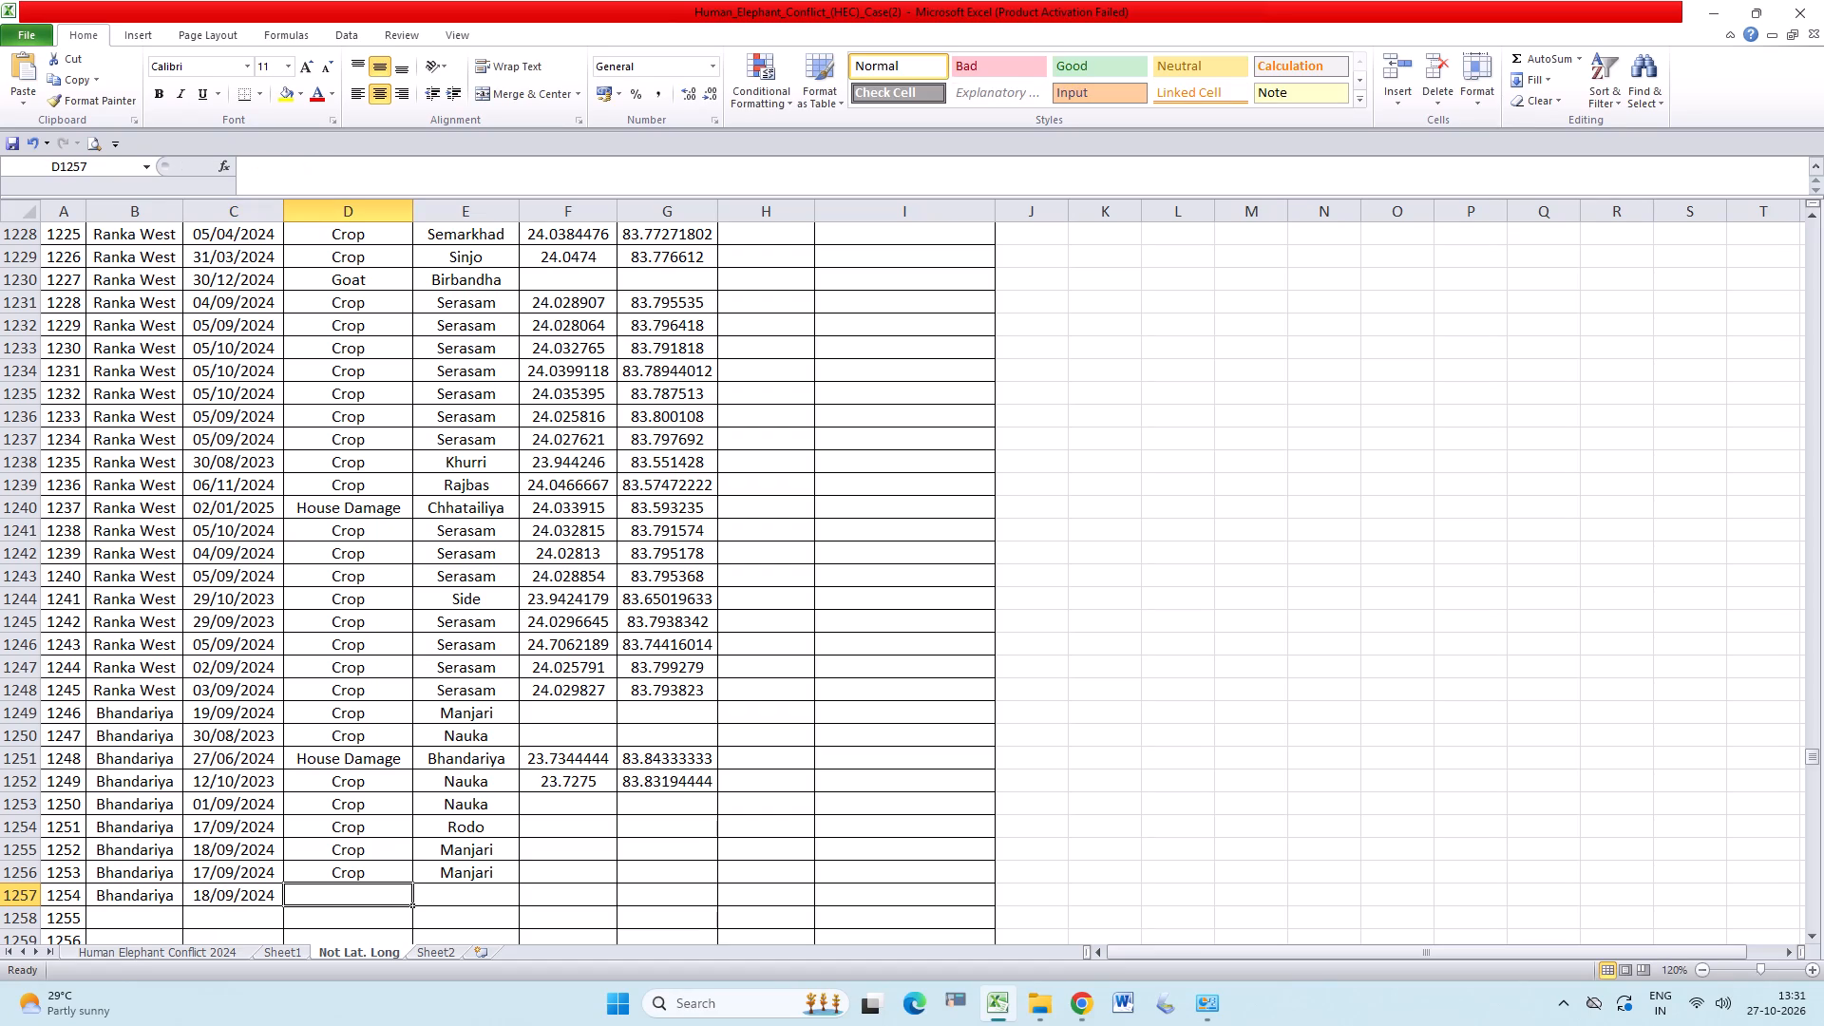
Complete record 1254 with damage type Crop and village Manjari, copied from the record above.
{"action": "key", "text": "ctrl+d"}
{"action": "key", "text": "Tab"}
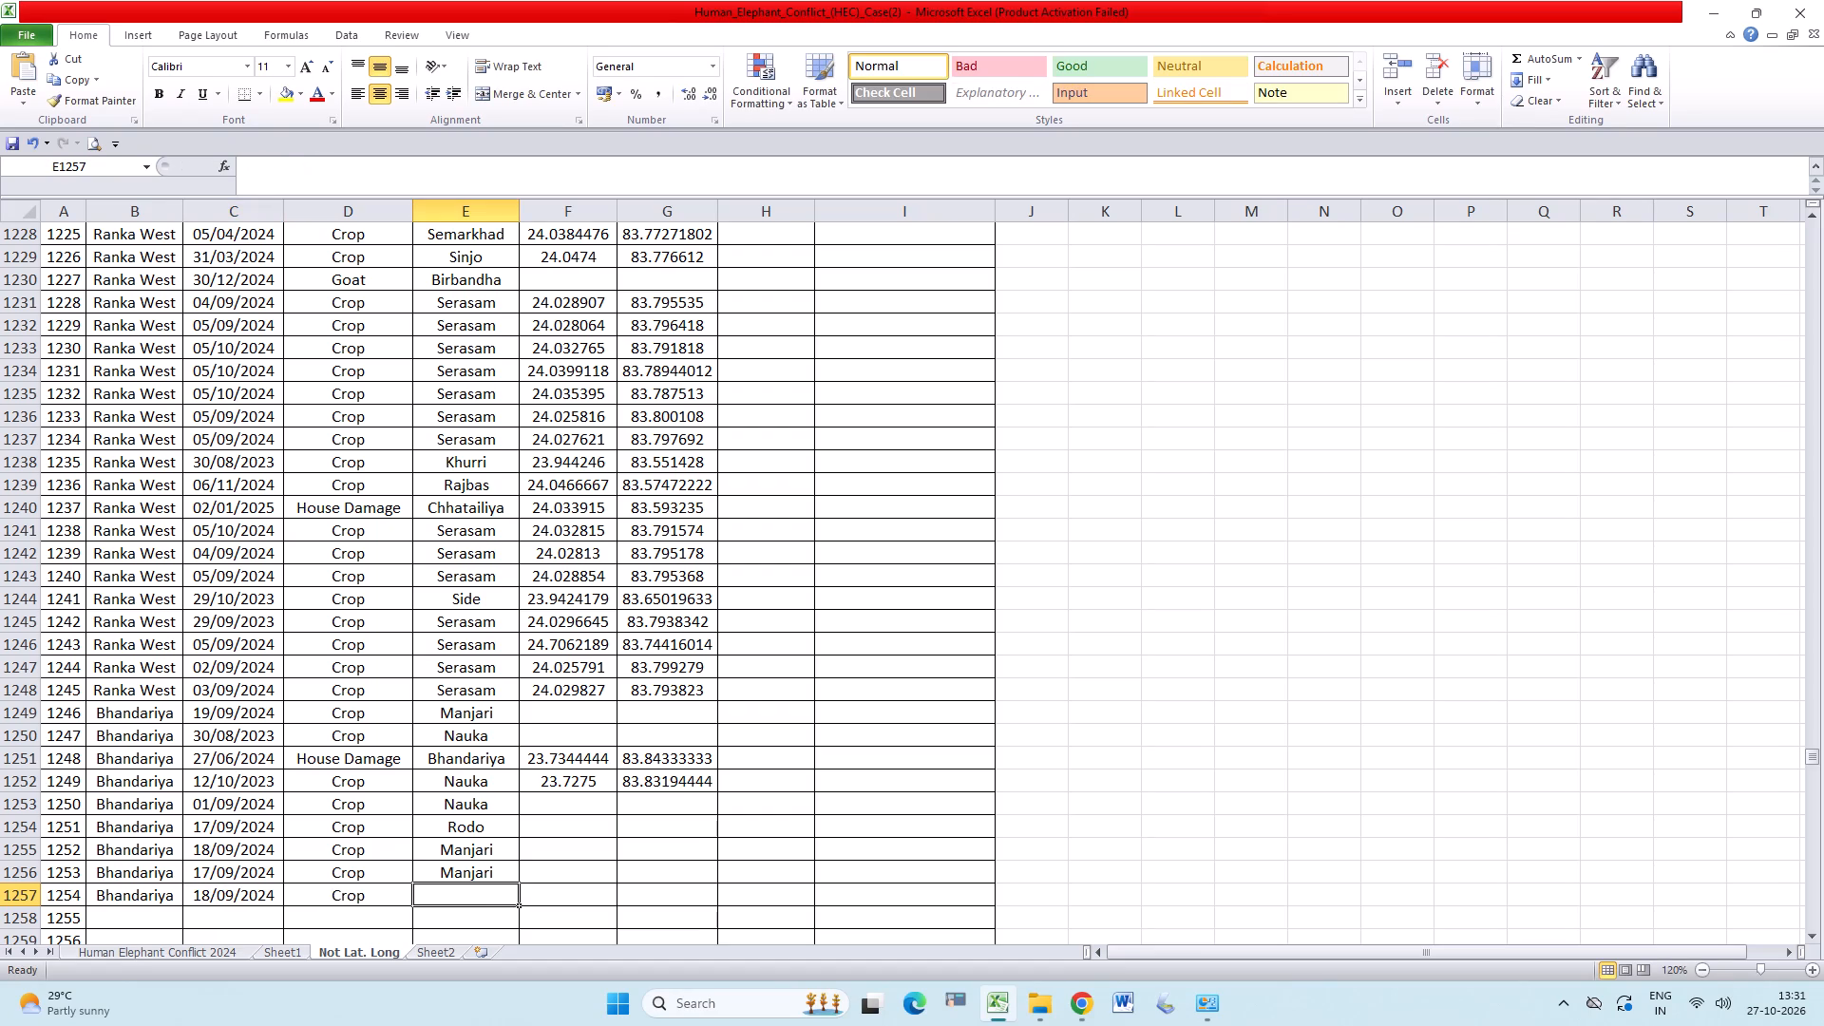
{"action": "key", "text": "ctrl+d"}
{"action": "key", "text": "Tab"}
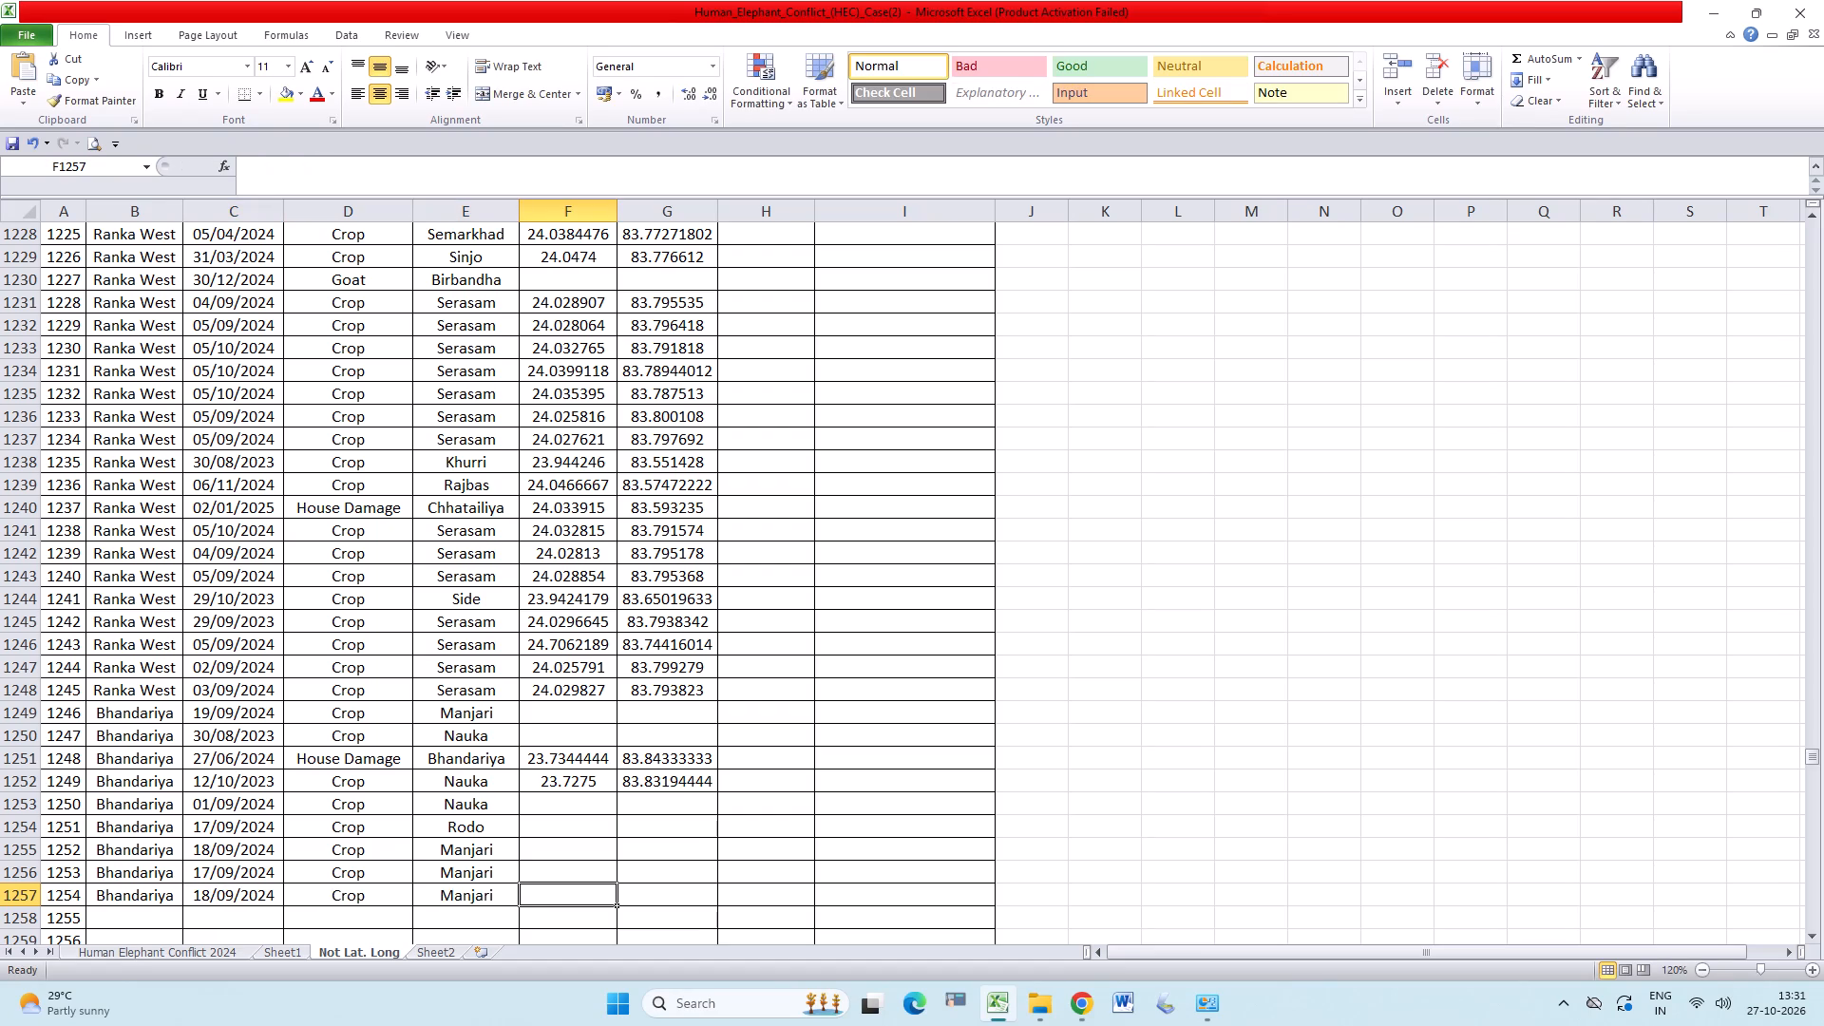
{"action": "key", "text": "Return"}
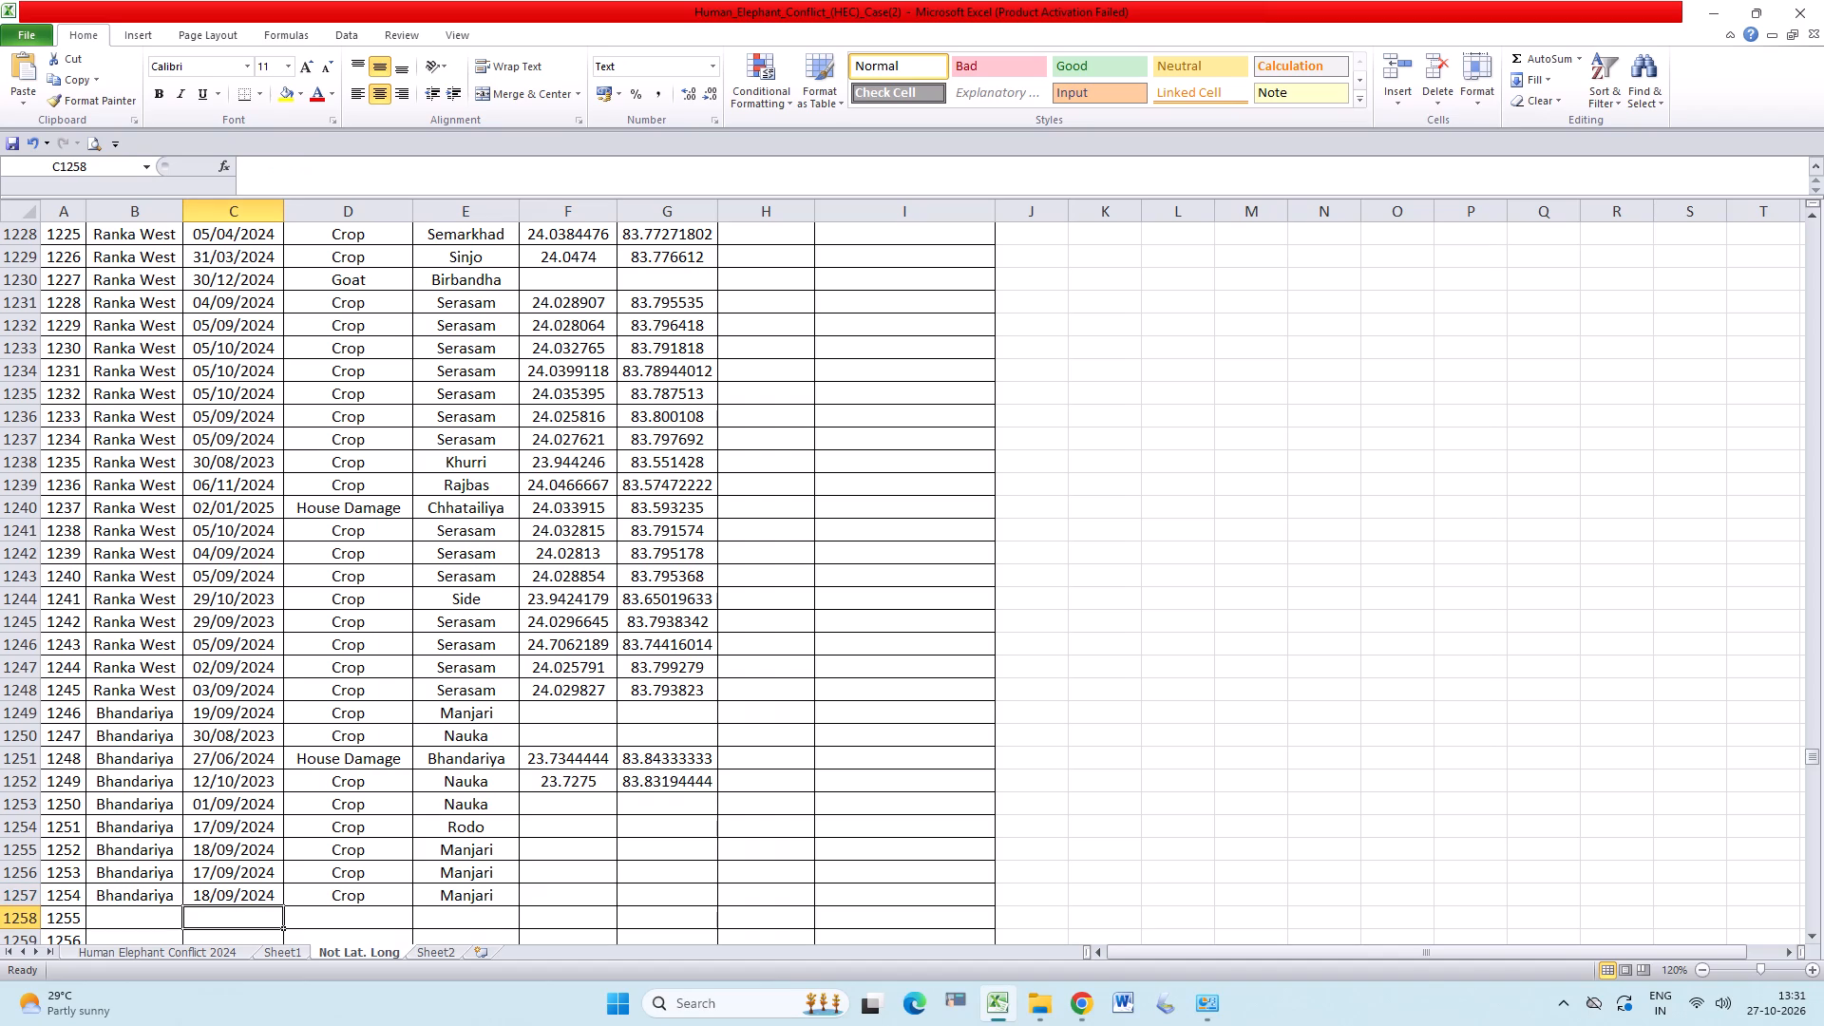
Fill record 1255 with Bhandariya, 18/09/2024, Crop and Manjari, all copied from the record above.
{"action": "key", "text": "Left"}
{"action": "key", "text": "ctrl+d"}
{"action": "key", "text": "Tab"}
{"action": "key", "text": "ctrl+d"}
{"action": "key", "text": "Tab"}
{"action": "key", "text": "ctrl+d"}
{"action": "key", "text": "Tab"}
{"action": "key", "text": "ctrl+d"}
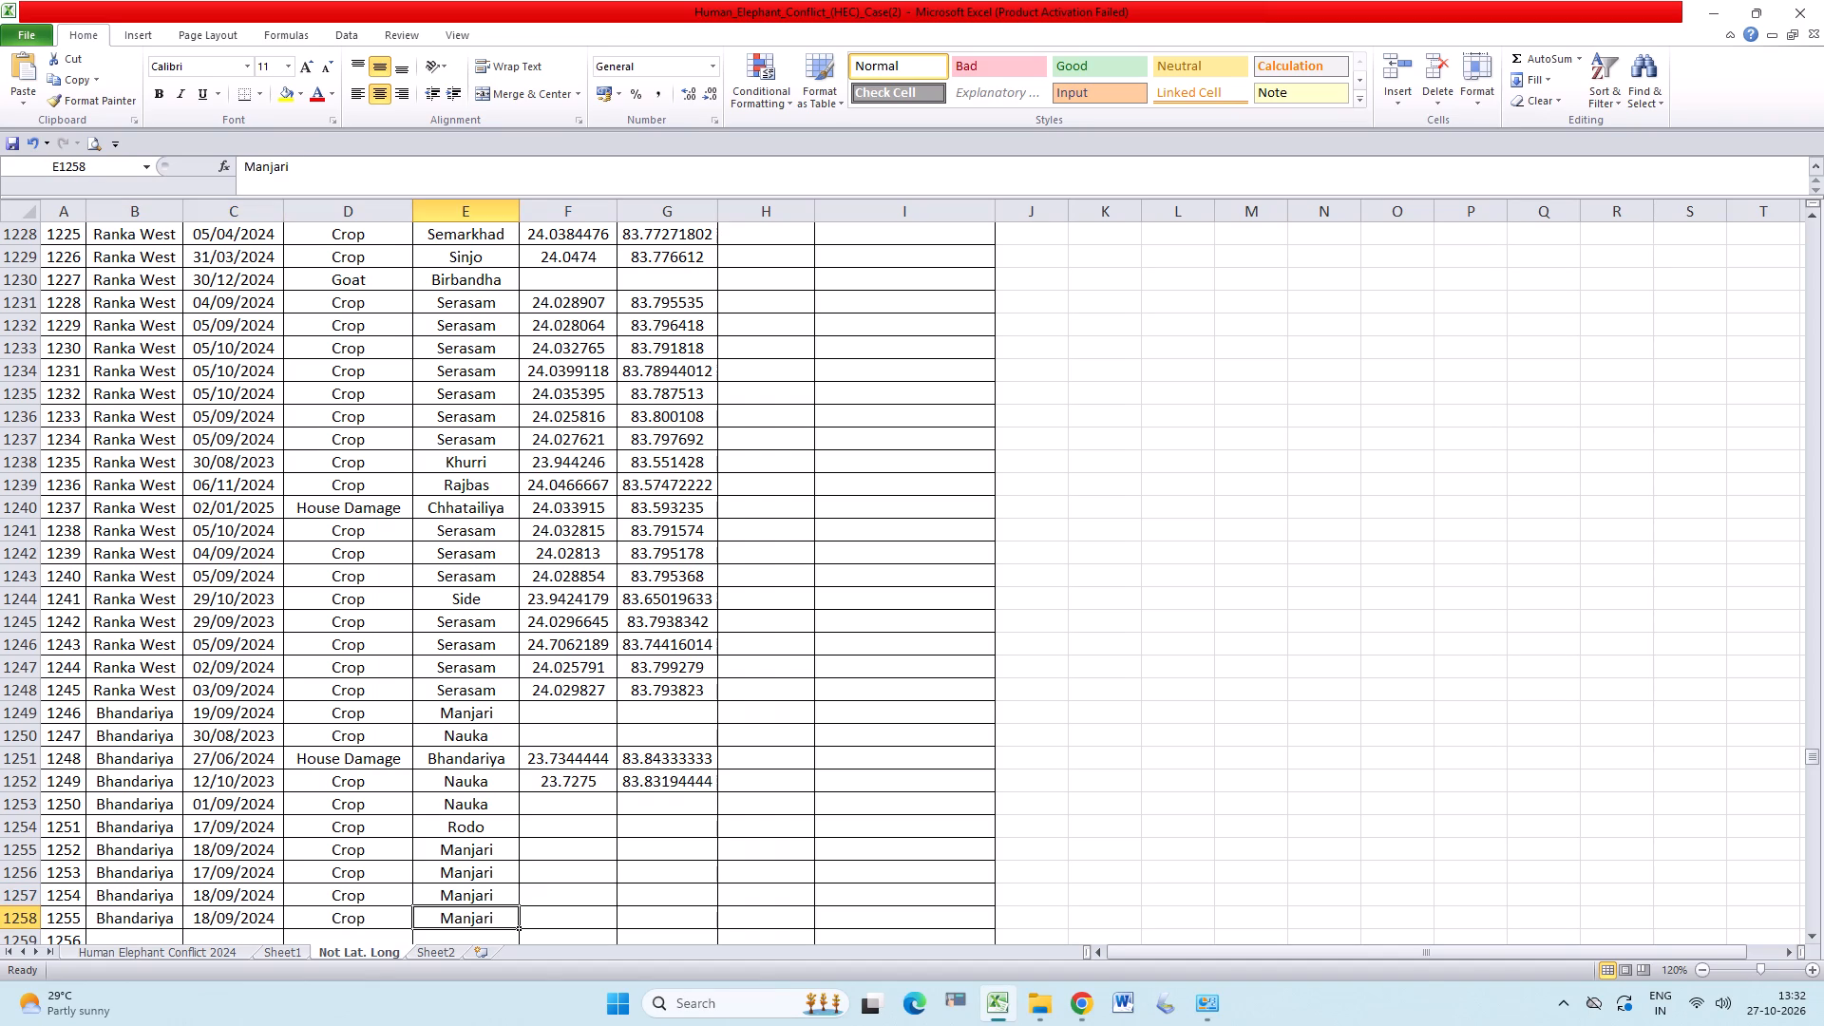
{"action": "key", "text": "Return"}
Fill record 1256 with Bhandariya, date 19/09/2024, Crop and Manjari, copying all but the date from above.
{"action": "key", "text": "ctrl+d"}
{"action": "key", "text": "Tab"}
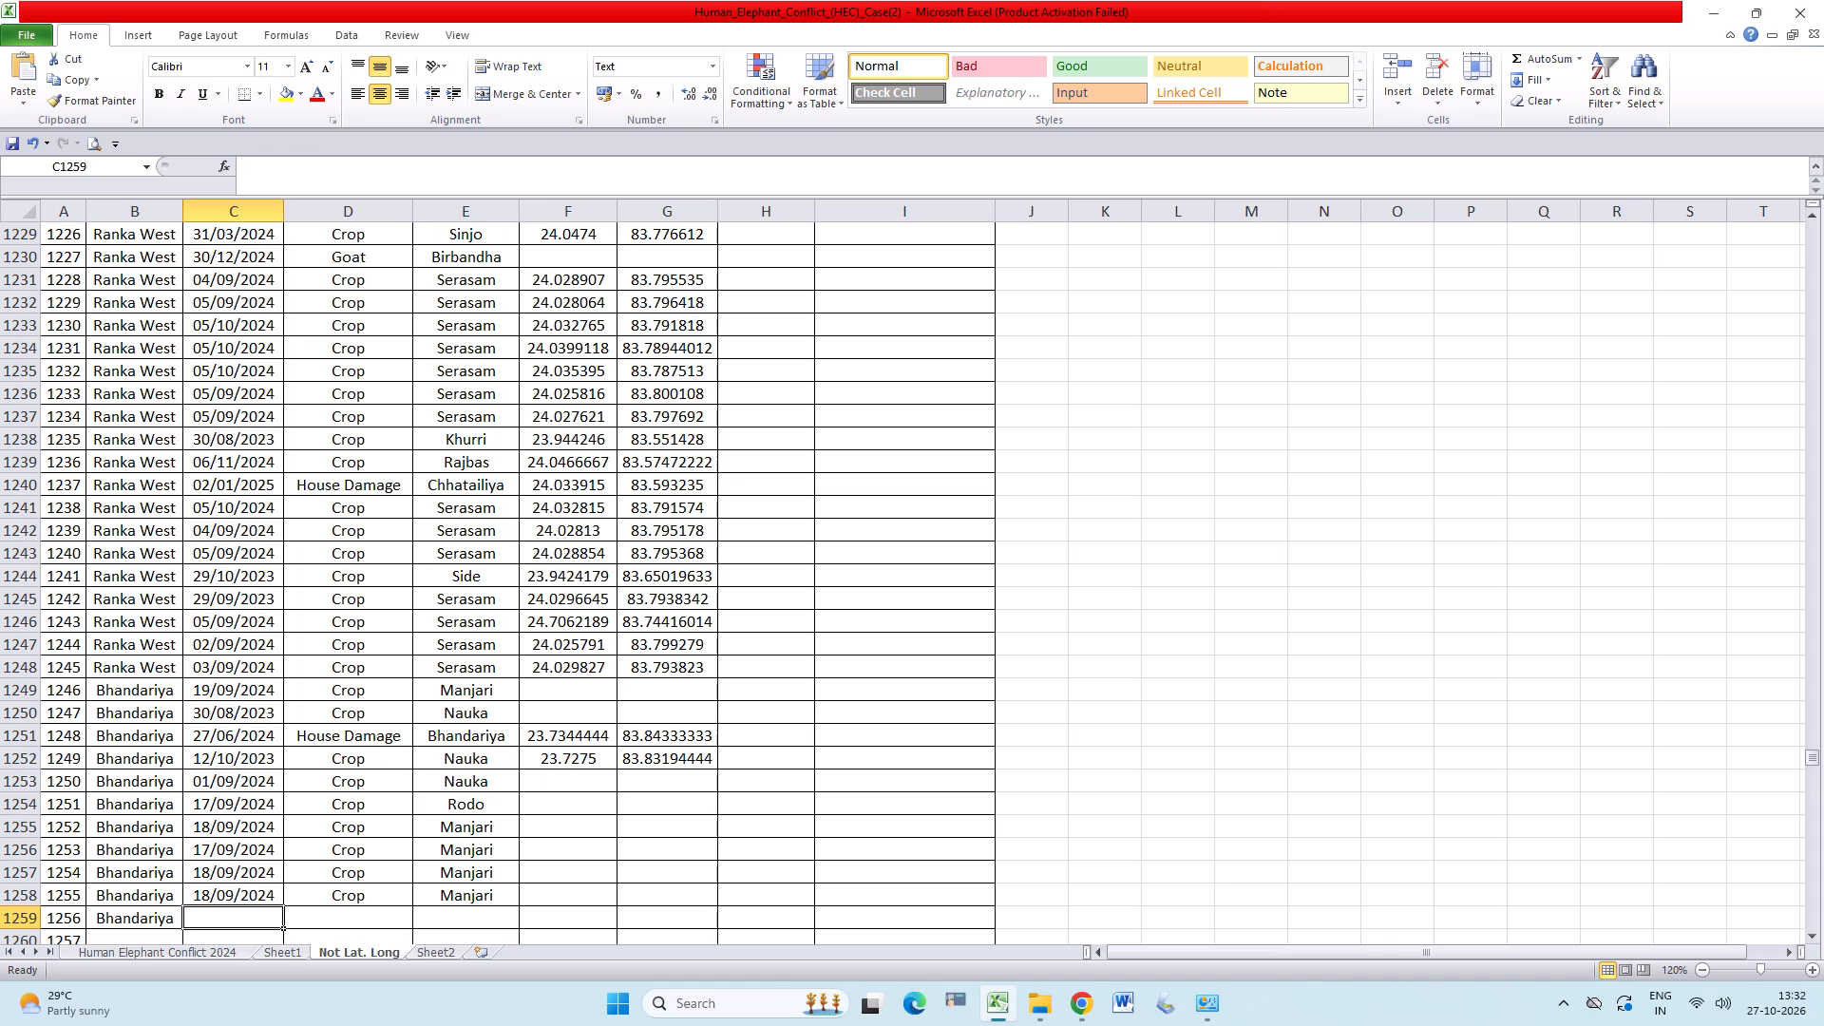
{"action": "type", "text": "19"}
{"action": "type", "text": "/09/2024"}
{"action": "key", "text": "Tab"}
{"action": "key", "text": "ctrl+d"}
{"action": "key", "text": "Tab"}
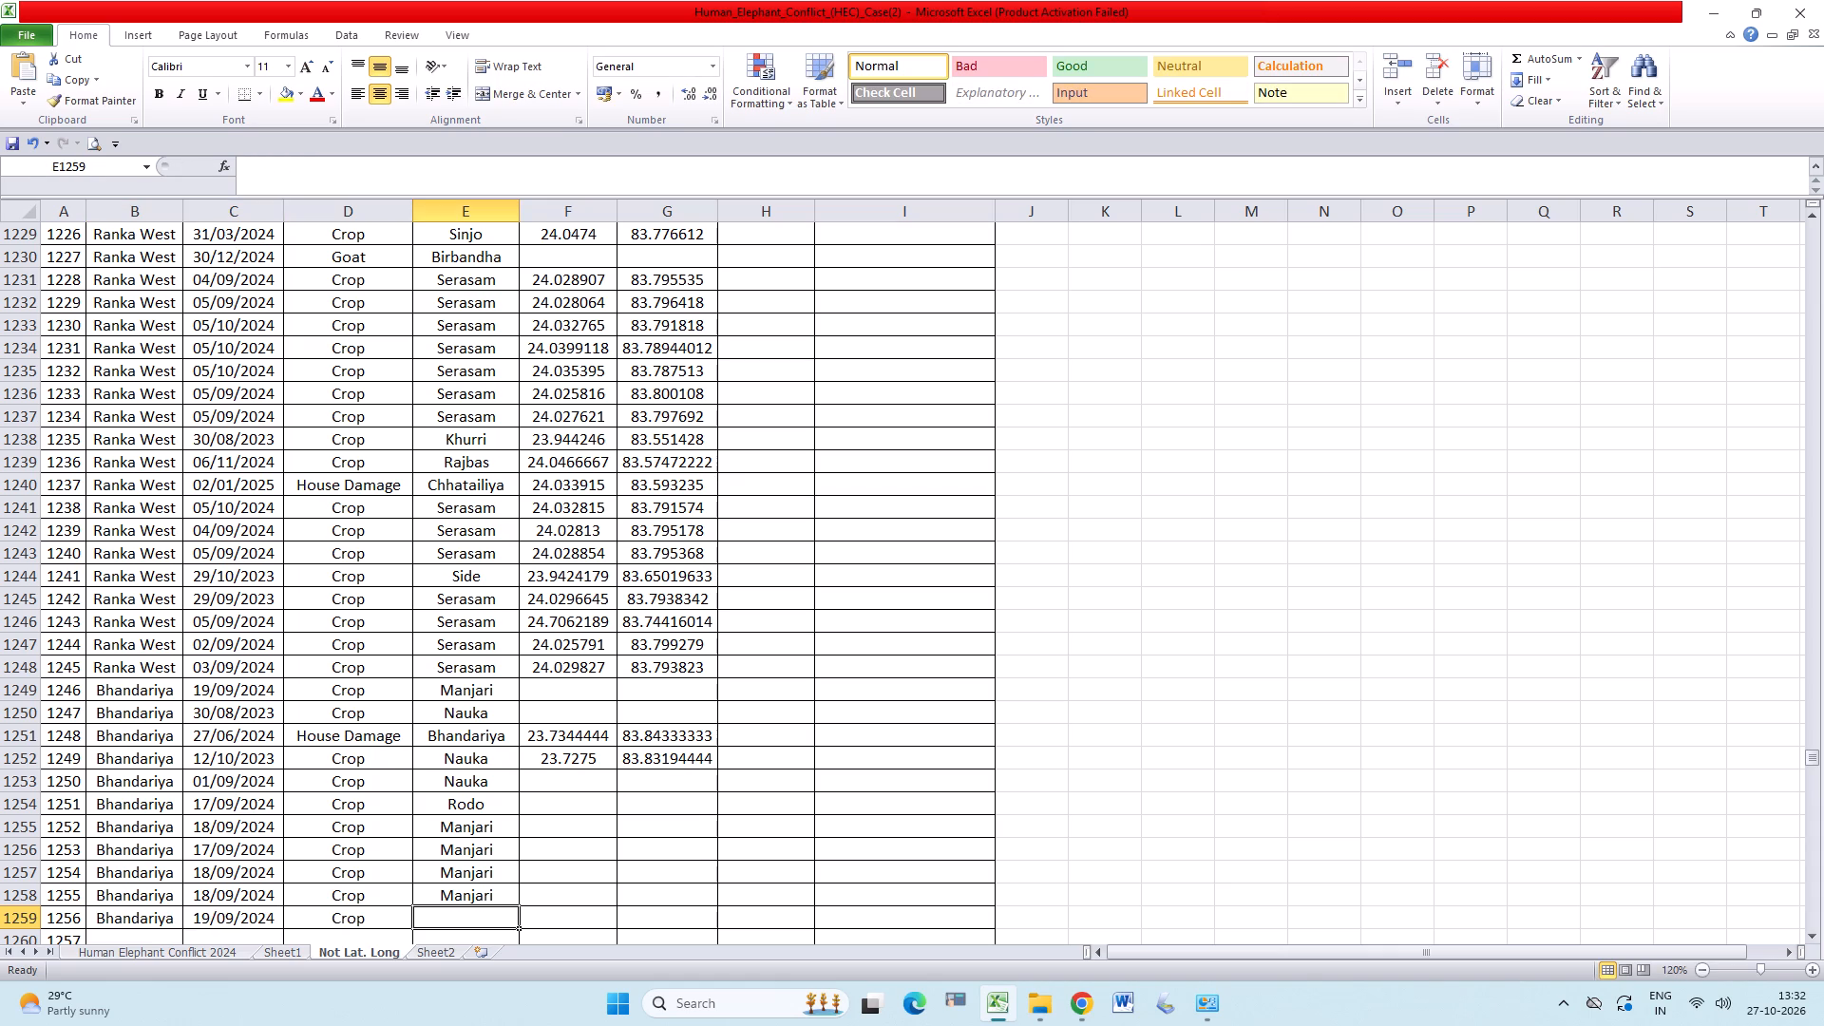
{"action": "key", "text": "ctrl+d"}
{"action": "key", "text": "Return"}
Fill record 1257 with Bhandariya, date 17/09/2024, Crop and Manjari, copying all but the date from above.
{"action": "key", "text": "ctrl+d"}
{"action": "key", "text": "Tab"}
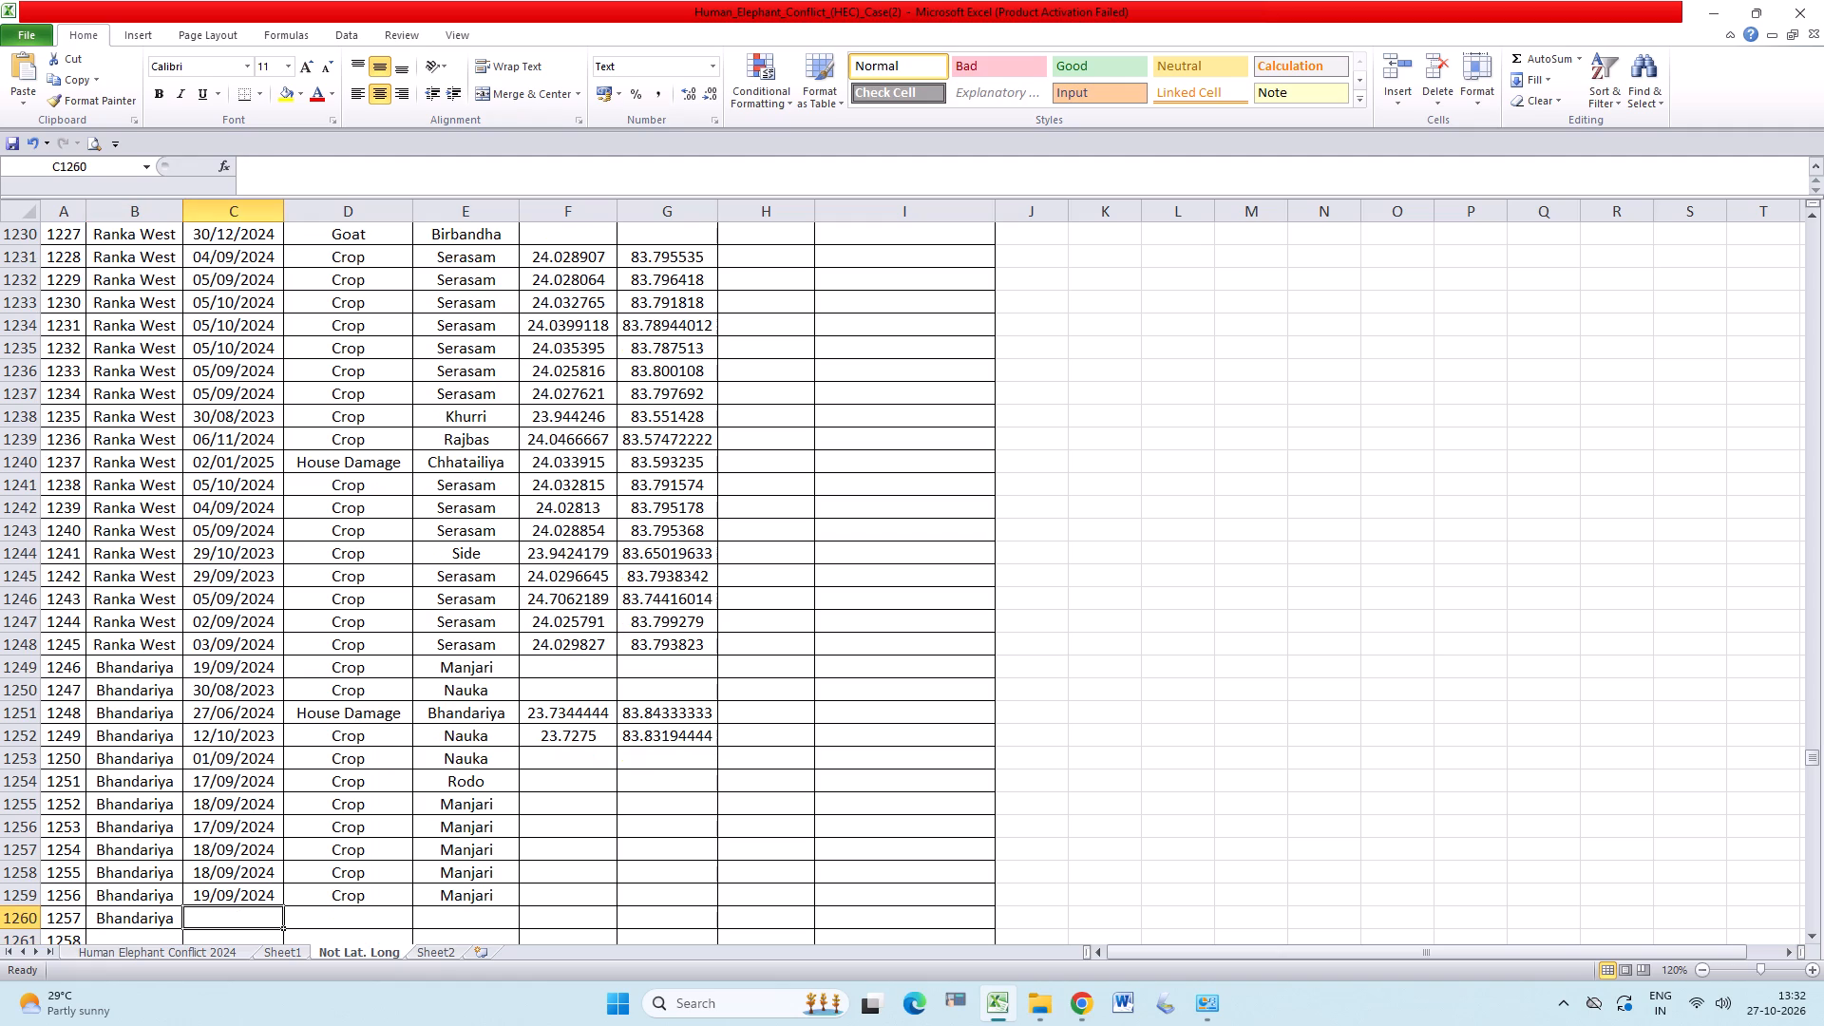
{"action": "type", "text": "17"}
{"action": "type", "text": "*/0"}
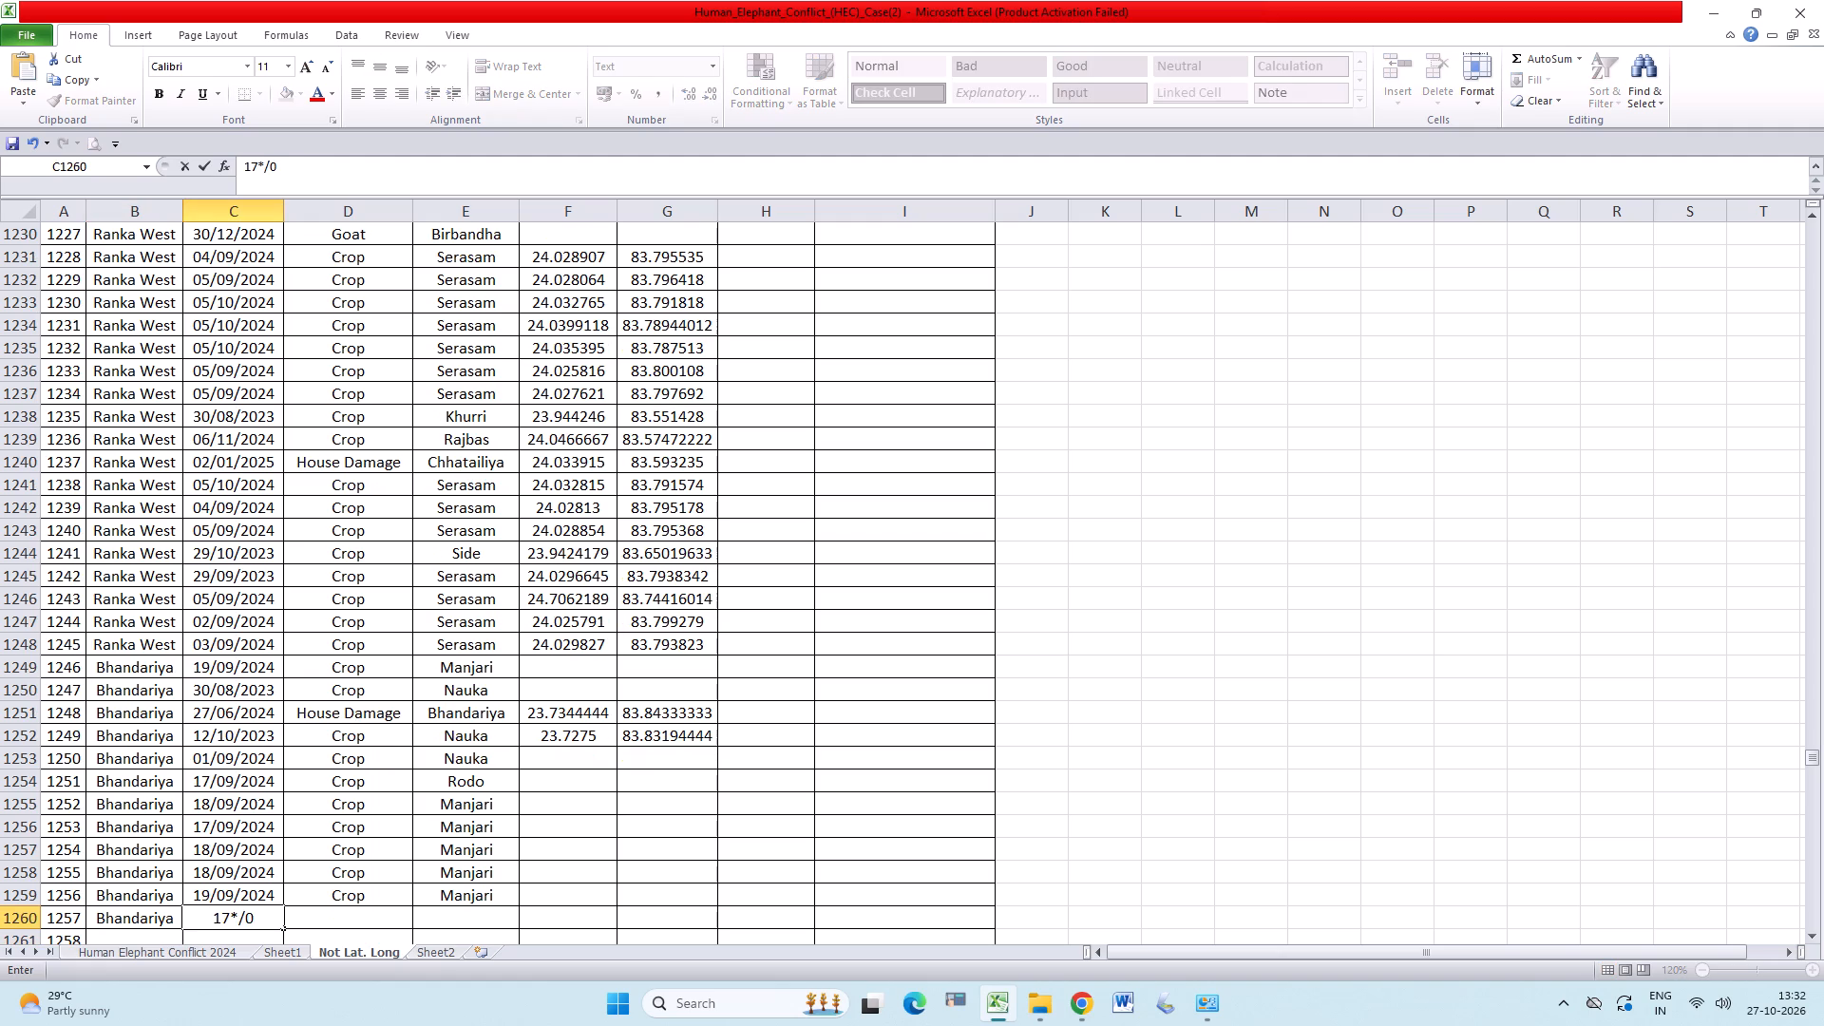
{"action": "key", "text": "BackSpace"}
{"action": "key", "text": "BackSpace"}
{"action": "key", "text": "BackSpace"}
{"action": "type", "text": "/09/2024"}
{"action": "key", "text": "Tab"}
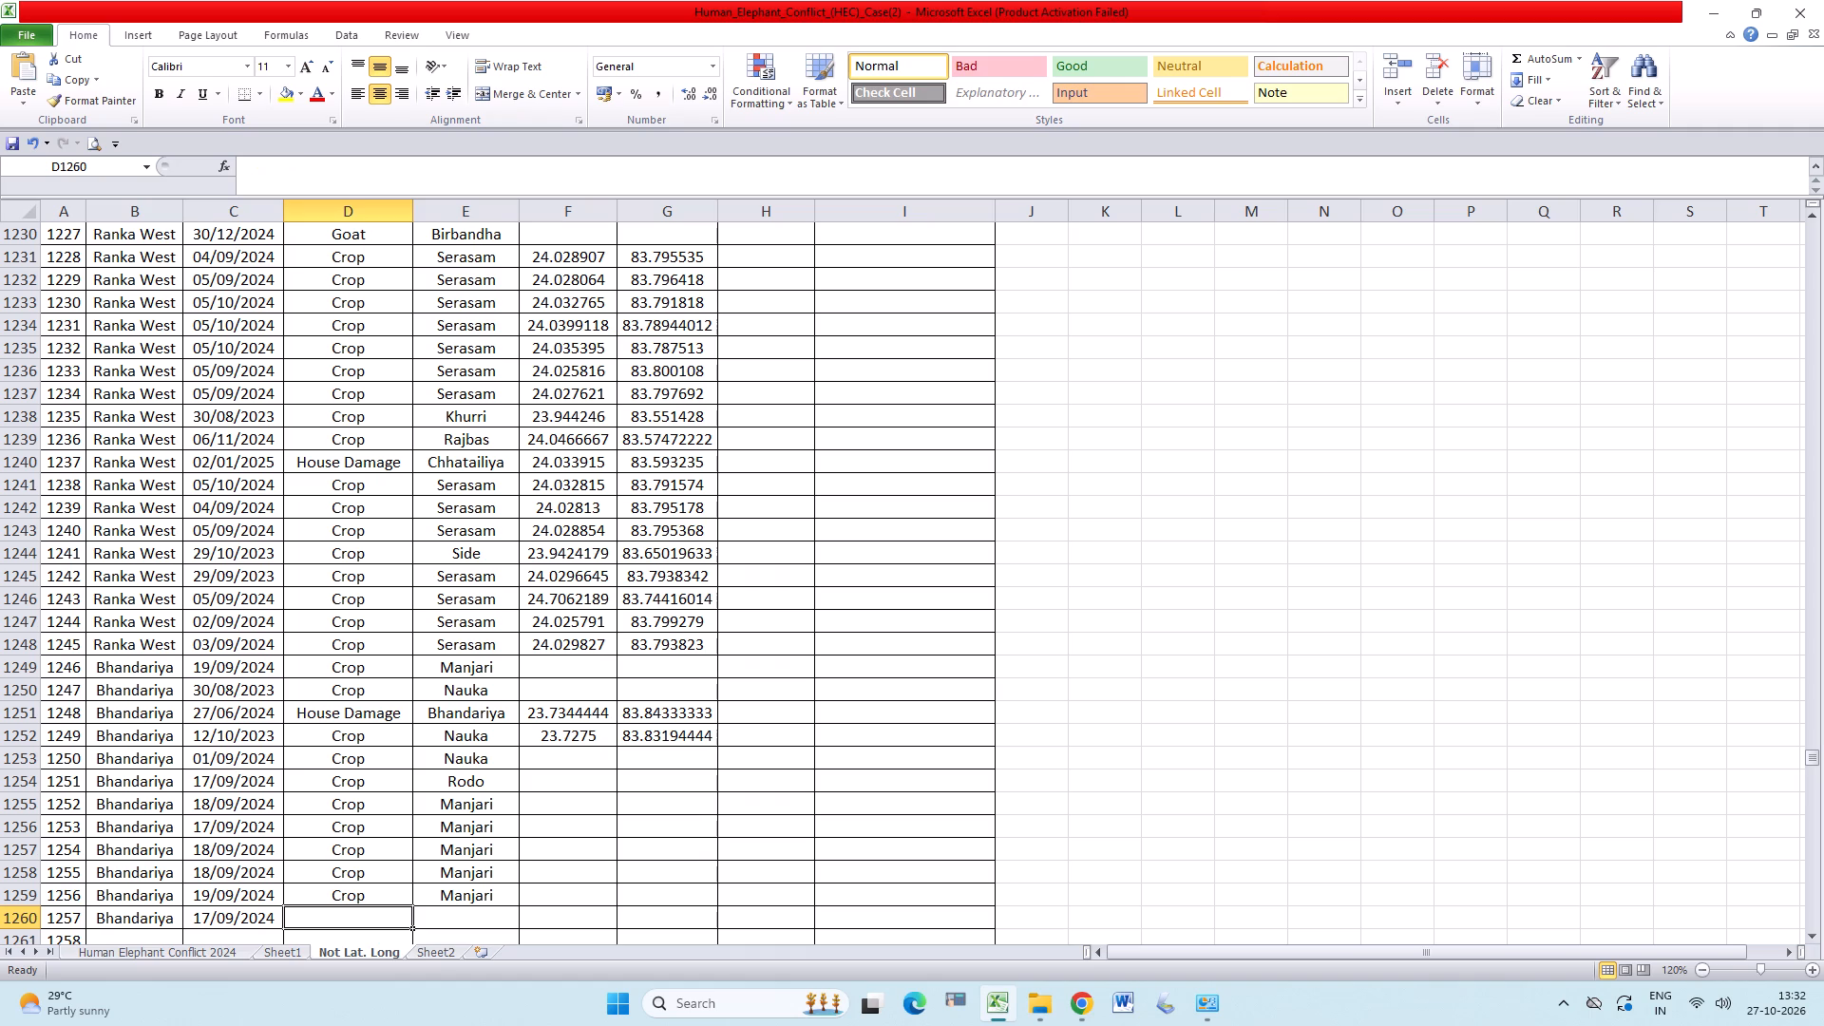
{"action": "key", "text": "ctrl+d"}
{"action": "key", "text": "Tab"}
{"action": "key", "text": "ctrl+d"}
{"action": "key", "text": "Return"}
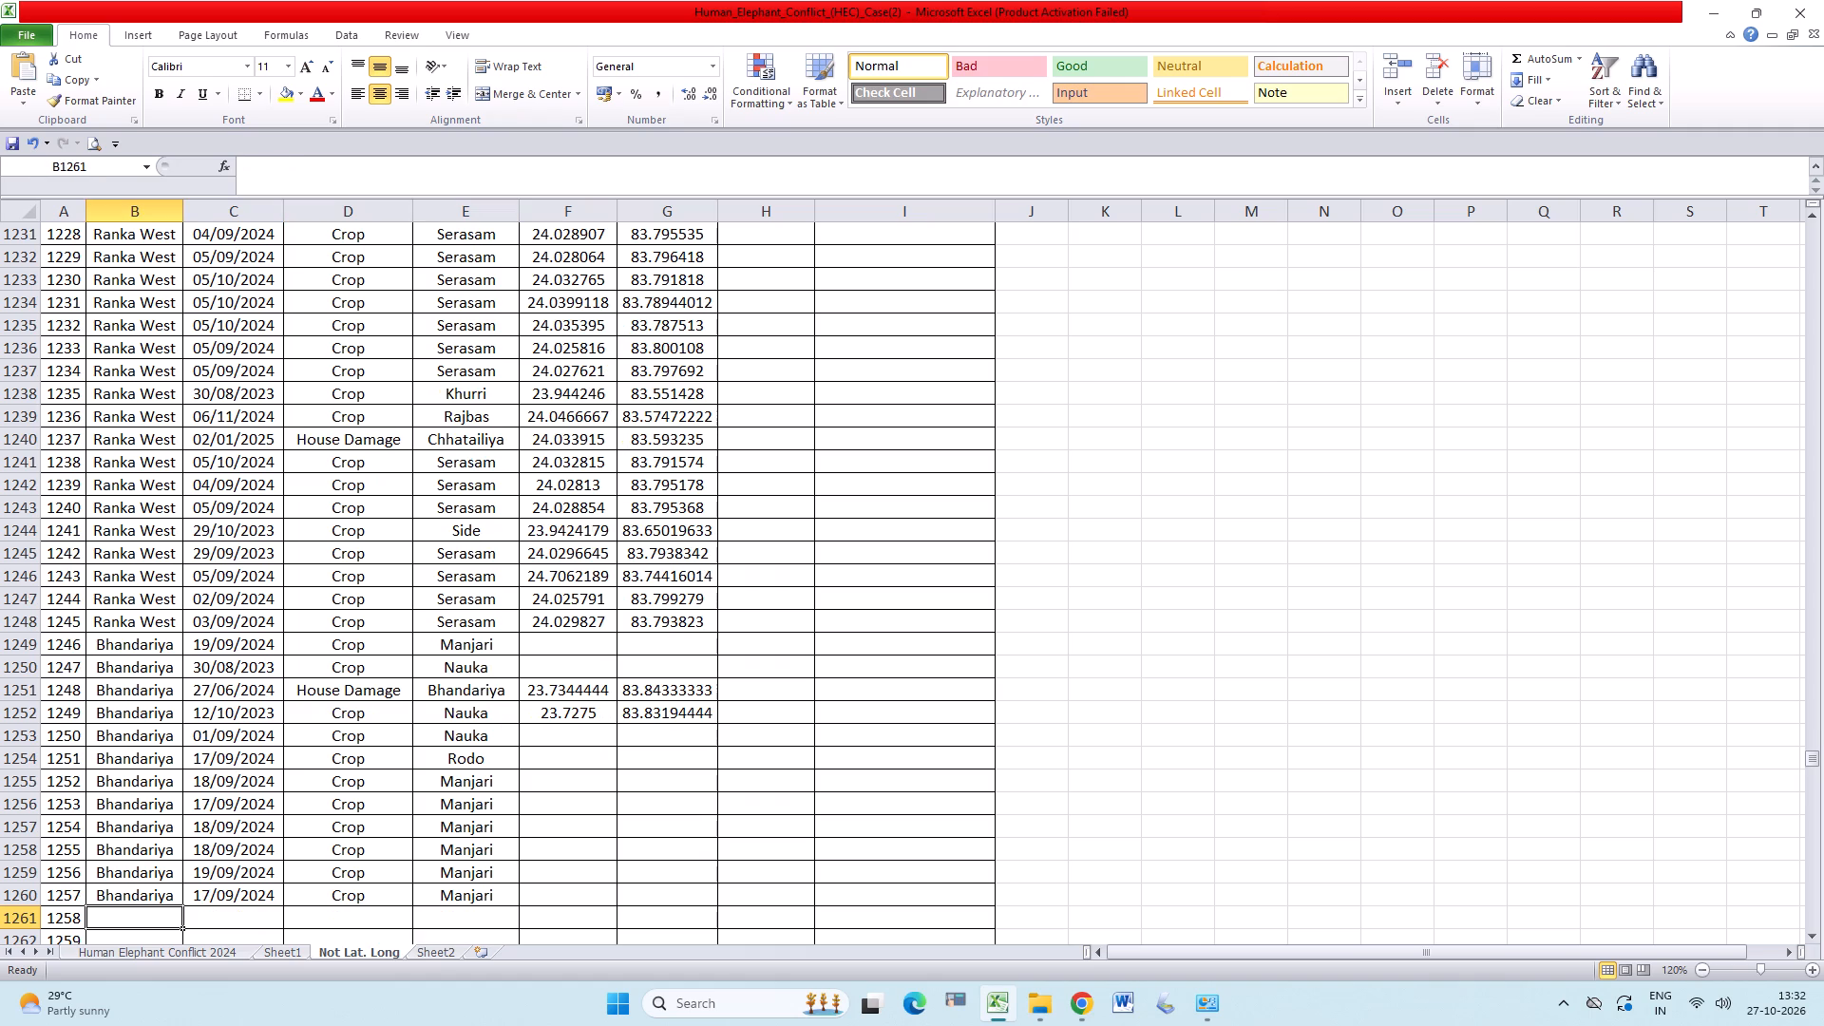
Fill record 1258 with Bhandariya, date 18/09/2024, Crop and Manjari, copying all but the date from above.
{"action": "key", "text": "ctrl+d"}
{"action": "key", "text": "Tab"}
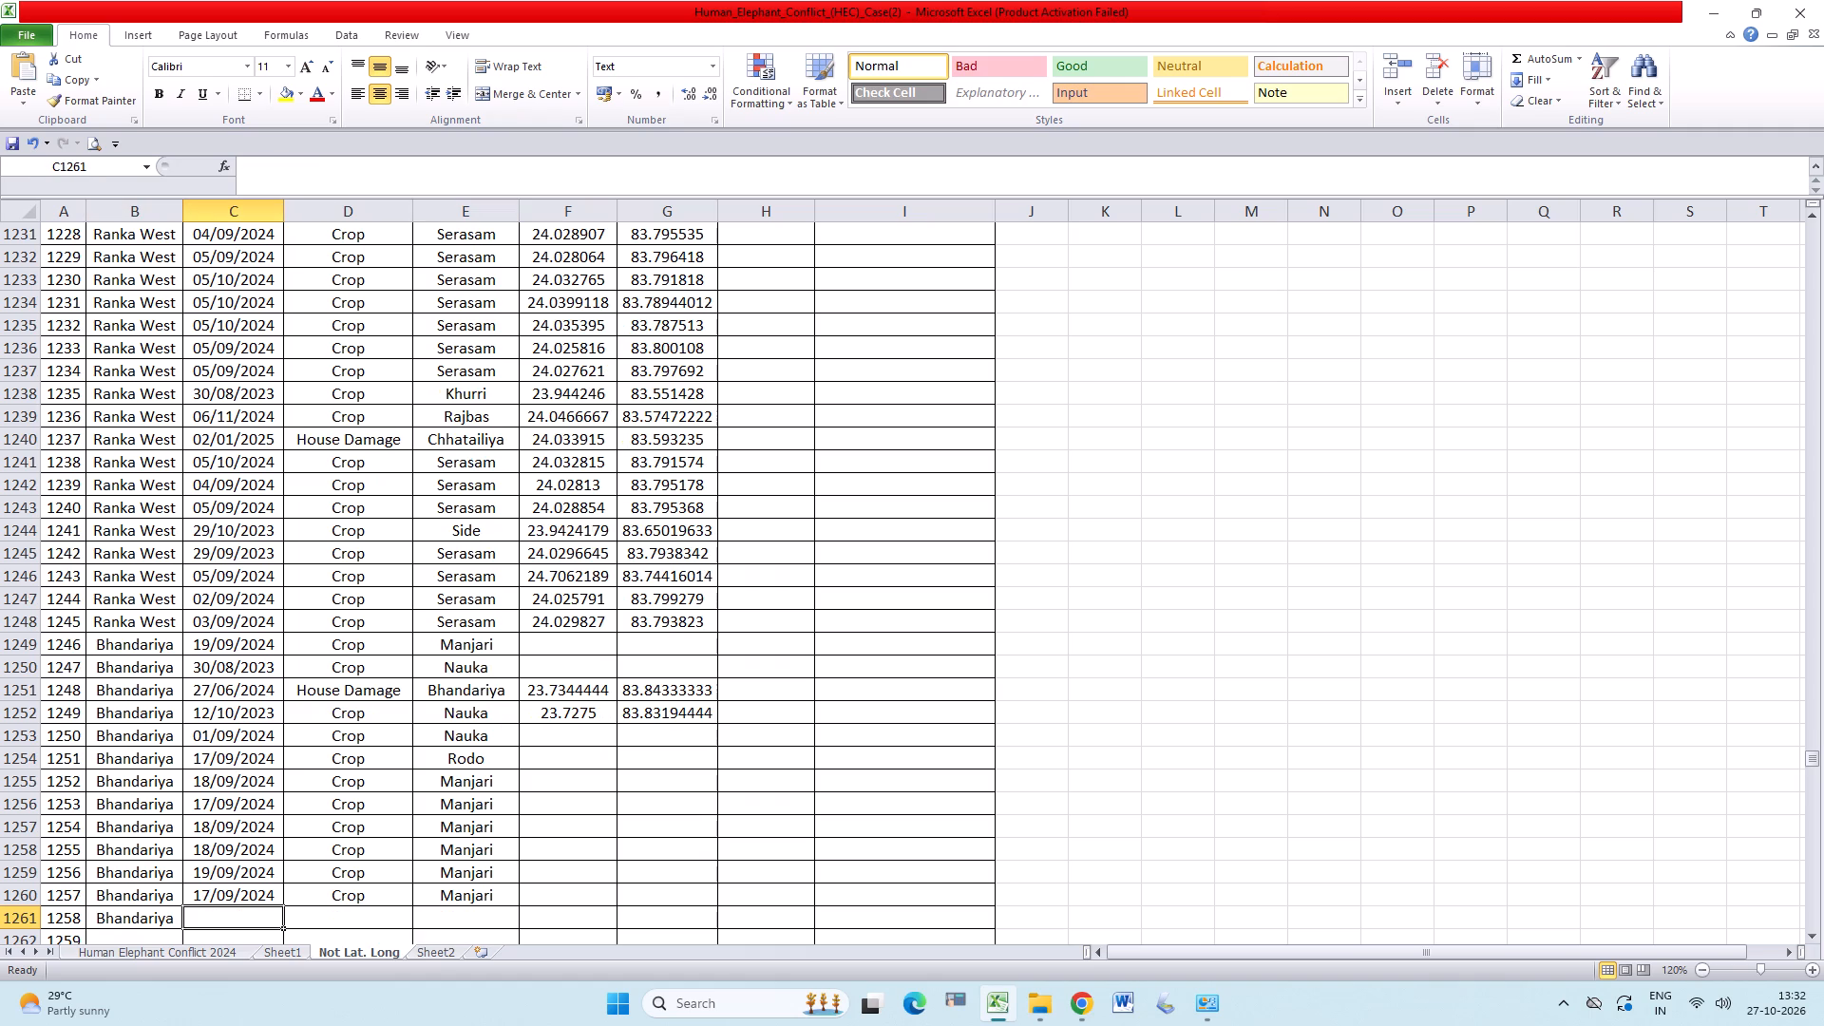
{"action": "type", "text": "180"}
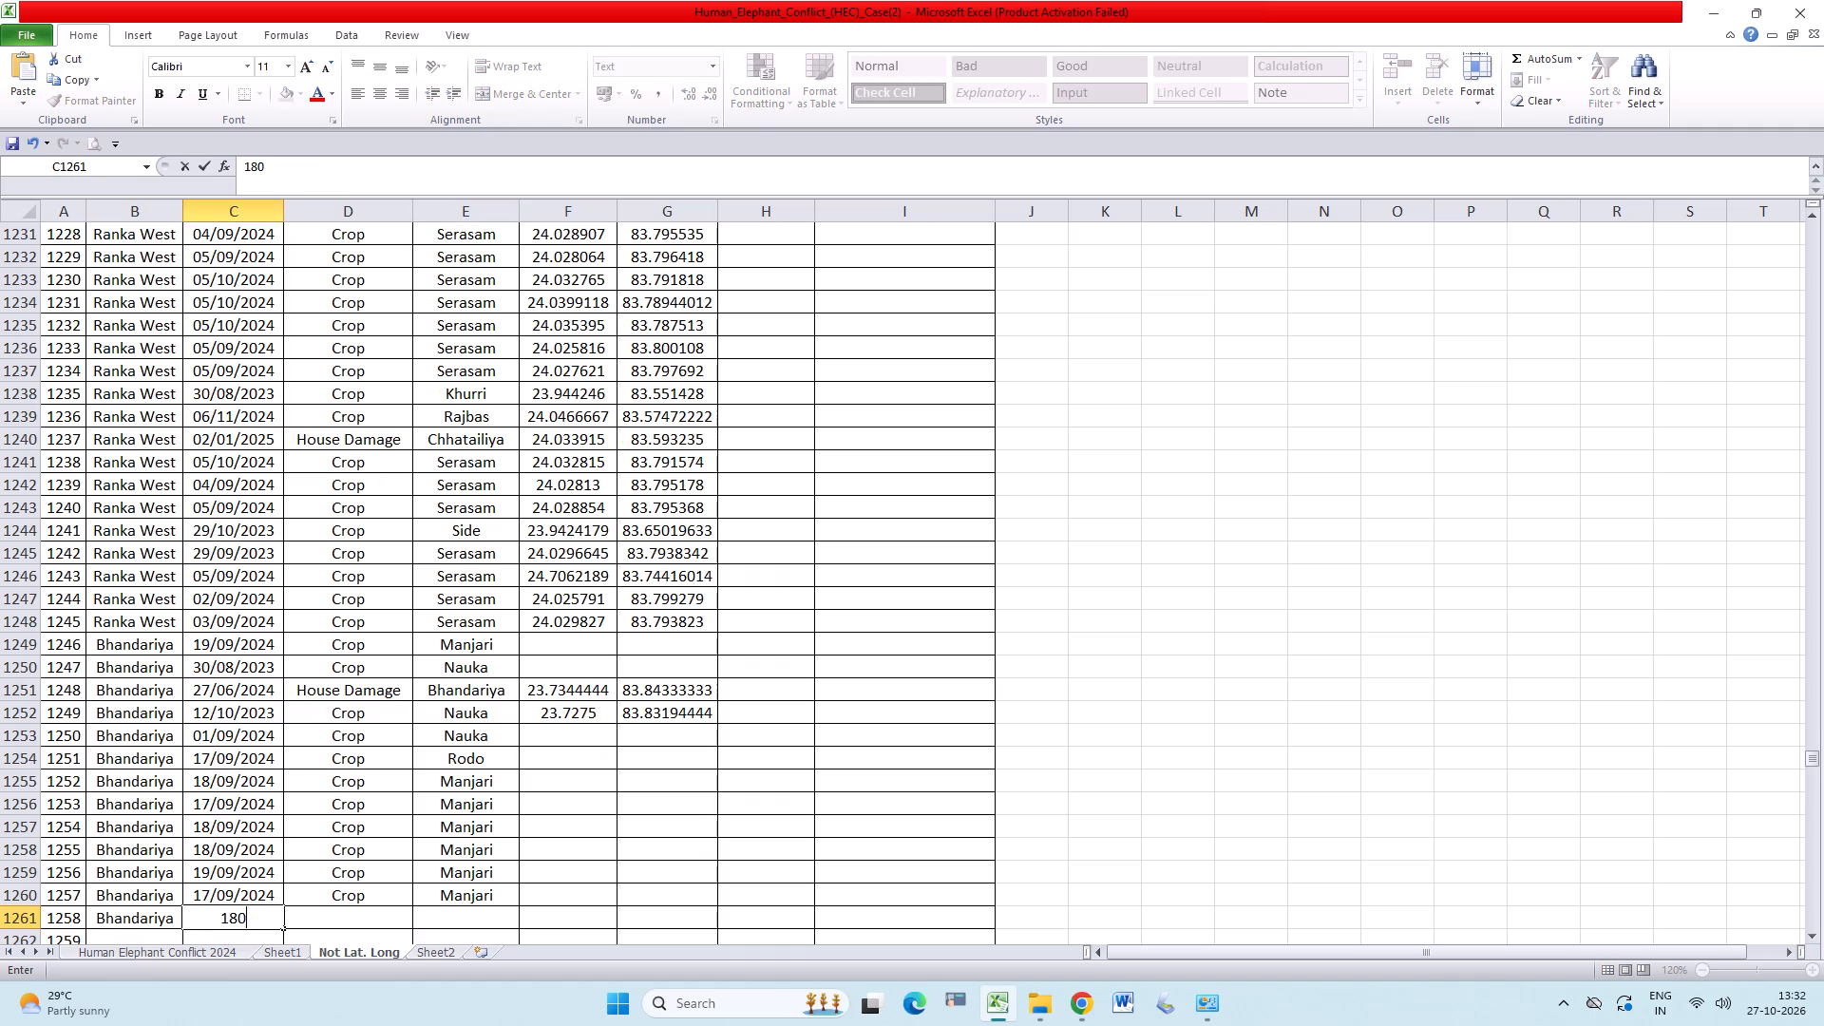
{"action": "key", "text": "BackSpace"}
{"action": "type", "text": "/09/2024"}
{"action": "key", "text": "Tab"}
{"action": "key", "text": "ctrl+d"}
{"action": "key", "text": "Tab"}
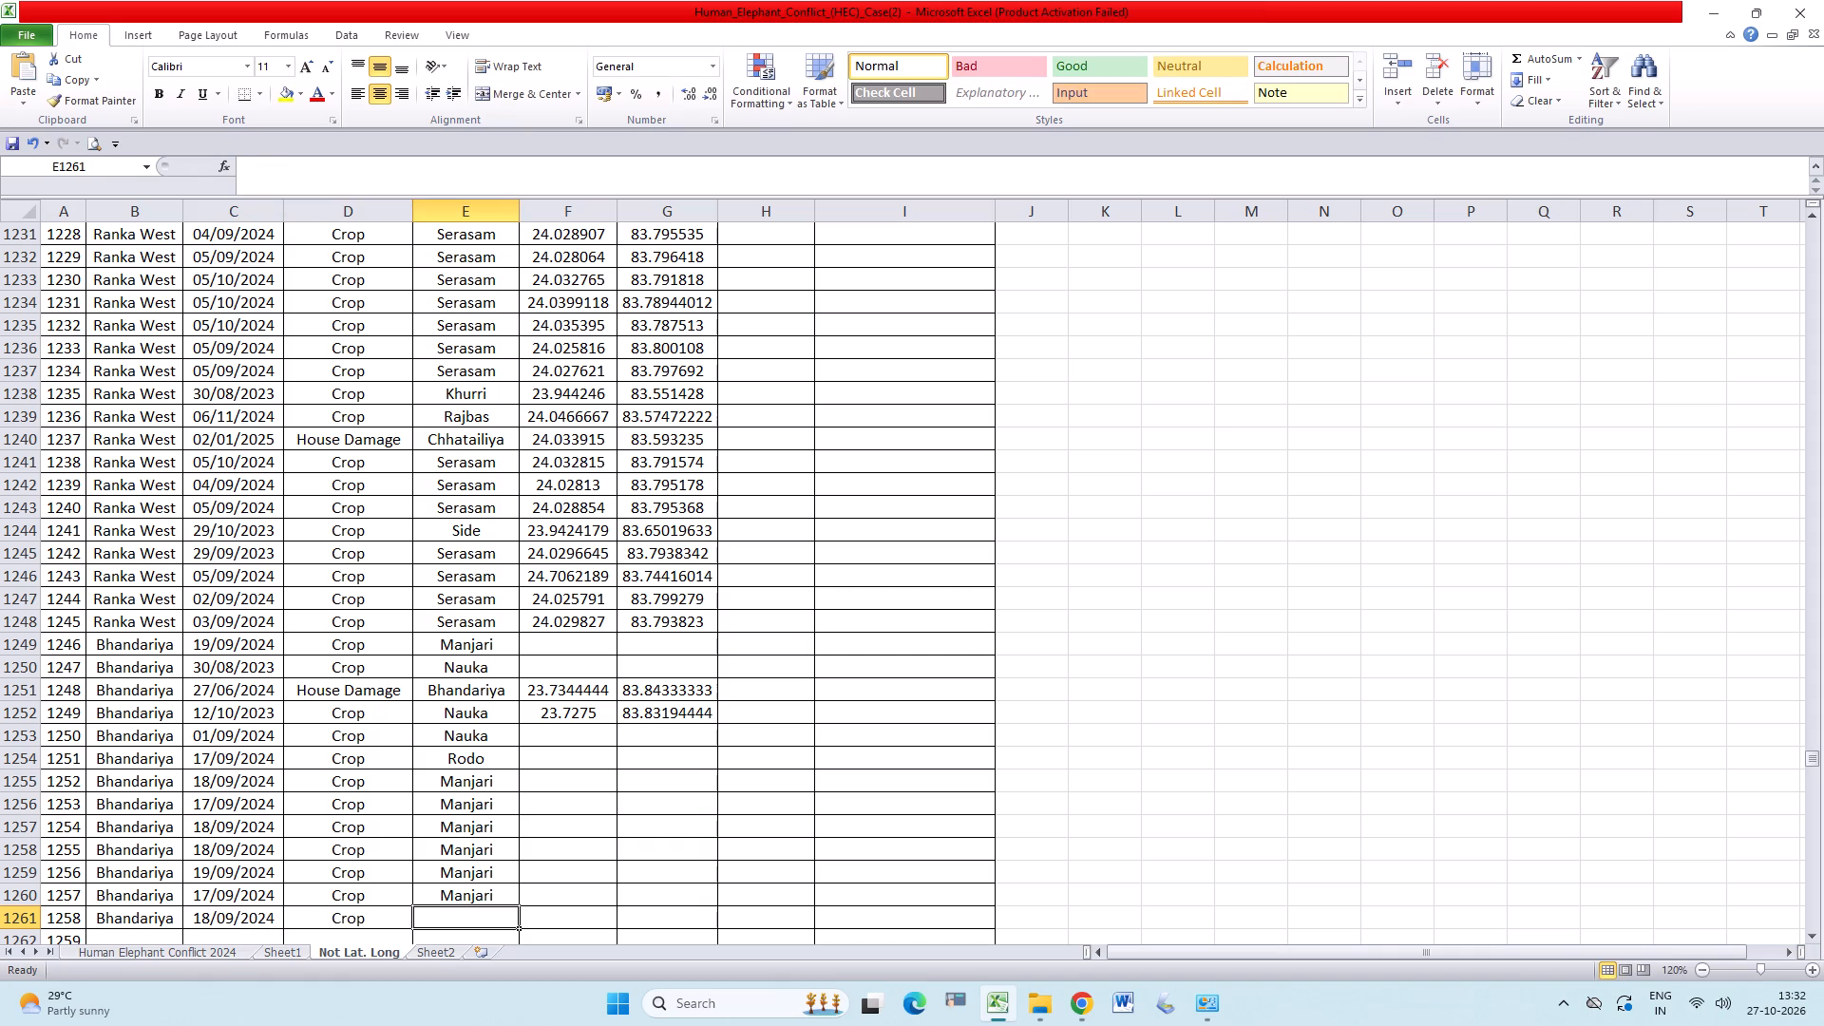
{"action": "key", "text": "ctrl+d"}
{"action": "key", "text": "Return"}
Fill record 1259 with Bhandariya, date 17/09/2024, Crop and Manjari, copying all but the date from above.
{"action": "key", "text": "ctrl+d"}
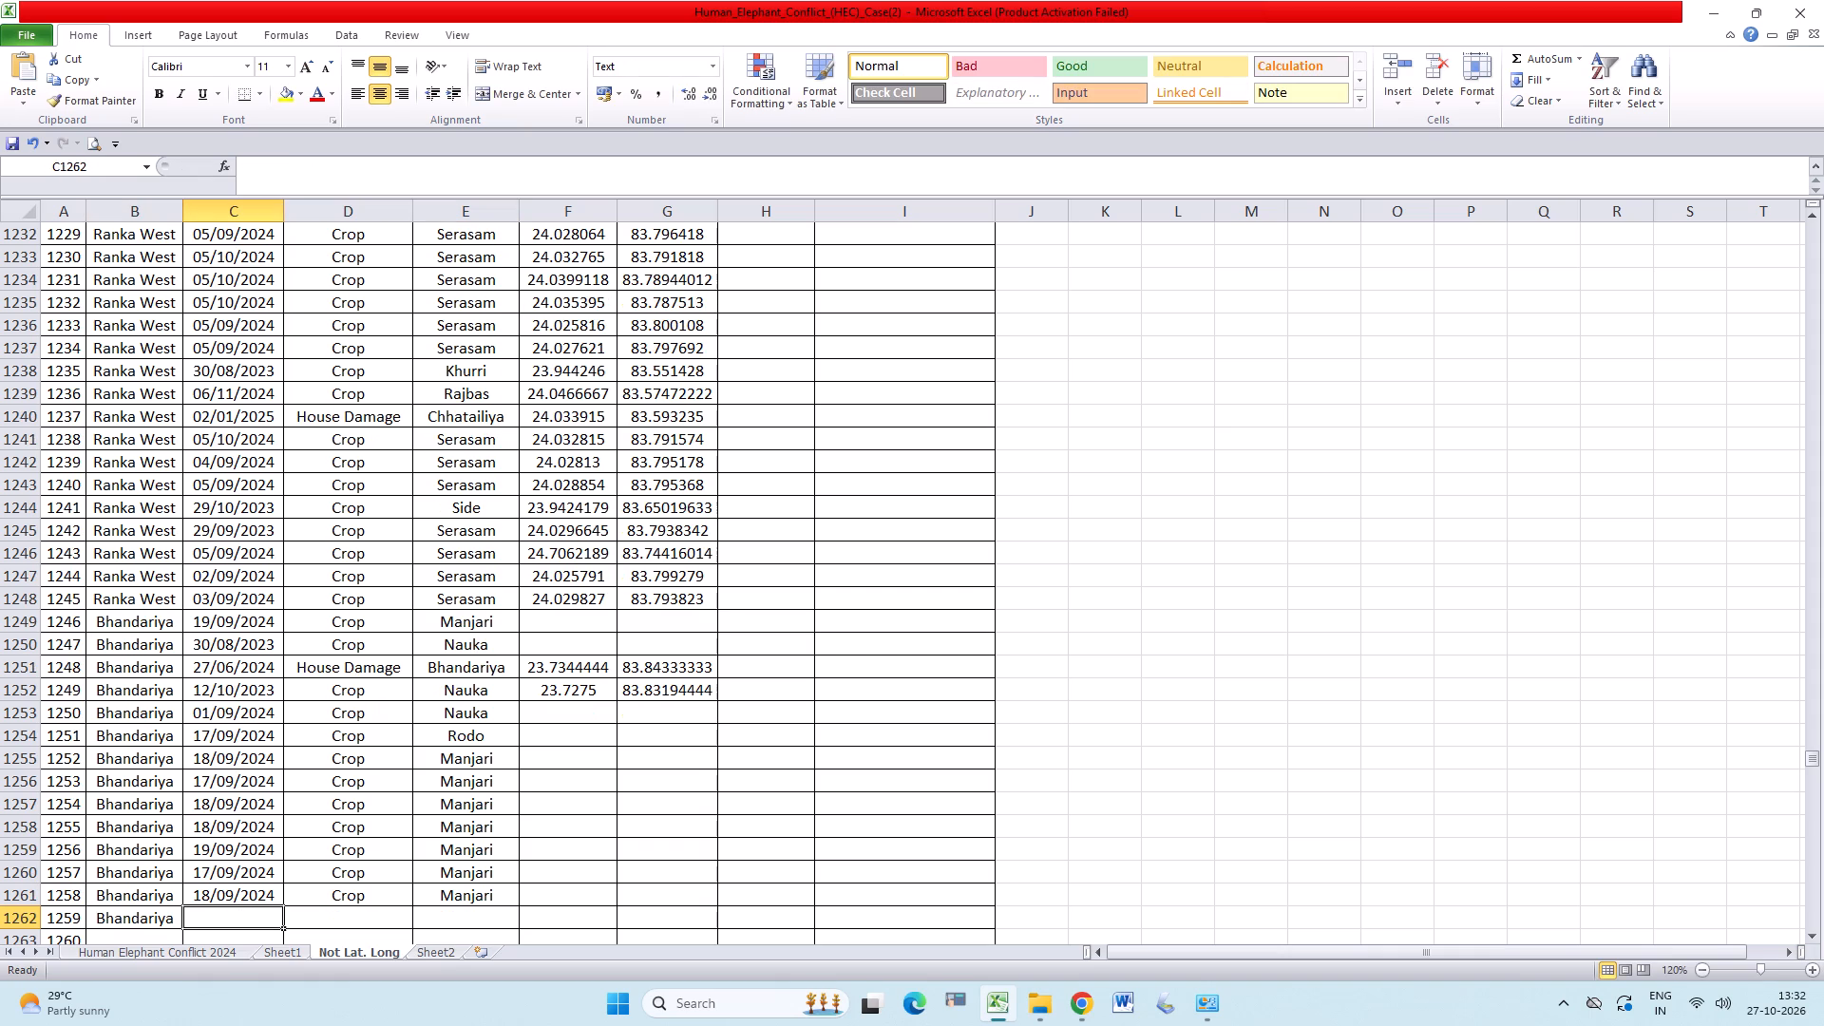
{"action": "key", "text": "Tab"}
{"action": "type", "text": "17/09/2024"}
{"action": "key", "text": "Tab"}
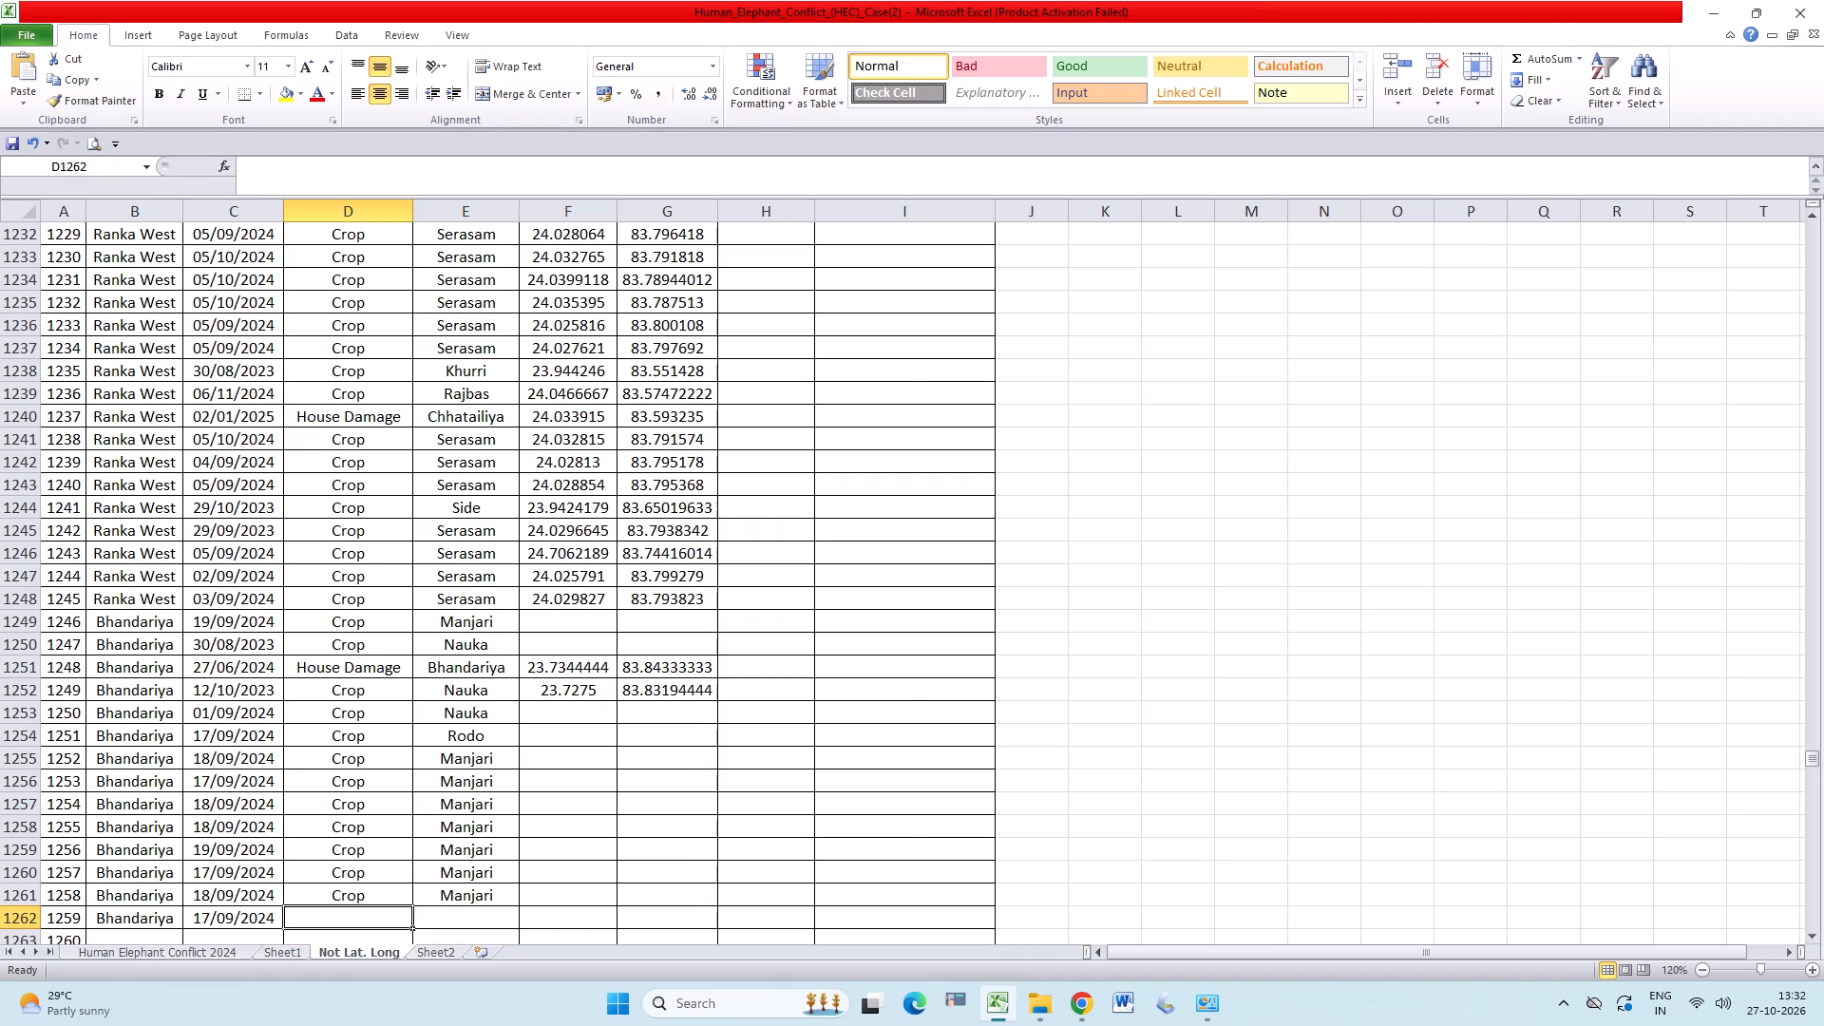
{"action": "key", "text": "ctrl+d"}
{"action": "key", "text": "Tab"}
{"action": "key", "text": "ctrl+d"}
{"action": "key", "text": "Return"}
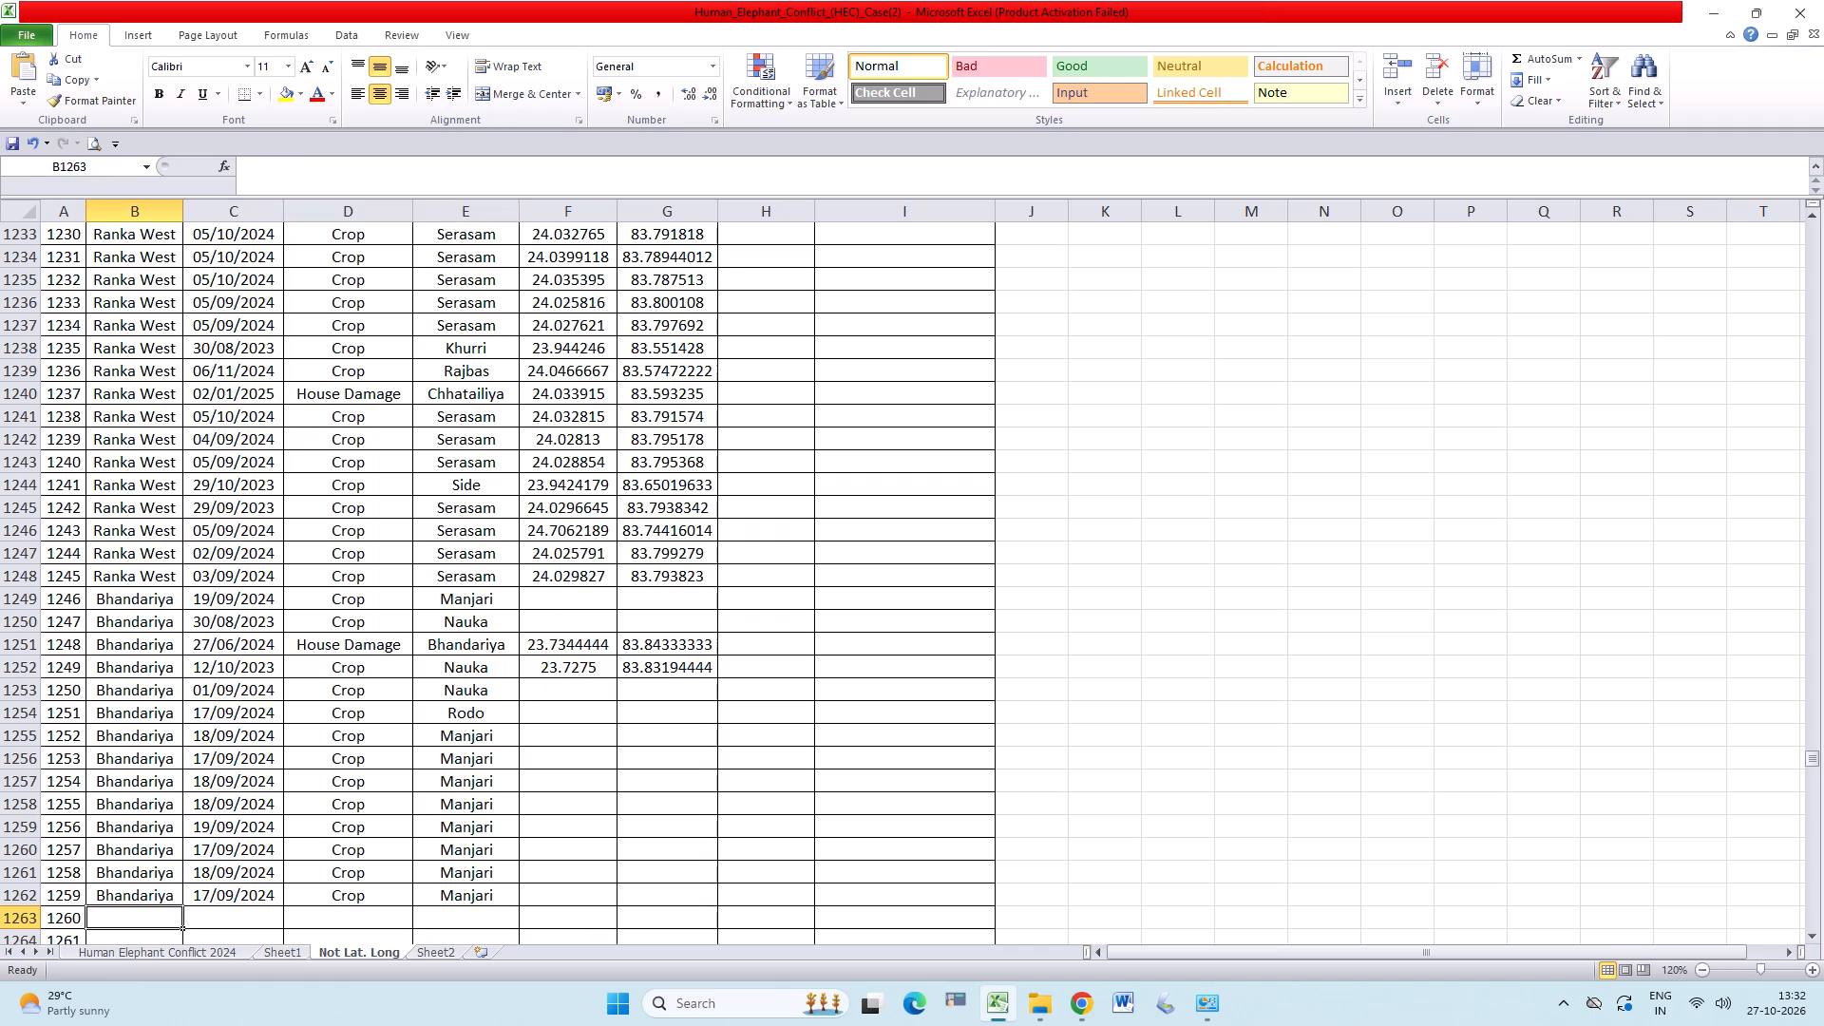
Fill record 1260 with Bhandariya, 17/09/2024, Crop and Manjari, all copied from the record above.
{"action": "key", "text": "ctrl+d"}
{"action": "key", "text": "Tab"}
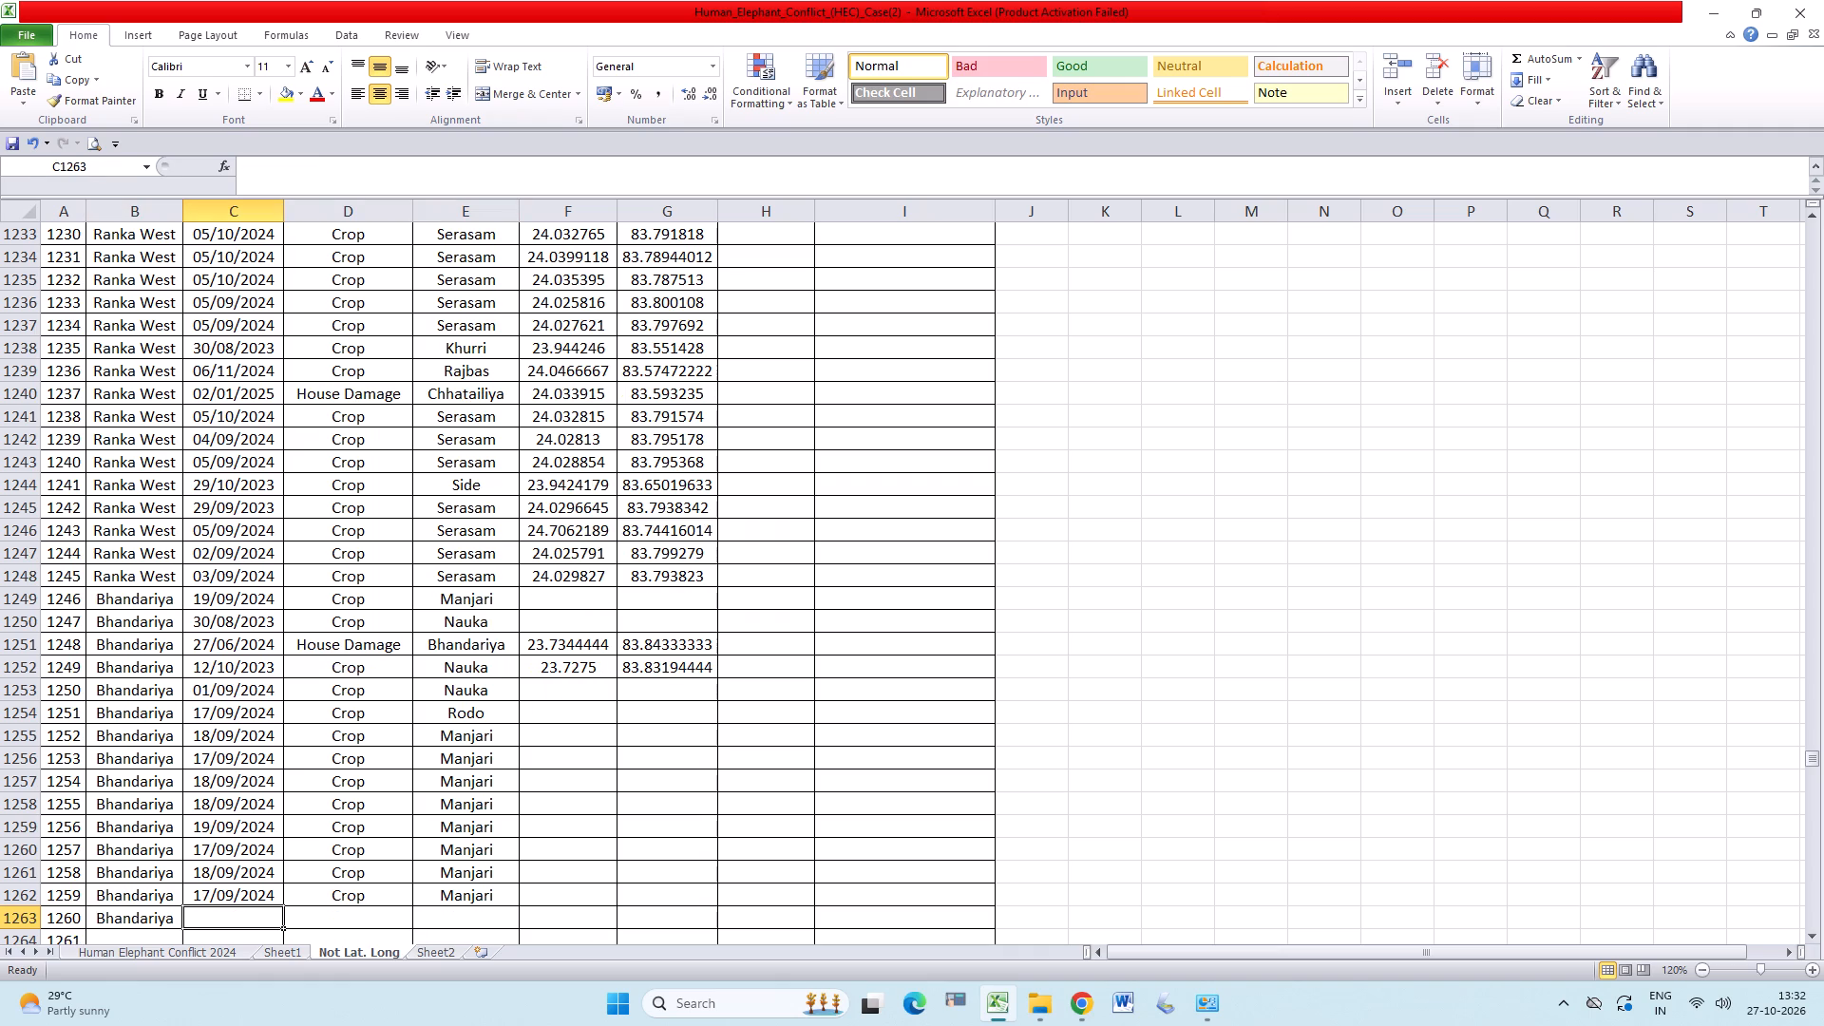
{"action": "key", "text": "ctrl+d"}
{"action": "key", "text": "Tab"}
{"action": "key", "text": "ctrl+d"}
{"action": "key", "text": "Tab"}
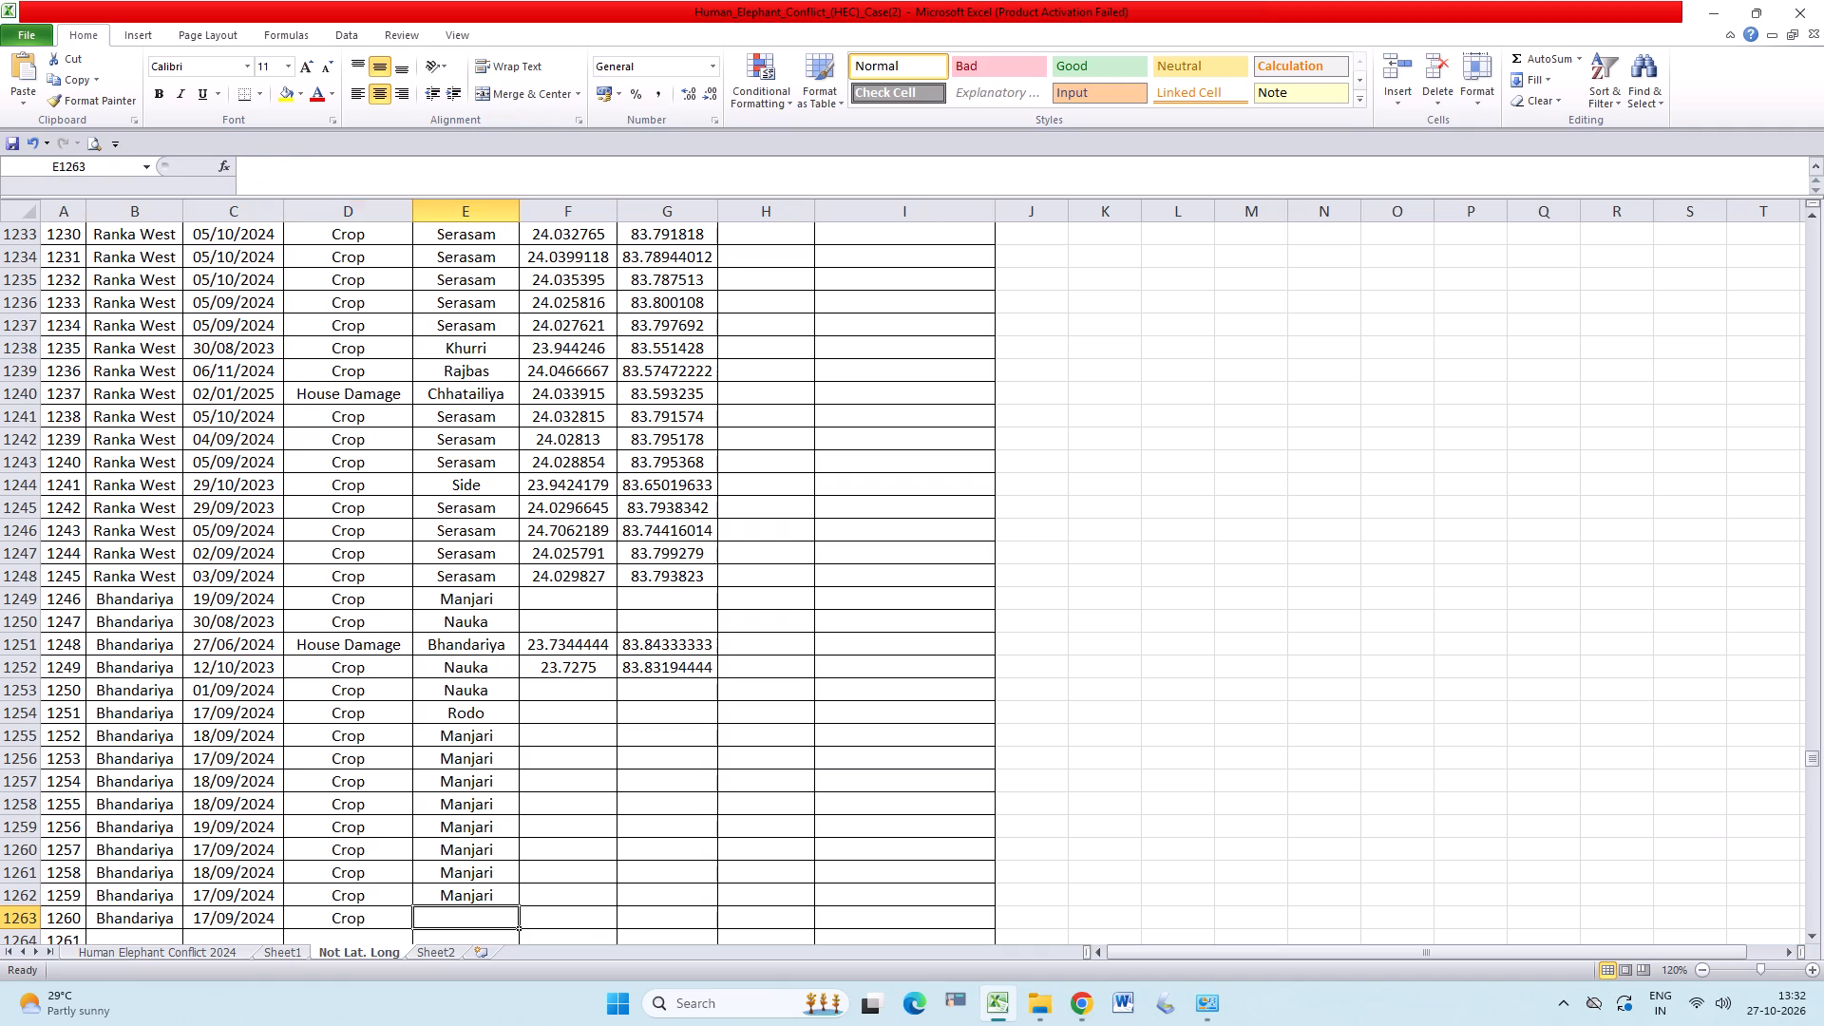
{"action": "key", "text": "ctrl+d"}
{"action": "key", "text": "Return"}
Fill record 1261 with Bhandariya, date 21/09/2024, Crop and Manjari, copying all but the date from above.
{"action": "key", "text": "ctrl+d"}
{"action": "key", "text": "Tab"}
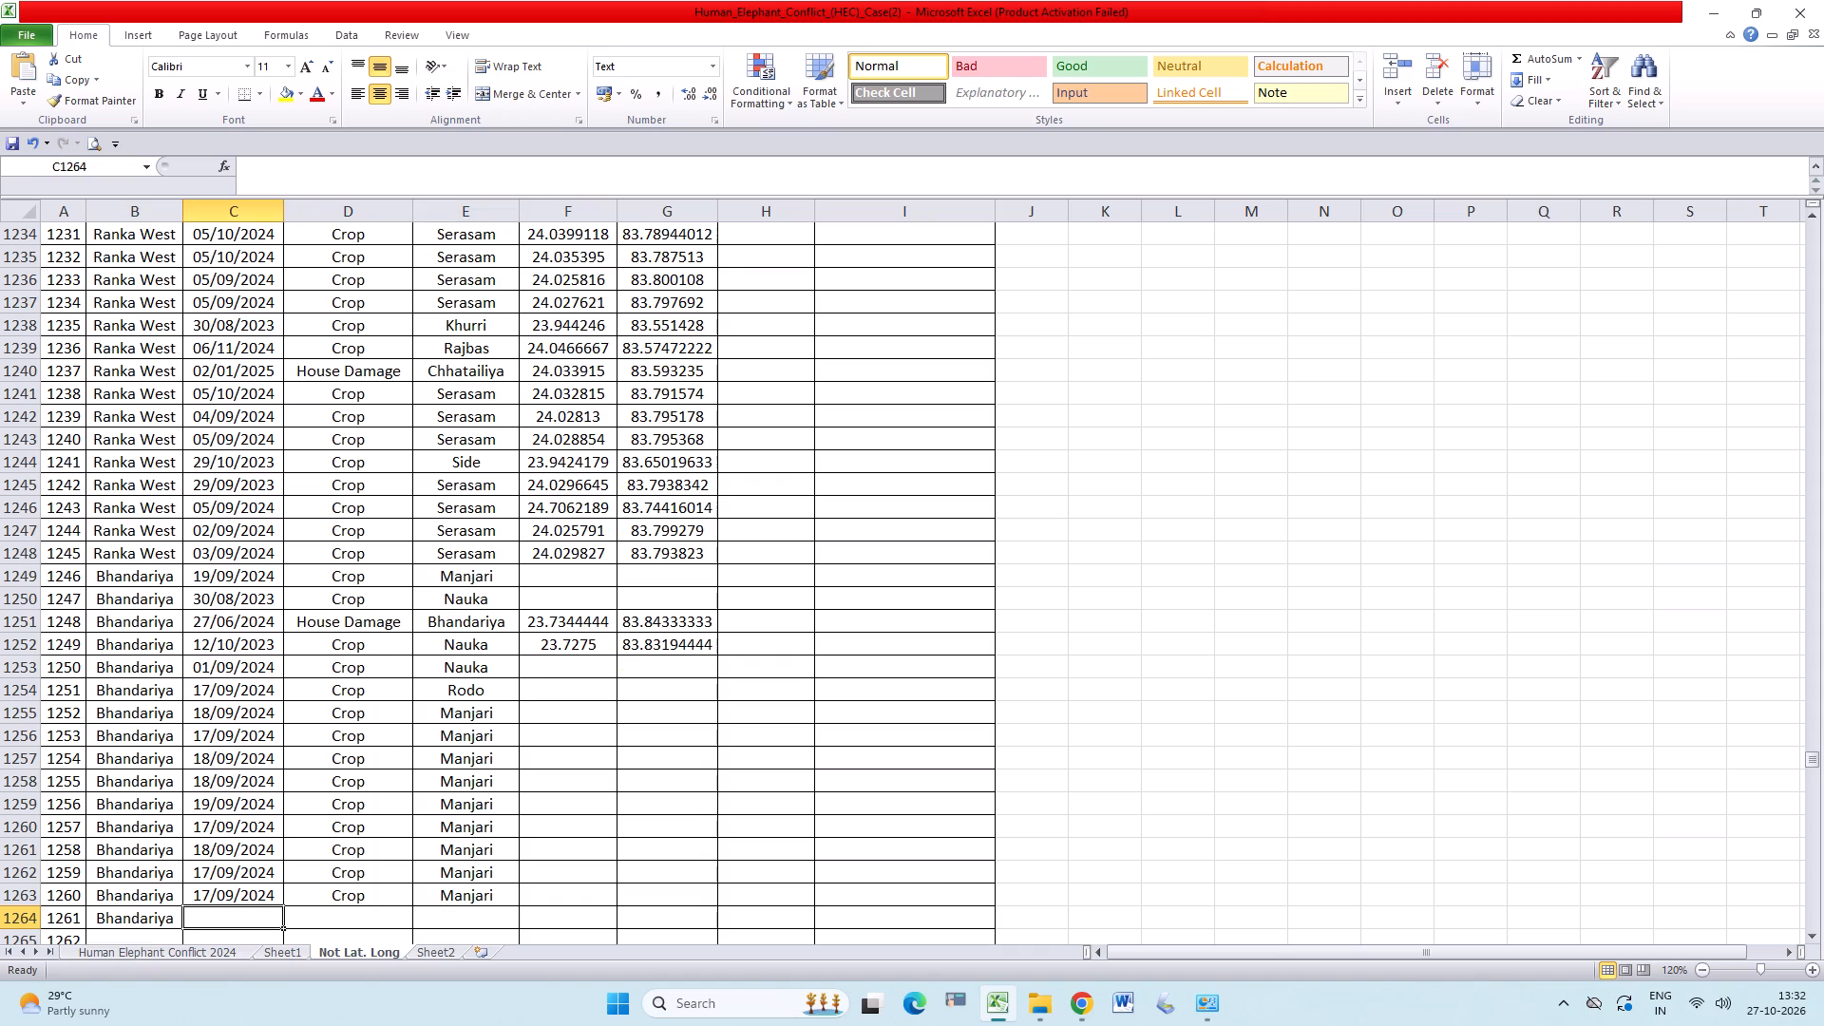
{"action": "type", "text": "21"}
{"action": "type", "text": "/09/2024"}
{"action": "key", "text": "Tab"}
{"action": "key", "text": "ctrl+d"}
{"action": "key", "text": "Tab"}
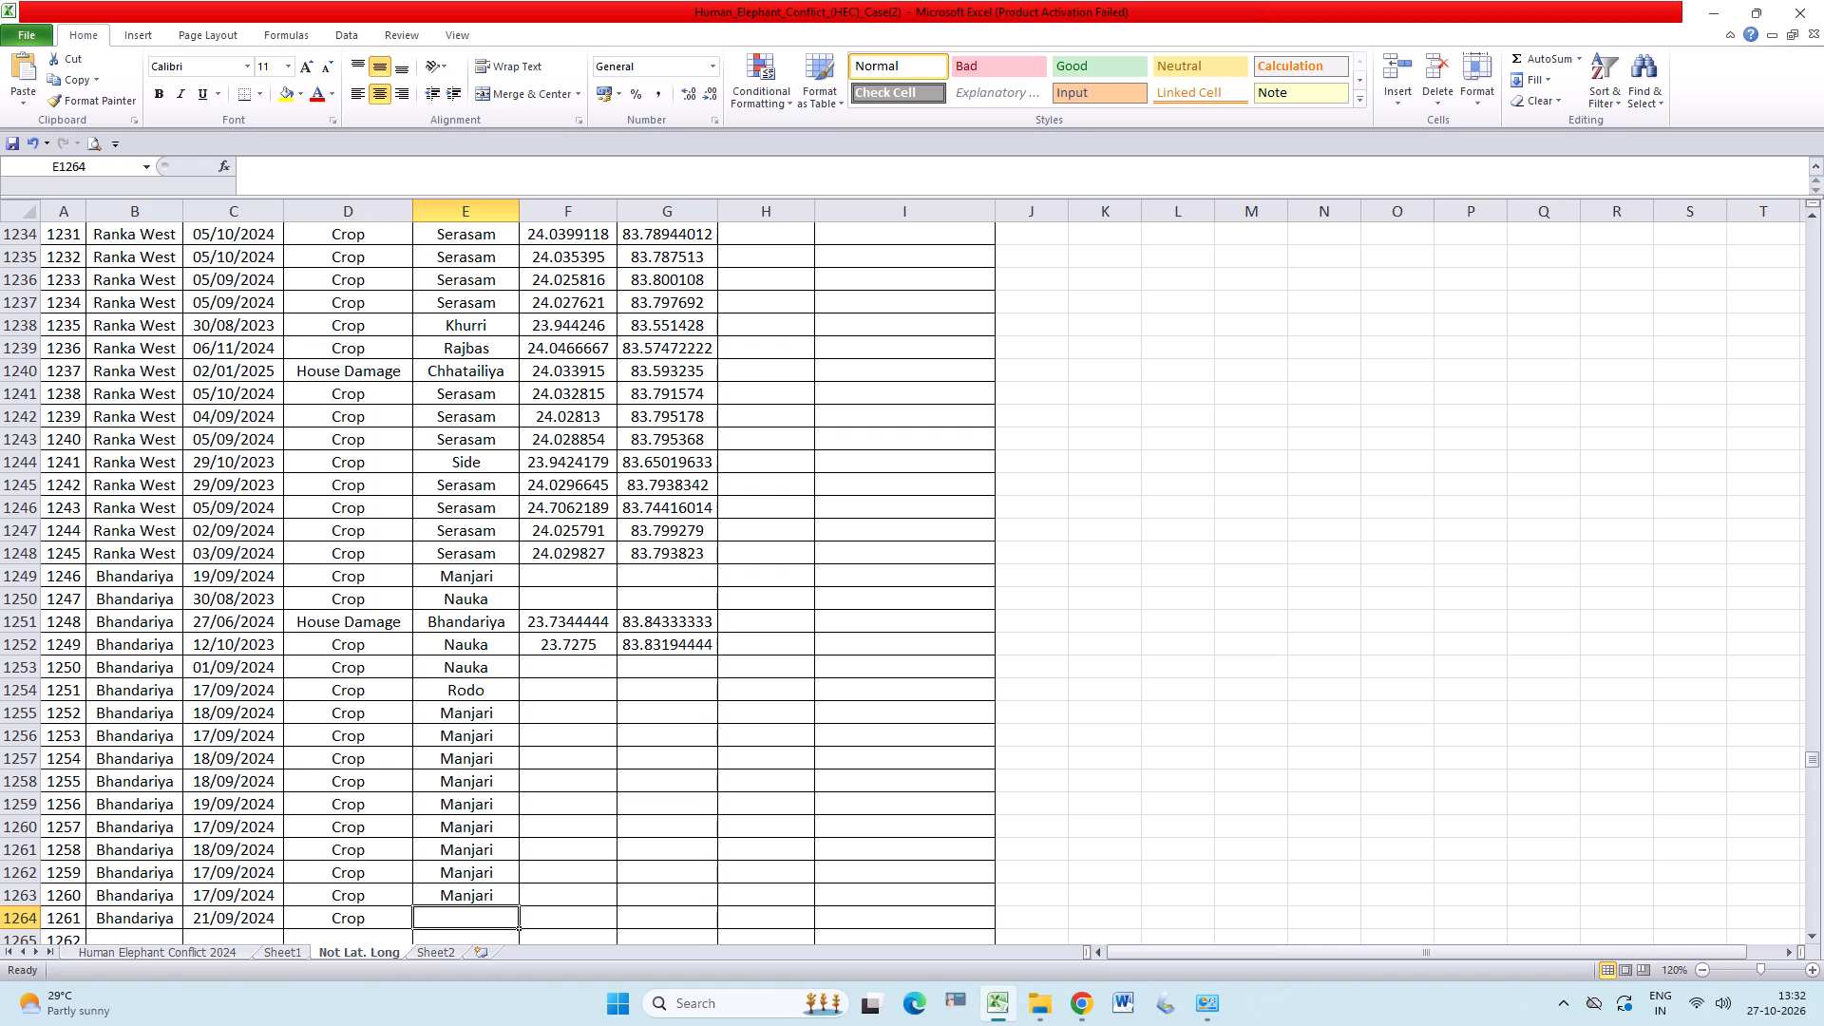
{"action": "key", "text": "ctrl+d"}
{"action": "key", "text": "Return"}
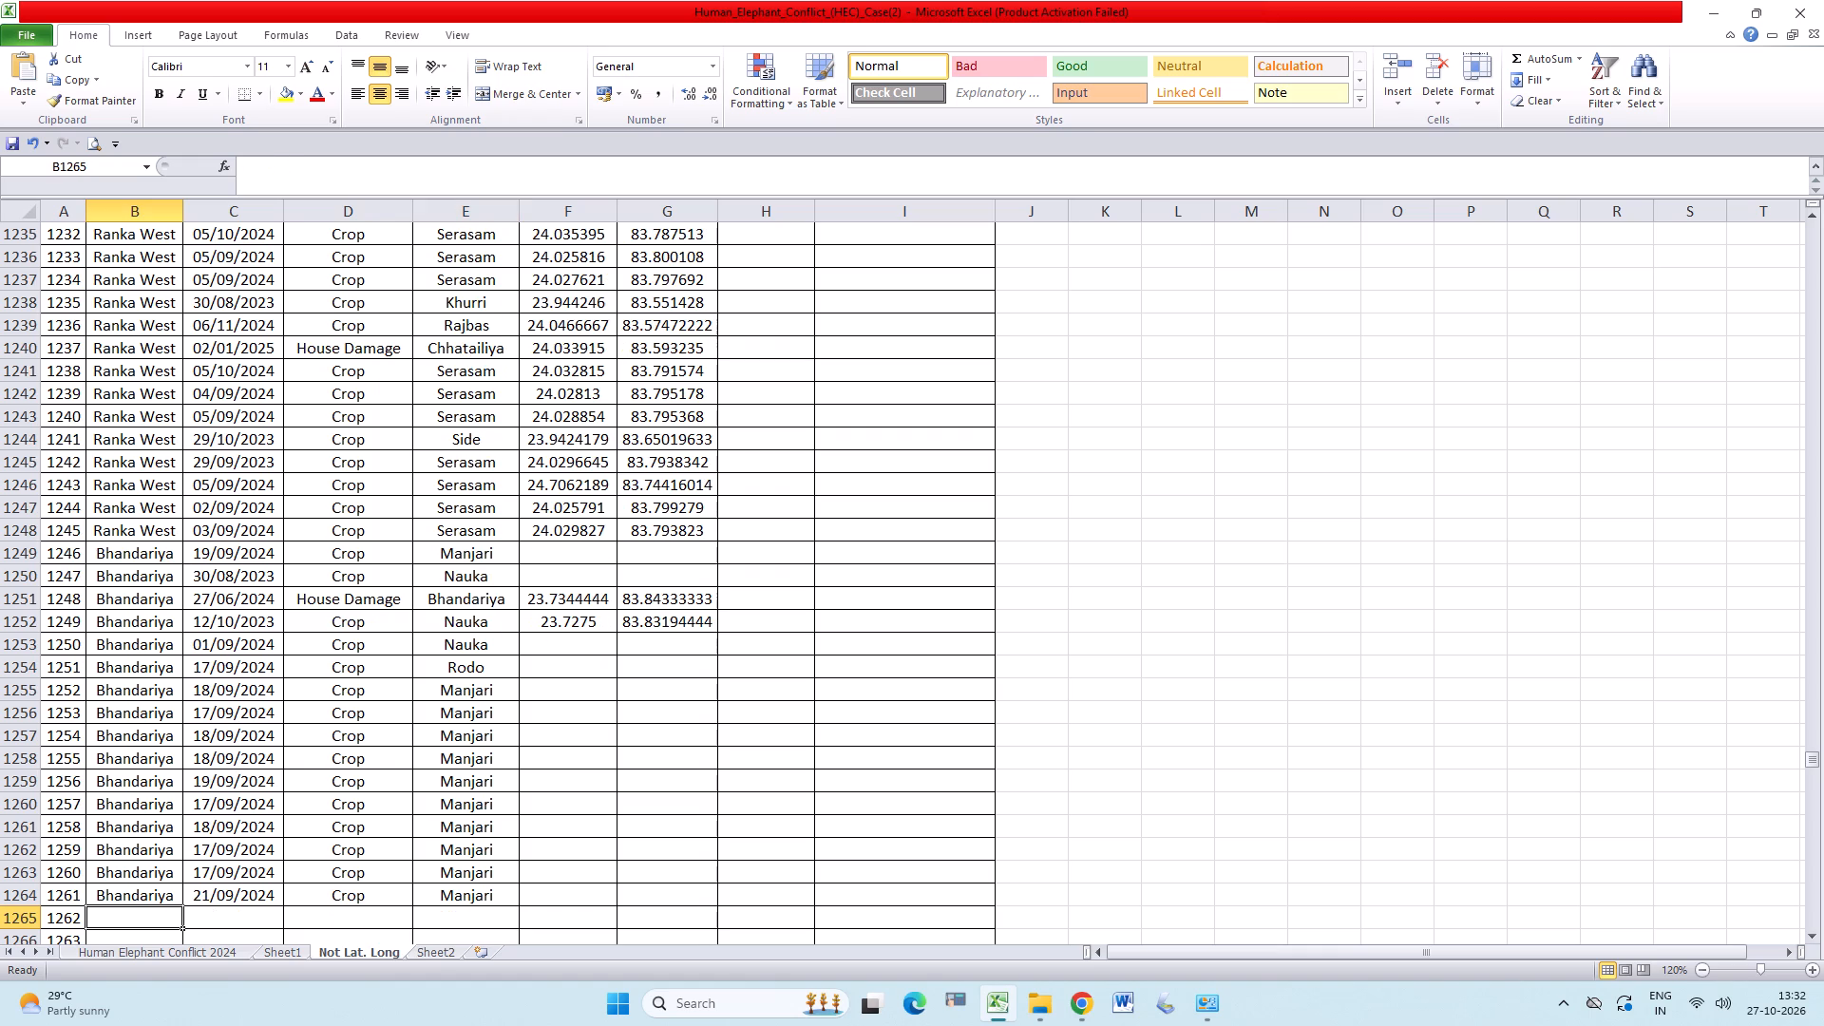
Fill record 1262 with Bhandariya, date 18/09/2024, Crop and Manjari, copying all but the date from above.
{"action": "key", "text": "ctrl+d"}
{"action": "key", "text": "Tab"}
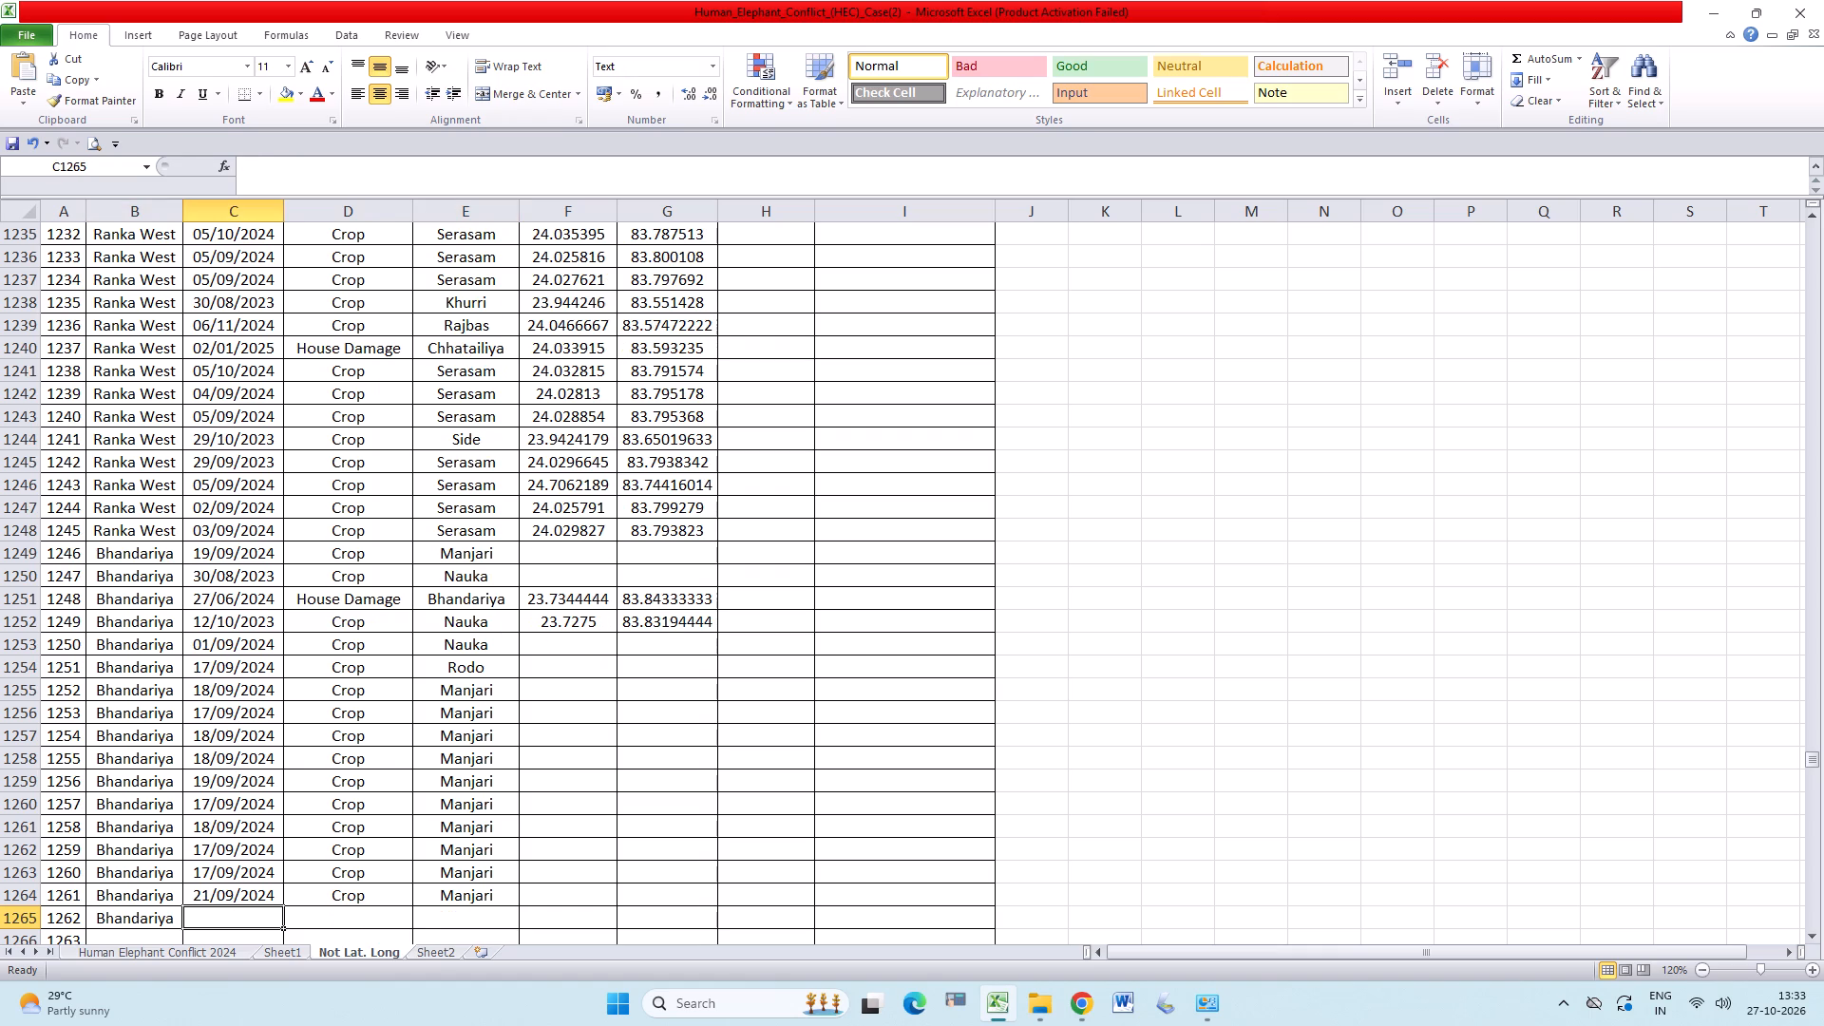
{"action": "type", "text": "18/09/2024"}
{"action": "key", "text": "Tab"}
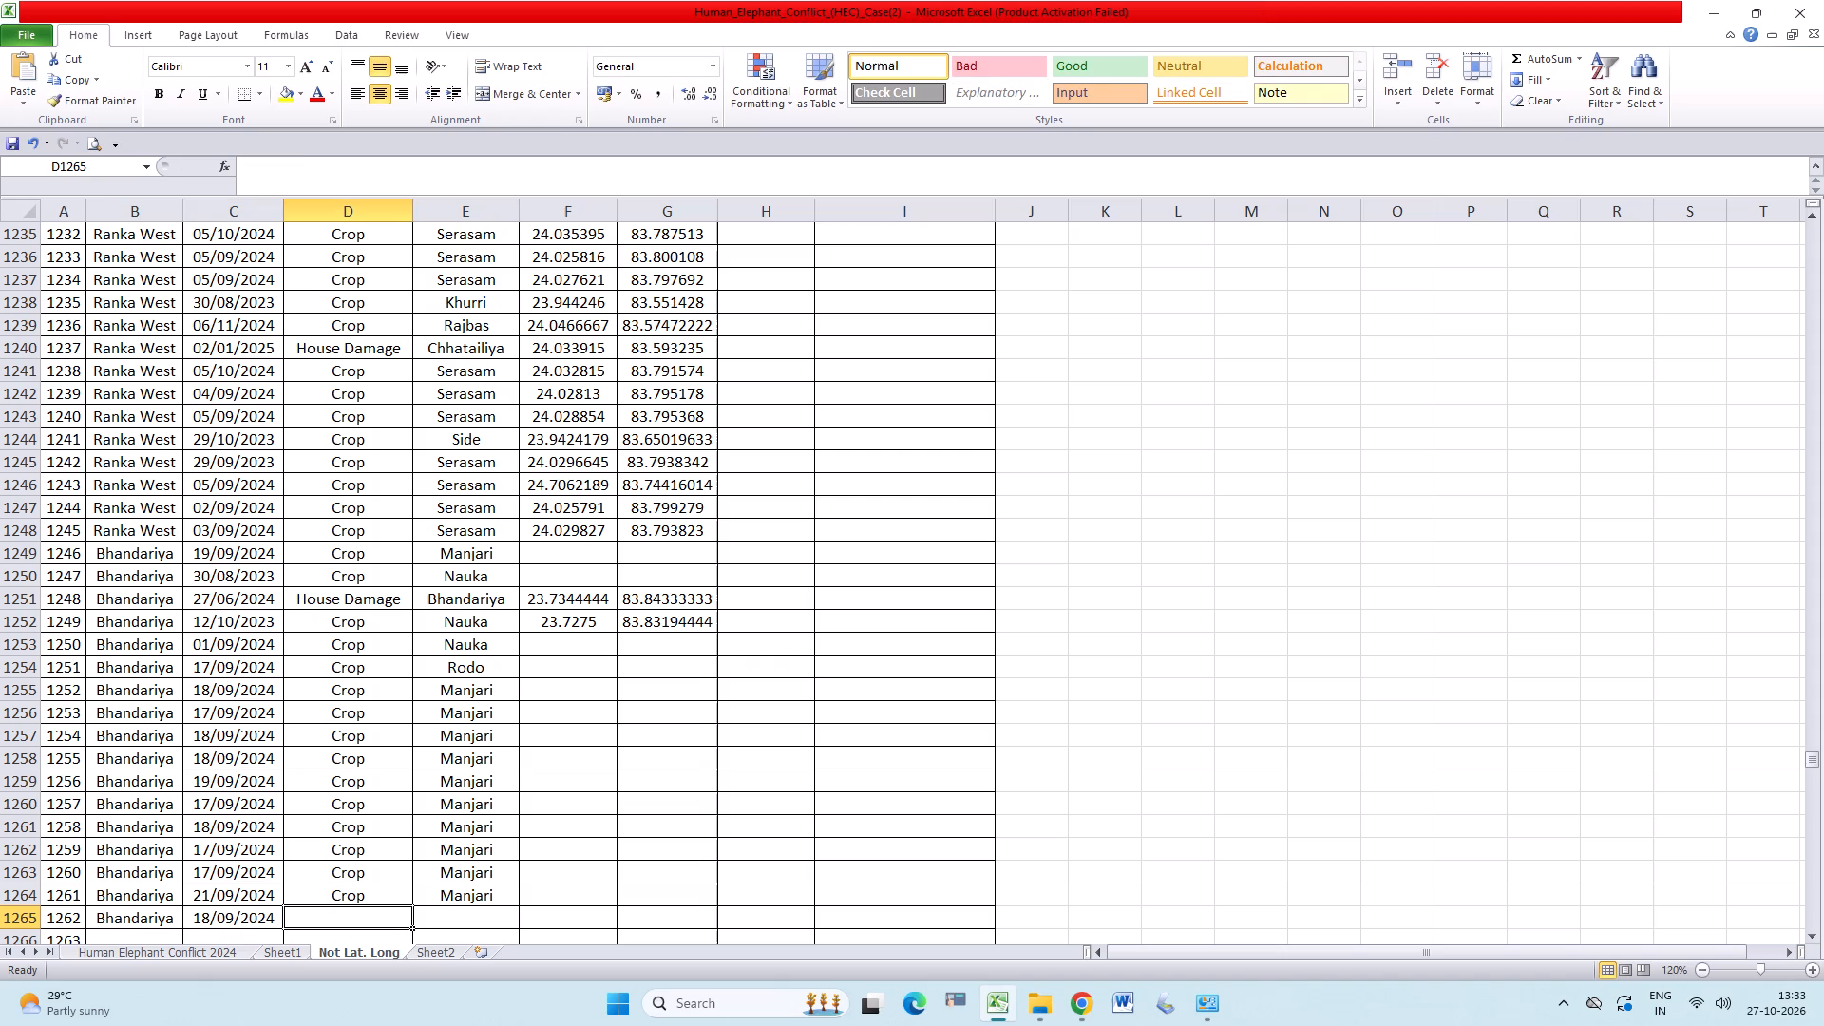
{"action": "key", "text": "ctrl+d"}
{"action": "key", "text": "Tab"}
{"action": "key", "text": "ctrl+d"}
{"action": "key", "text": "Return"}
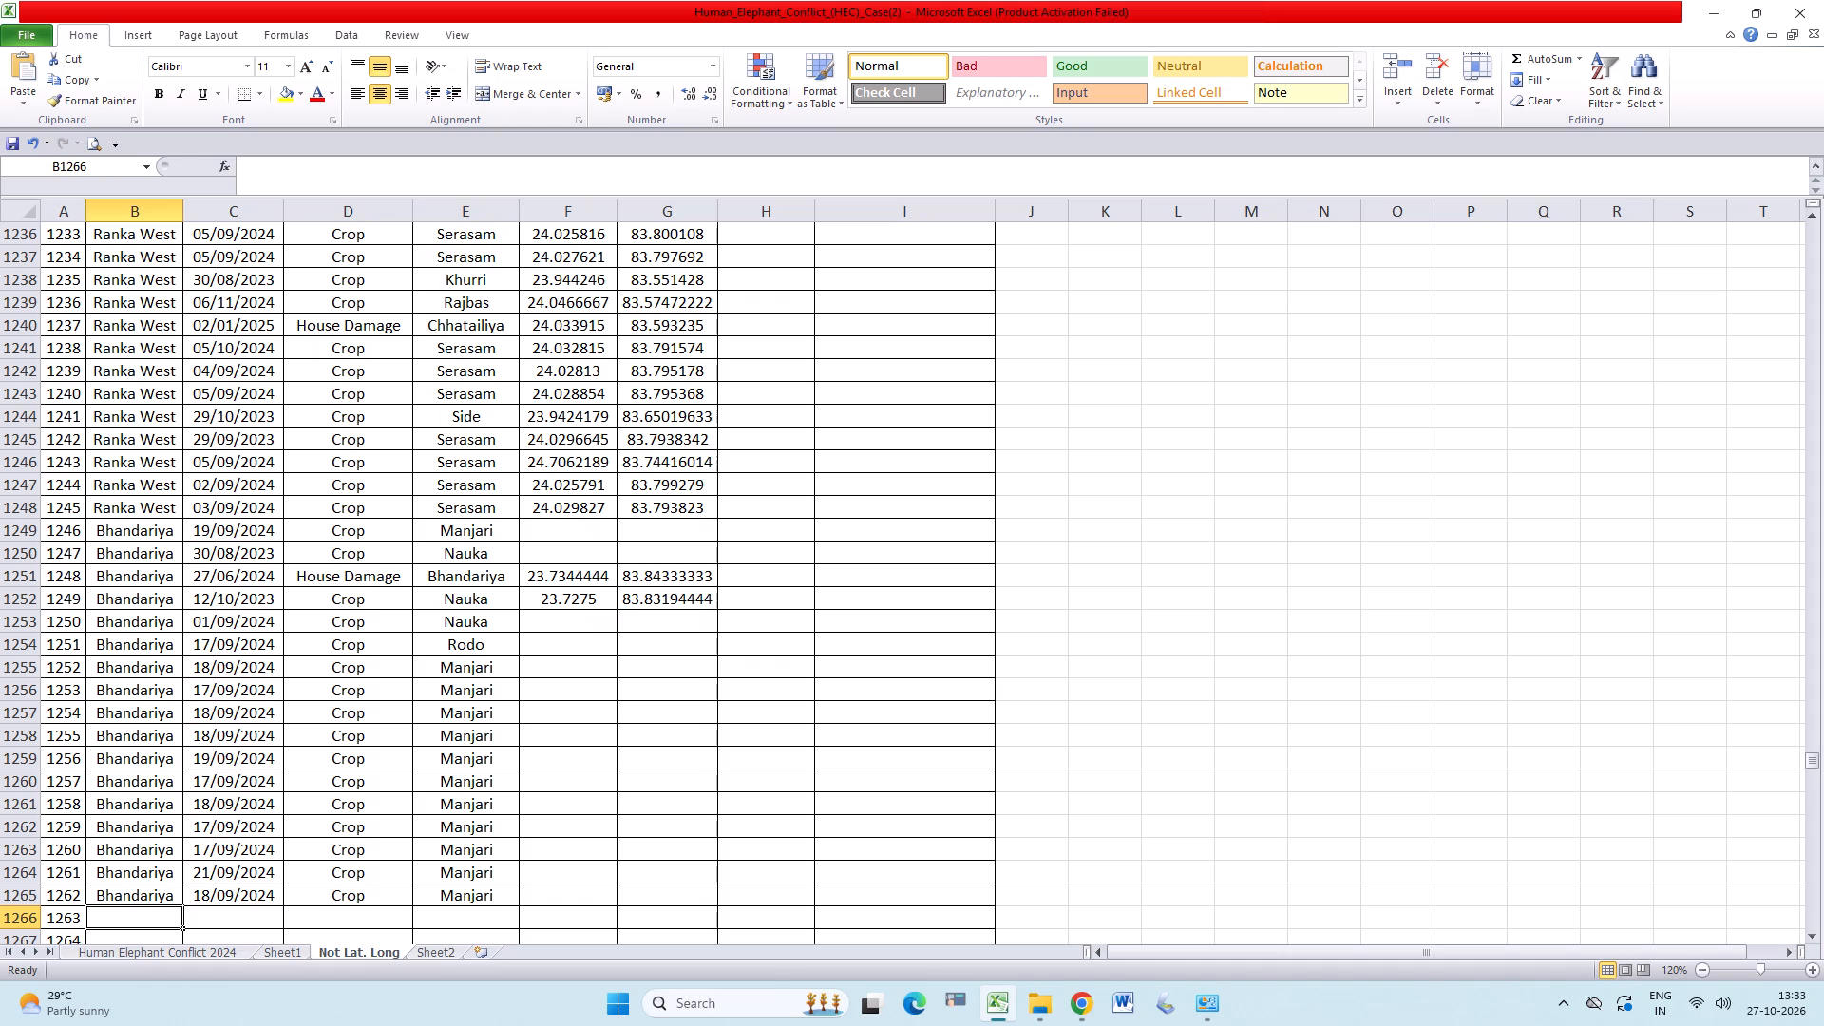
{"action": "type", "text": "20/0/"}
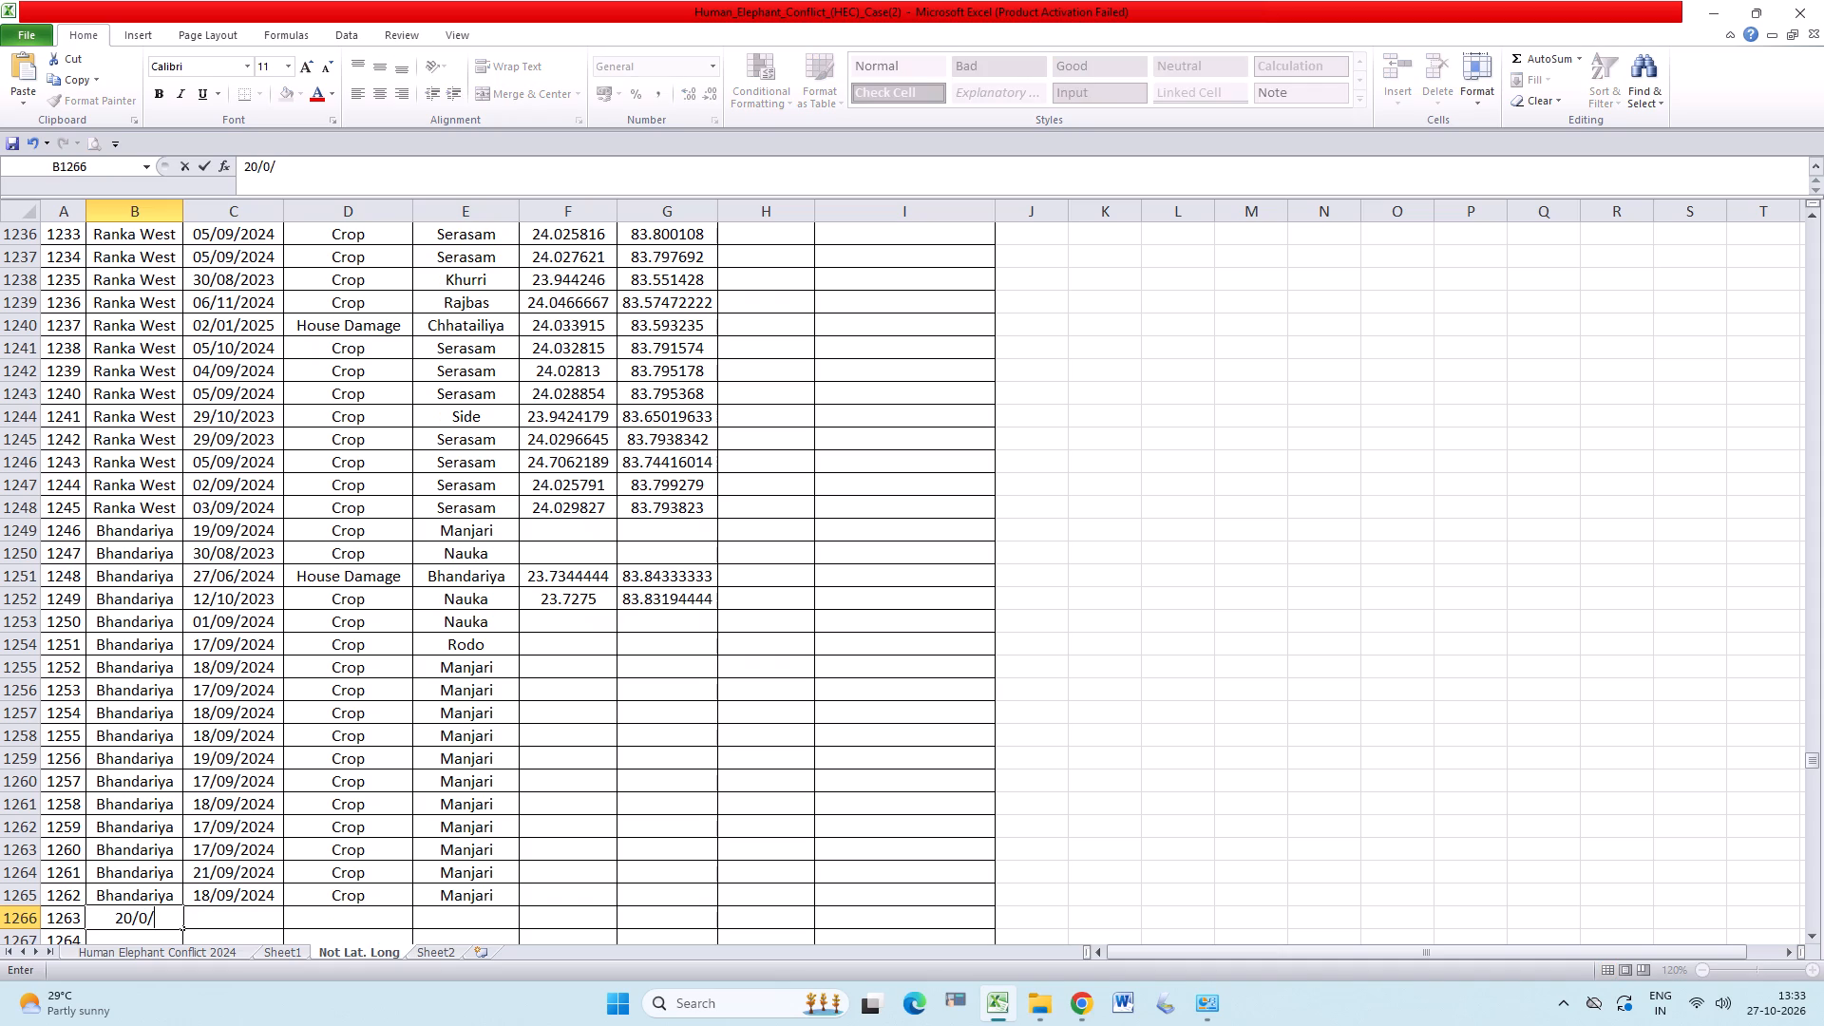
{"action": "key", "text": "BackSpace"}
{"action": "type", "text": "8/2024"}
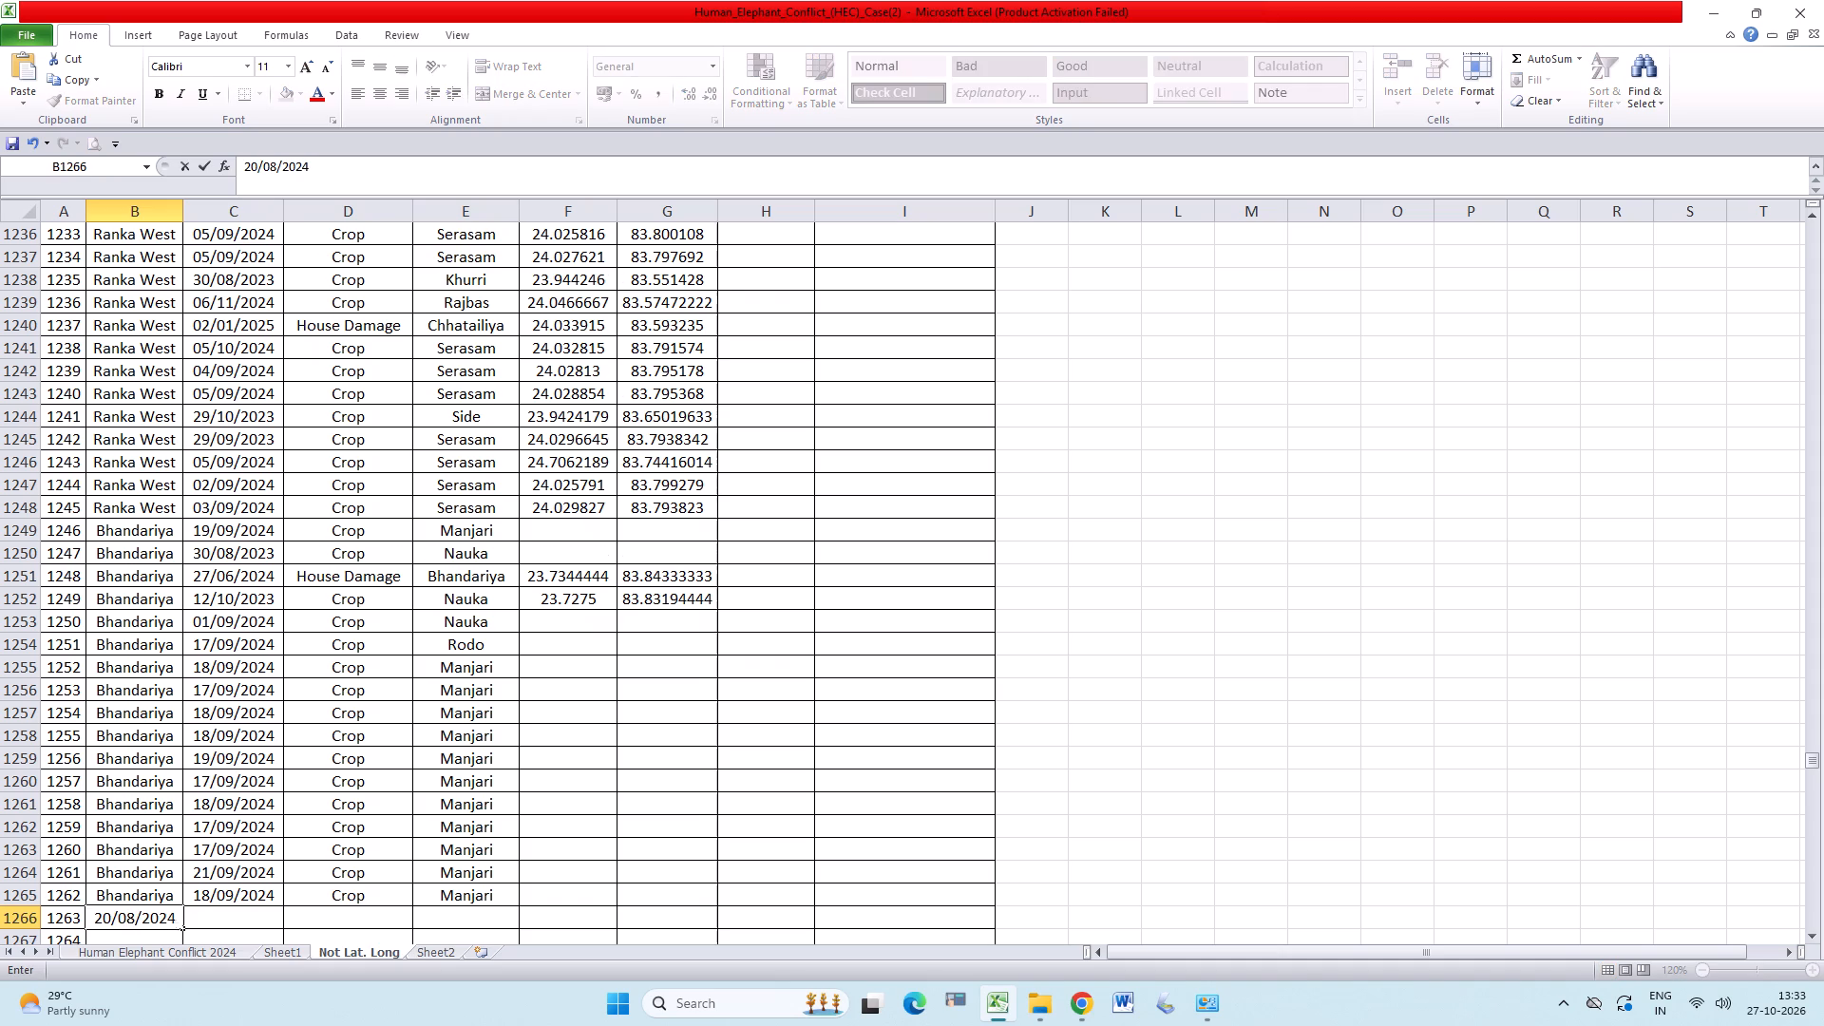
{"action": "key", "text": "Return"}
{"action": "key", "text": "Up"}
Fill record 1263 with Bhandariya and Crop copied from above, date 20/08/2024 and village Binda.
{"action": "key", "text": "ctrl+d"}
{"action": "key", "text": "Tab"}
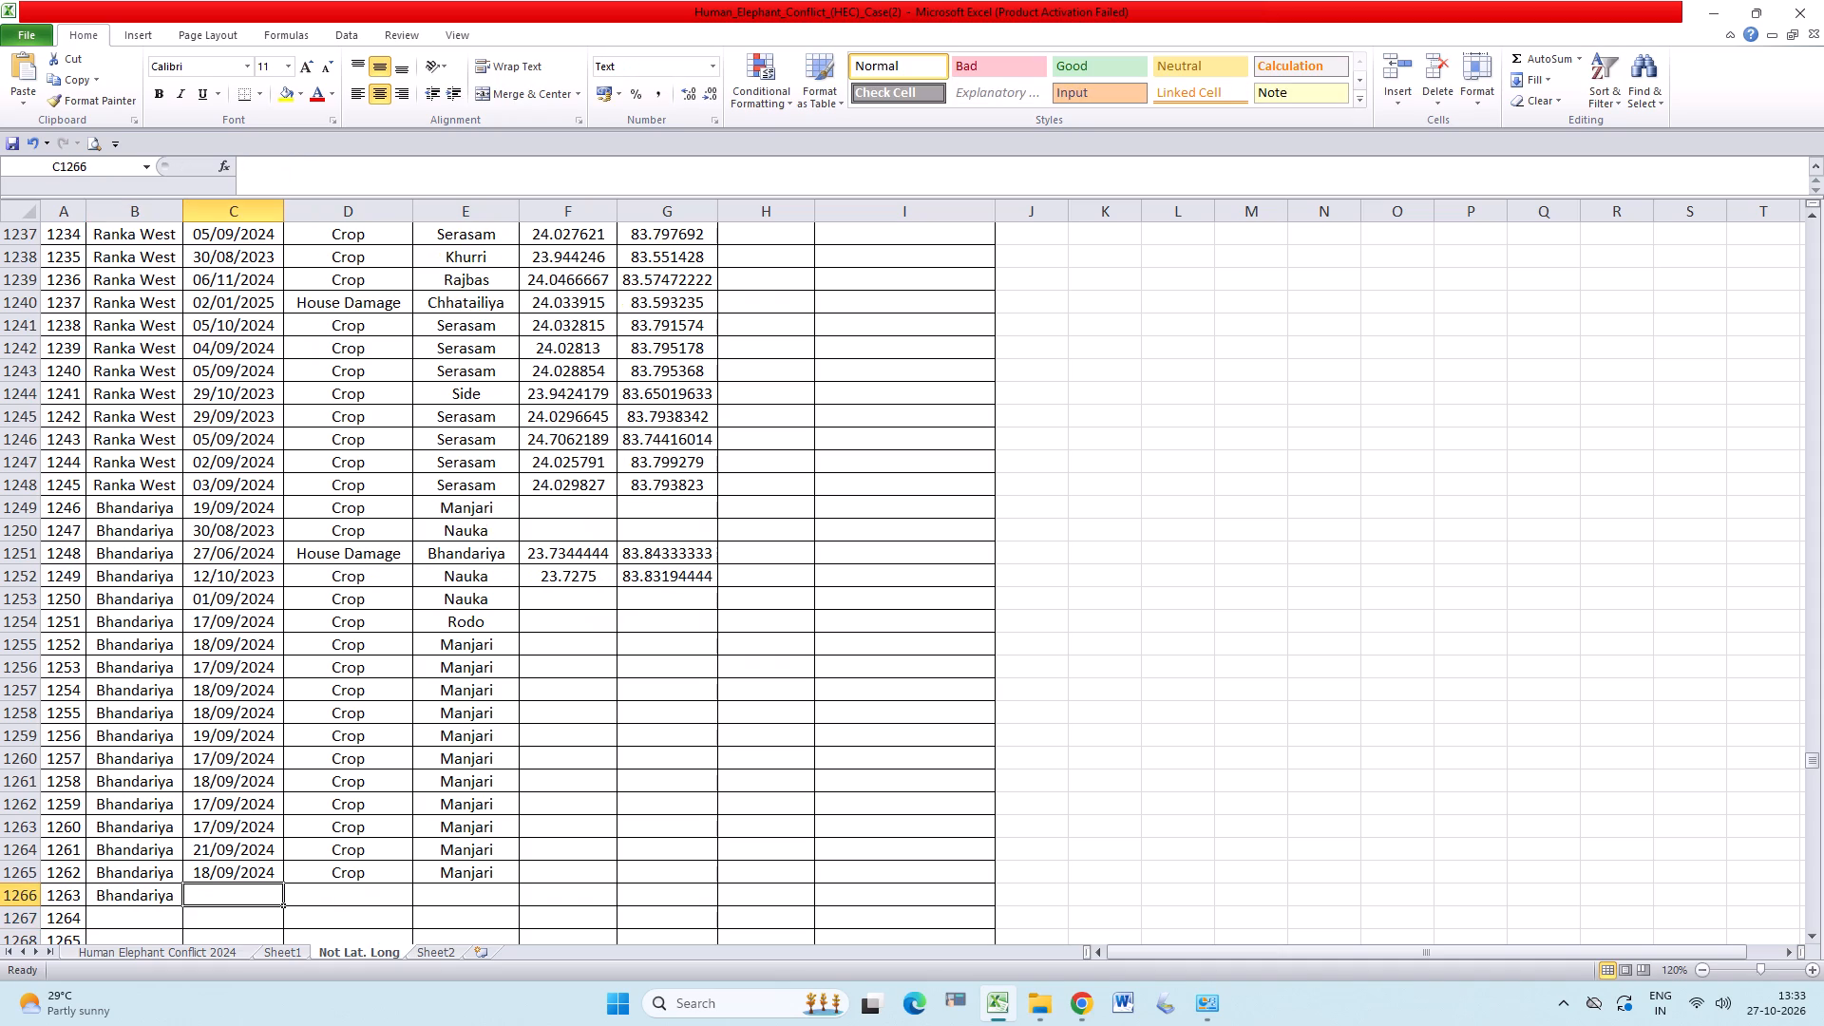
{"action": "type", "text": "20/08/2024"}
{"action": "key", "text": "Tab"}
{"action": "key", "text": "ctrl+d"}
{"action": "key", "text": "Tab"}
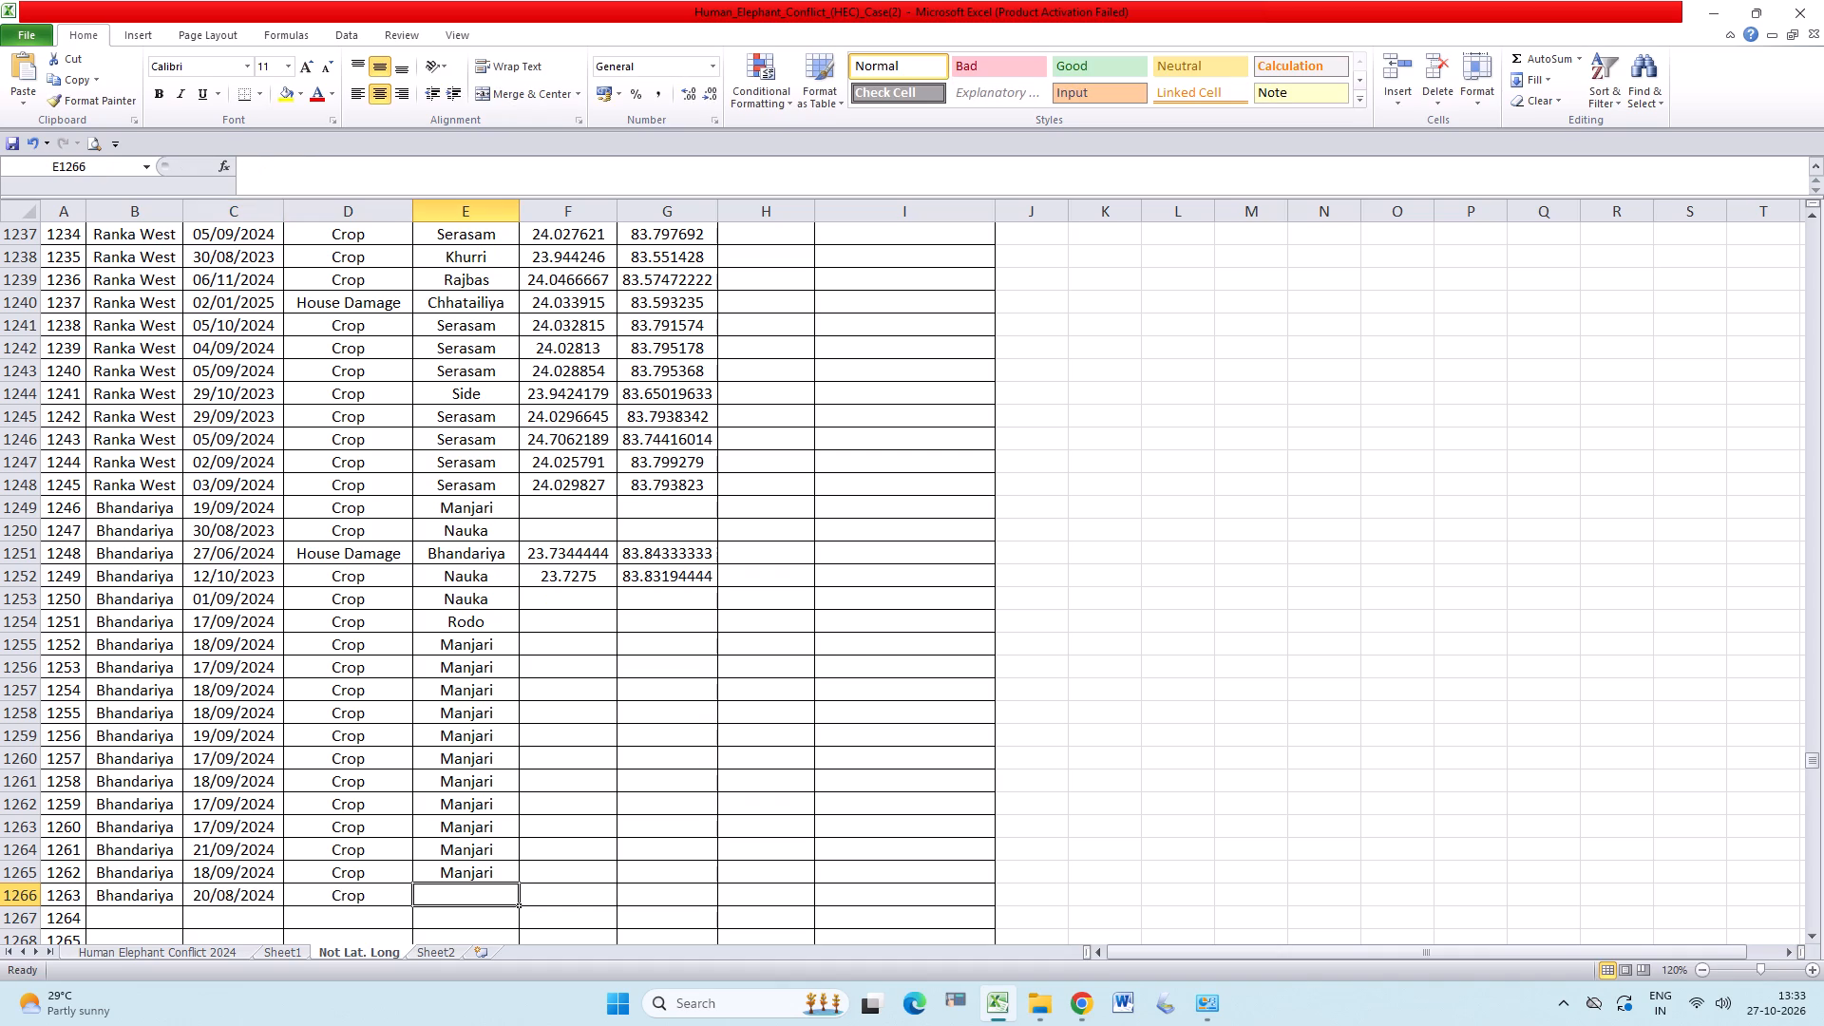
{"action": "type", "text": "Binda"}
{"action": "key", "text": "Tab"}
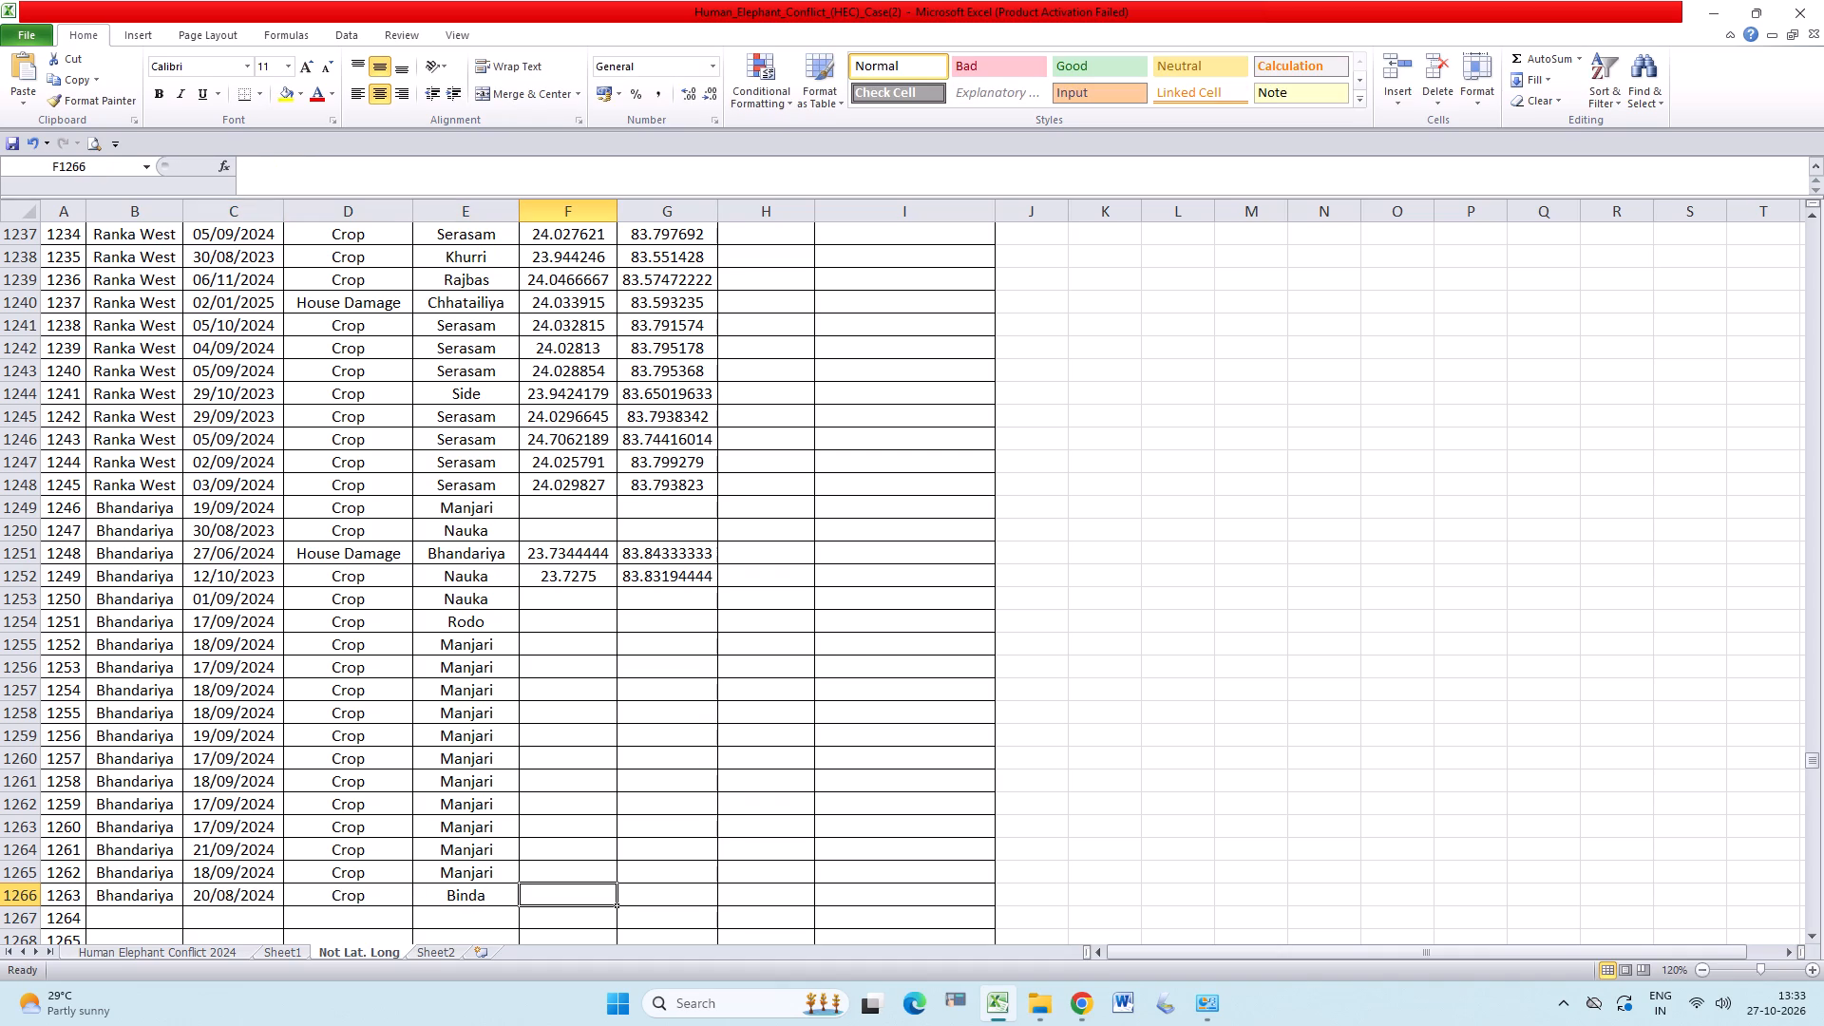
Fill record 1264 with range Bhandariya and Crop copied from above, date 04/09/2024 and village Bhandariya.
{"action": "key", "text": "Return"}
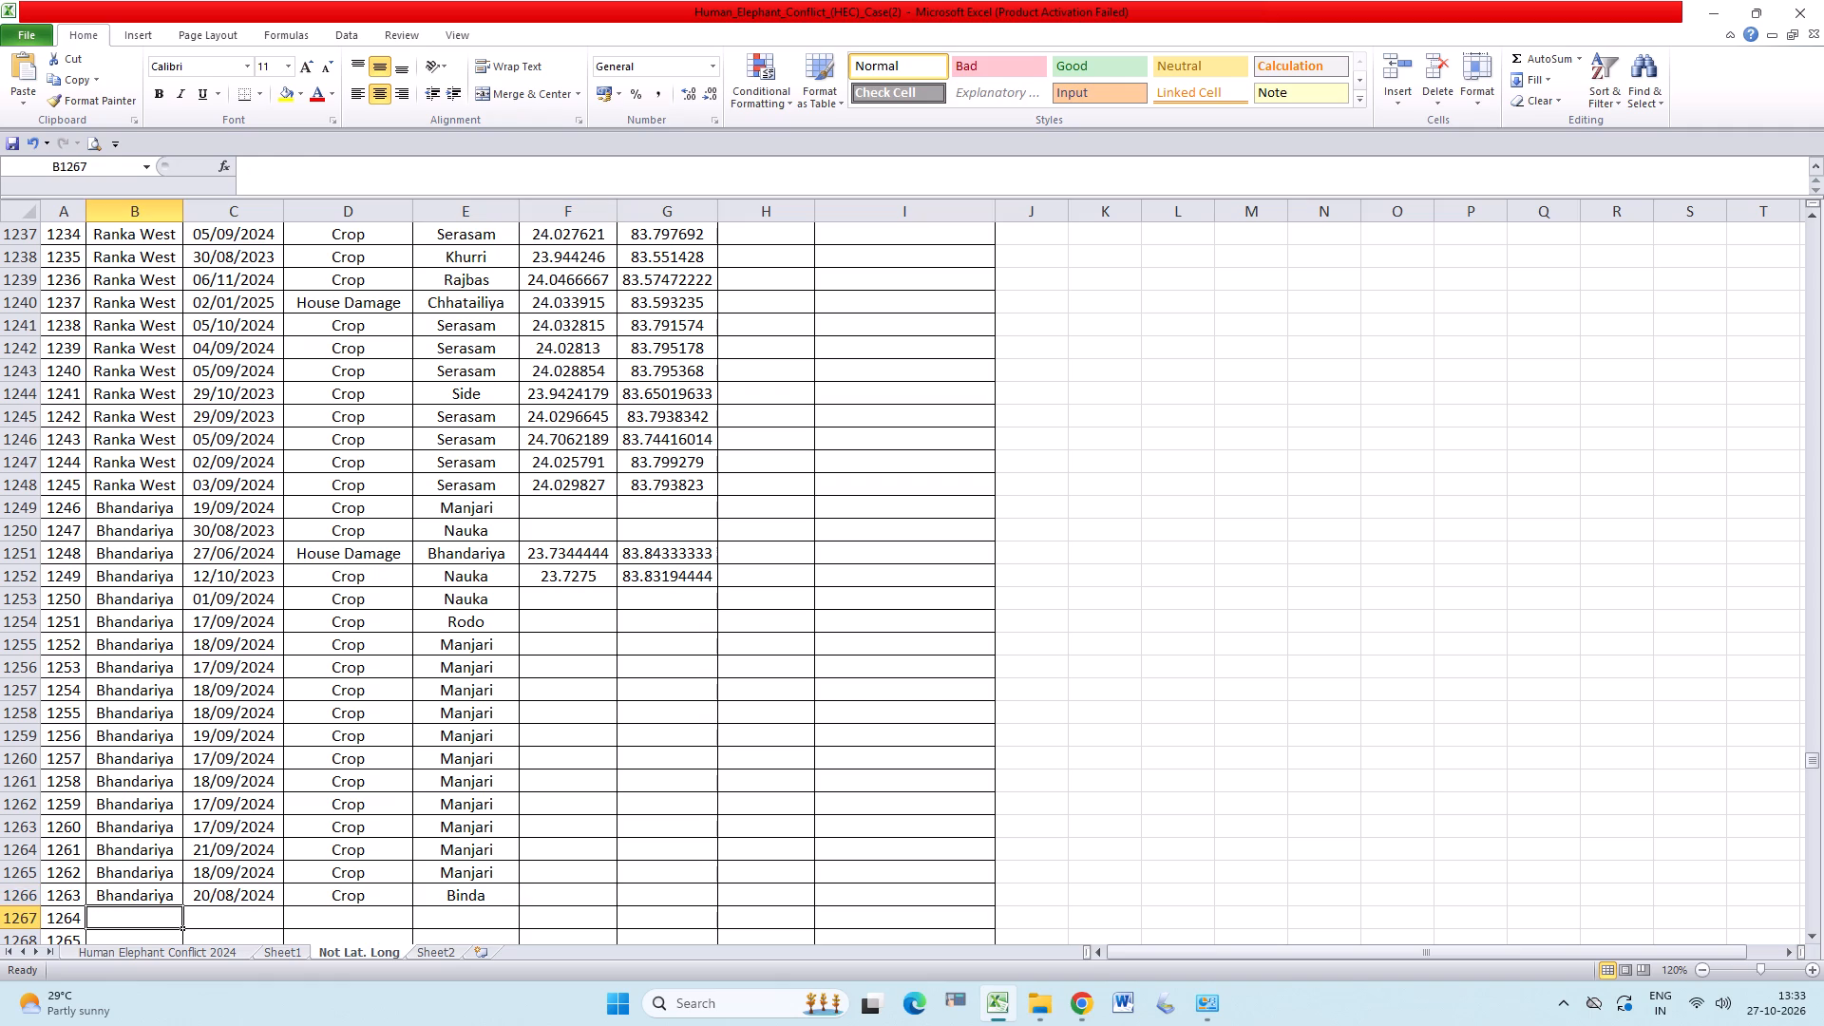
{"action": "key", "text": "ctrl+d"}
{"action": "key", "text": "Tab"}
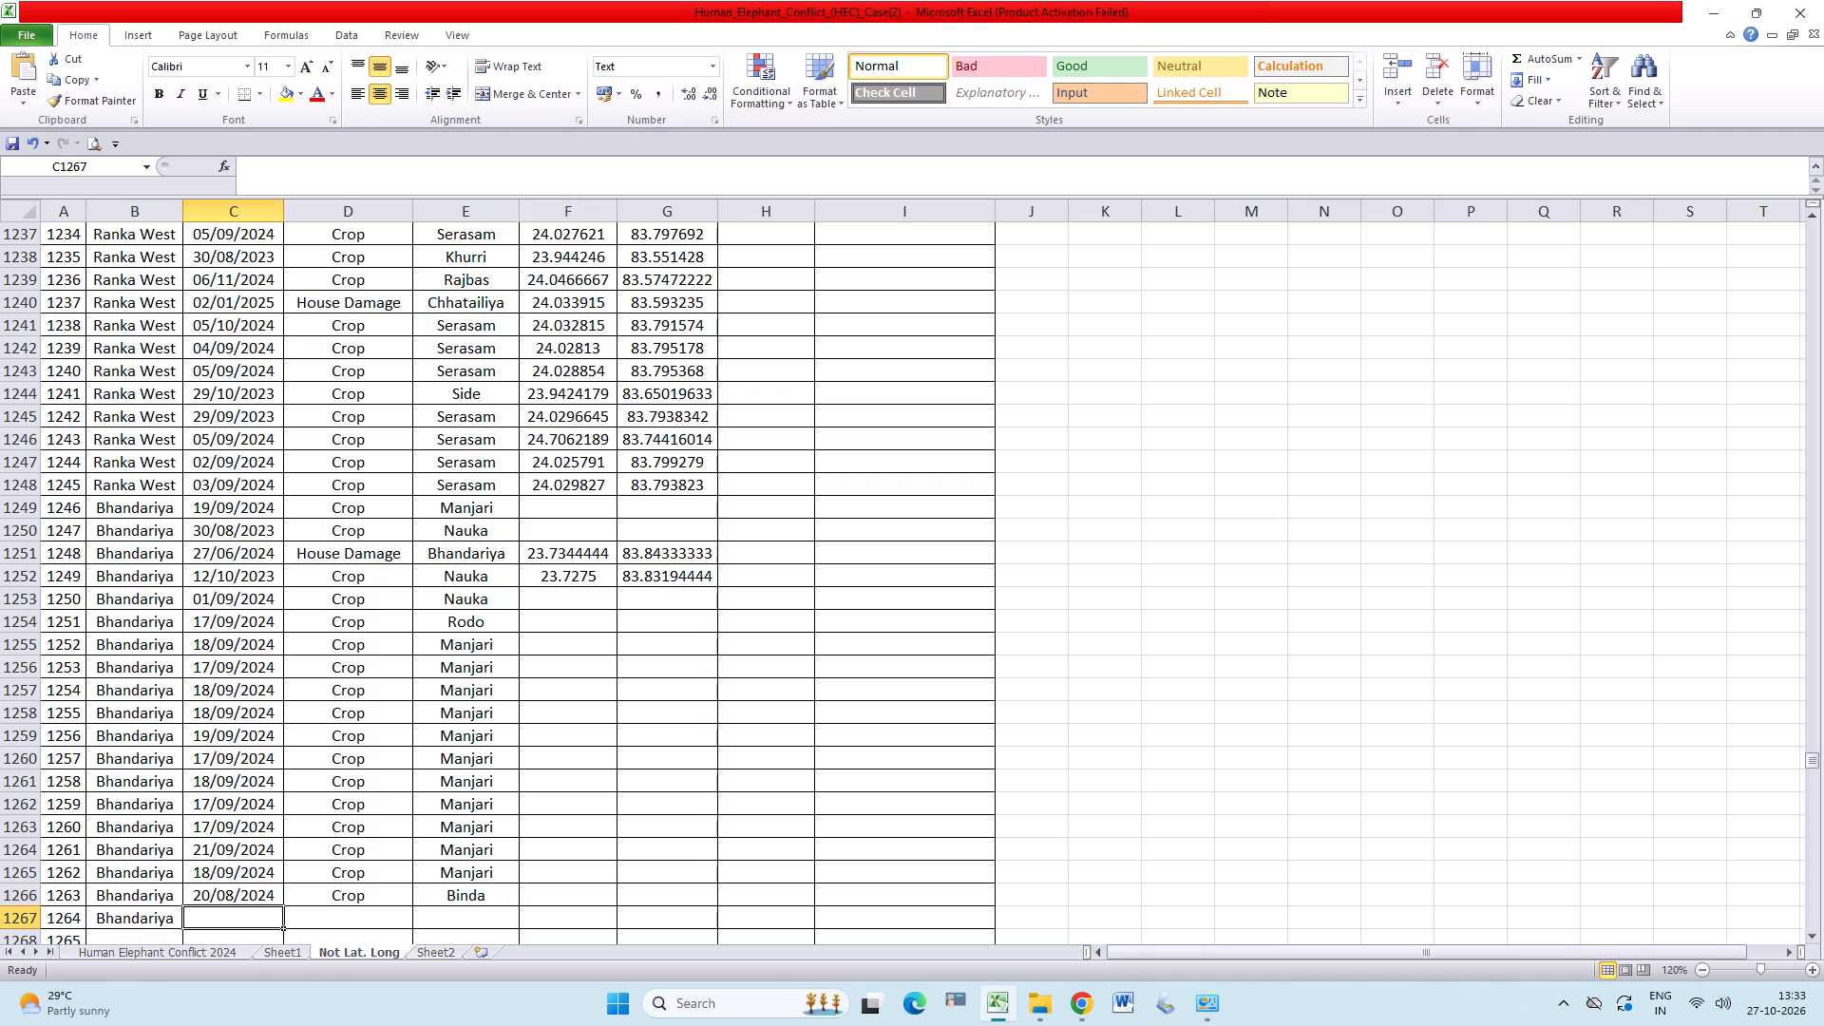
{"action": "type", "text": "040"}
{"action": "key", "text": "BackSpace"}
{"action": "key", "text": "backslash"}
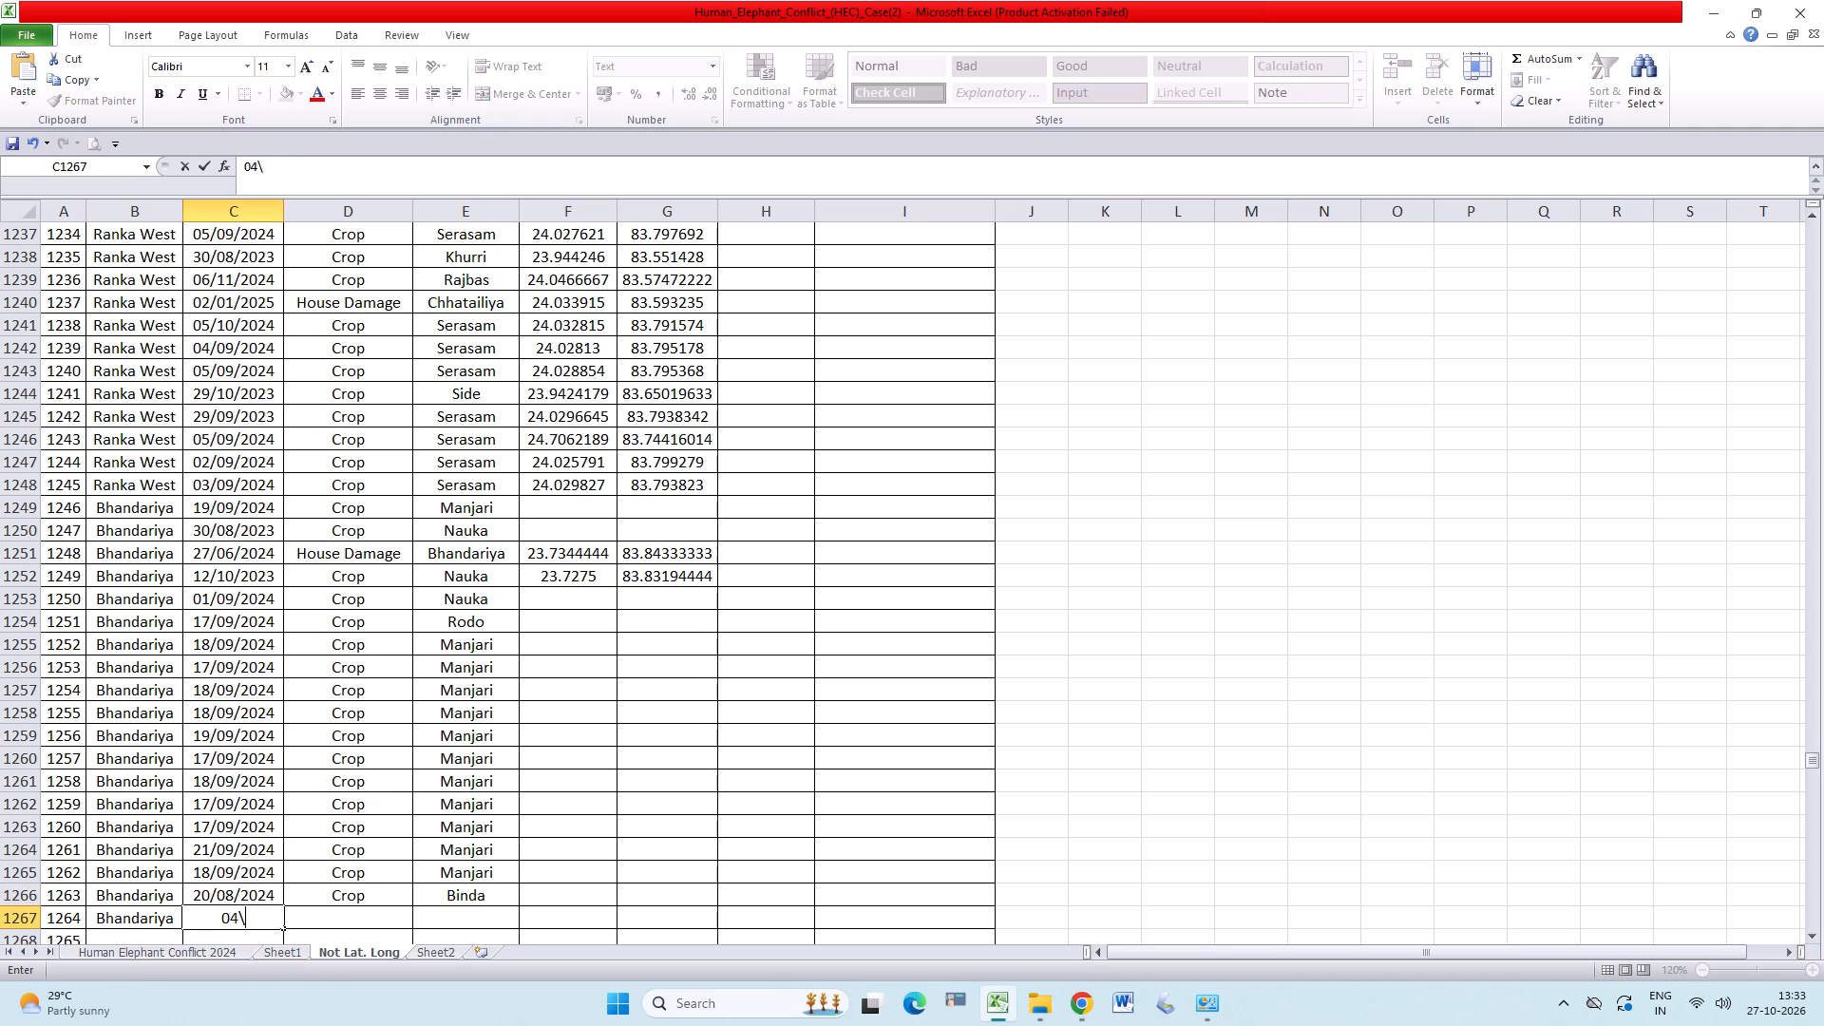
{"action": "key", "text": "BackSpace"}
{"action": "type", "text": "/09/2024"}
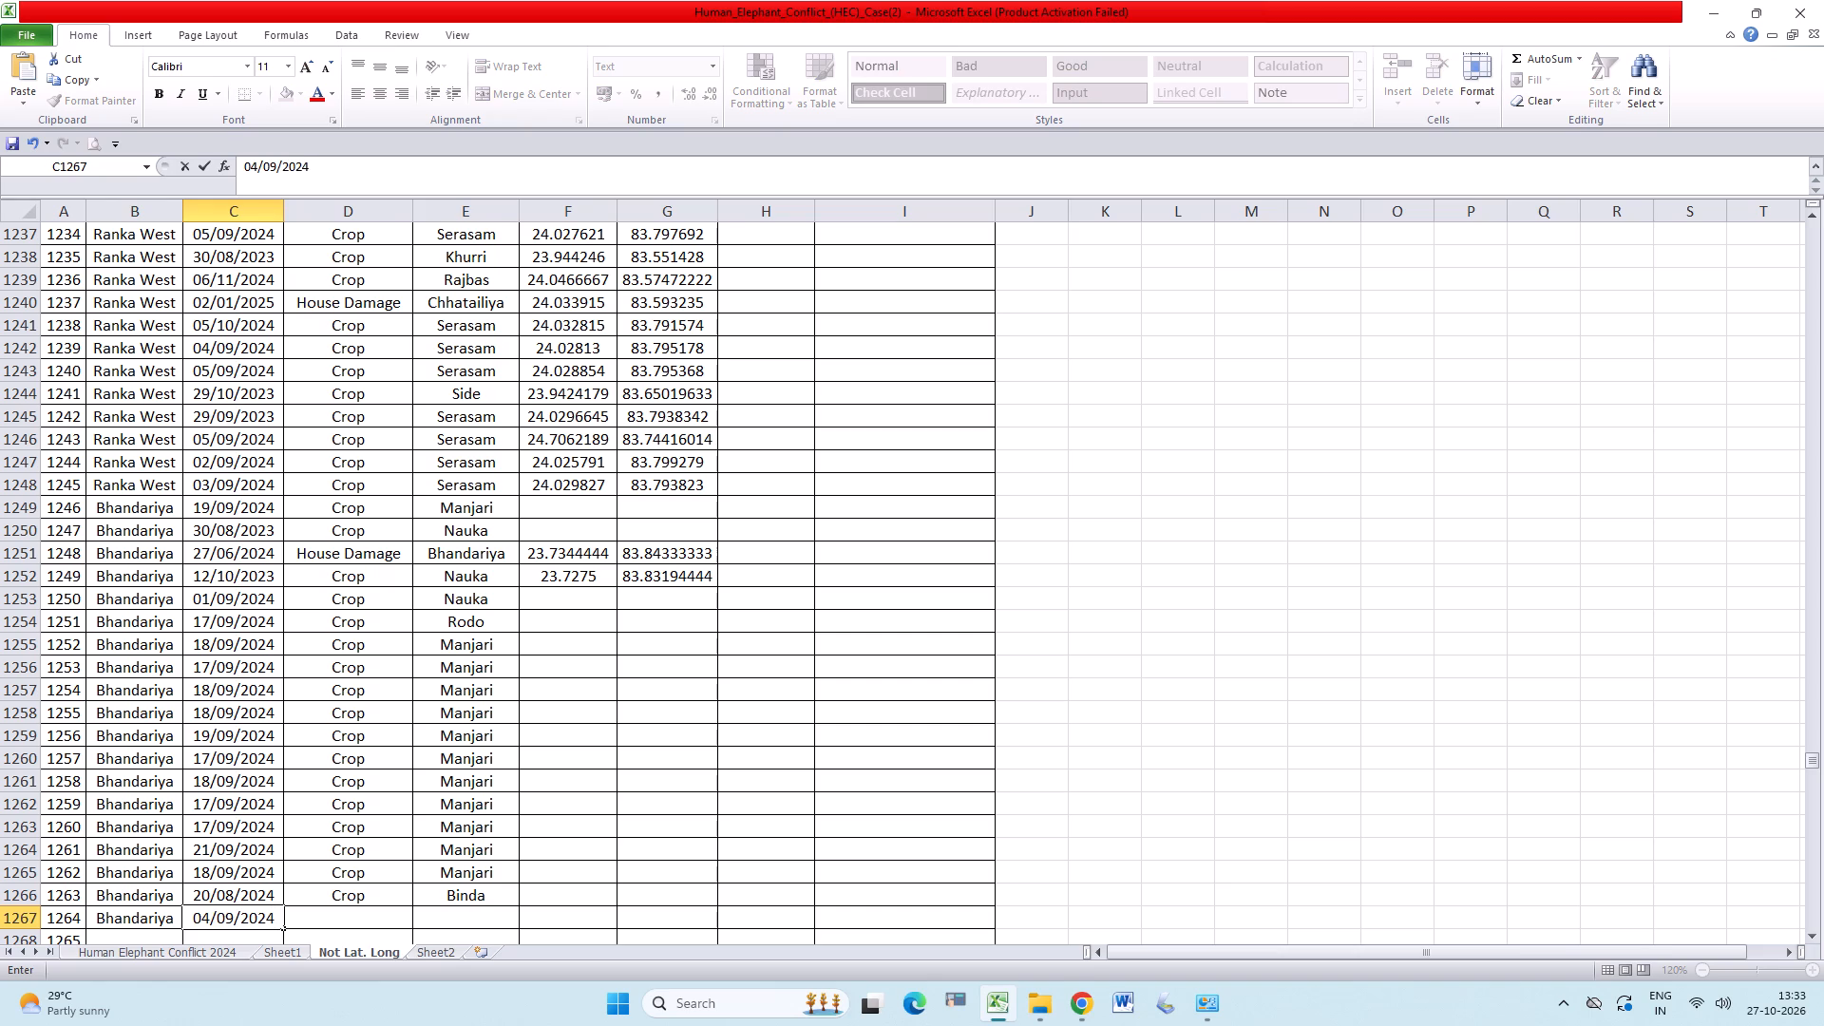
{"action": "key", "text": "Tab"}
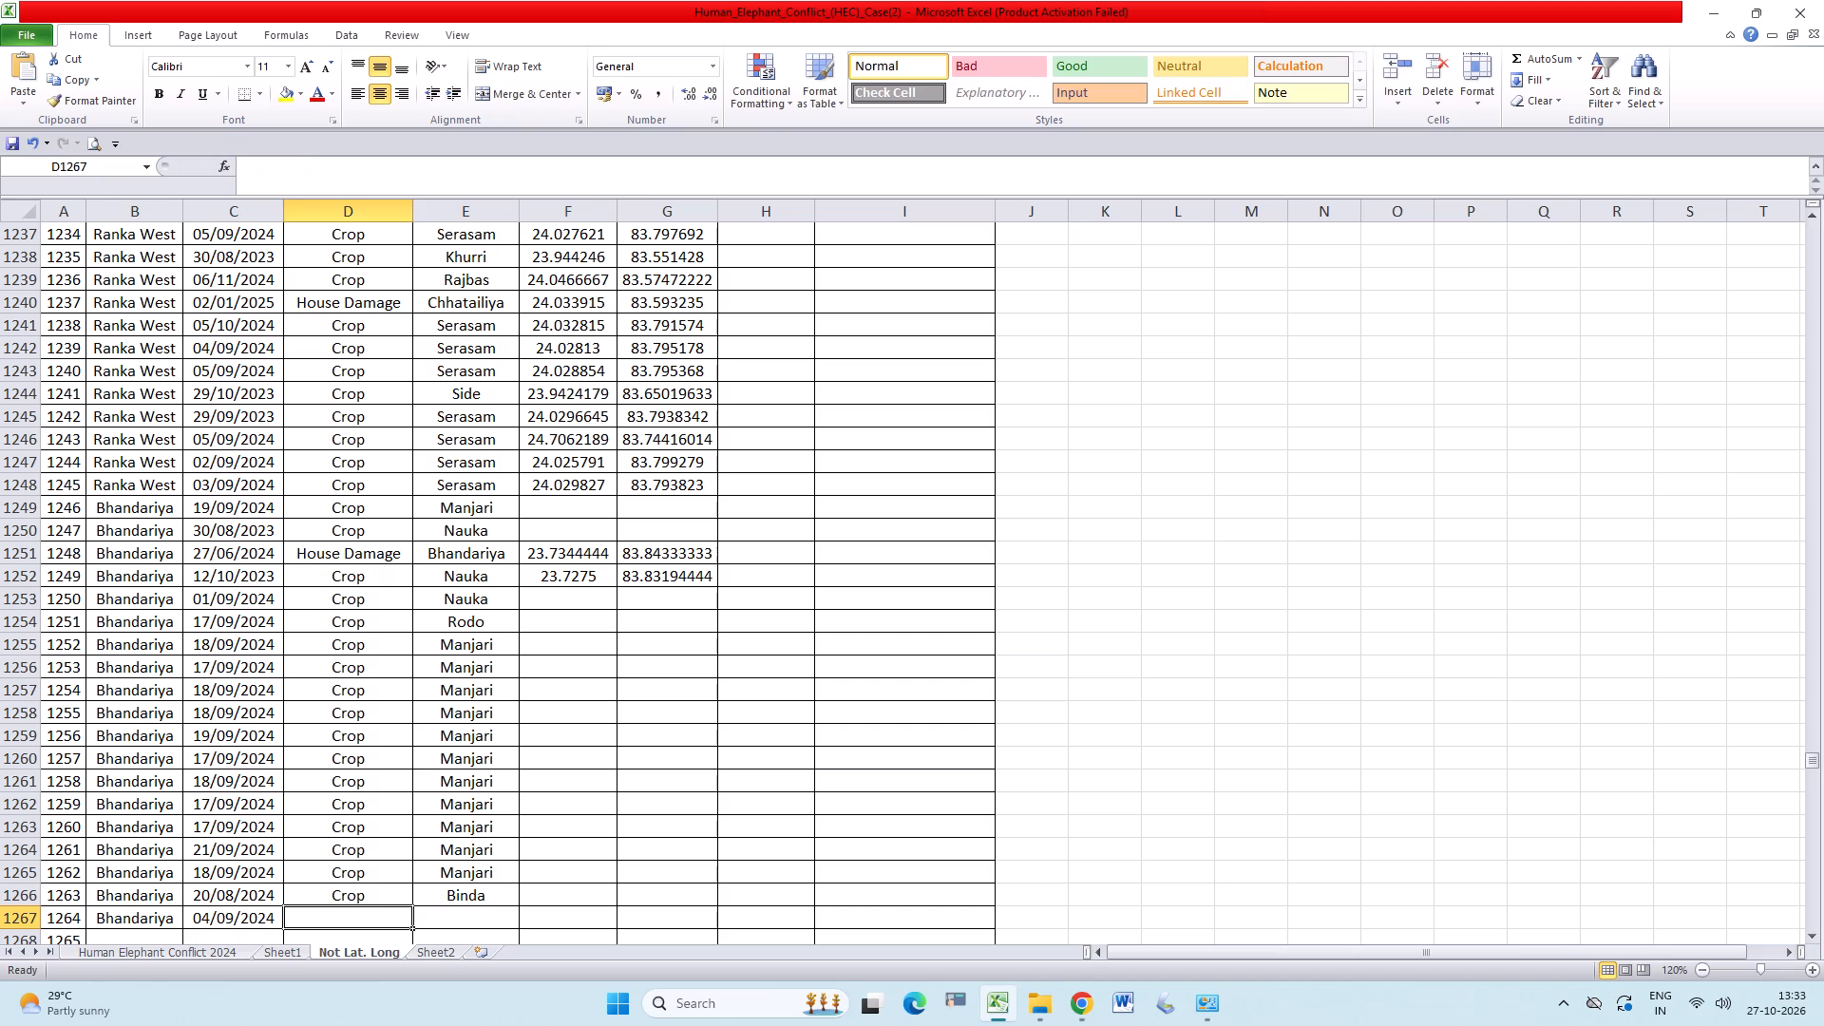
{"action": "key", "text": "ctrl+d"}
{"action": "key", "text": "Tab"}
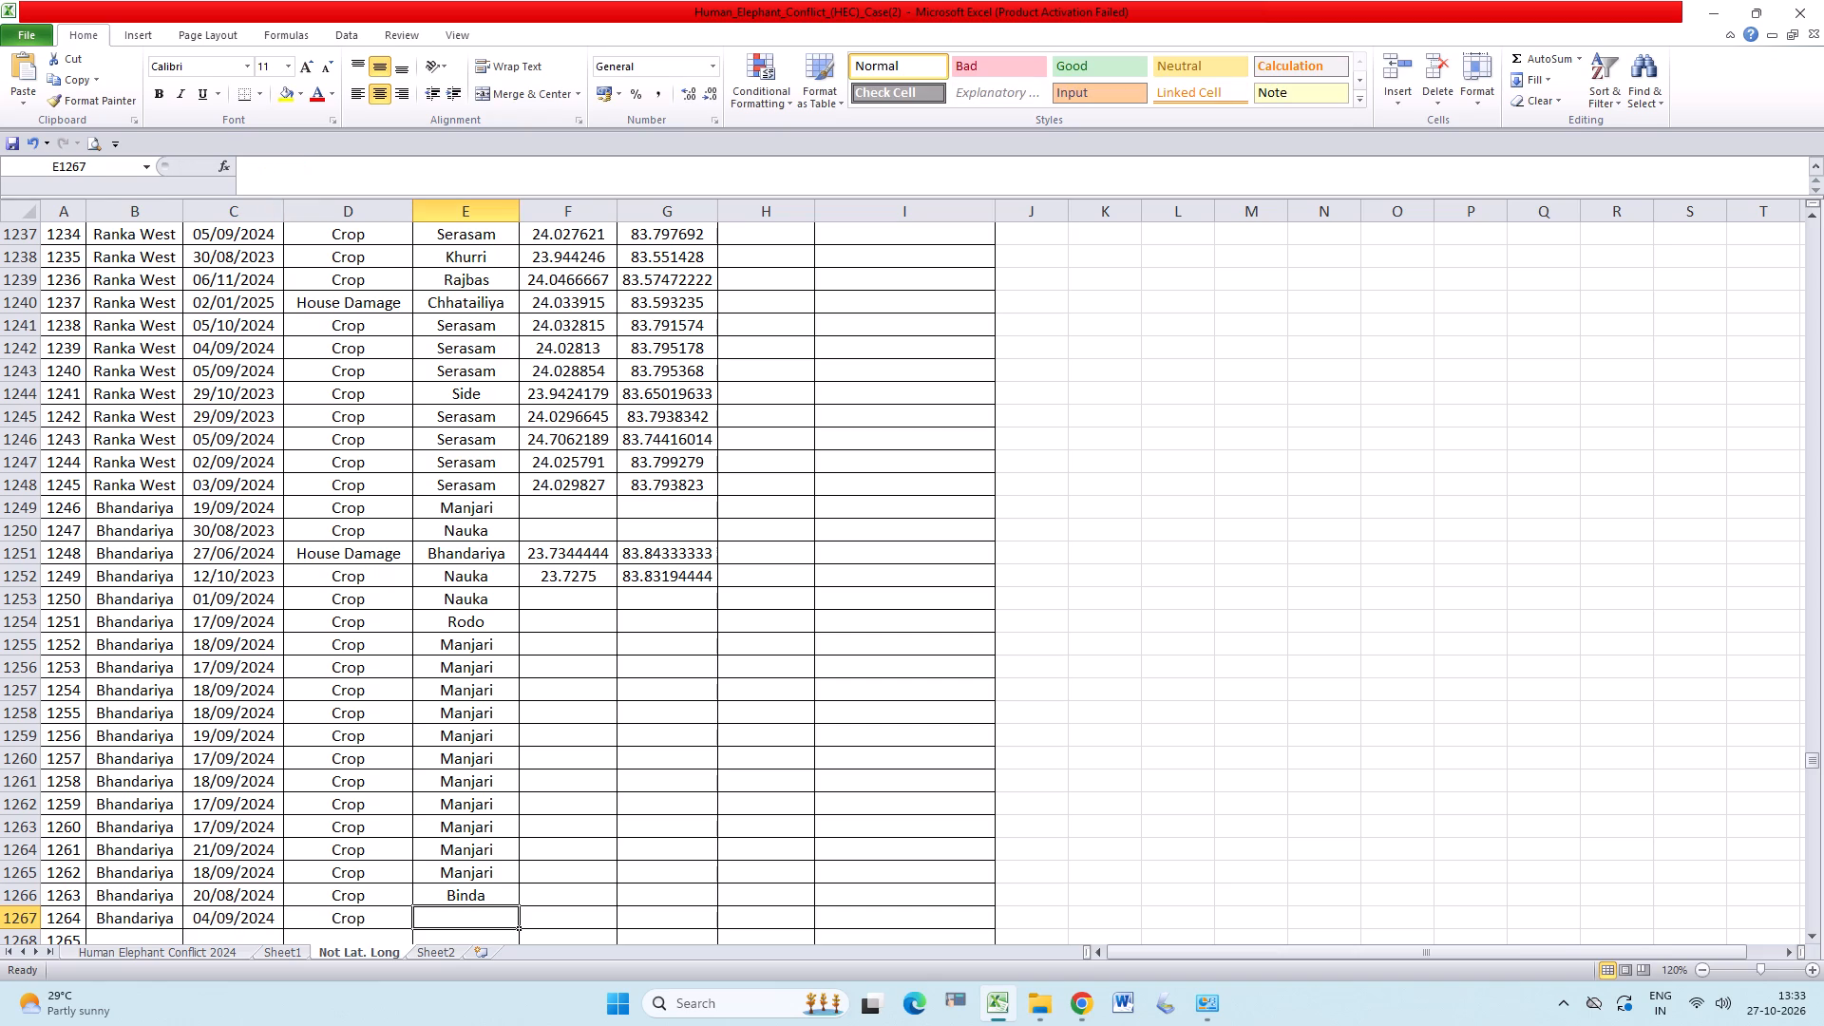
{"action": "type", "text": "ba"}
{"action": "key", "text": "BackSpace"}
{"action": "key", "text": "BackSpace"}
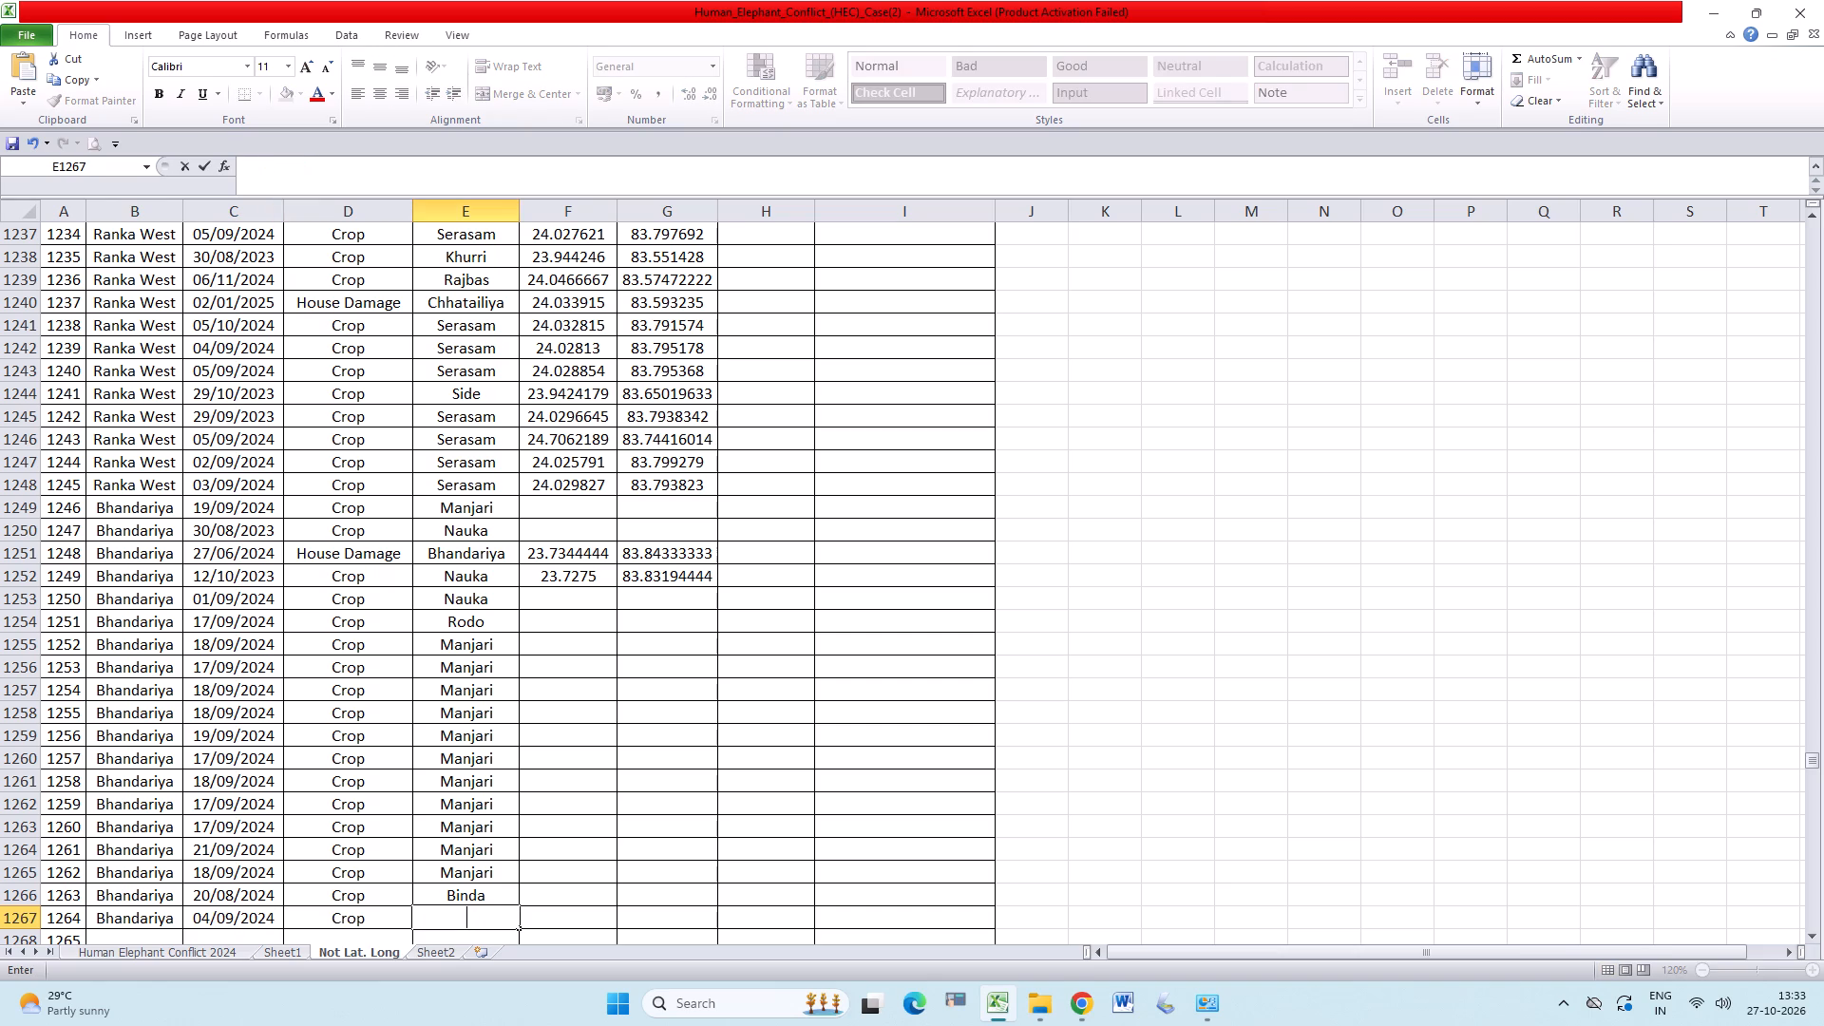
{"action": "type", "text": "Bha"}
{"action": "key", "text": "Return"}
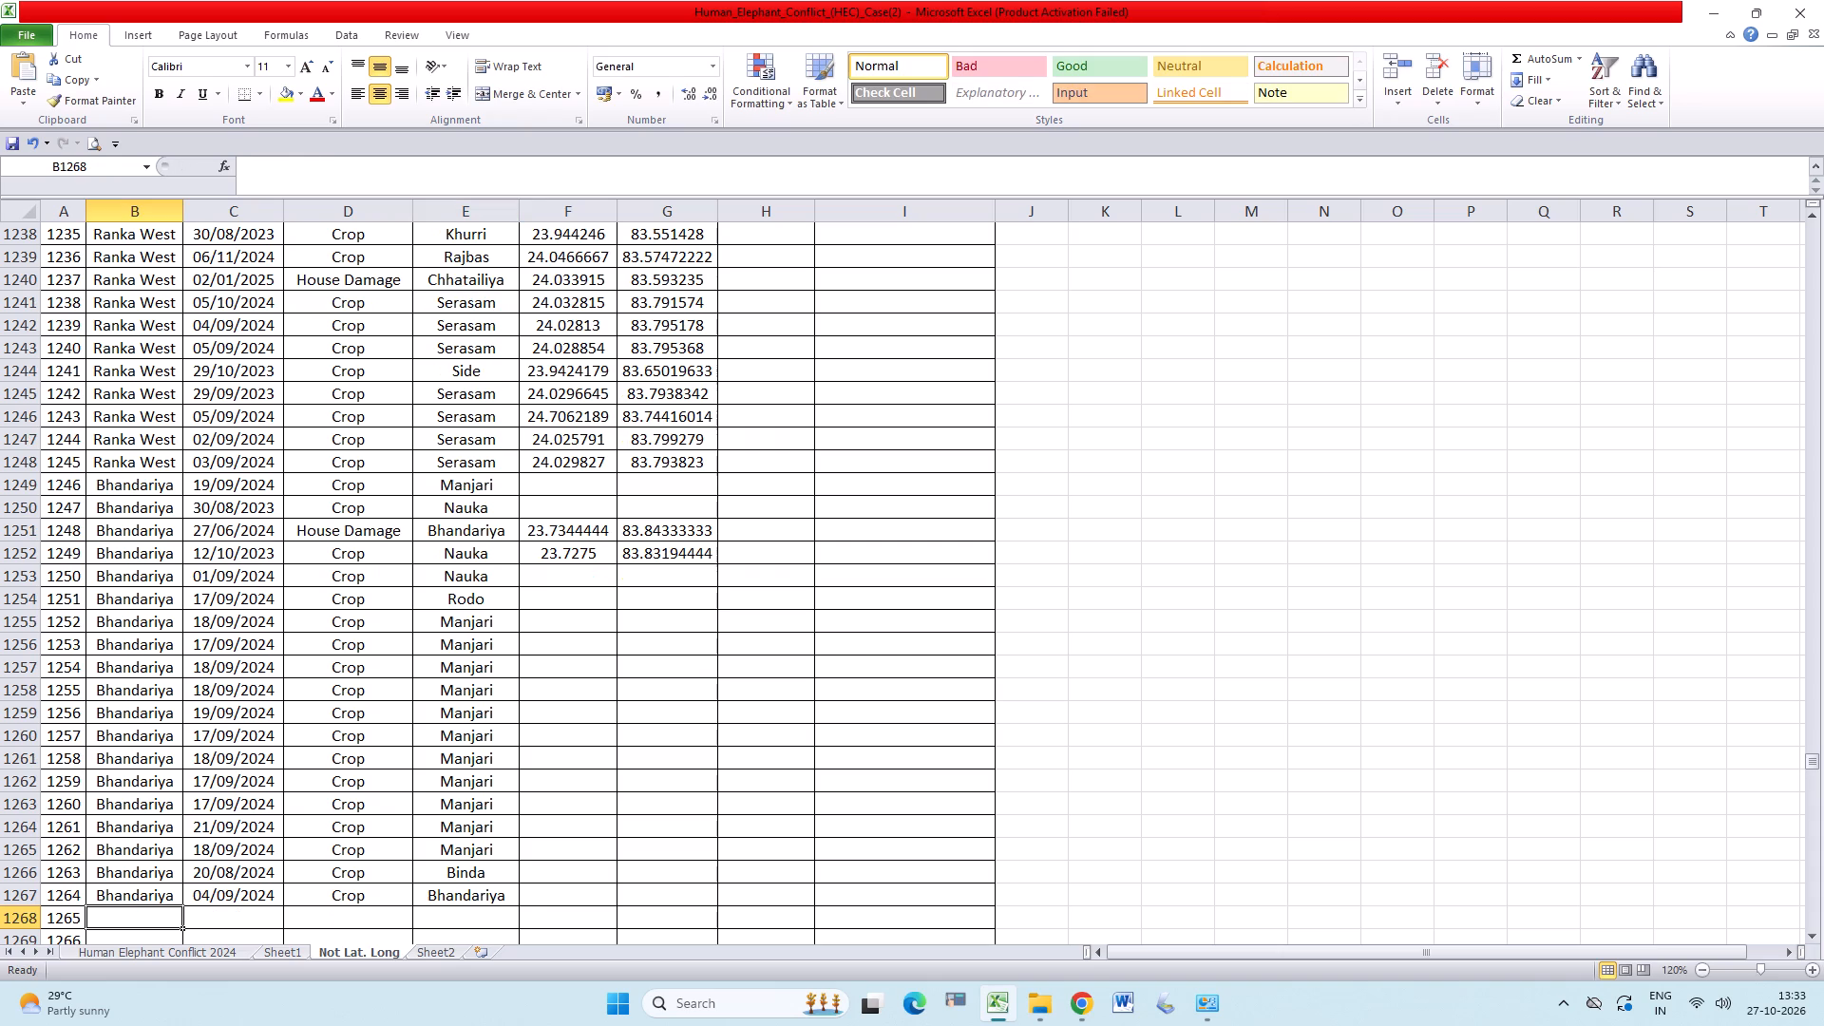
Copy the Bhandariya range name from the record above into record 1265.
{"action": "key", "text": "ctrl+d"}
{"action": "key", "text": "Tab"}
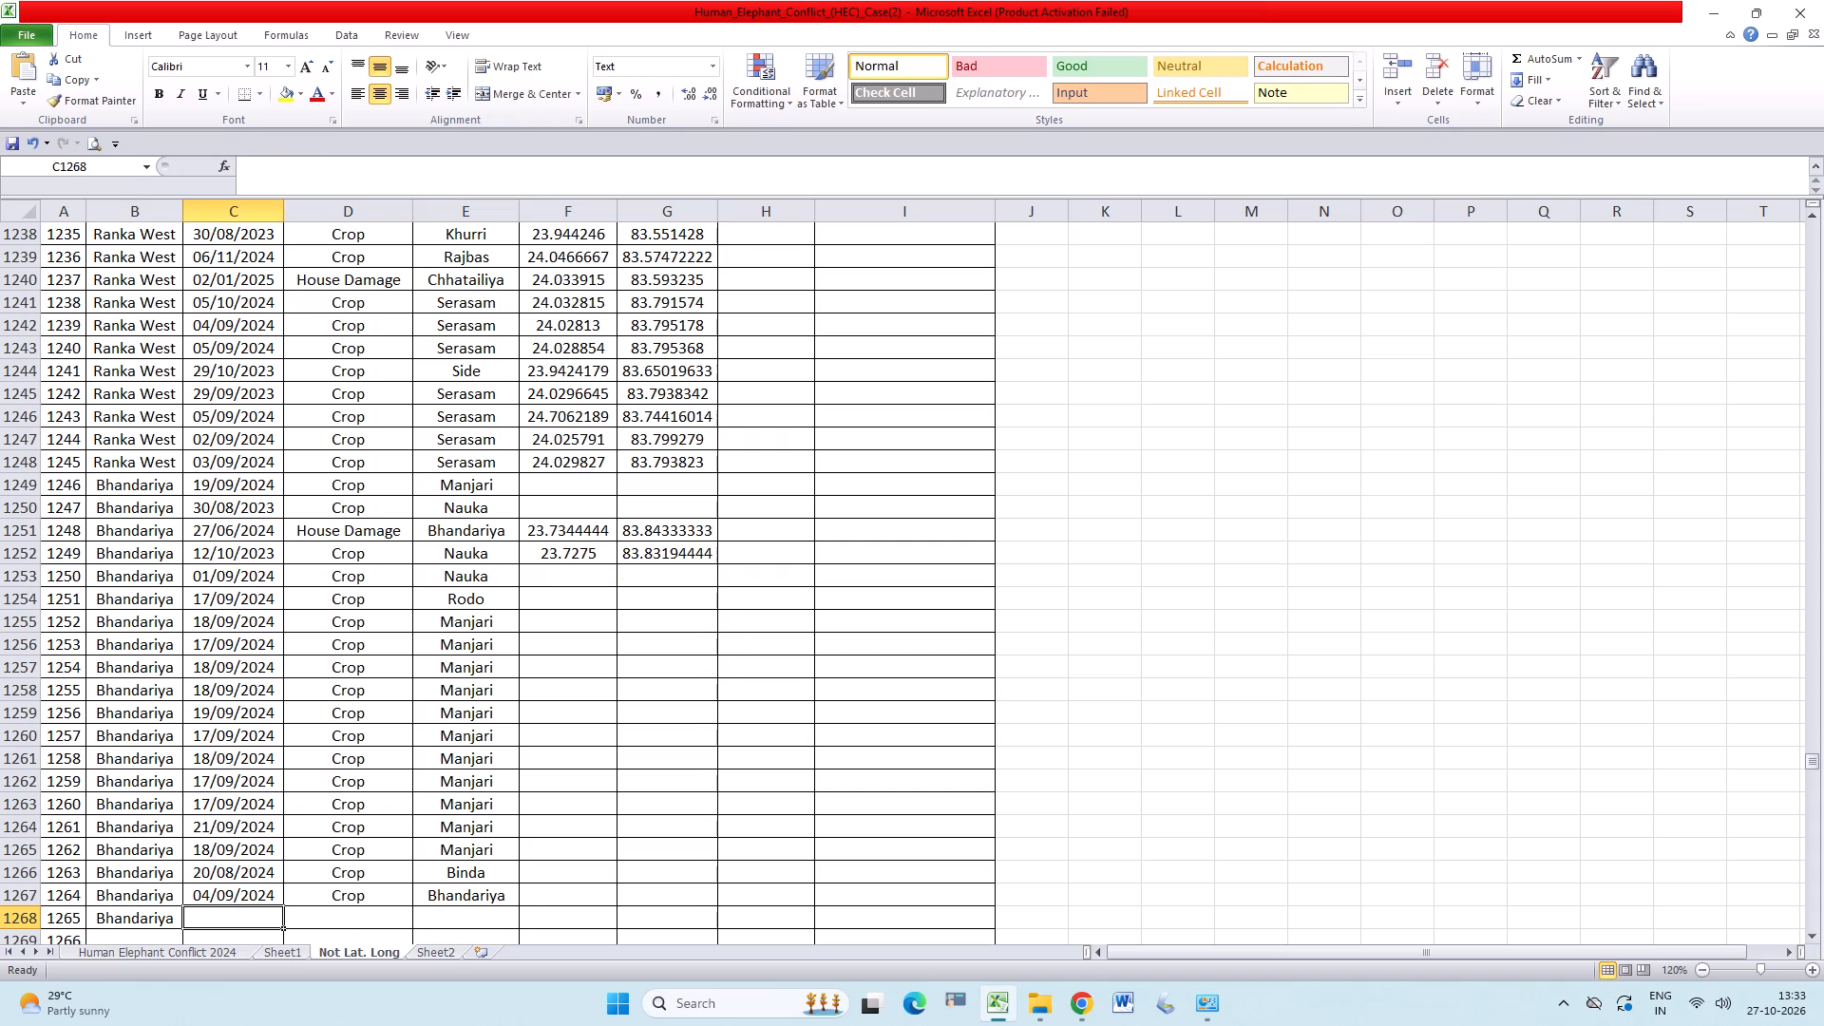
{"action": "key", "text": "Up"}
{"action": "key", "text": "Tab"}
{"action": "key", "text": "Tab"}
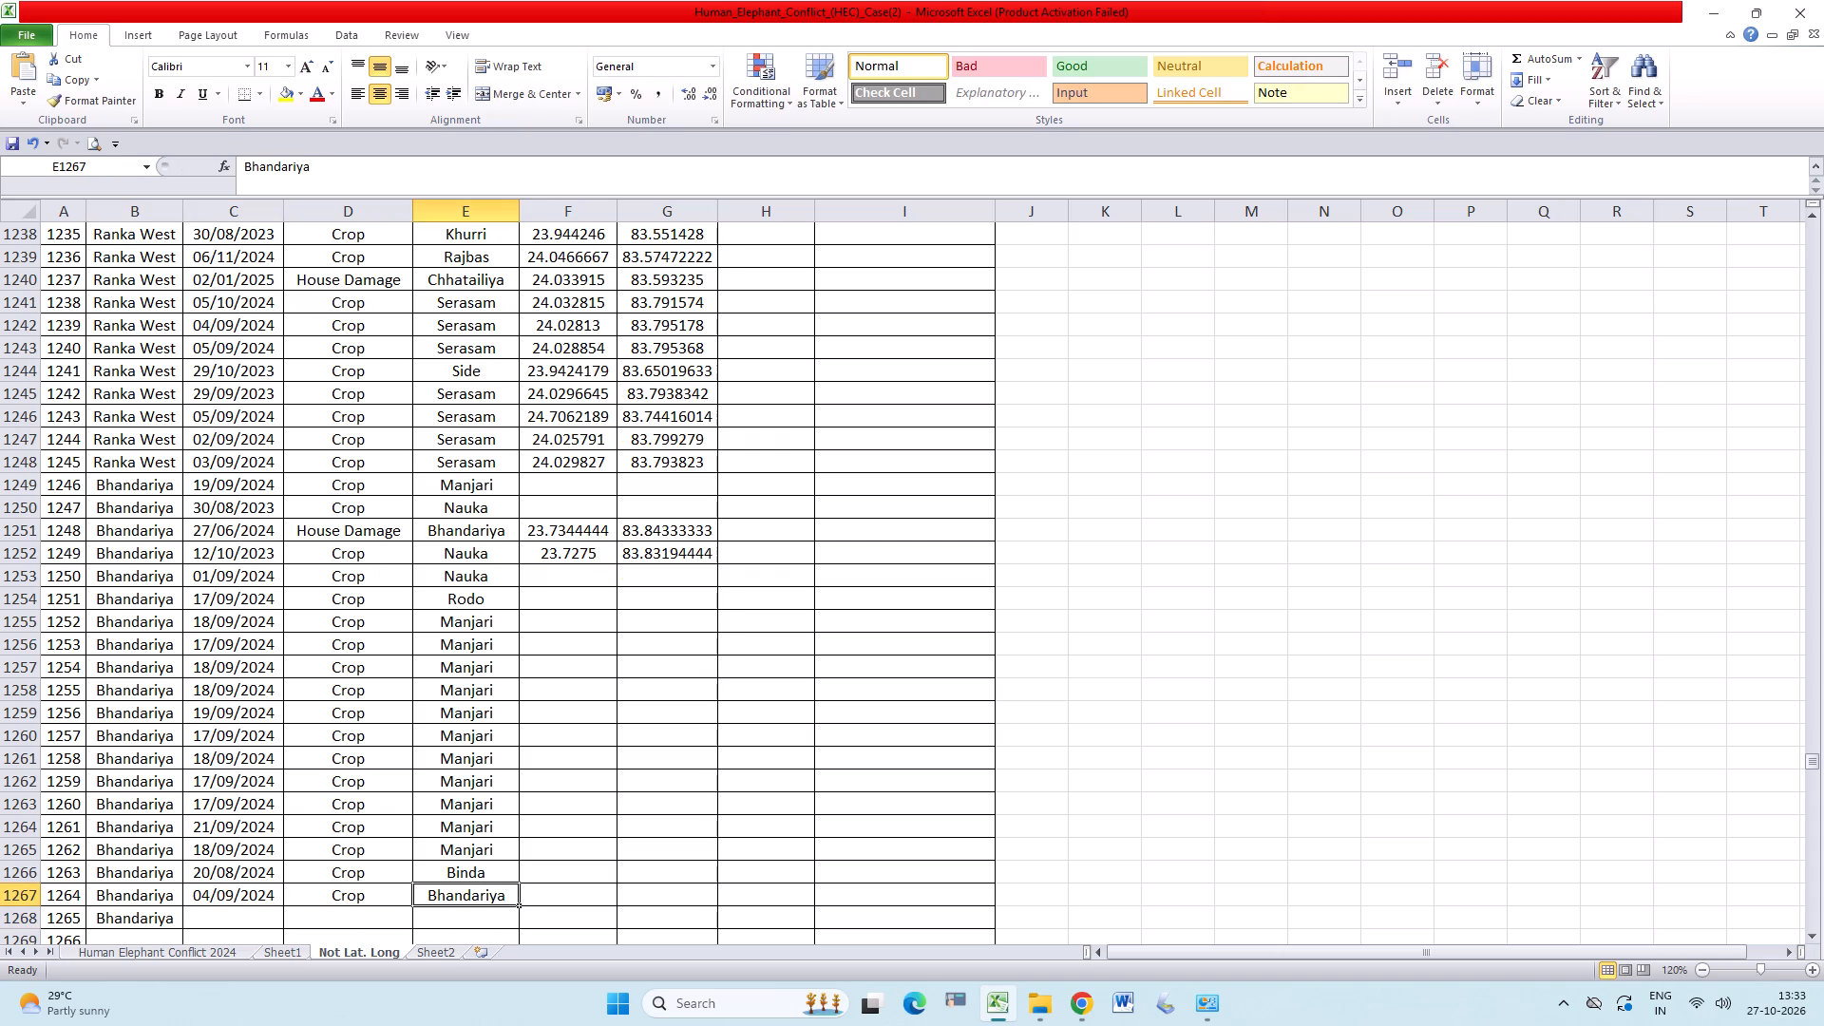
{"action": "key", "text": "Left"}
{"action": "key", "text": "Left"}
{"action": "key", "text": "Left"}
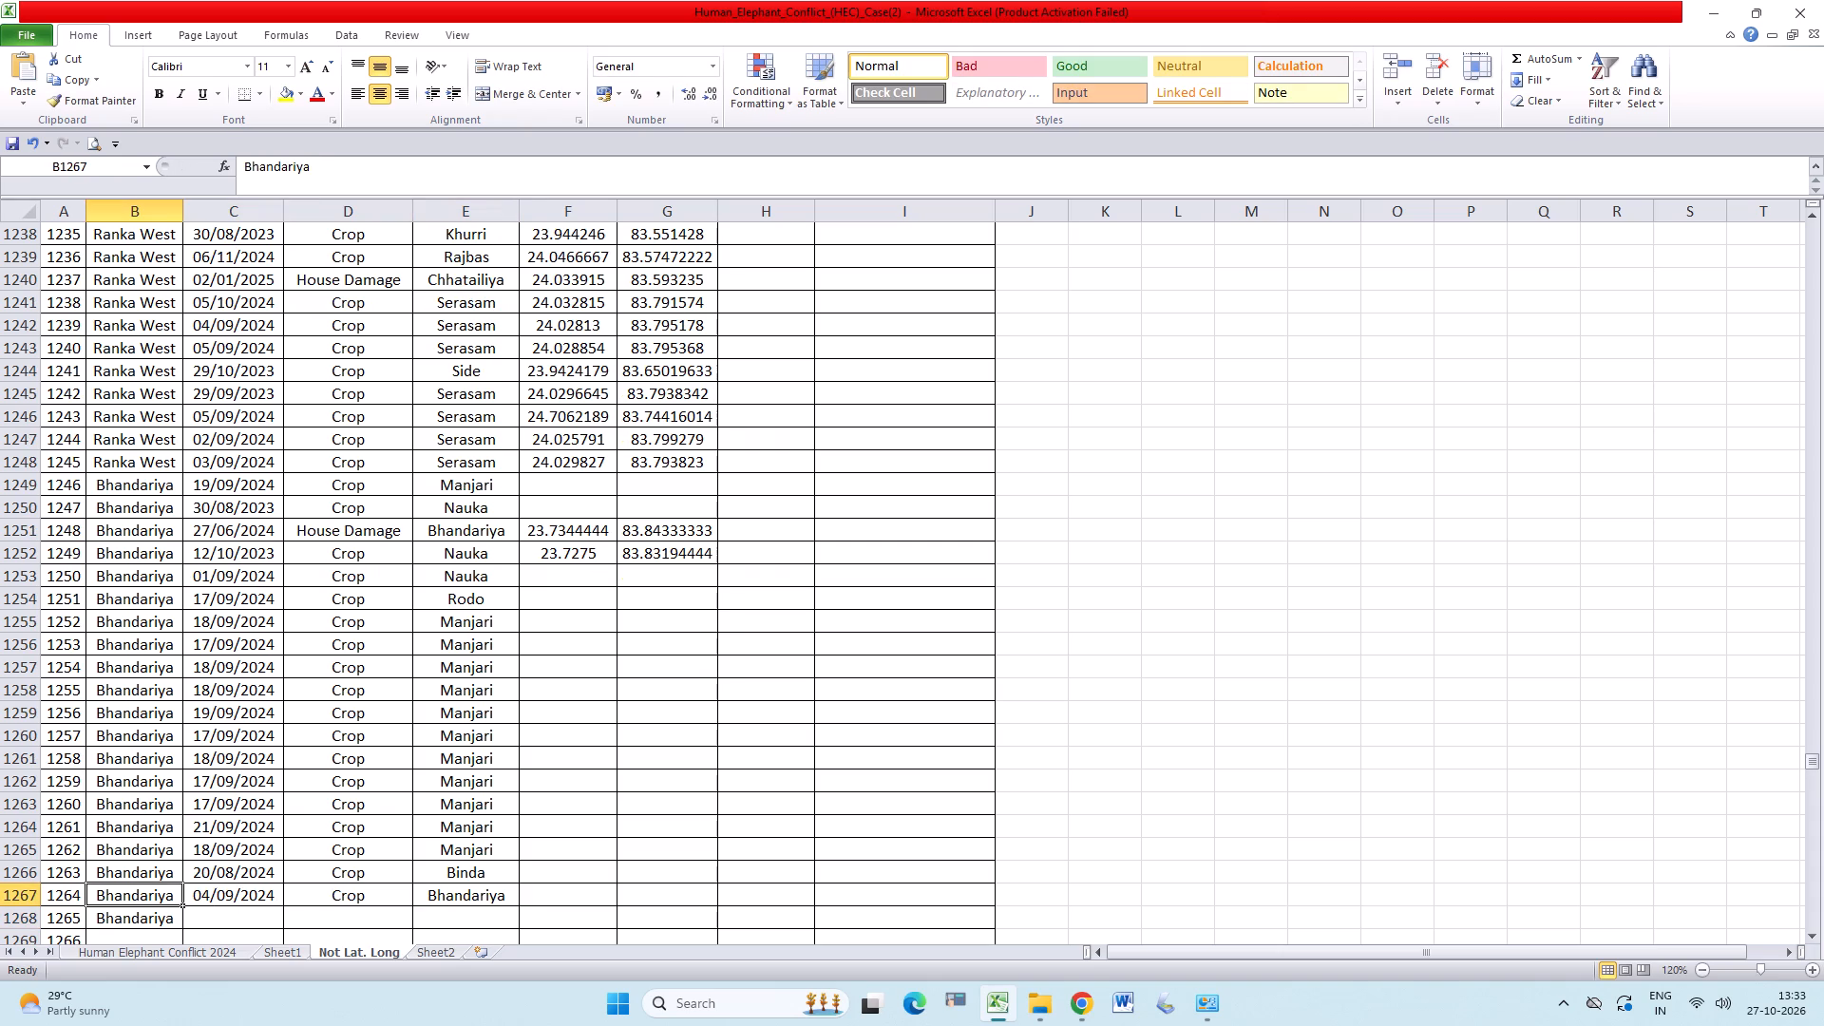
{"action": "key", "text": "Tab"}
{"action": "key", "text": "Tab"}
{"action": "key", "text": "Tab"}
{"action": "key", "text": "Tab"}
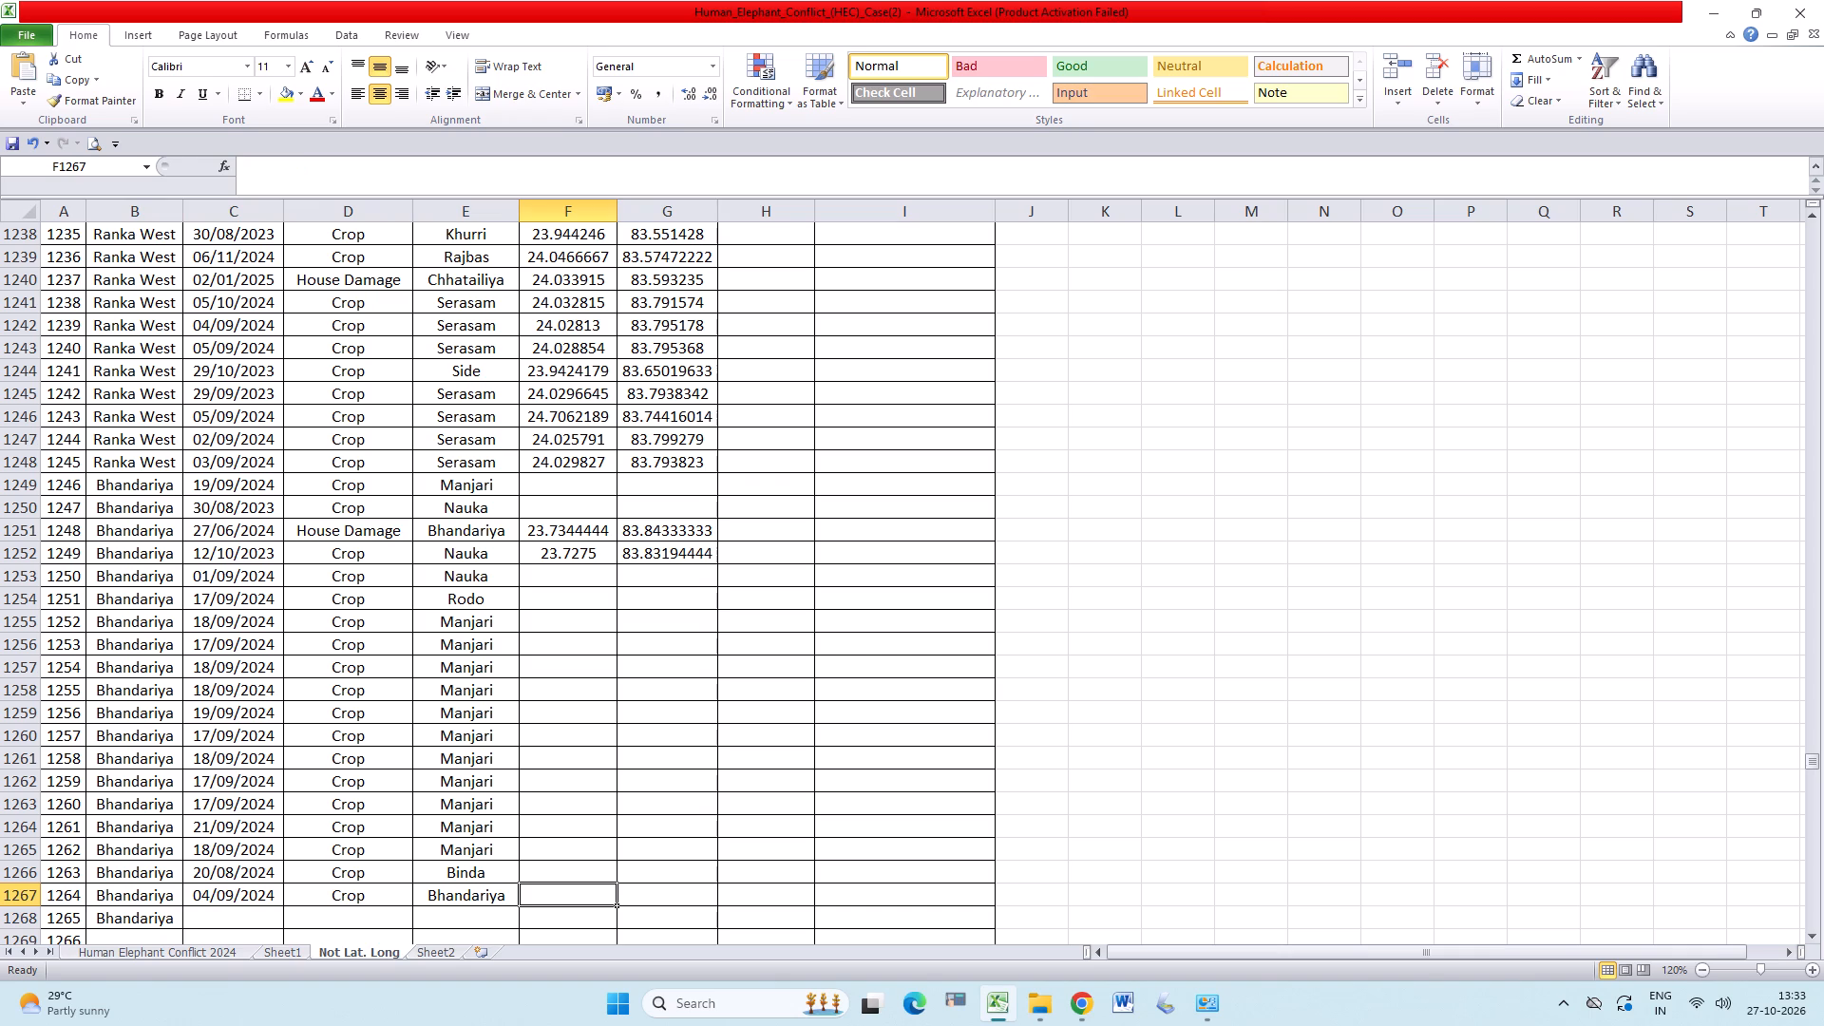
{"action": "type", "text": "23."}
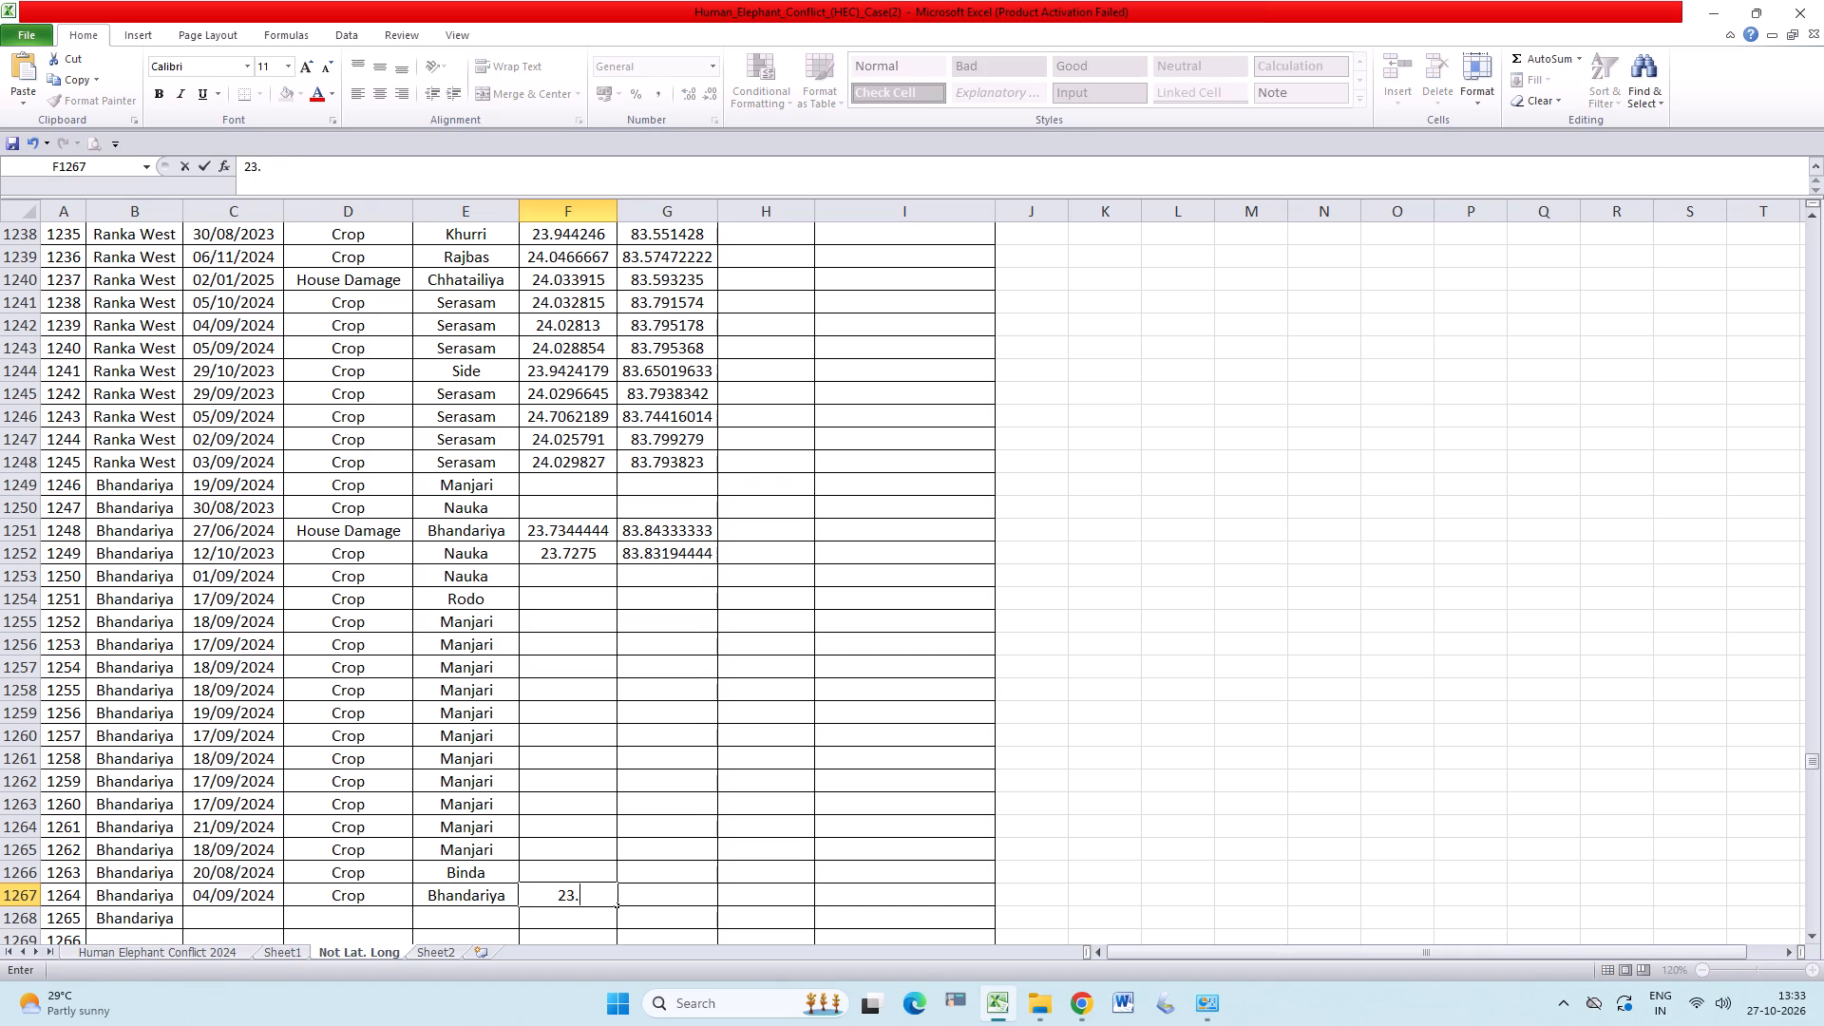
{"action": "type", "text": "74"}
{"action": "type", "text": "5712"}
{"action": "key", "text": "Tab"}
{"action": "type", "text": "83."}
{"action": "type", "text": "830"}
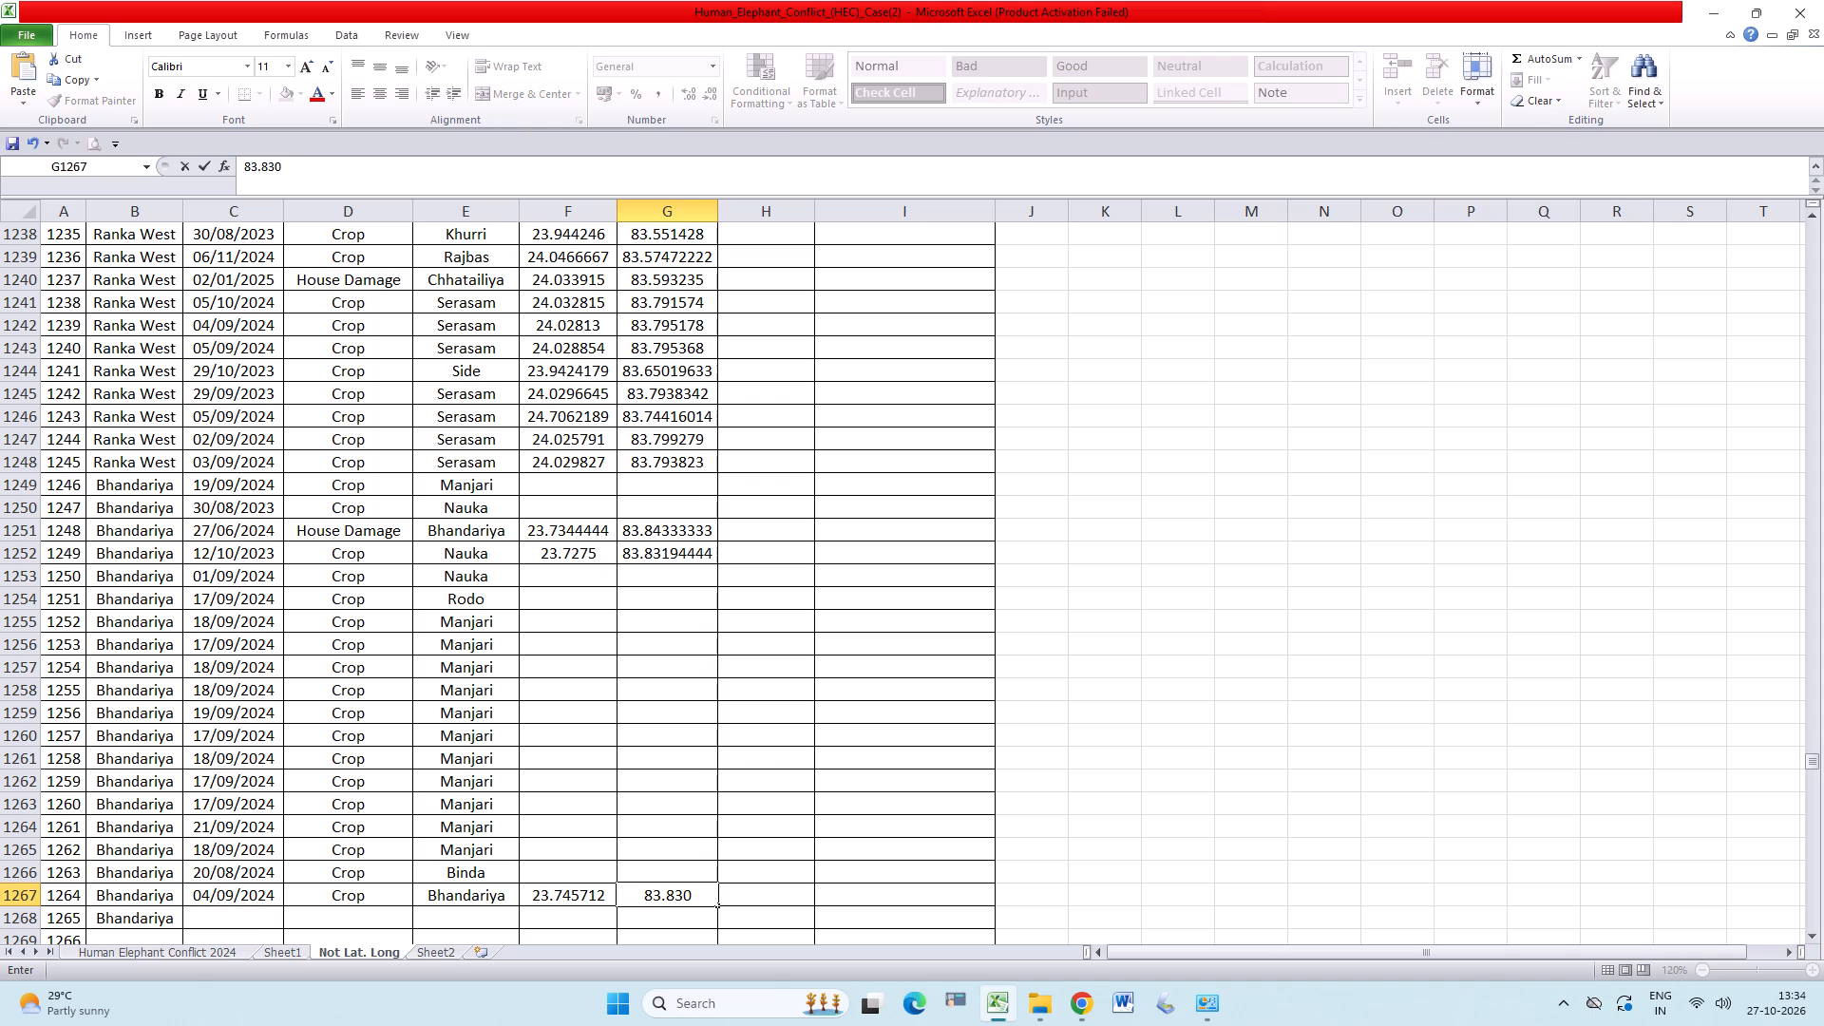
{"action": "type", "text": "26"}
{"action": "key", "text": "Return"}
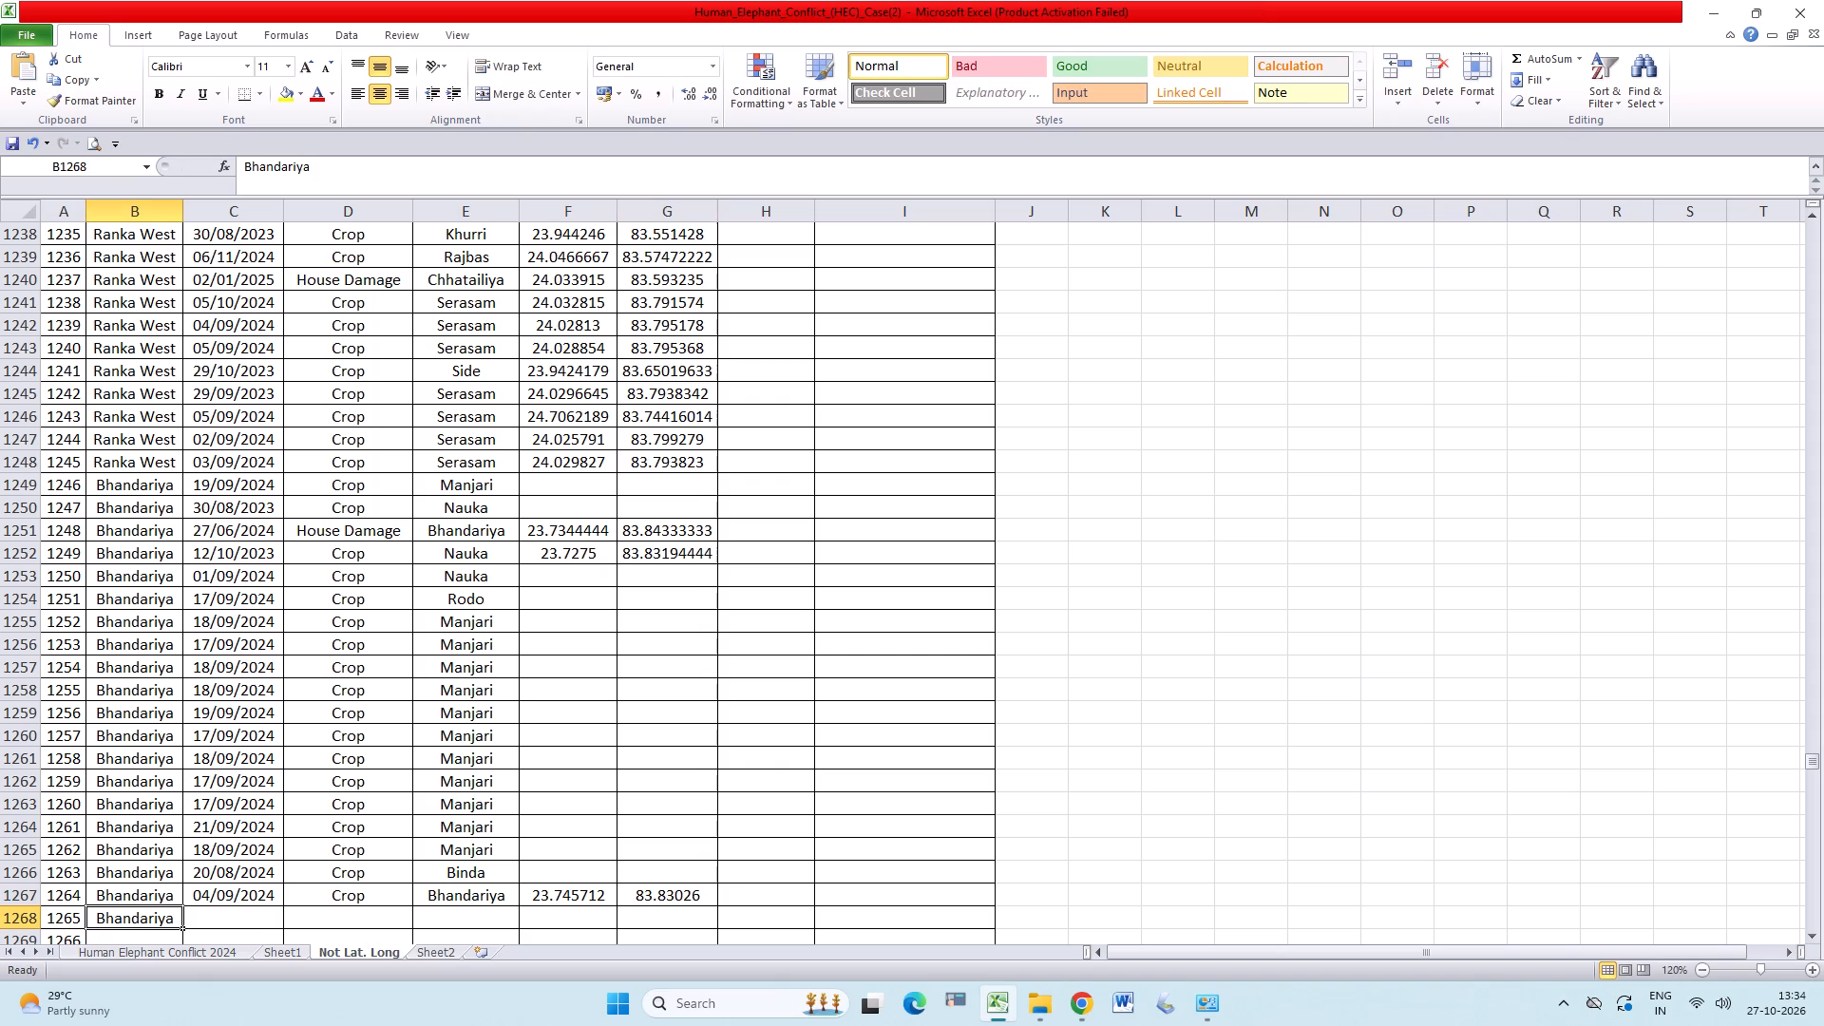
Give record 1265 the date 04/09/2024, with Crop and village Bhandariya copied from the record above.
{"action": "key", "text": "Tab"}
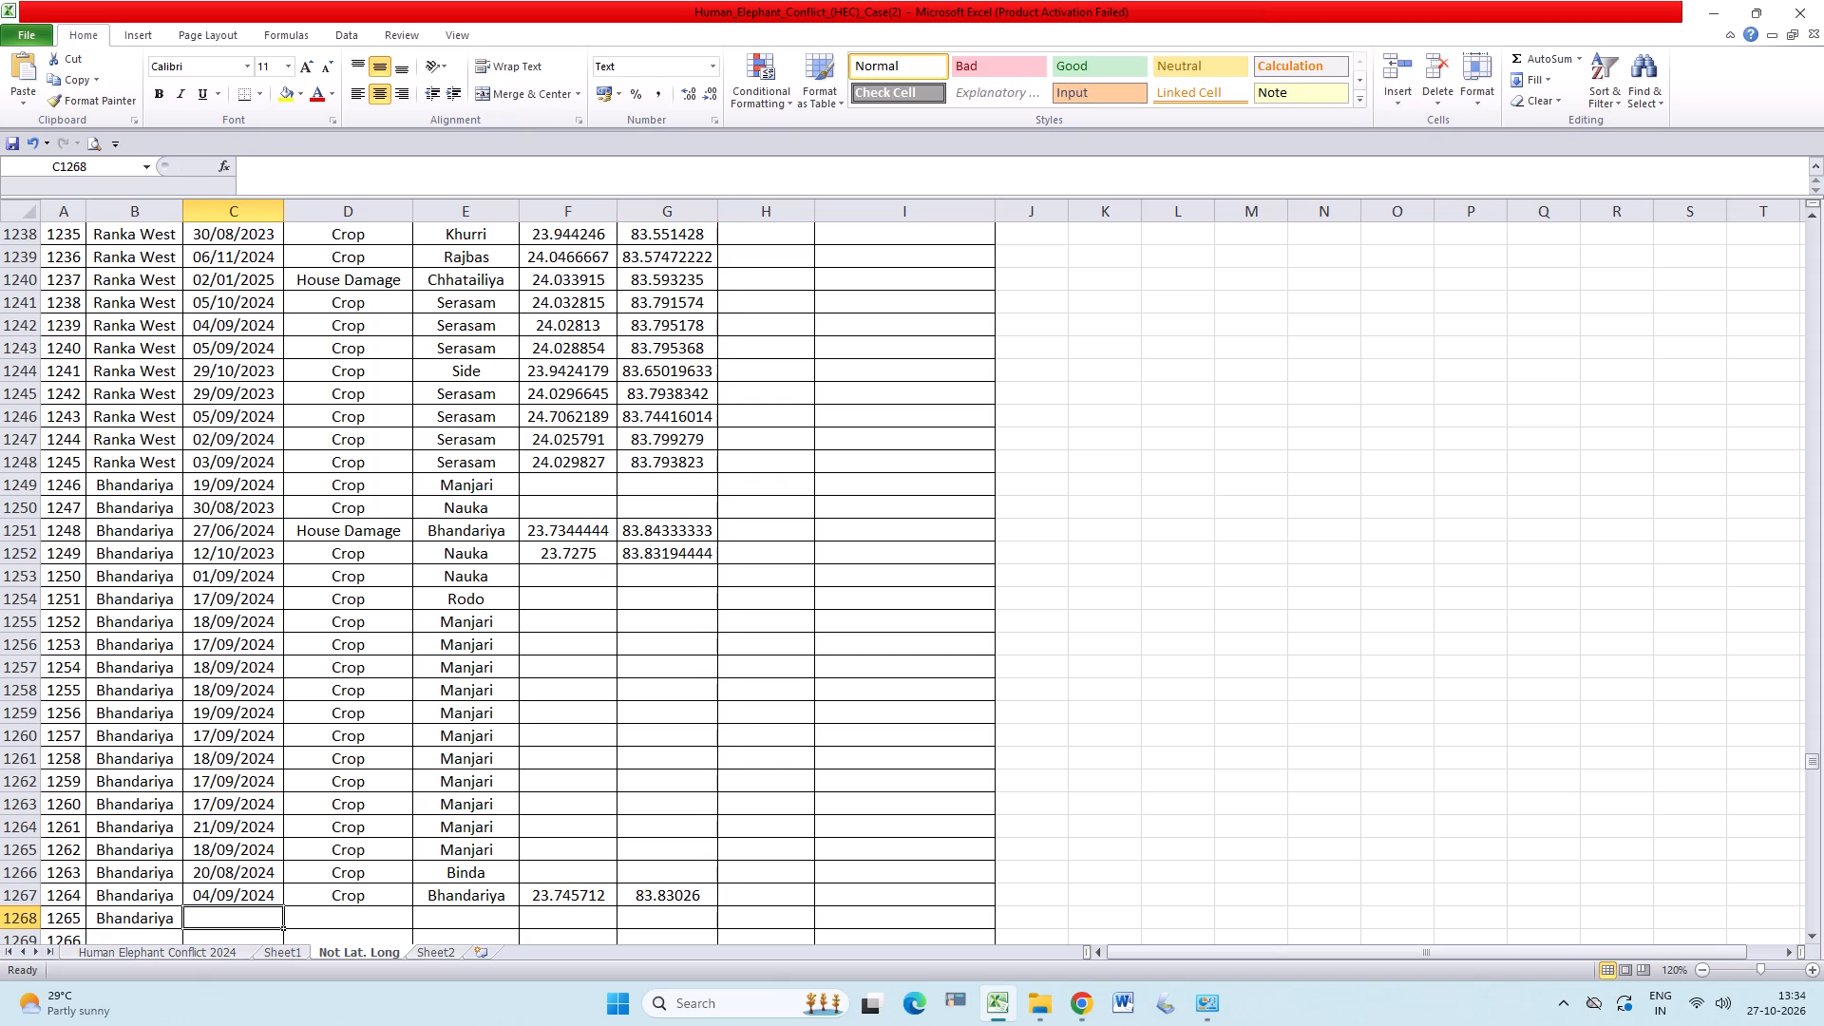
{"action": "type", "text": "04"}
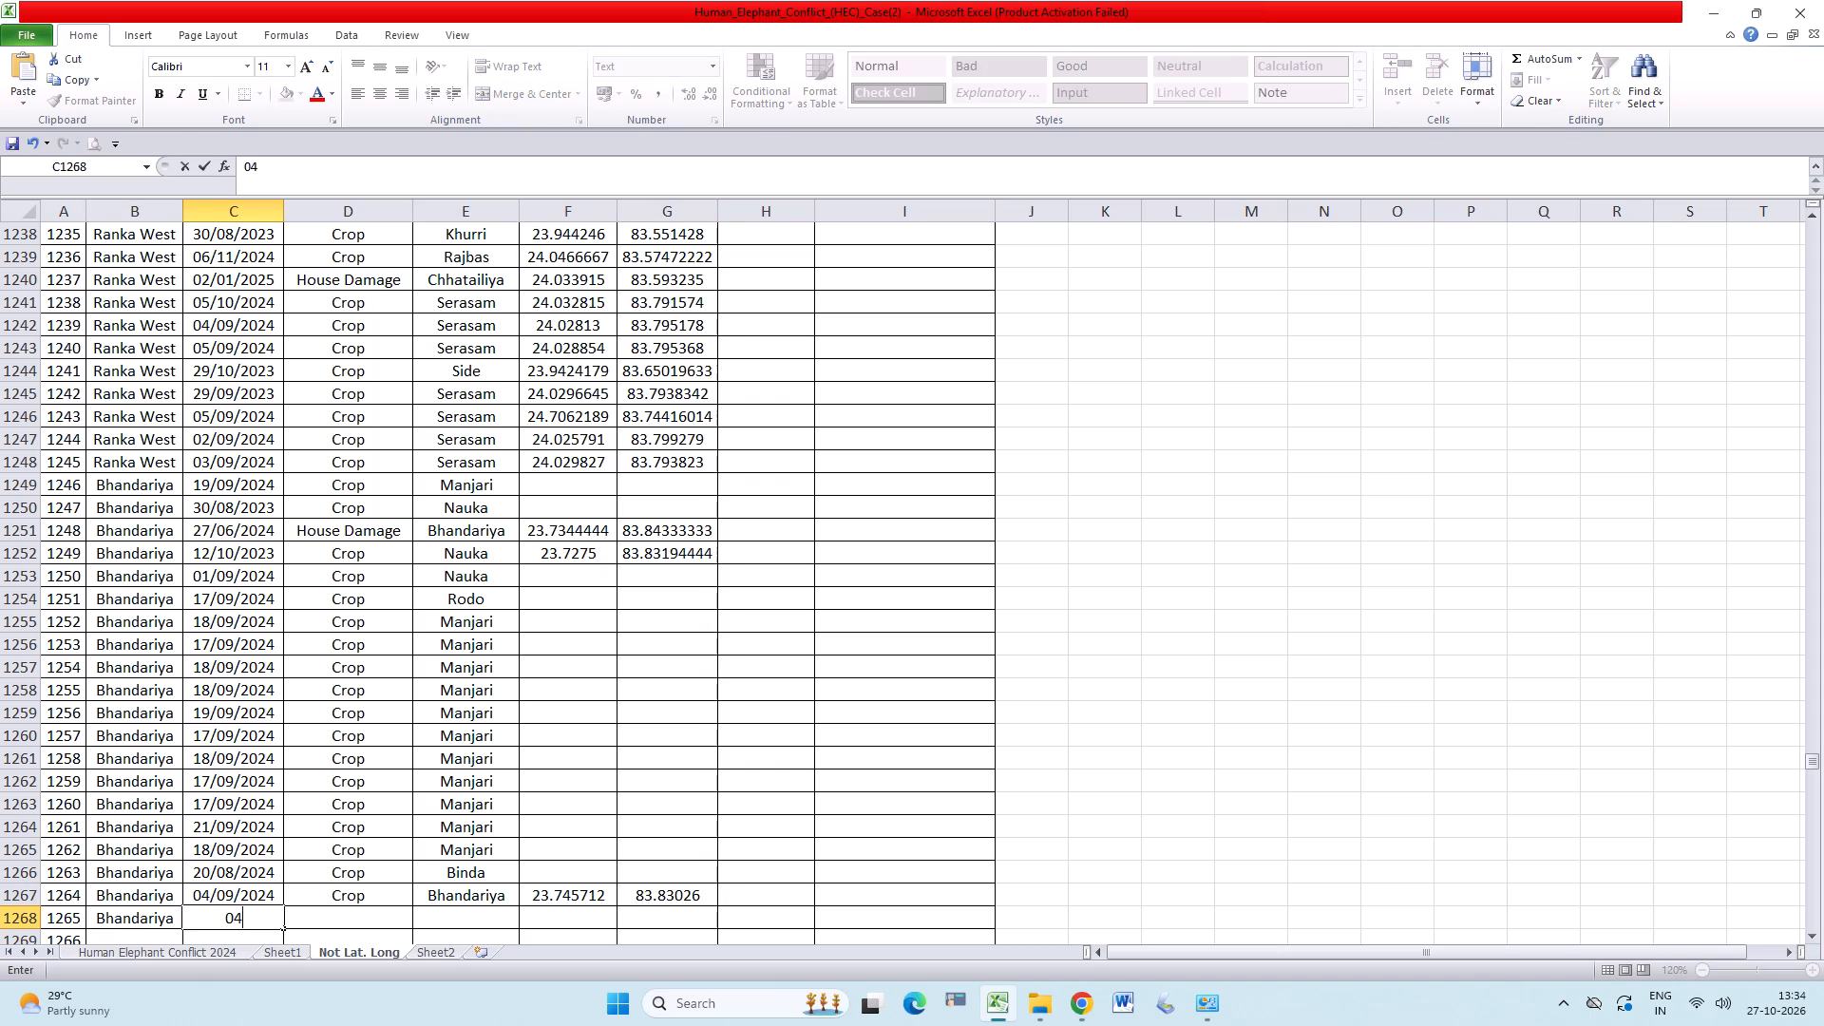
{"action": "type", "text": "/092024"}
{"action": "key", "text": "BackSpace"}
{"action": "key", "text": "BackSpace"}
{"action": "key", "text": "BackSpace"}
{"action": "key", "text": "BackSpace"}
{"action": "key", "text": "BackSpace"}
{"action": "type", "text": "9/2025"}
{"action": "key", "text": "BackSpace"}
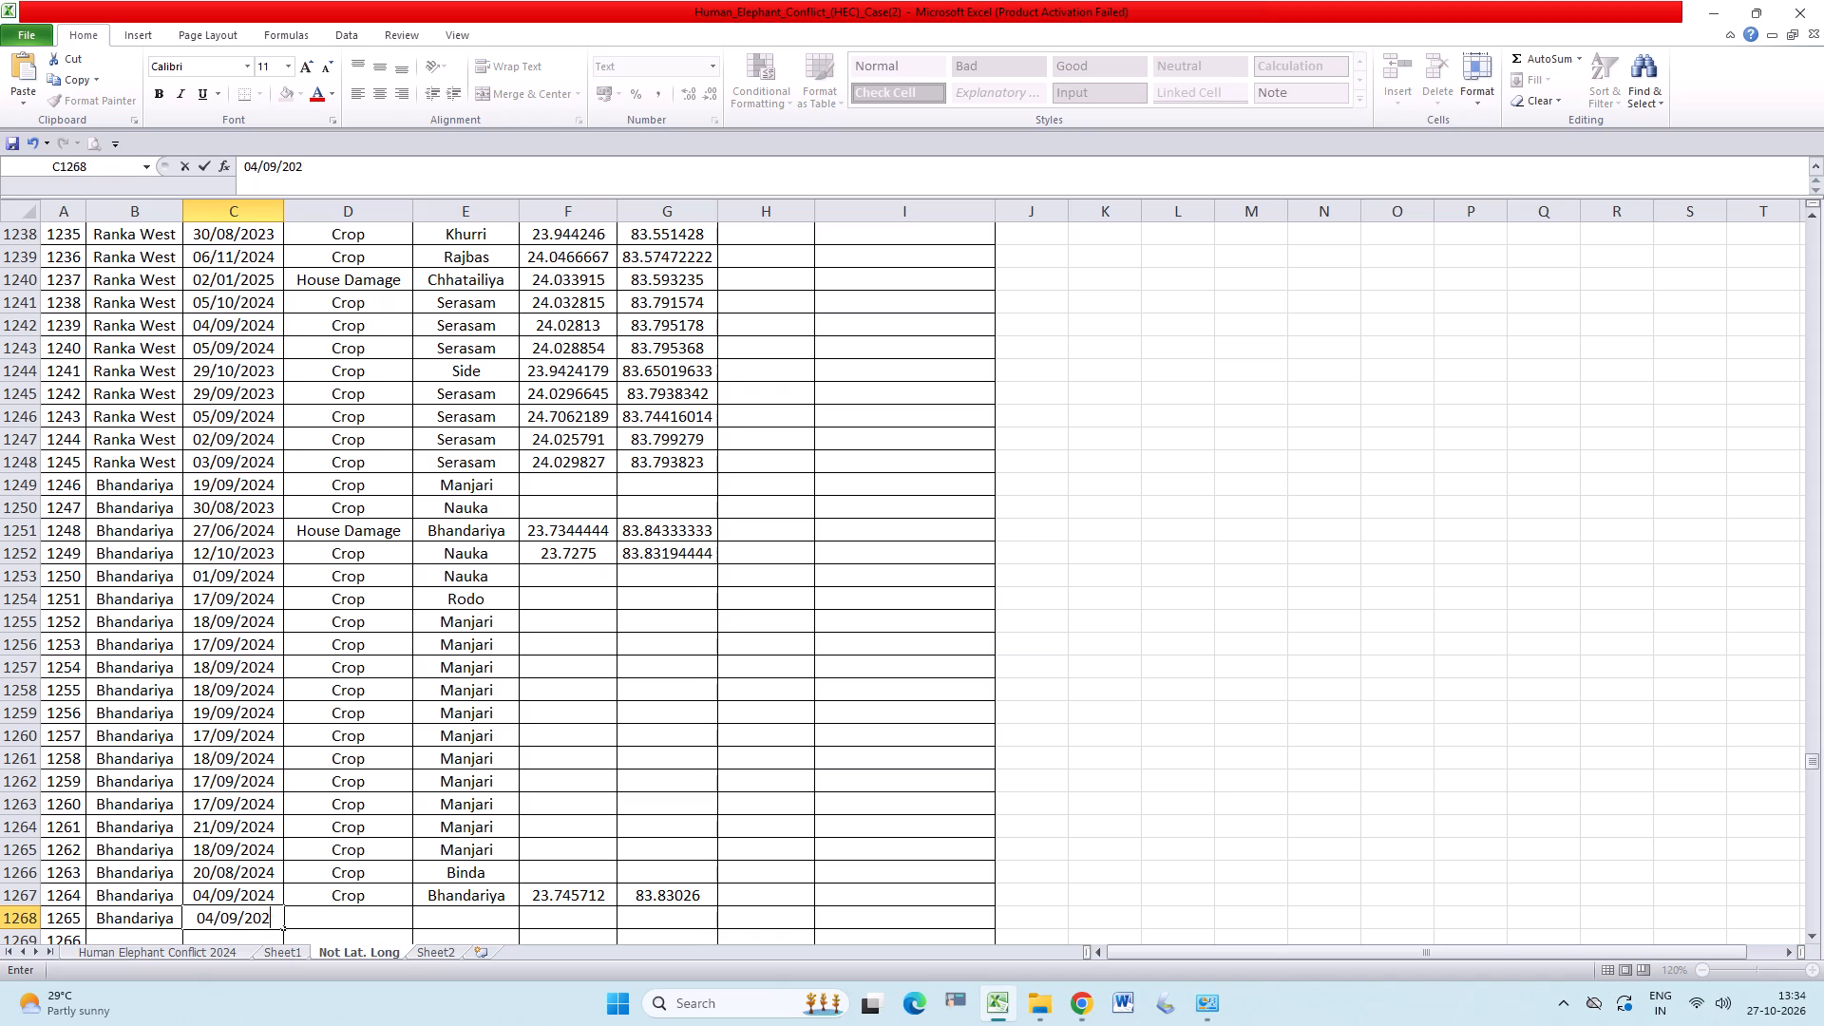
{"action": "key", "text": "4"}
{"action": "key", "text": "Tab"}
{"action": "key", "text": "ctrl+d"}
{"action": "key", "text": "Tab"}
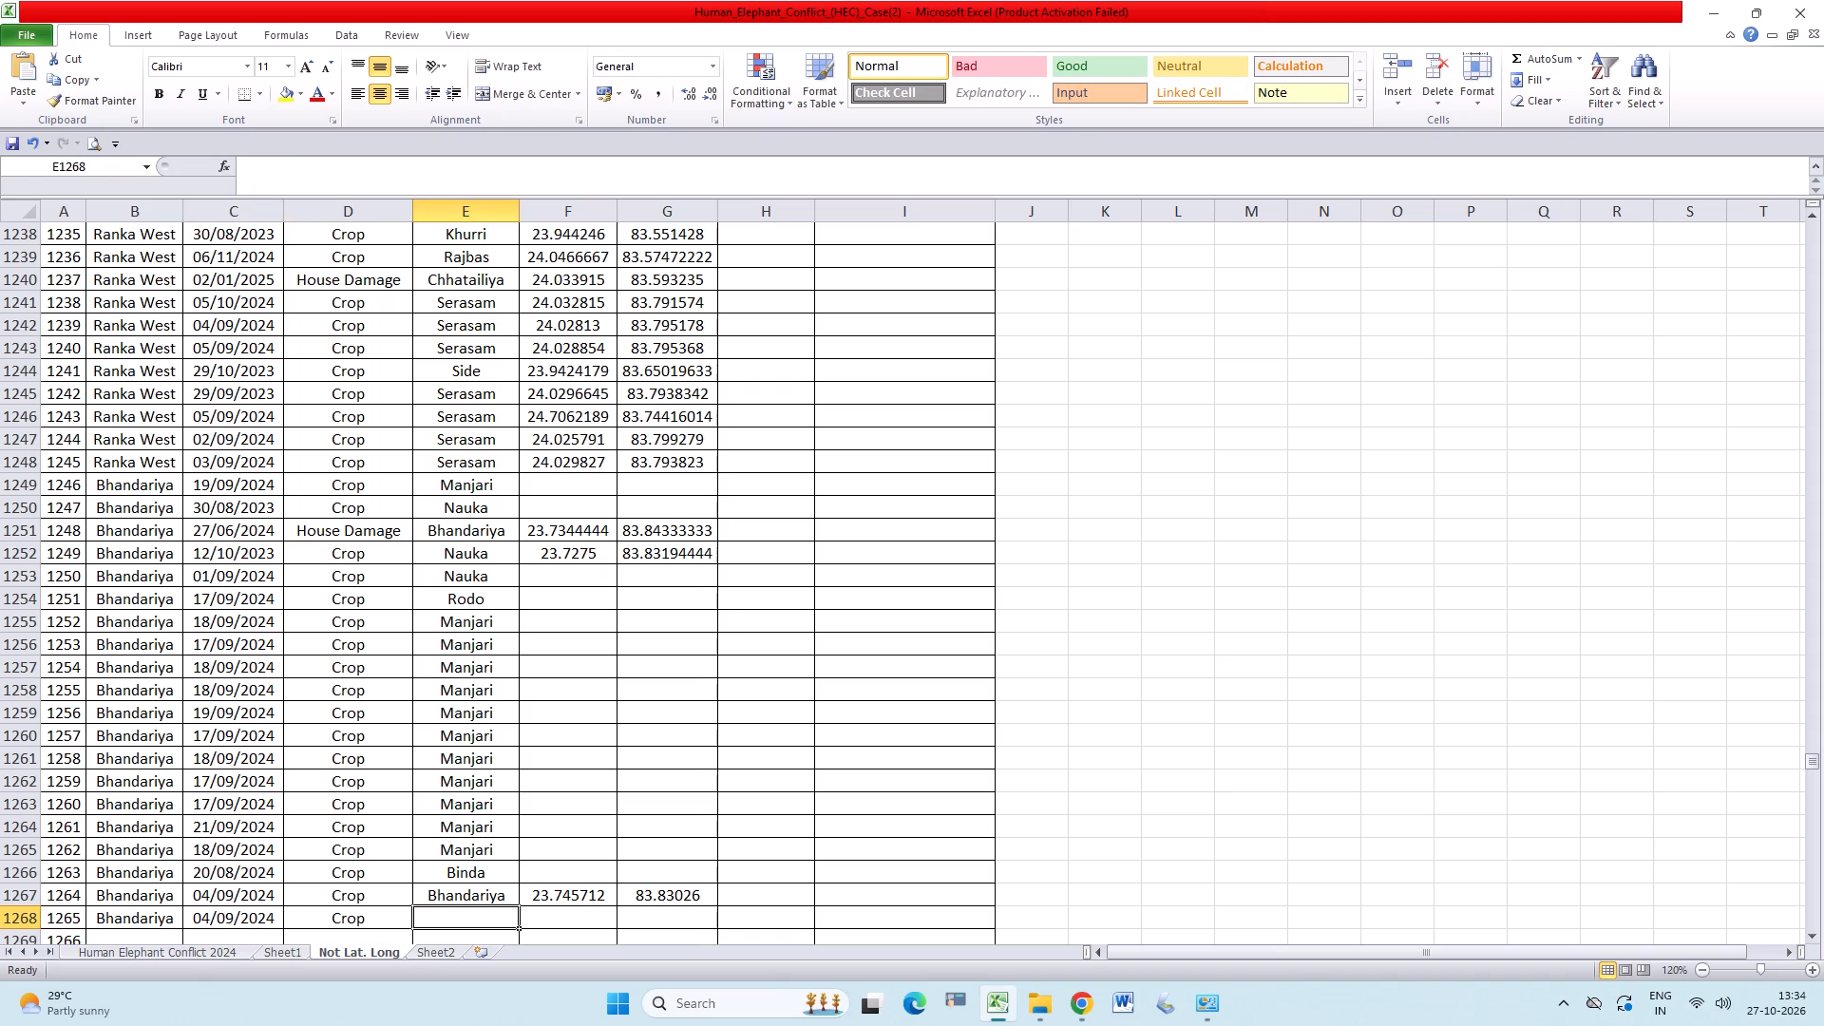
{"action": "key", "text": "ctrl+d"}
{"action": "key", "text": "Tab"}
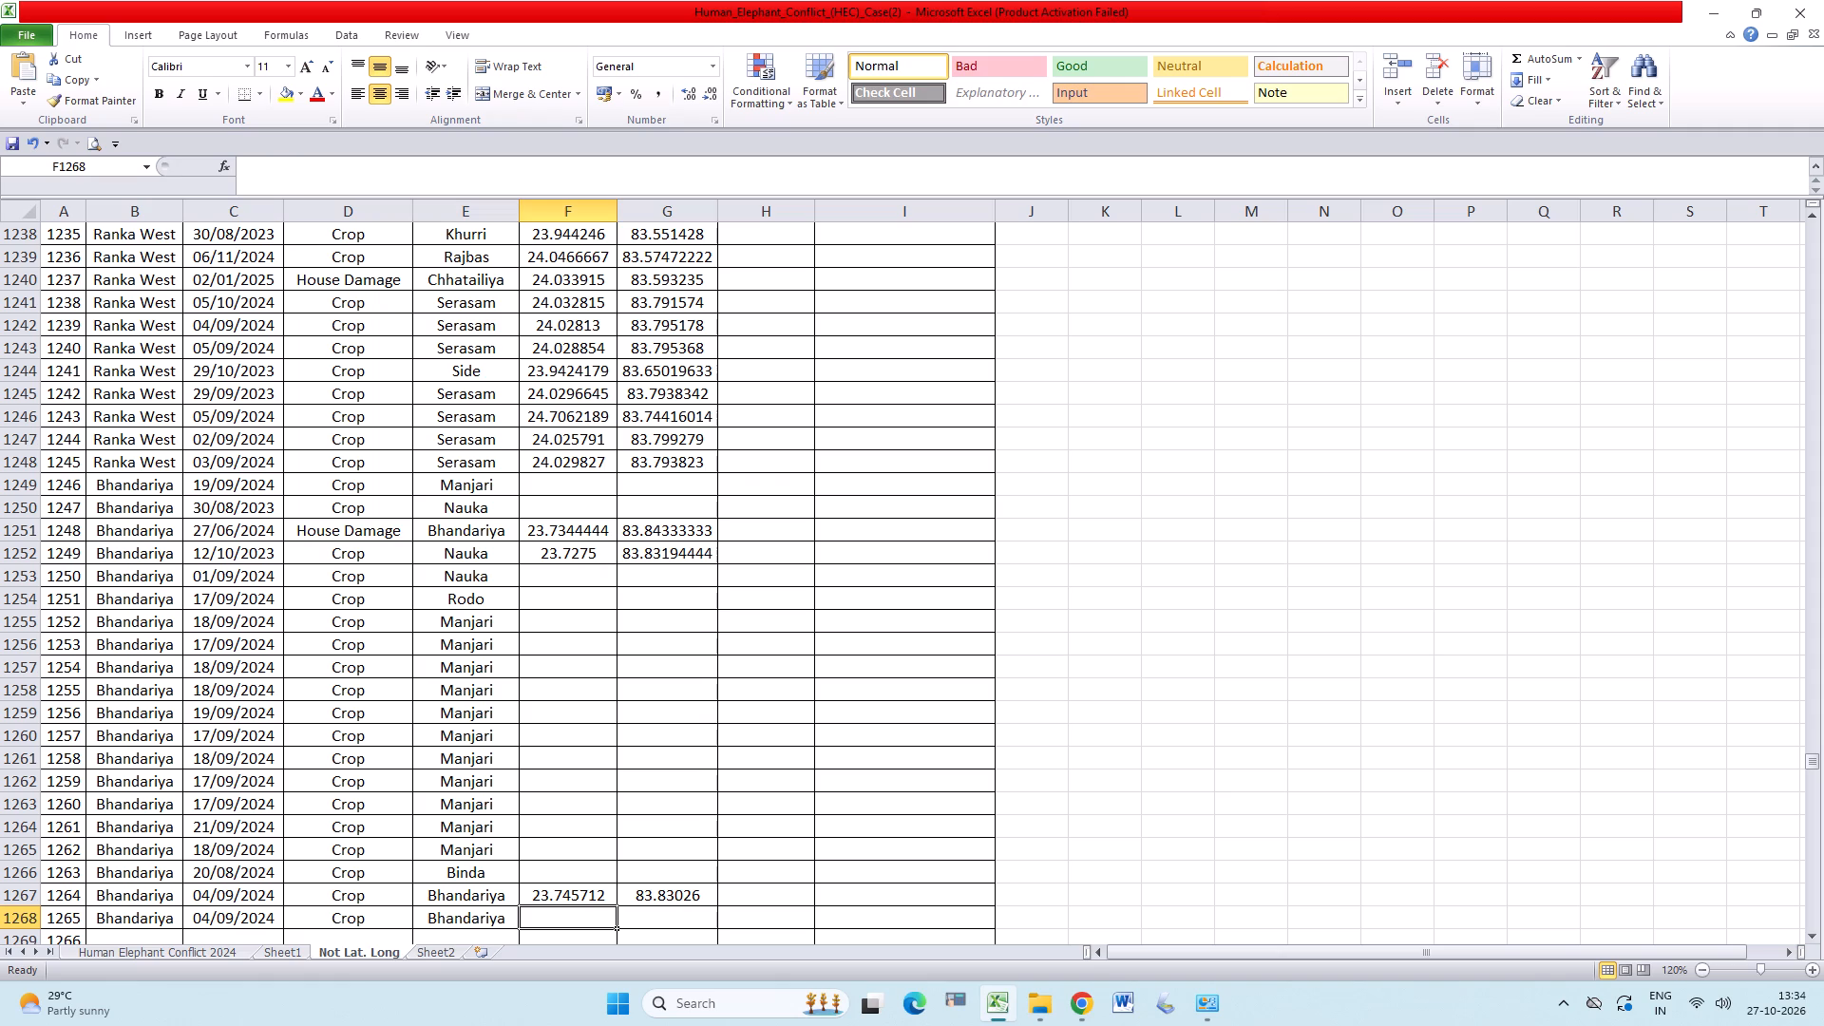
Add latitude 23.745712 to record 1265 and copy longitude 83.83026 from the record above.
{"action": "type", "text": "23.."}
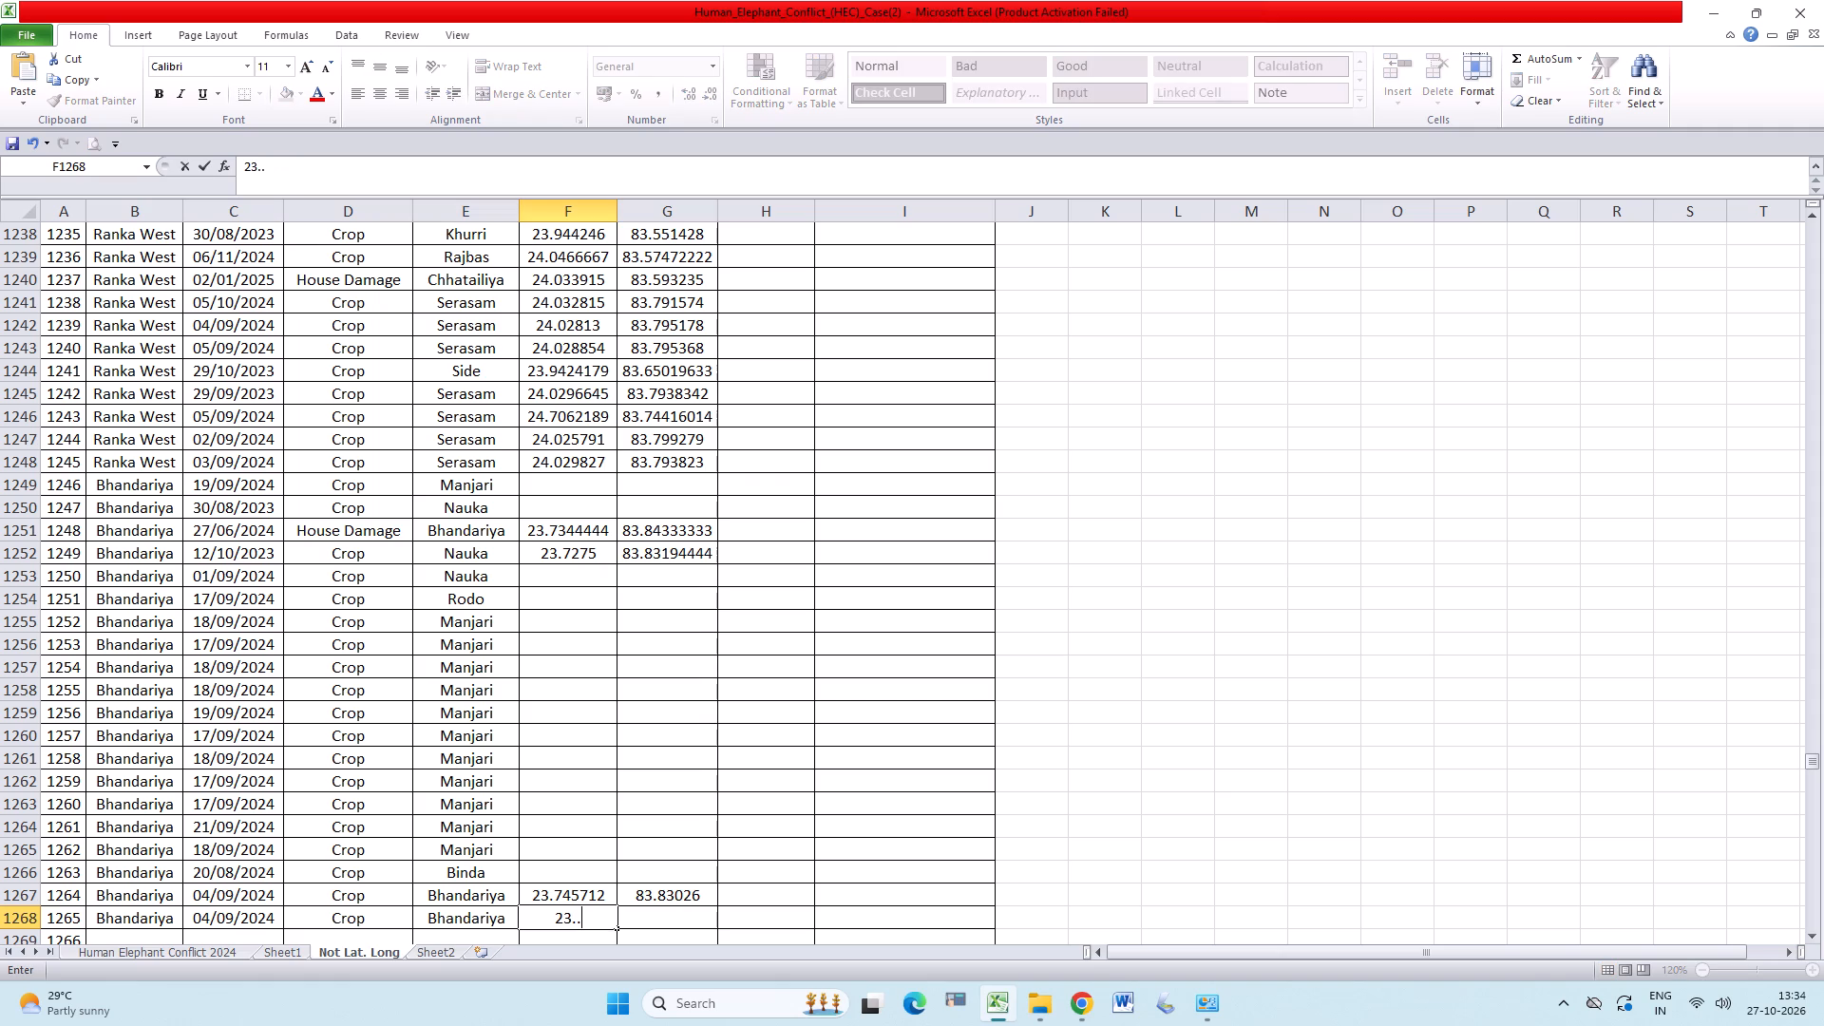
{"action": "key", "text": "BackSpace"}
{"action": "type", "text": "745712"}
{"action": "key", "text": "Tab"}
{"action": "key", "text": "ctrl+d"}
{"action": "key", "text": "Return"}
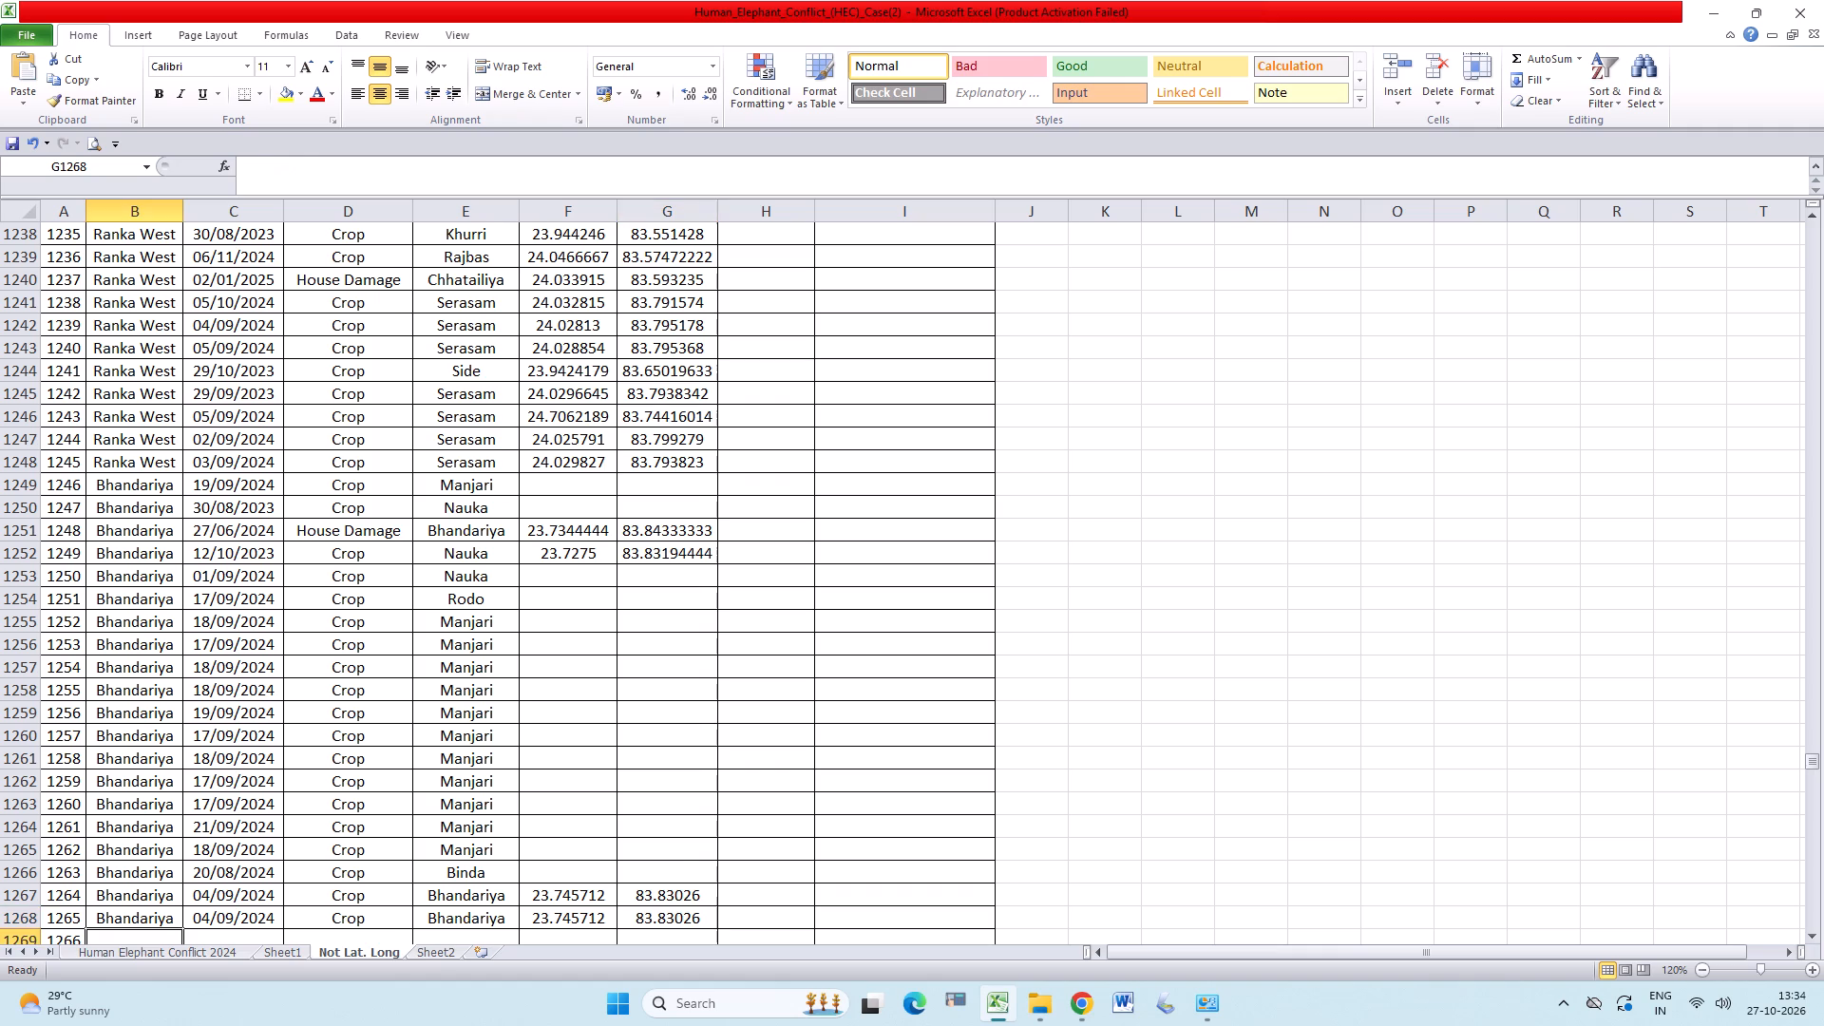
Fill record 1266 with range Bhandariya, date 02/09/2024, Crop and village Bhandariya, copying all but the date from above.
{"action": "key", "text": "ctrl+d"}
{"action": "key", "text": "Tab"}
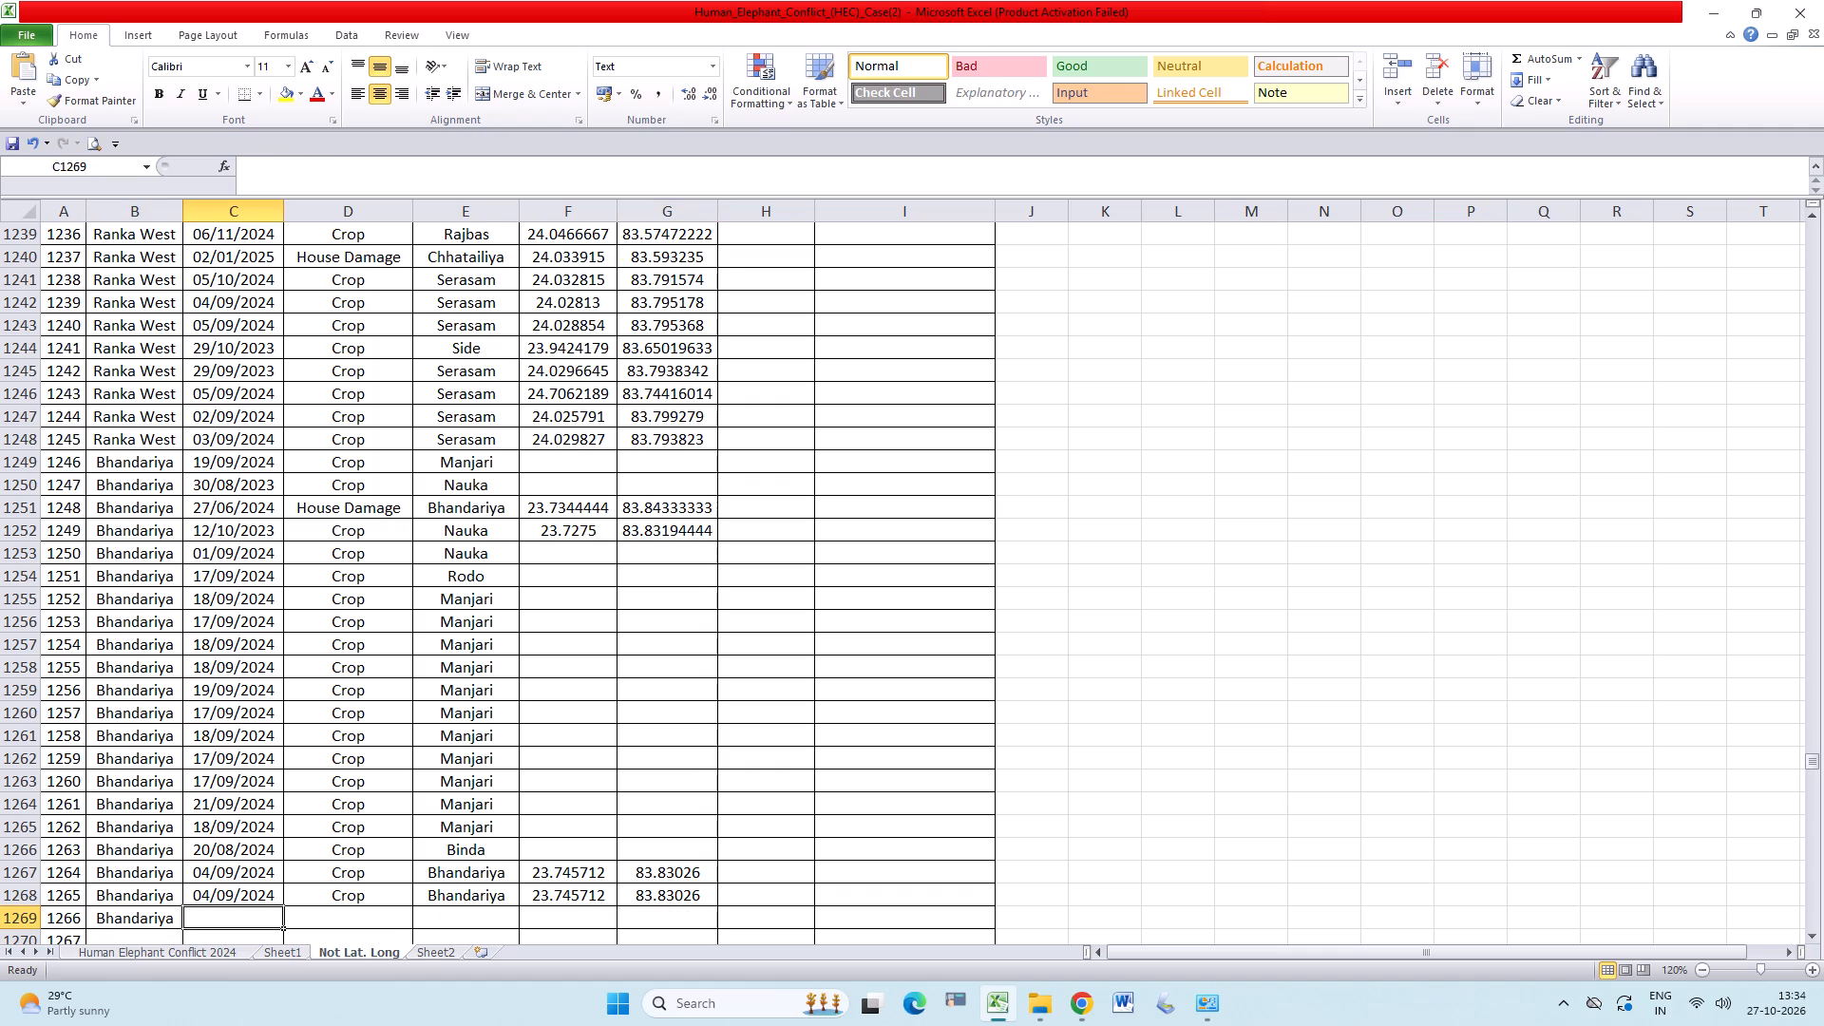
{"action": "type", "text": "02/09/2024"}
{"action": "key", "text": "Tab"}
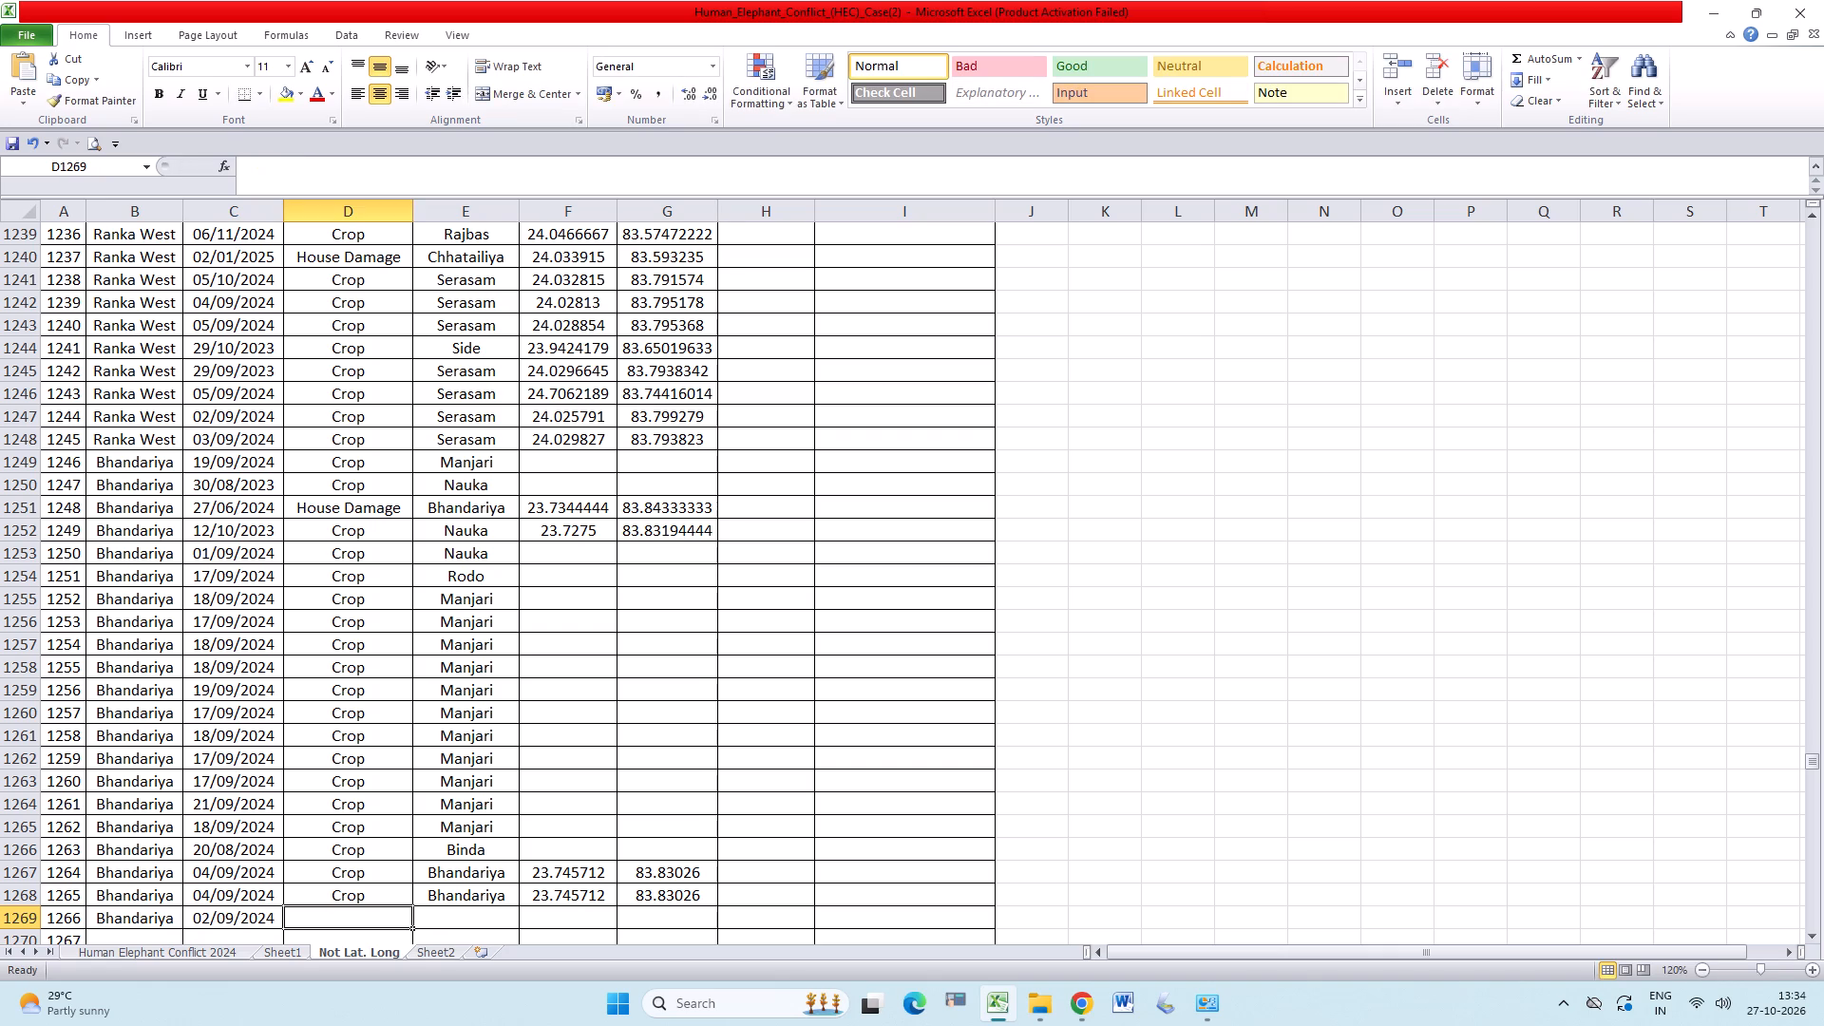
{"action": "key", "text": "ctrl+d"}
{"action": "key", "text": "Tab"}
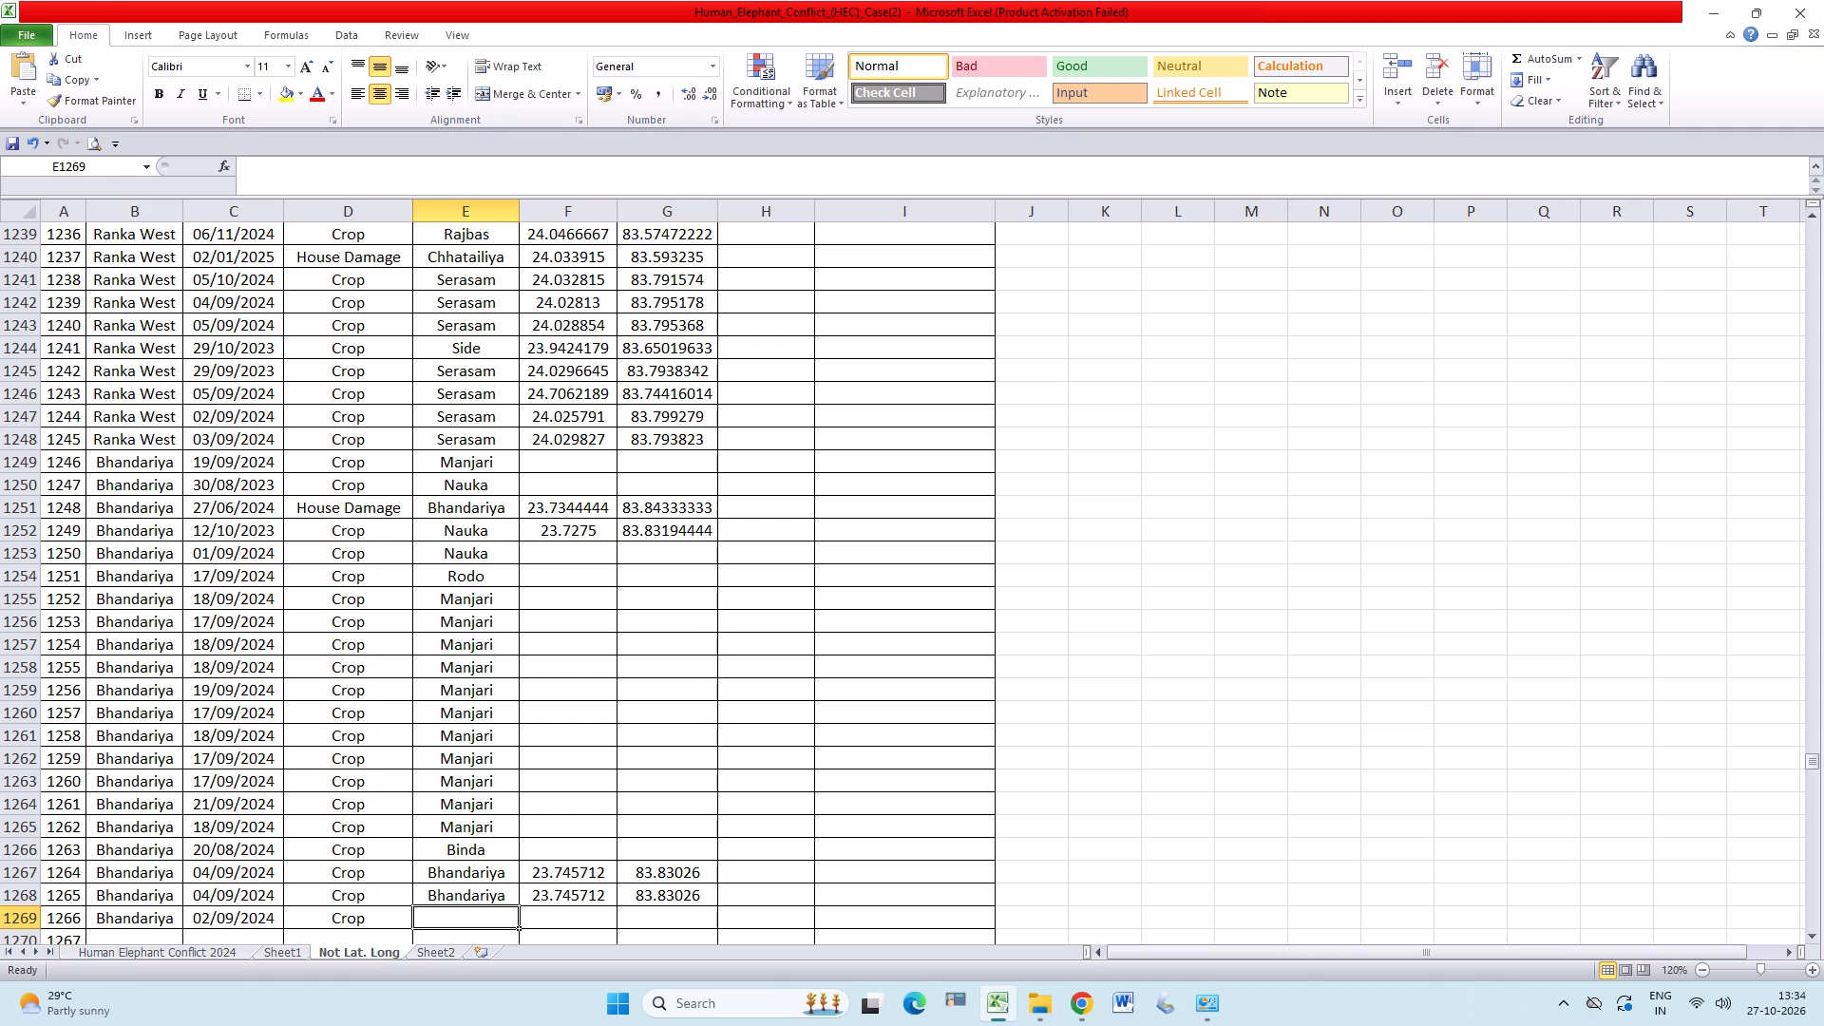
{"action": "key", "text": "ctrl+d"}
{"action": "key", "text": "Tab"}
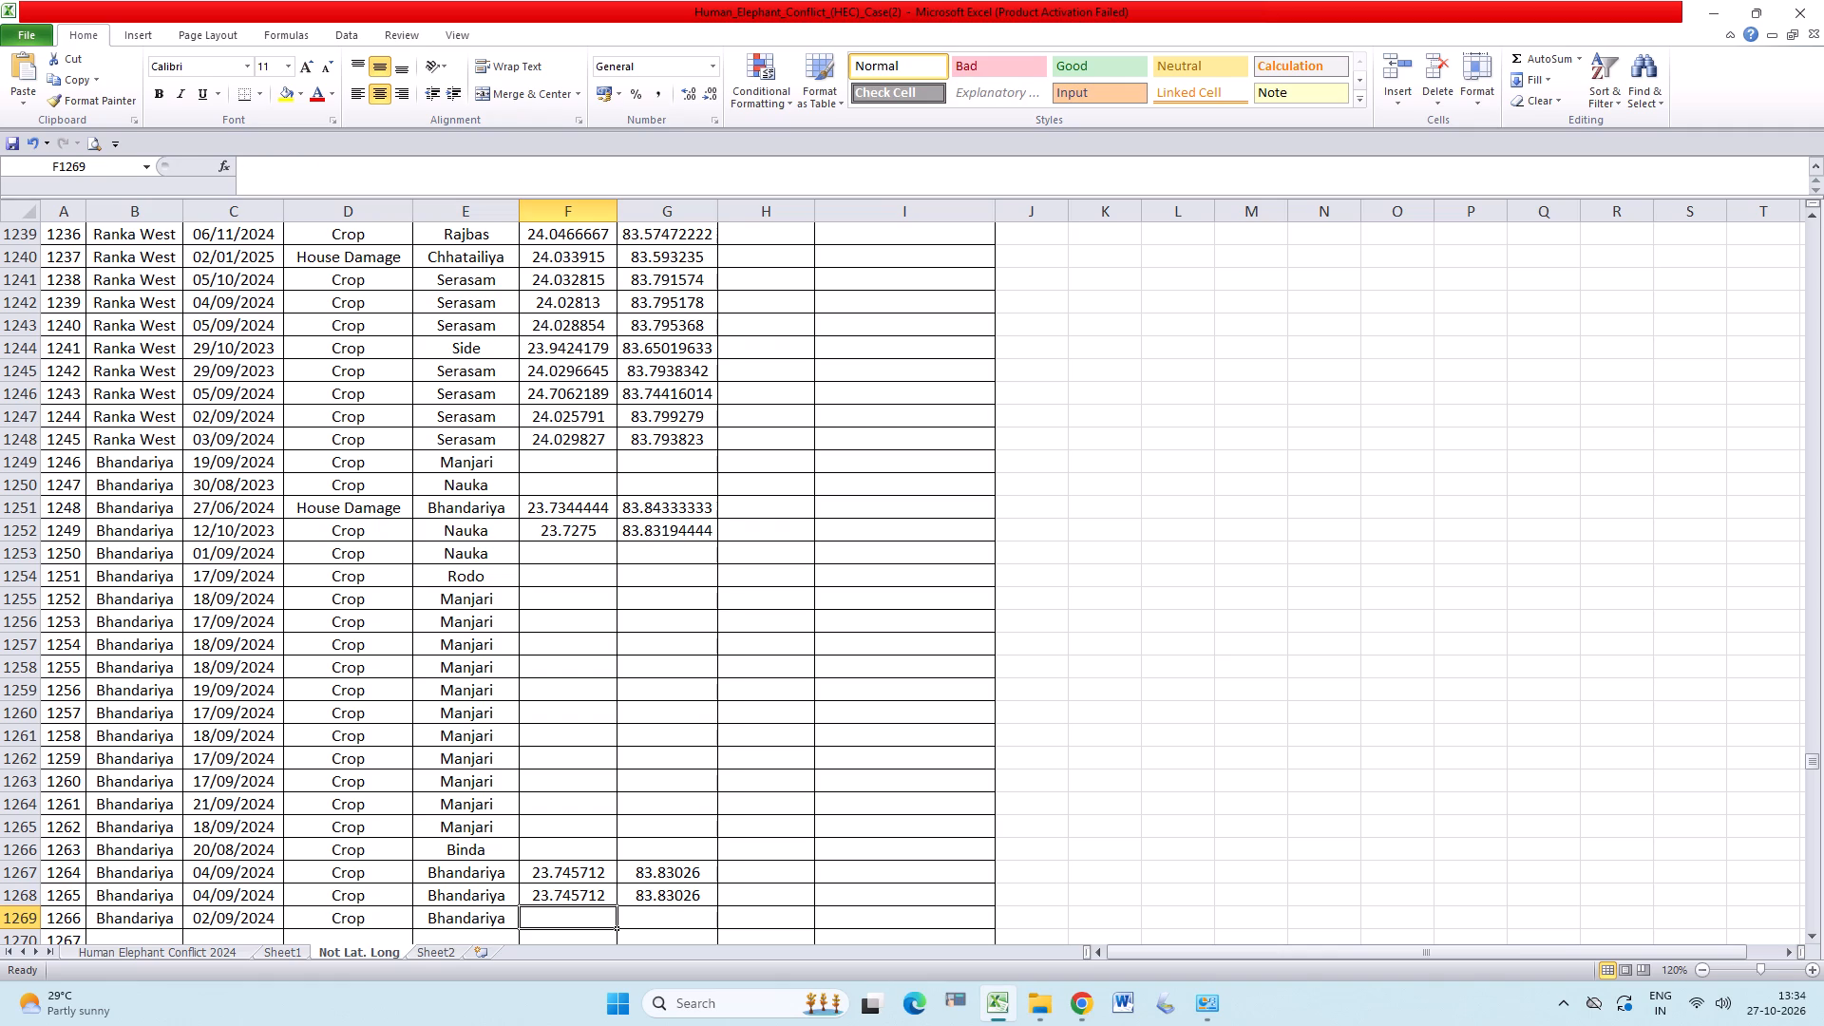
{"action": "type", "text": "23."}
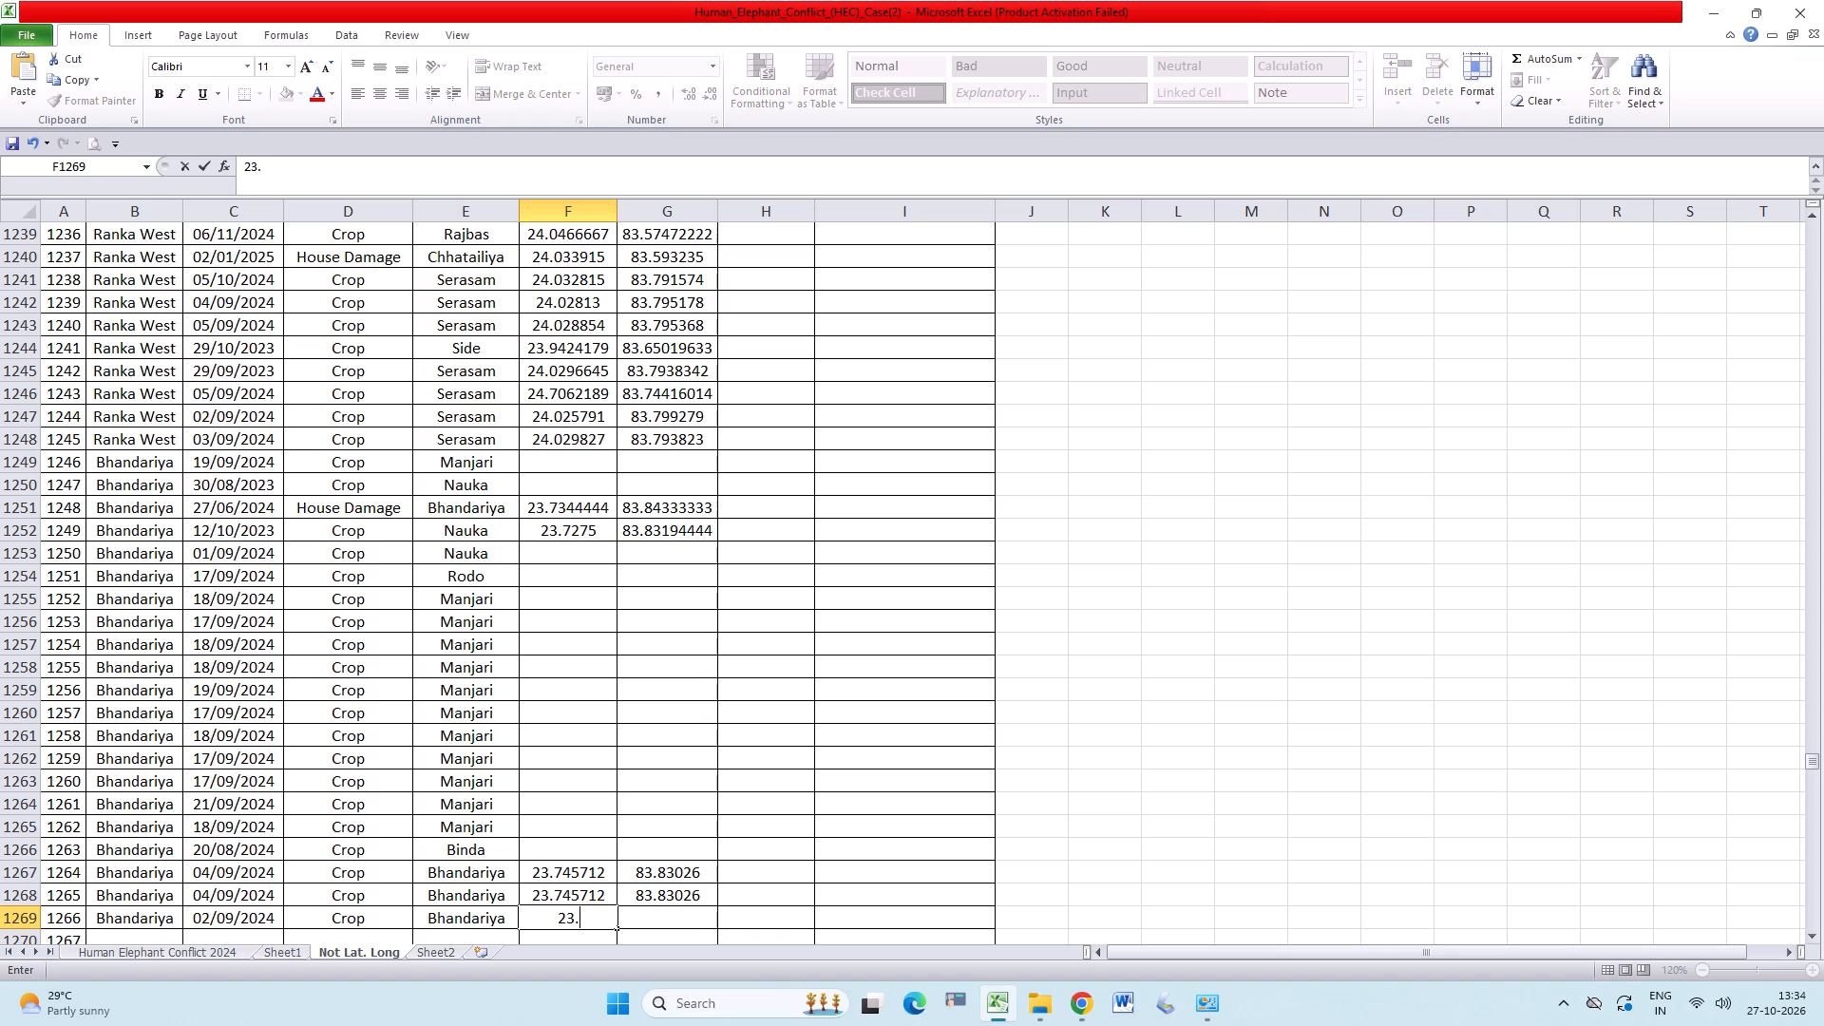
{"action": "type", "text": "745"}
{"action": "key", "text": "BackSpace"}
{"action": "type", "text": "6236"}
{"action": "key", "text": "Tab"}
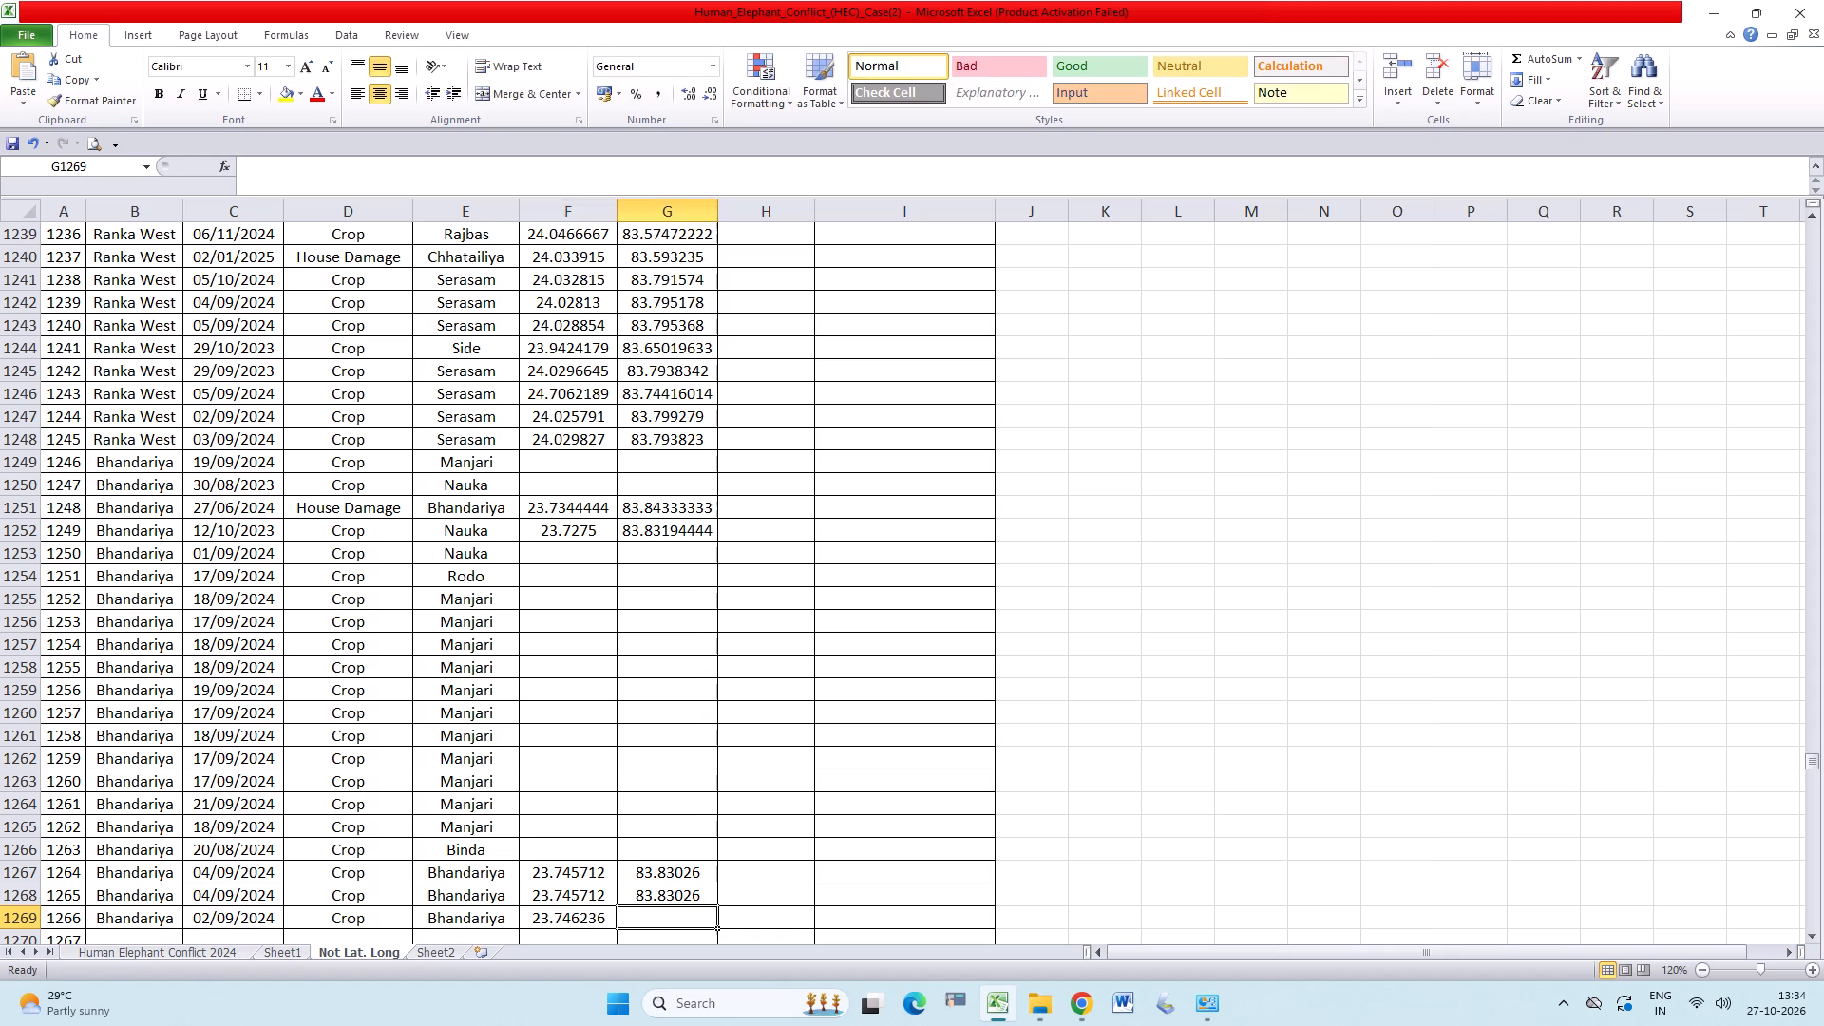
{"action": "type", "text": "83.82"}
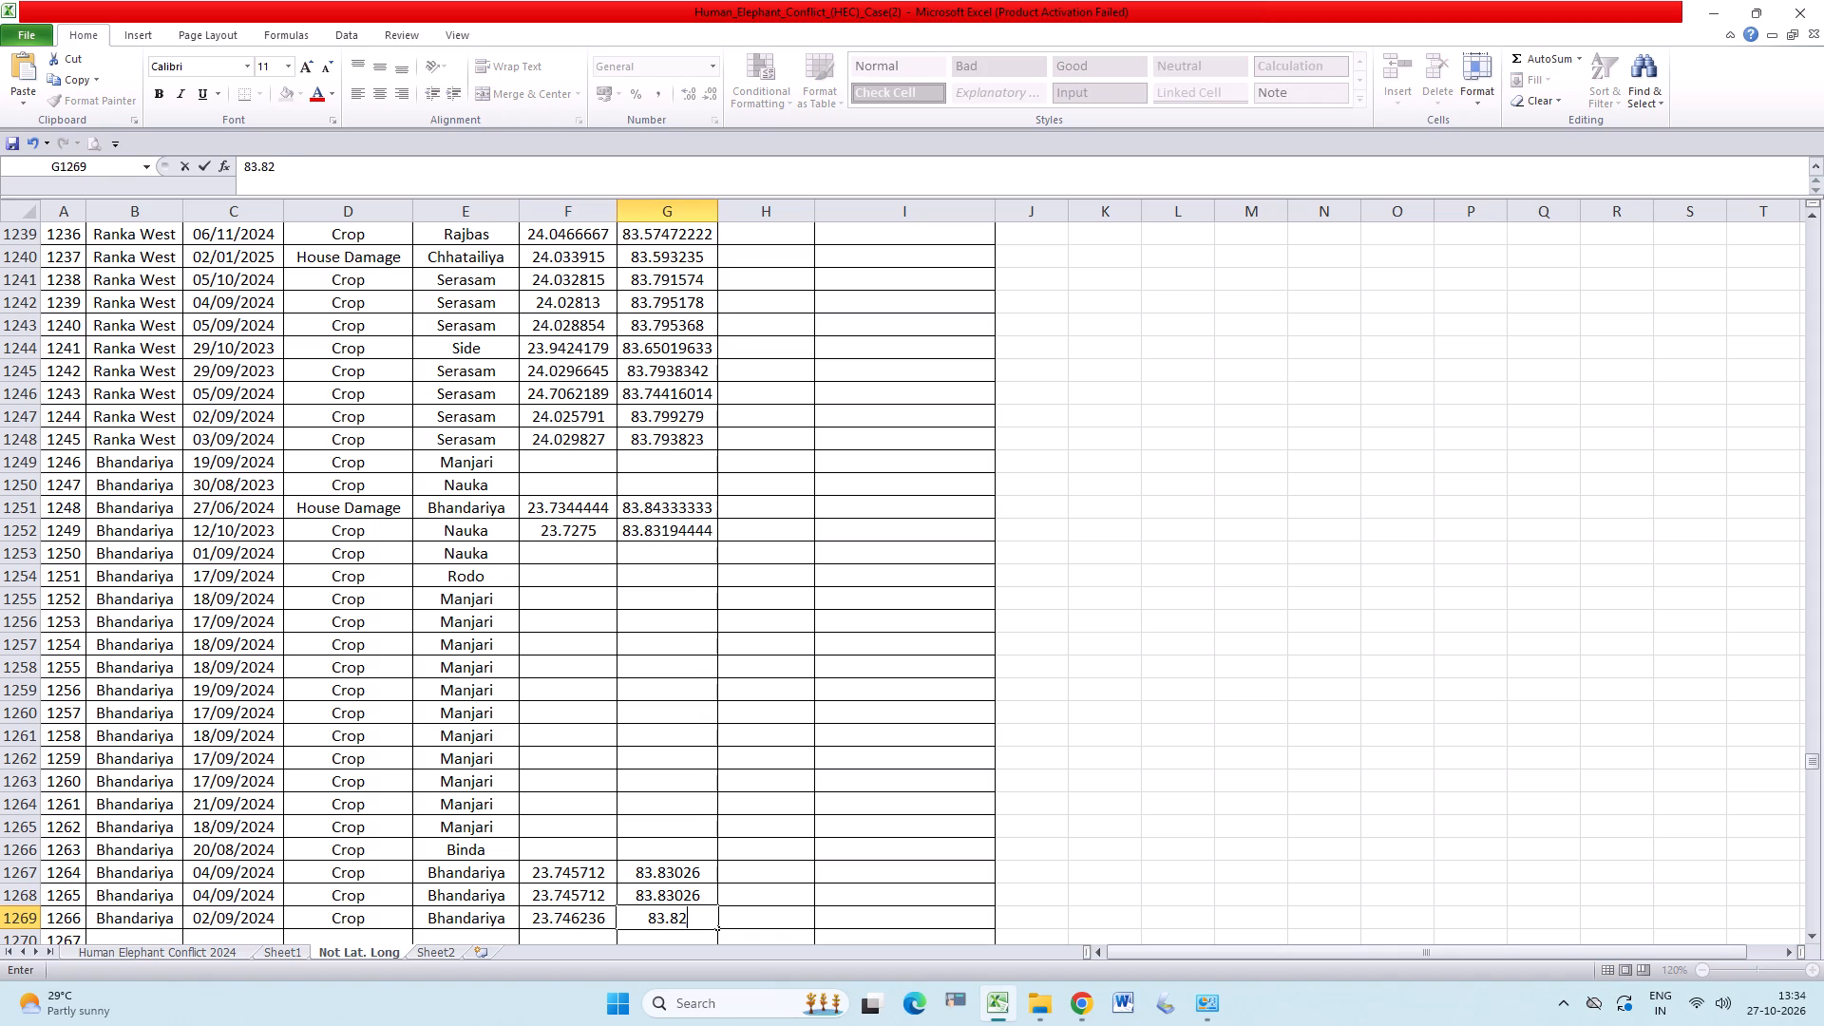
{"action": "type", "text": "8864"}
{"action": "key", "text": "Return"}
Fill record 1267 with range Bhandariya and Crop copied from above, date 29/02/2024 and village Bairiya.
{"action": "key", "text": "ctrl+d"}
{"action": "key", "text": "Tab"}
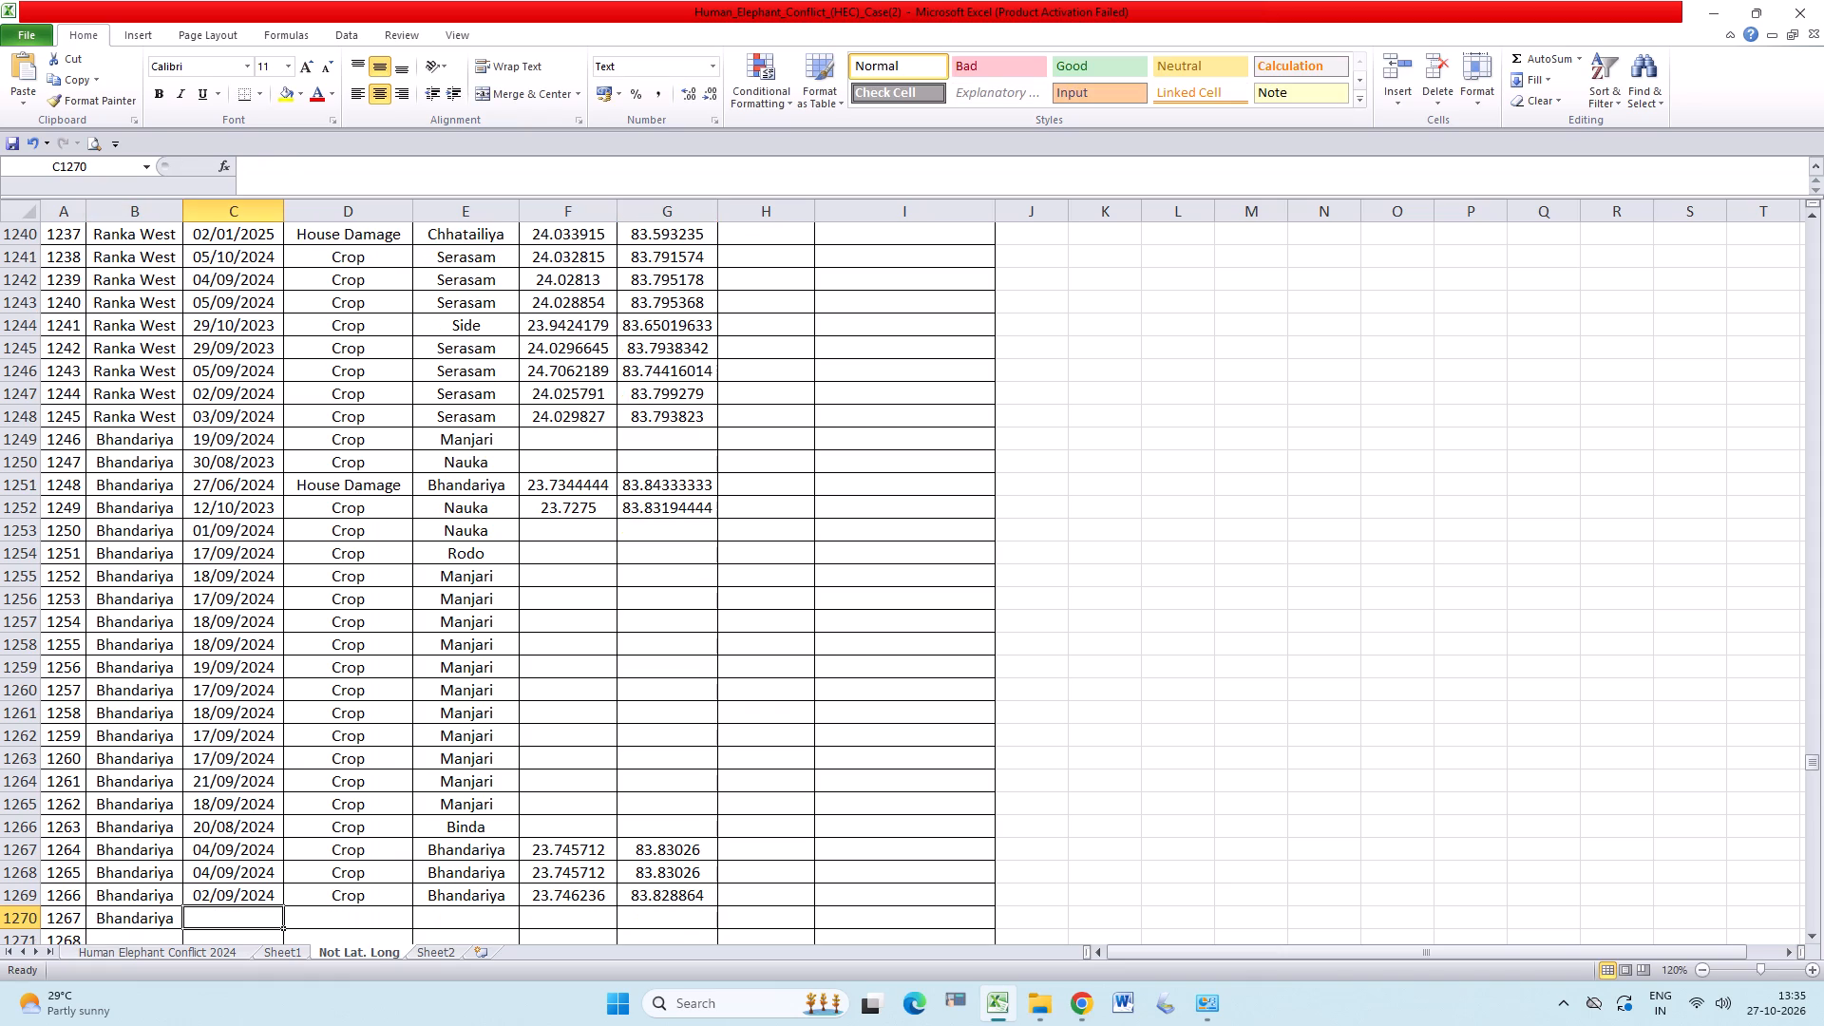
{"action": "type", "text": "29"}
{"action": "key", "text": "slash"}
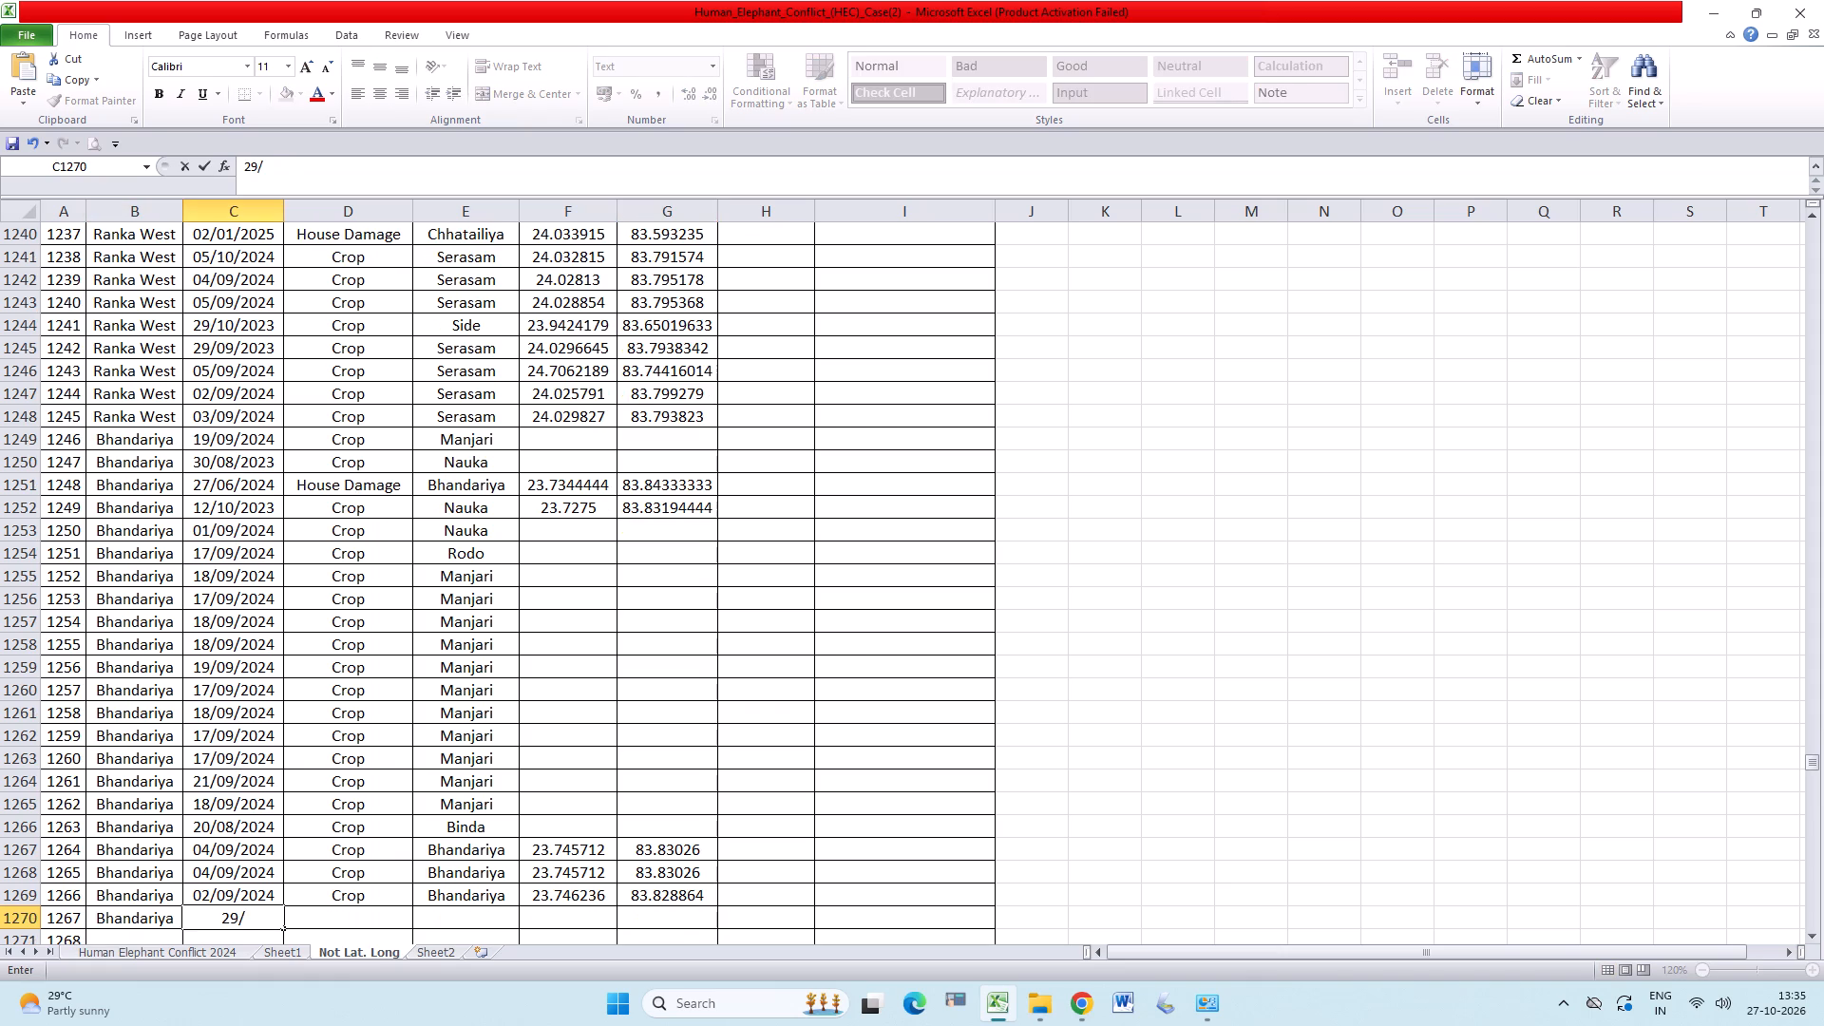
{"action": "type", "text": "02/2024"}
{"action": "key", "text": "Tab"}
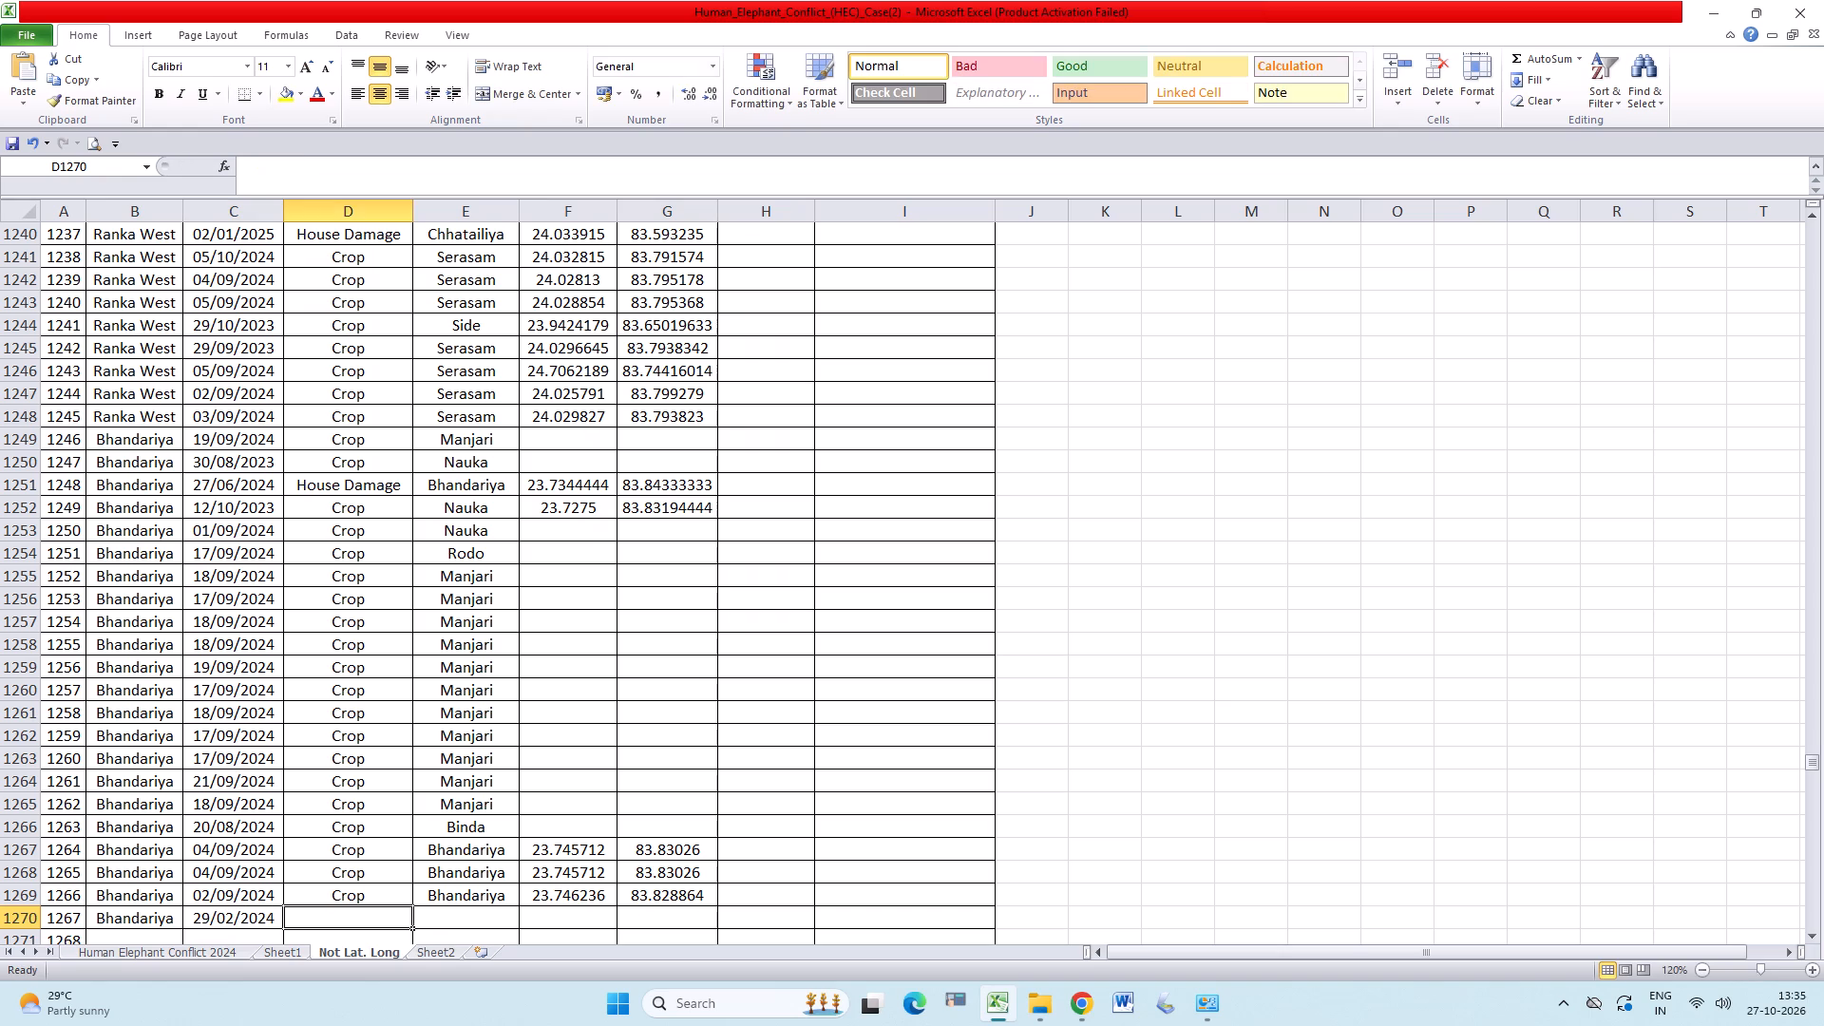
{"action": "key", "text": "ctrl+d"}
{"action": "key", "text": "Tab"}
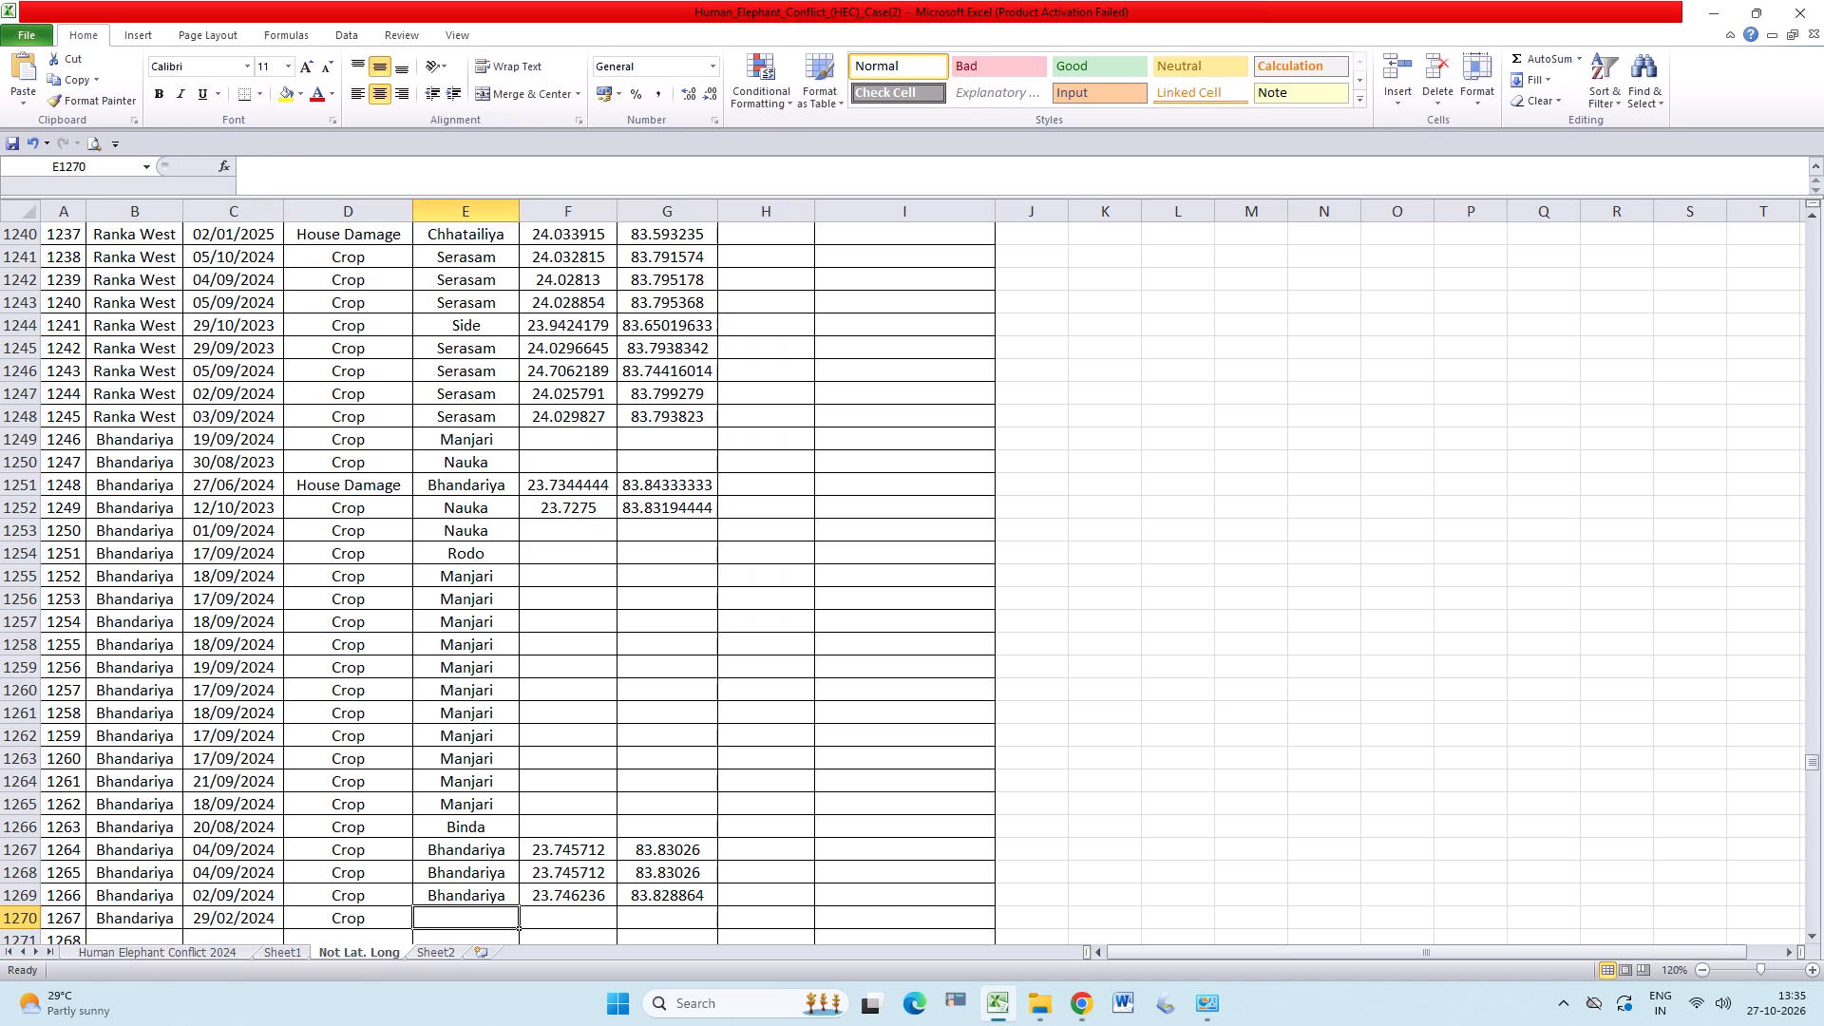
{"action": "type", "text": "Bai"}
{"action": "key", "text": "Tab"}
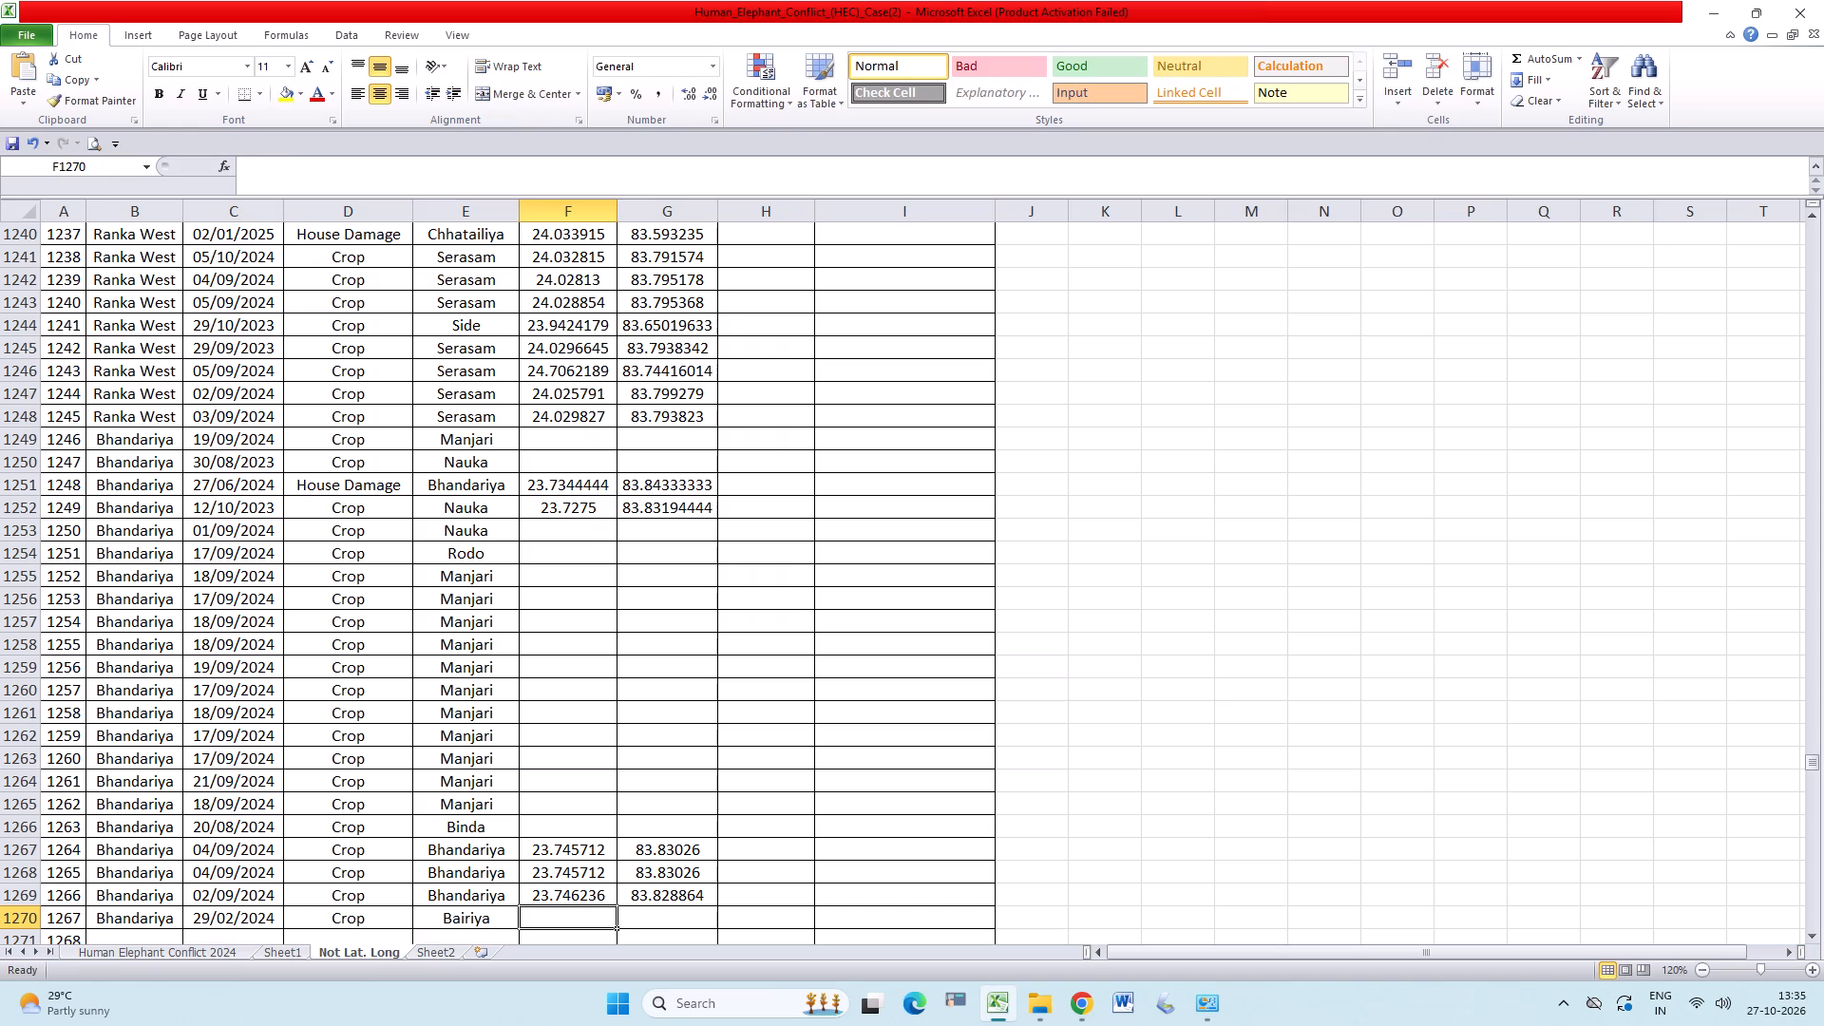
Add latitude 23.824128 and longitude 83.812775 to record 1267.
{"action": "type", "text": "23.824128"}
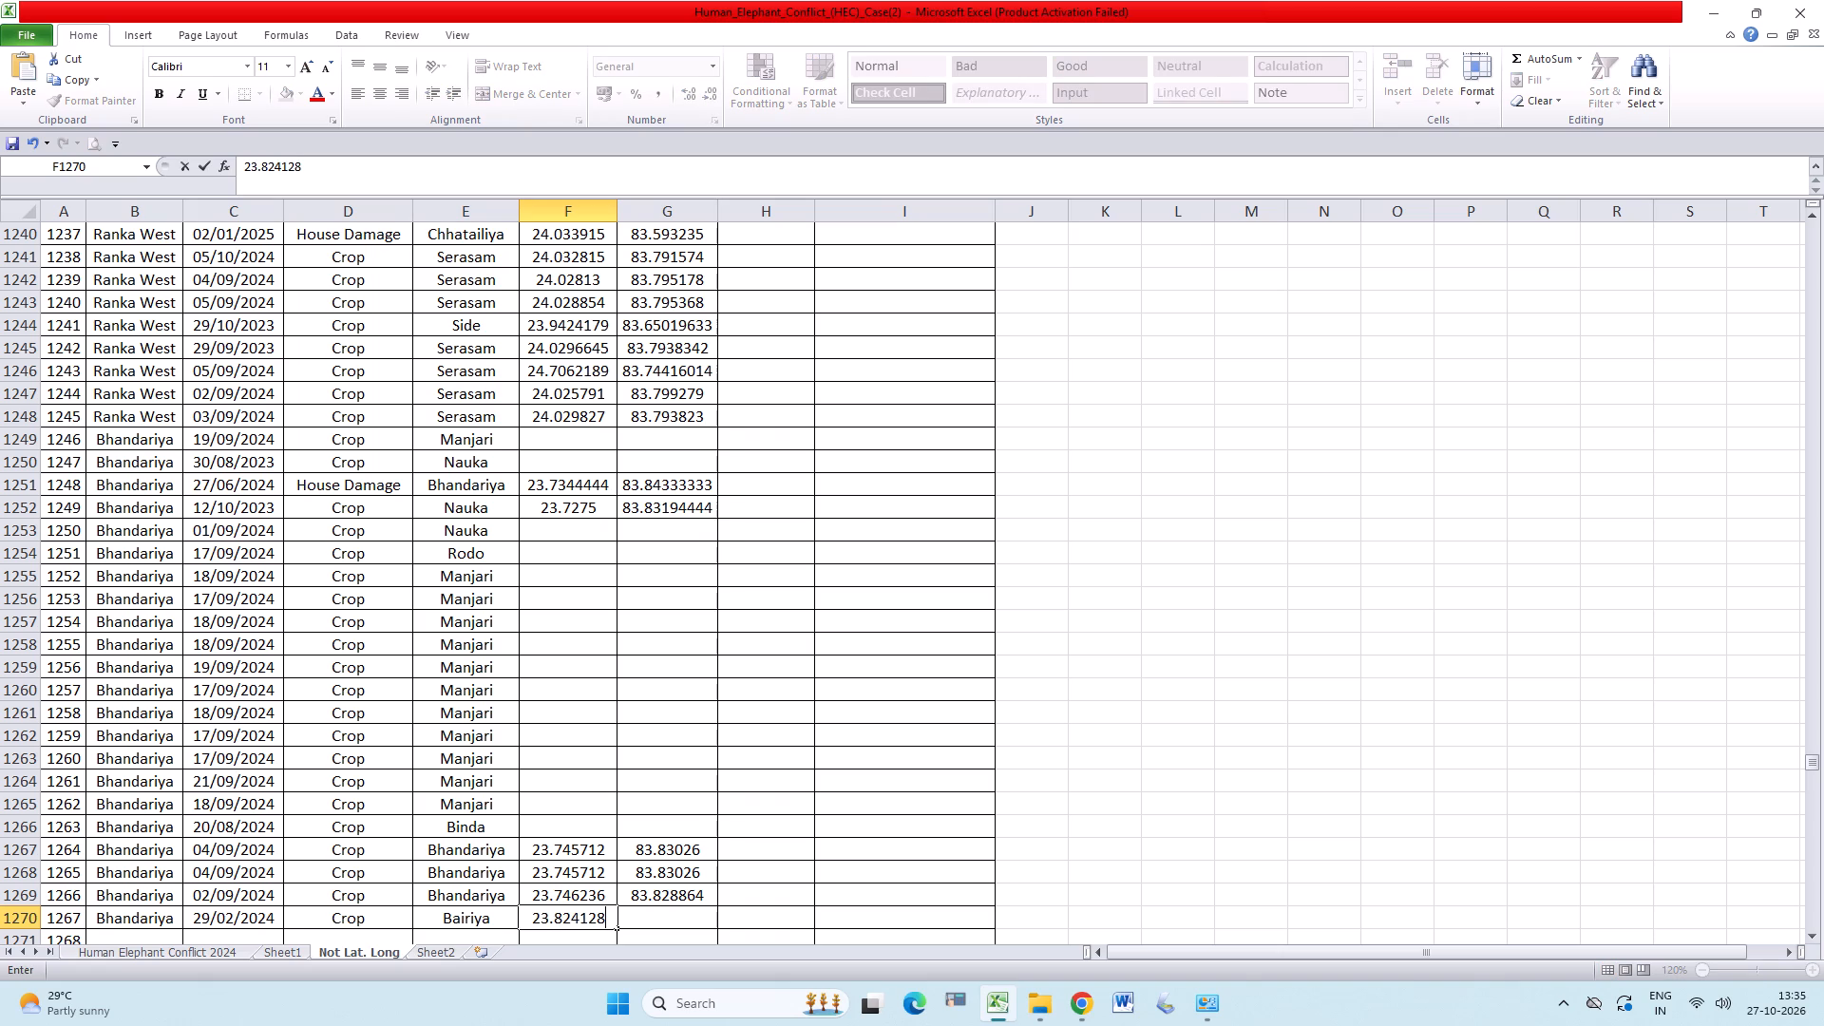
{"action": "key", "text": "Tab"}
{"action": "type", "text": "83."}
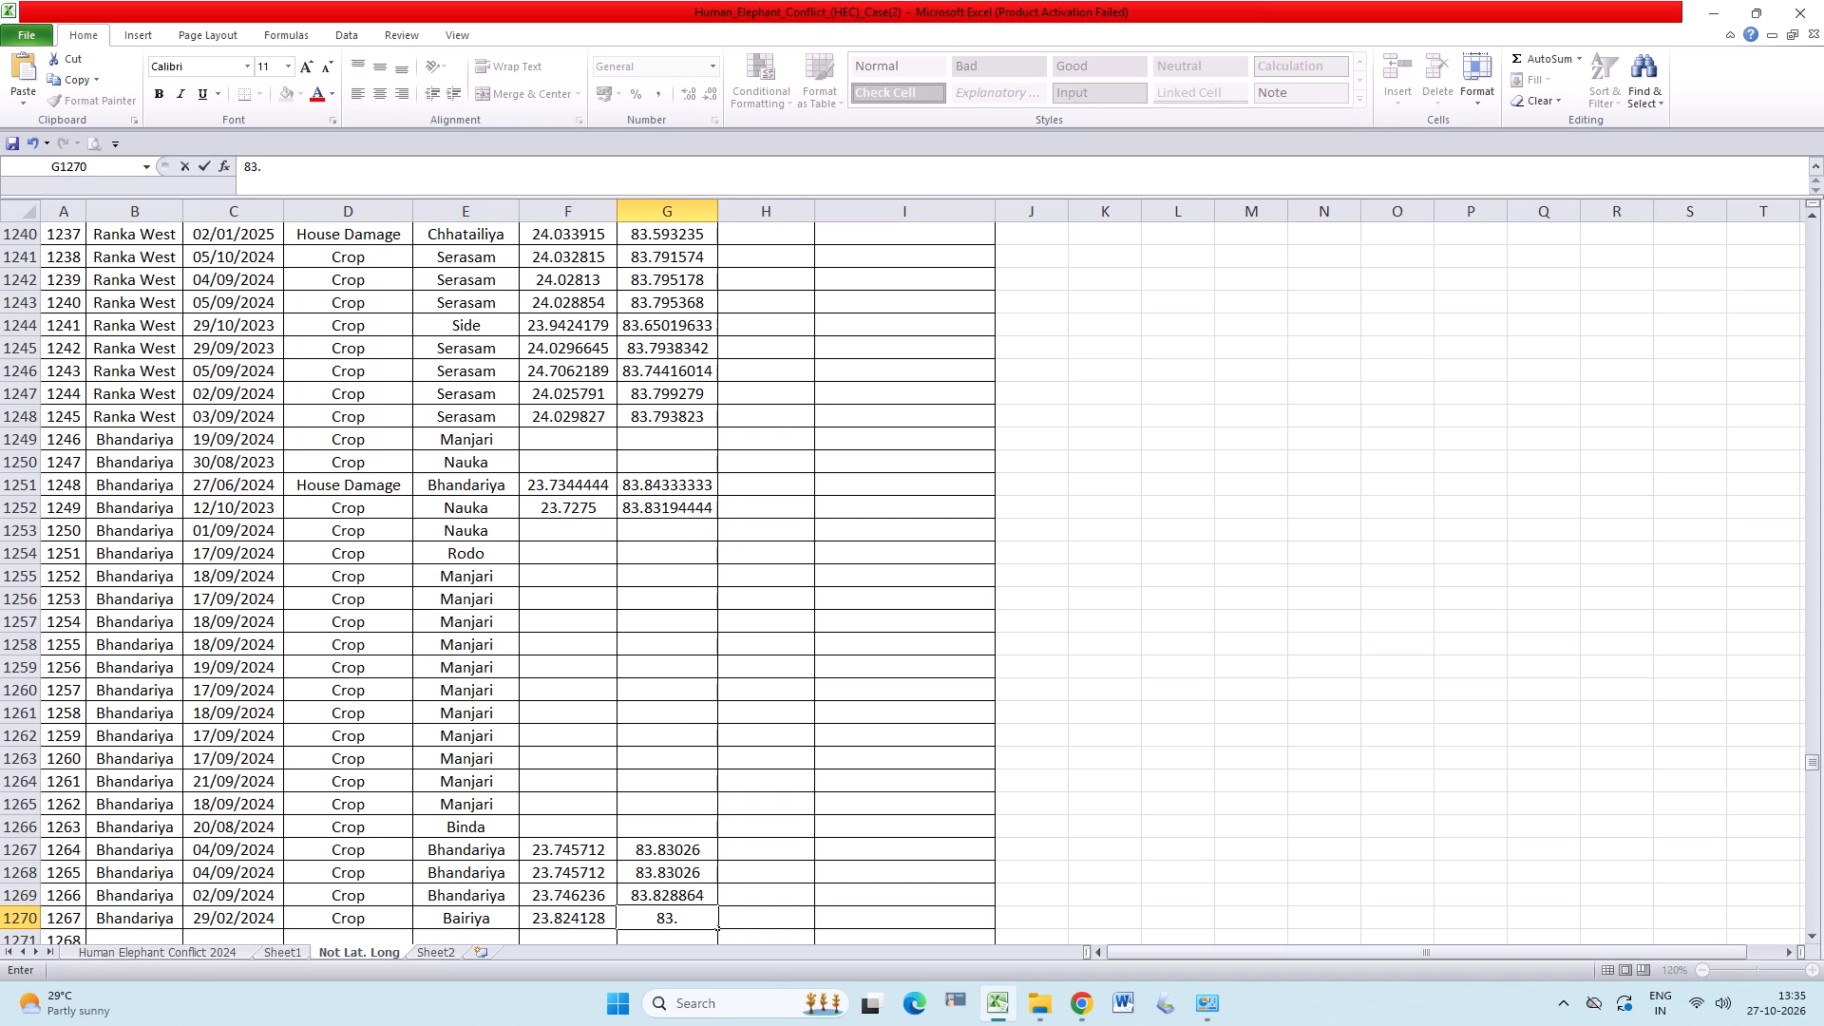
{"action": "type", "text": "8127"}
{"action": "type", "text": "75"}
{"action": "key", "text": "Return"}
Copy the range Bhandariya from the record above into record 1268.
{"action": "key", "text": "ctrl+d"}
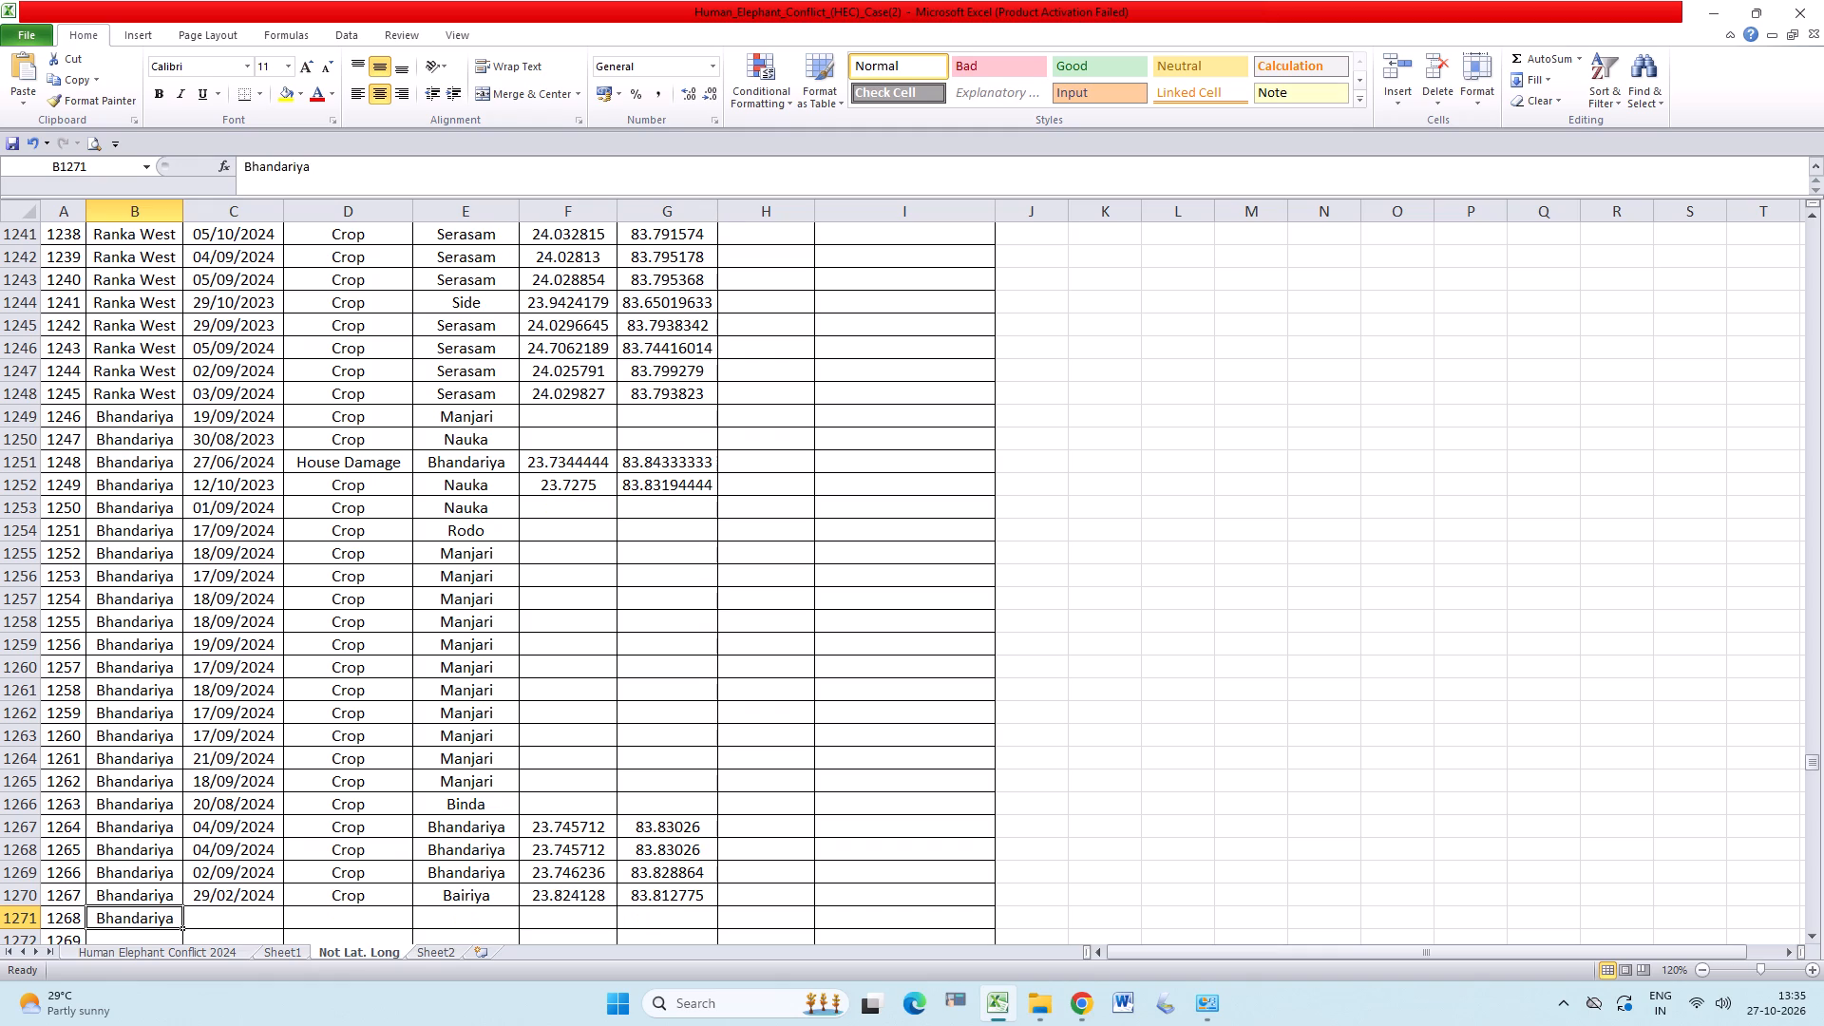
{"action": "key", "text": "Tab"}
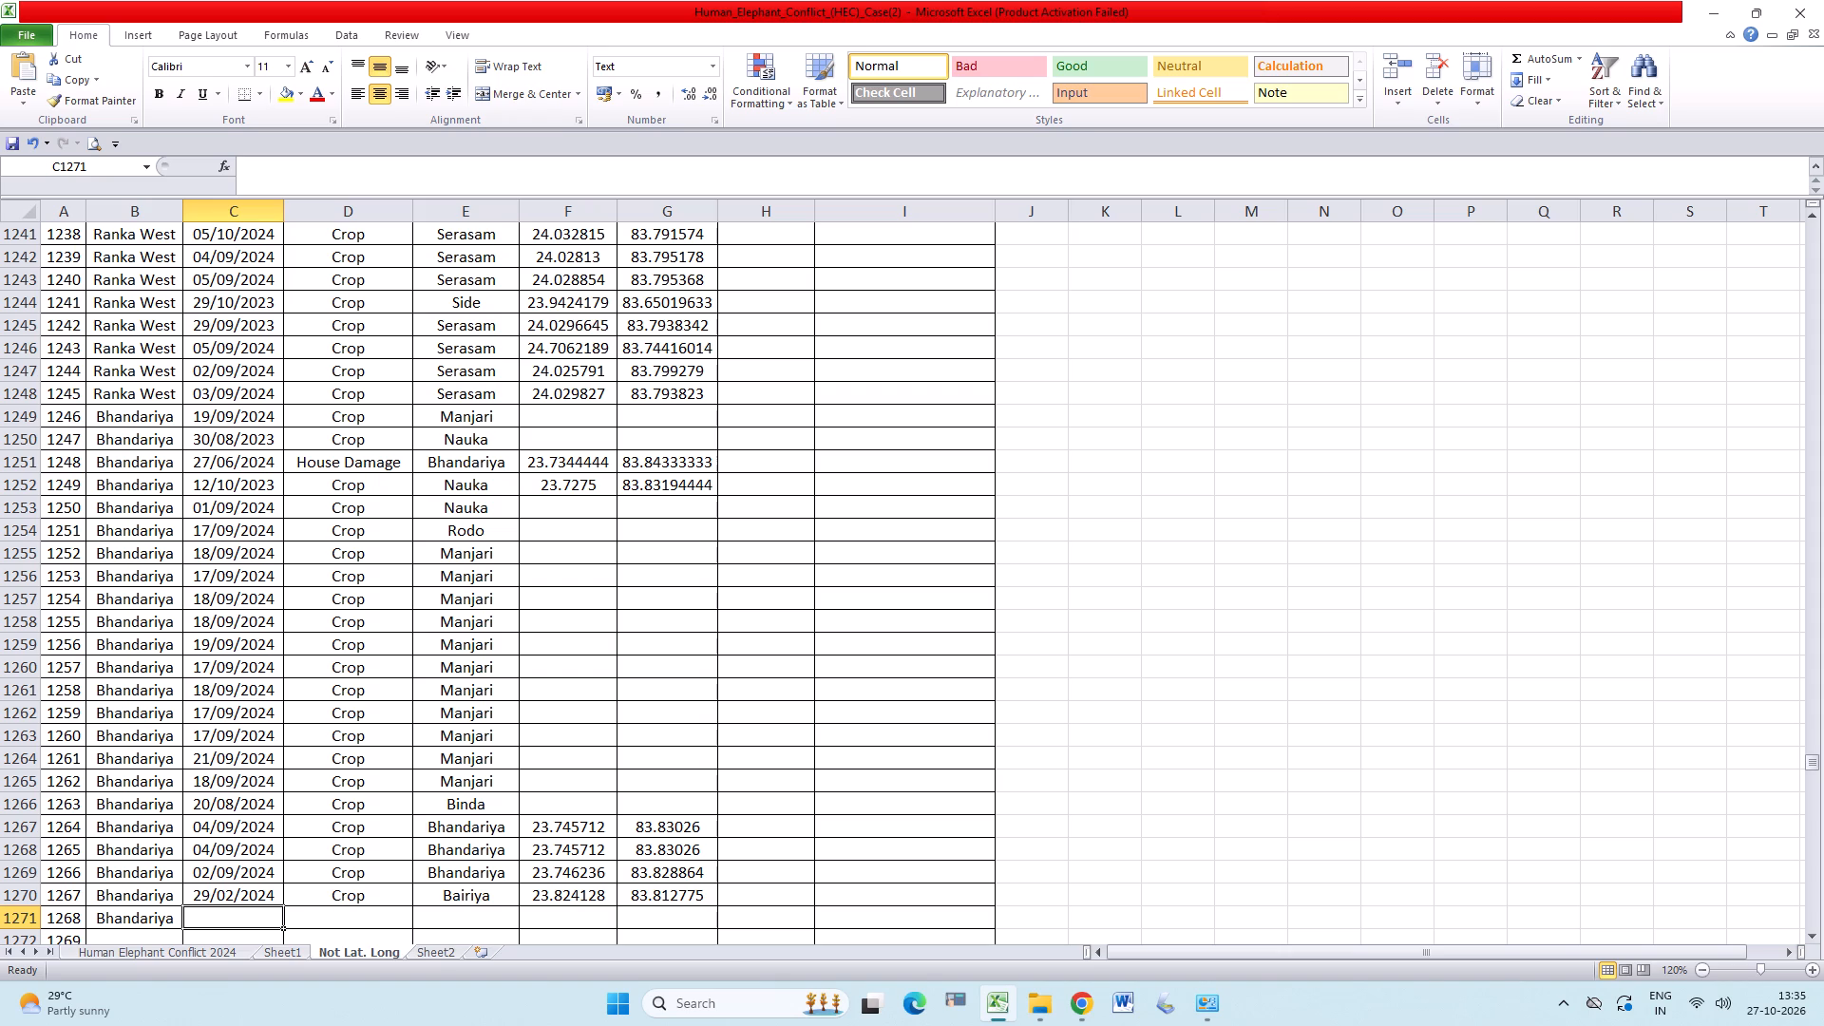
Save the workbook.
{"action": "key", "text": "ctrl+s"}
{"action": "key", "text": "ctrl+s"}
{"action": "key", "text": "ctrl+s"}
Give record 1268 the date 19/02/2024 and copy the damage type Crop from the record above.
{"action": "type", "text": "19"}
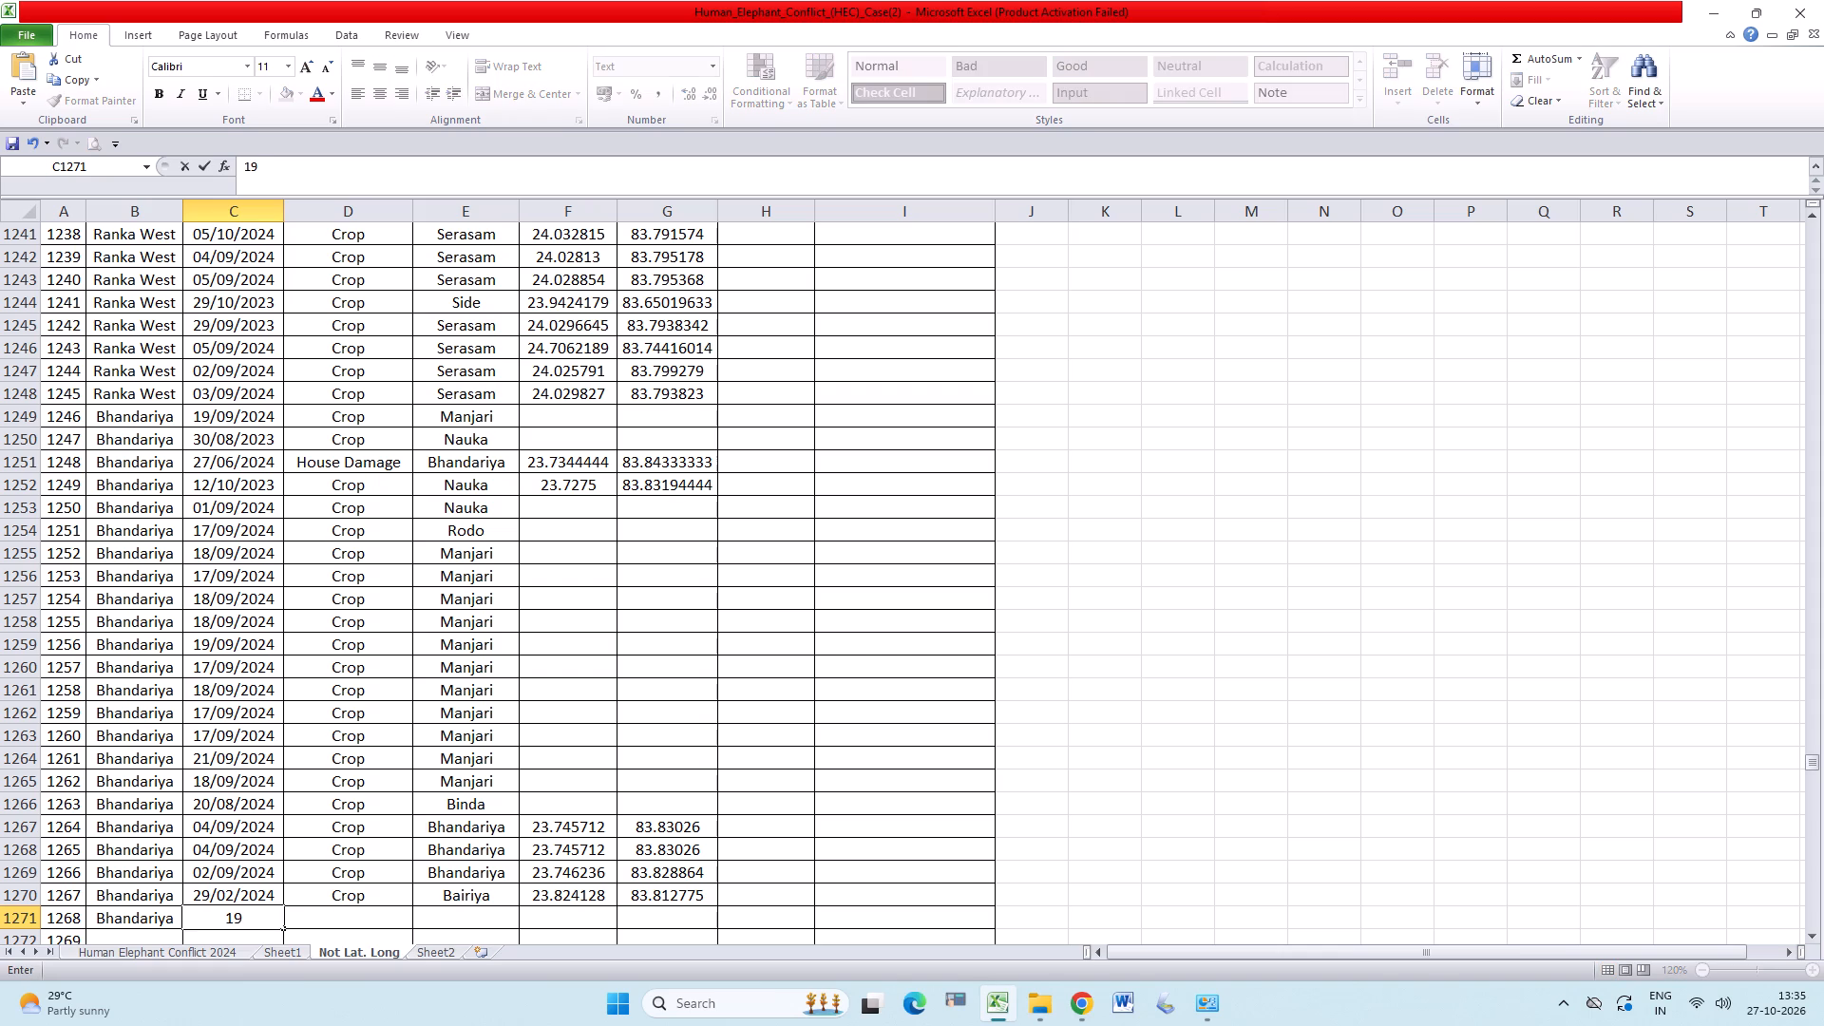
{"action": "type", "text": "/2"}
{"action": "key", "text": "BackSpace"}
{"action": "type", "text": "02"}
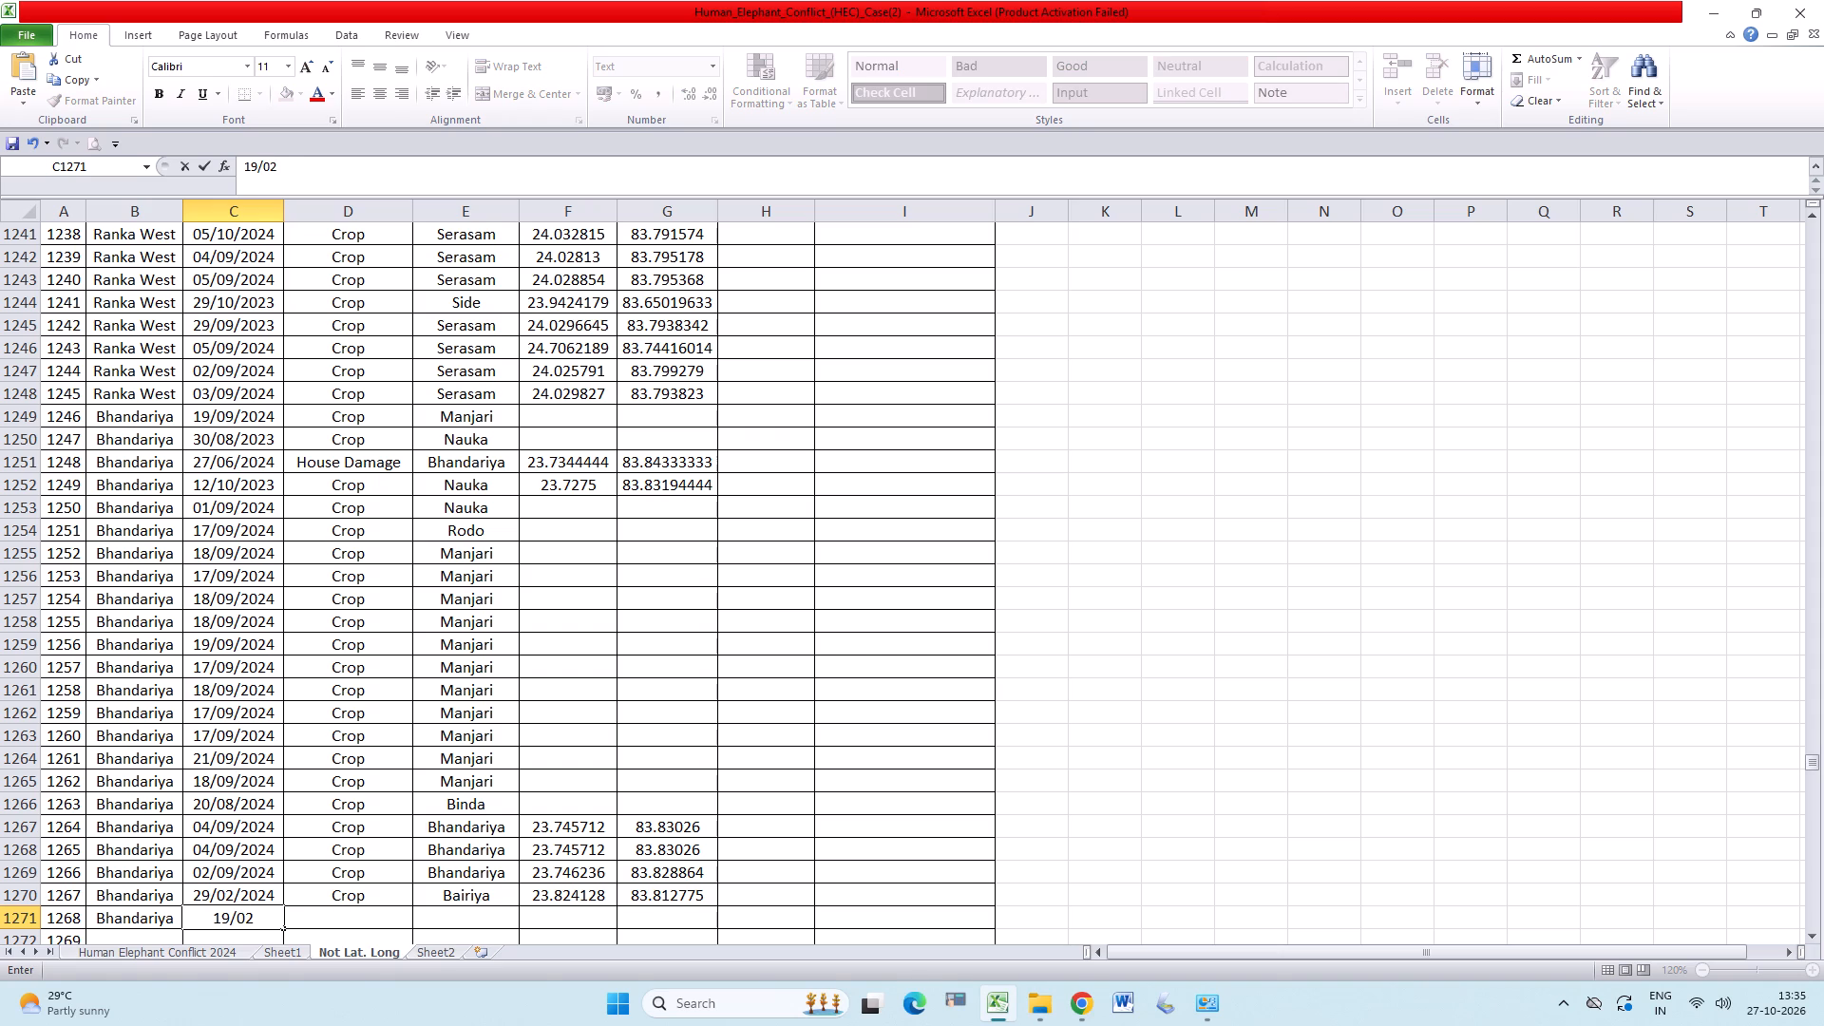
{"action": "type", "text": "/2024"}
{"action": "key", "text": "Tab"}
{"action": "key", "text": "ctrl+c"}
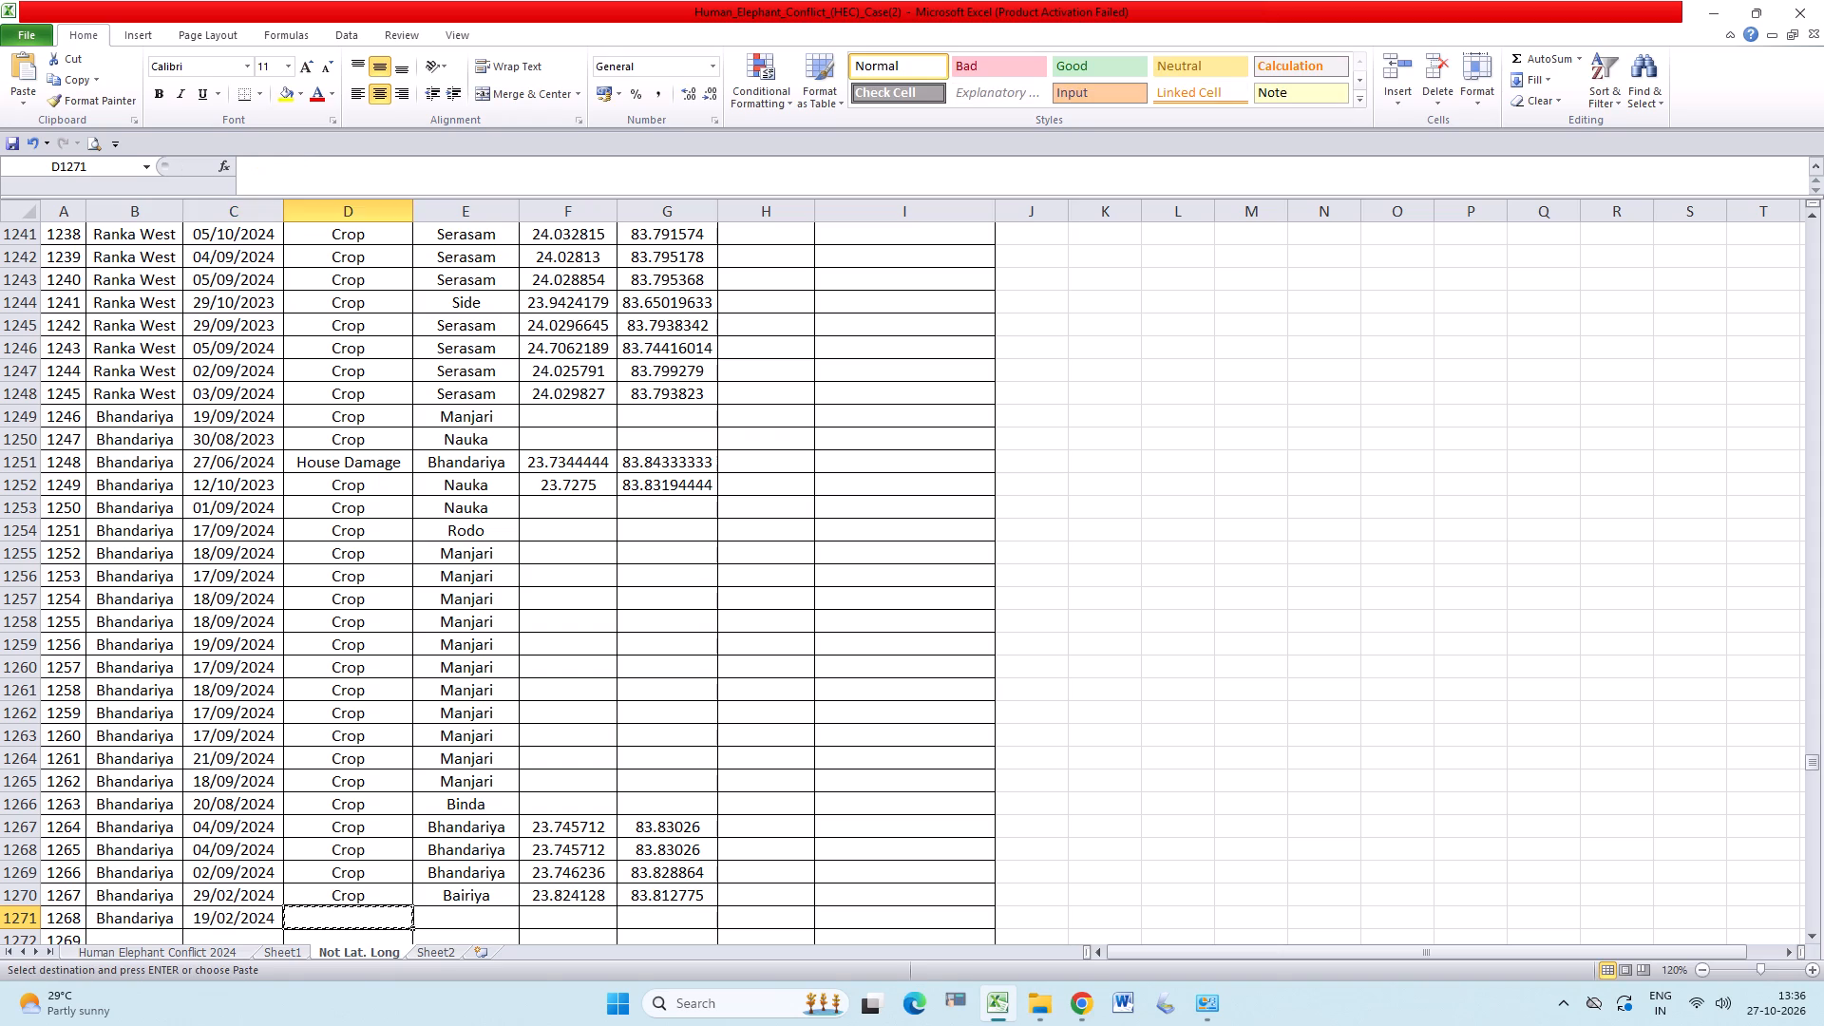
{"action": "key", "text": "ctrl+d"}
{"action": "key", "text": "Tab"}
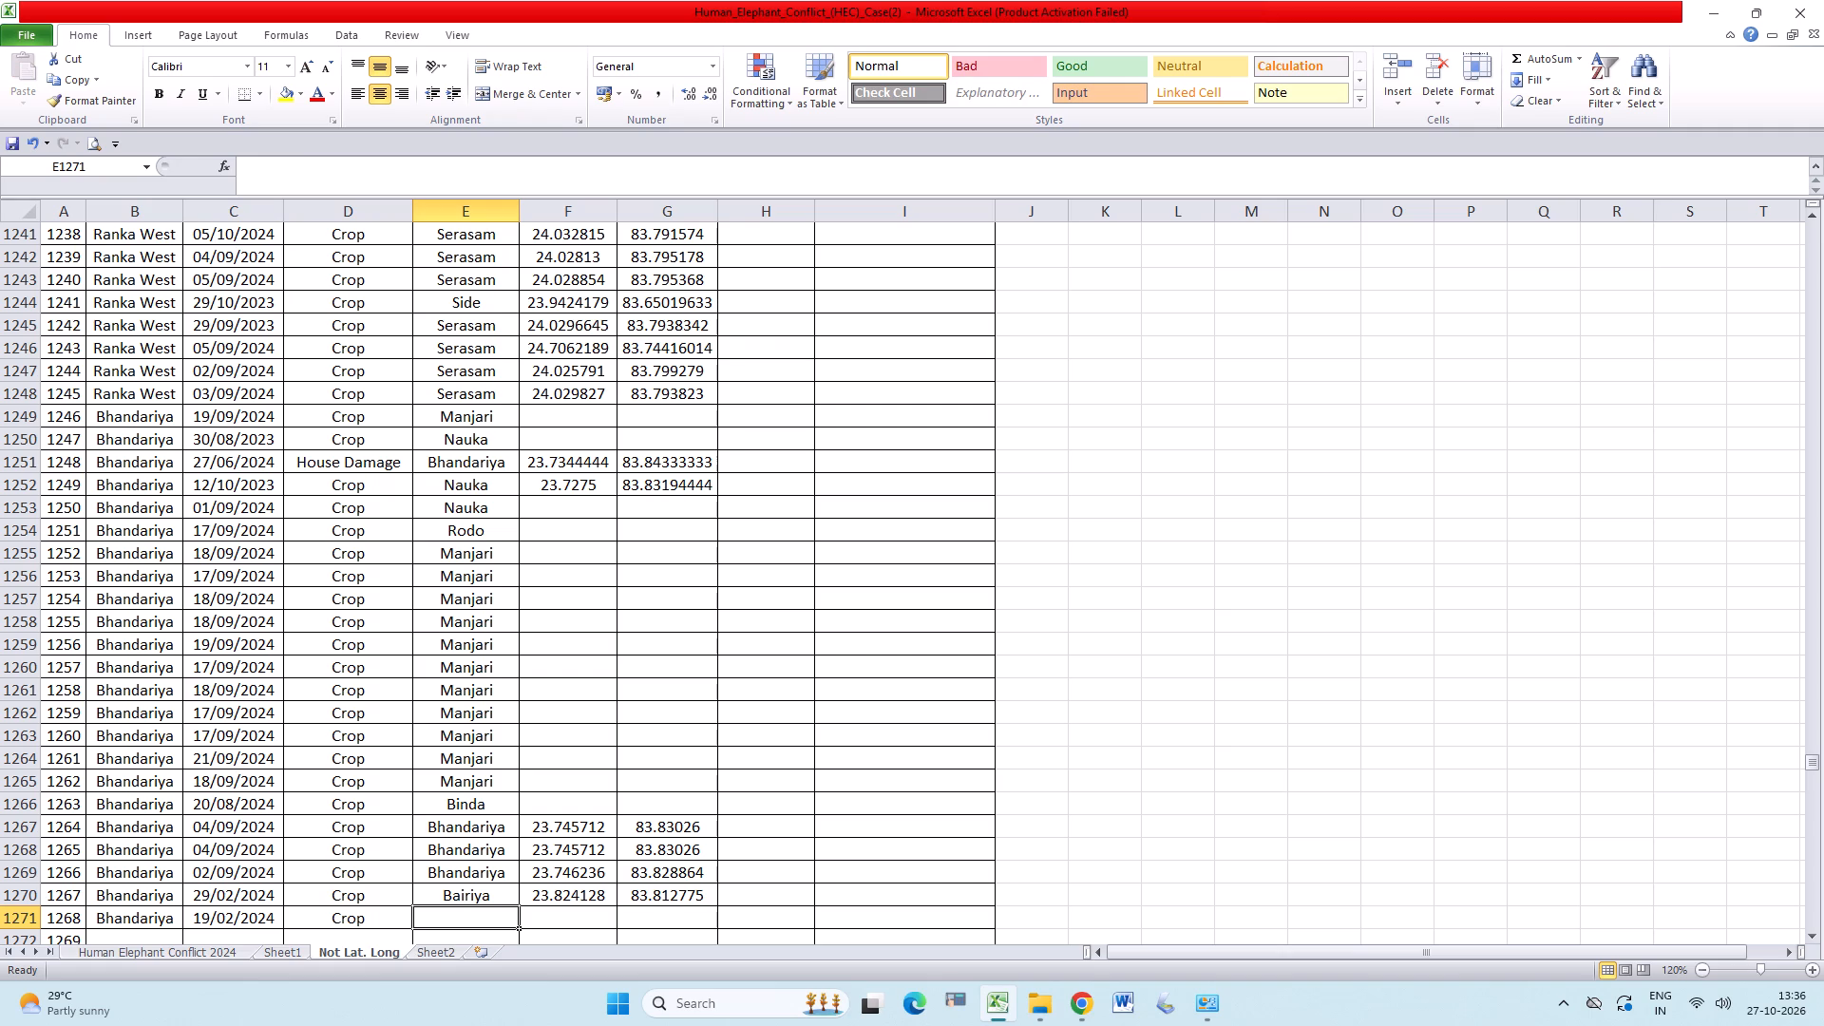
Enter Kushwar as the village of record 1268.
{"action": "type", "text": "Kuswa"}
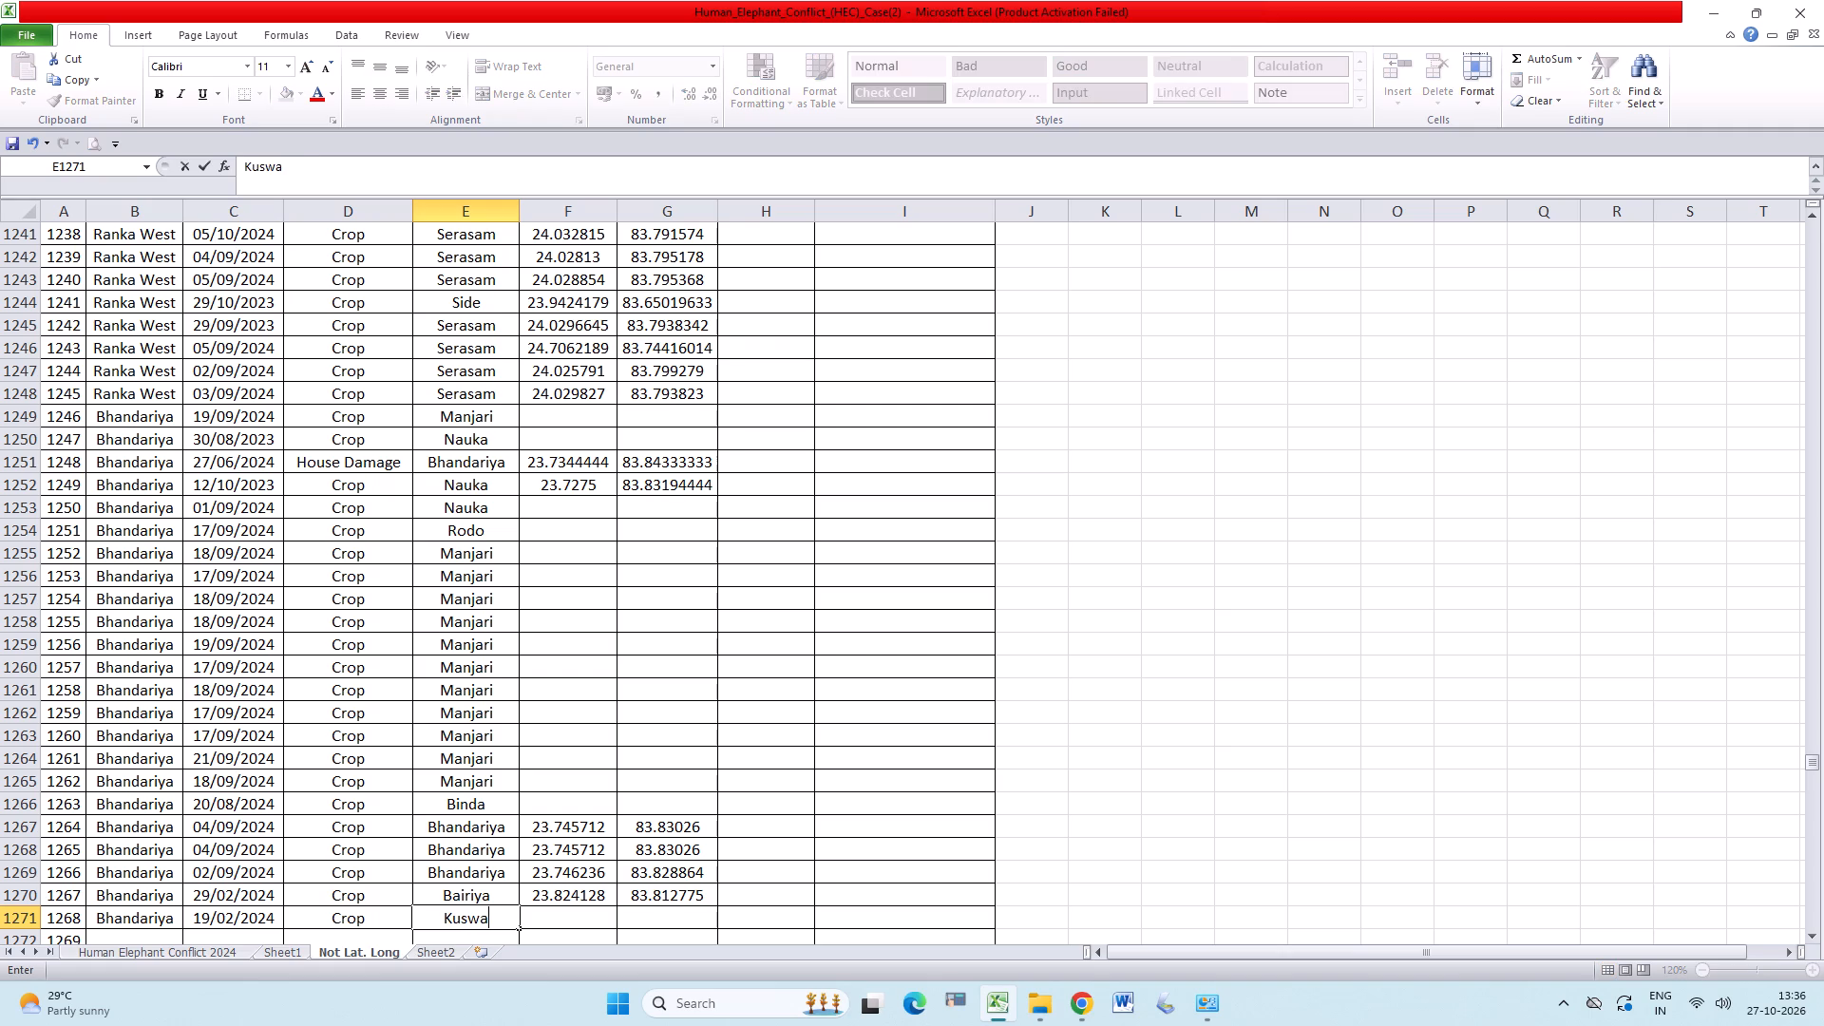
{"action": "key", "text": "BackSpace"}
{"action": "key", "text": "BackSpace"}
{"action": "key", "text": "w"}
{"action": "key", "text": "BackSpace"}
{"action": "key", "text": "h"}
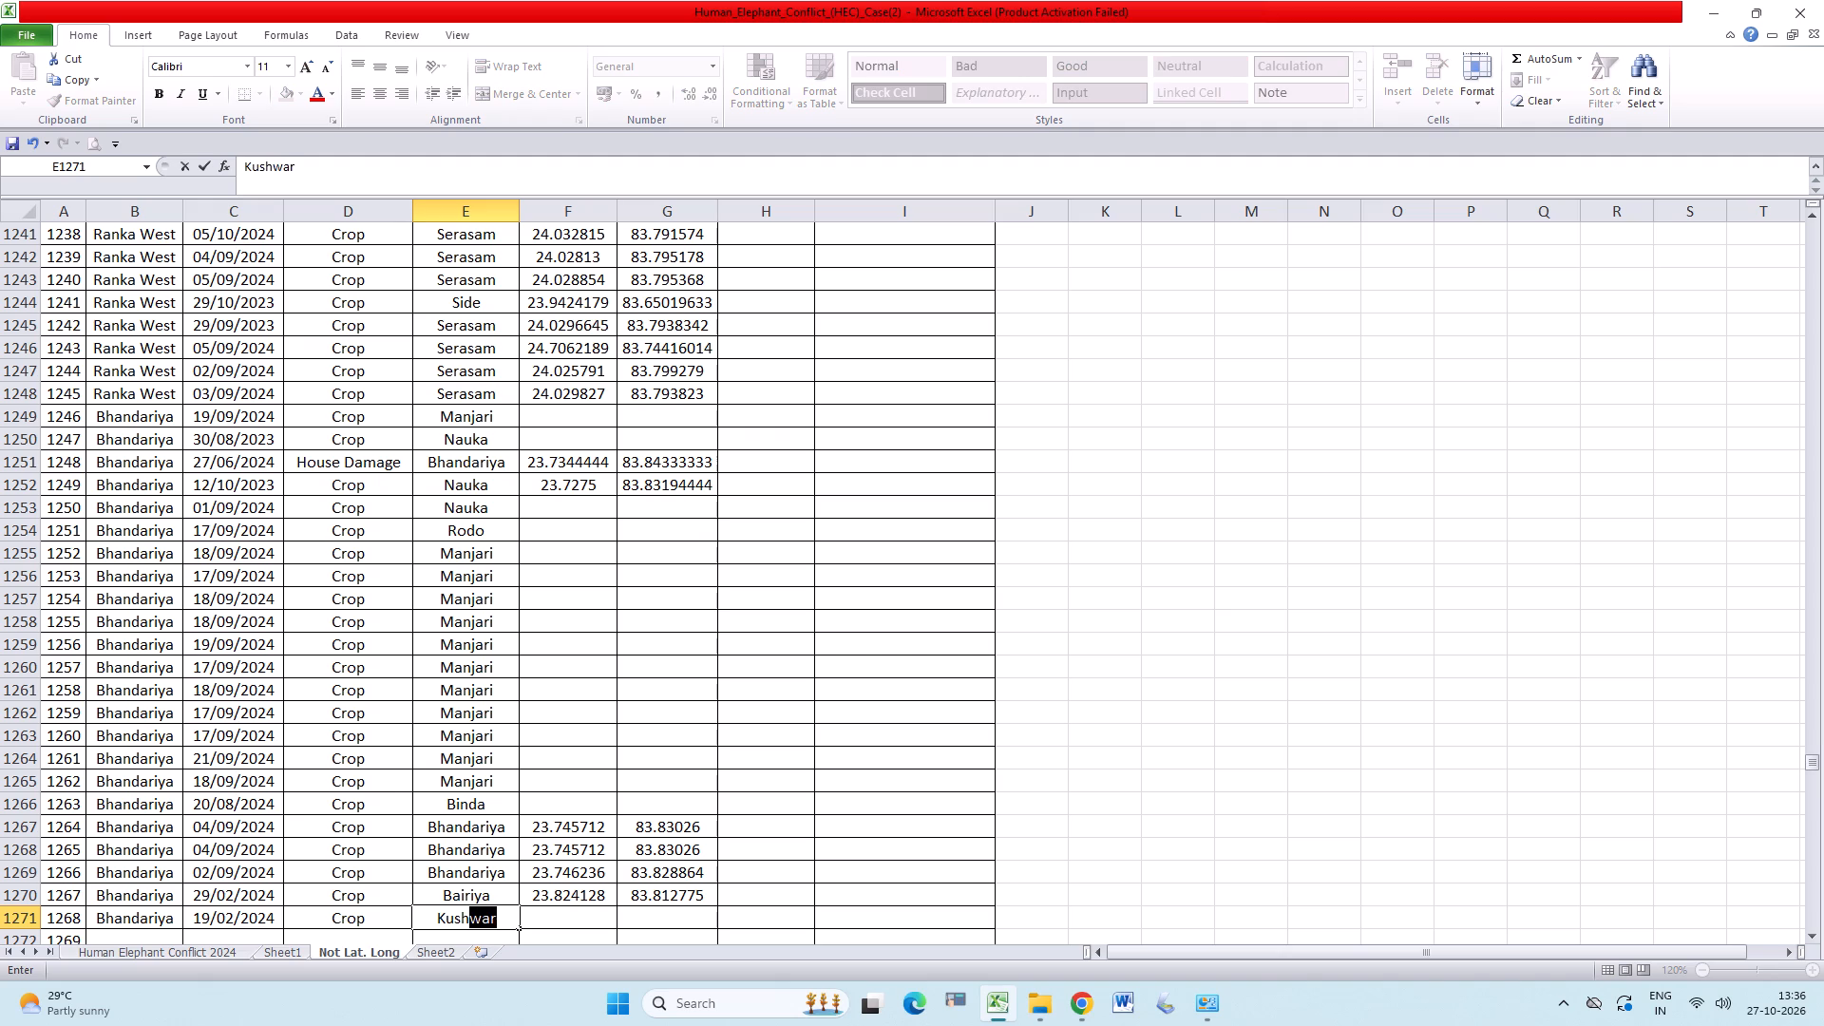
{"action": "key", "text": "Tab"}
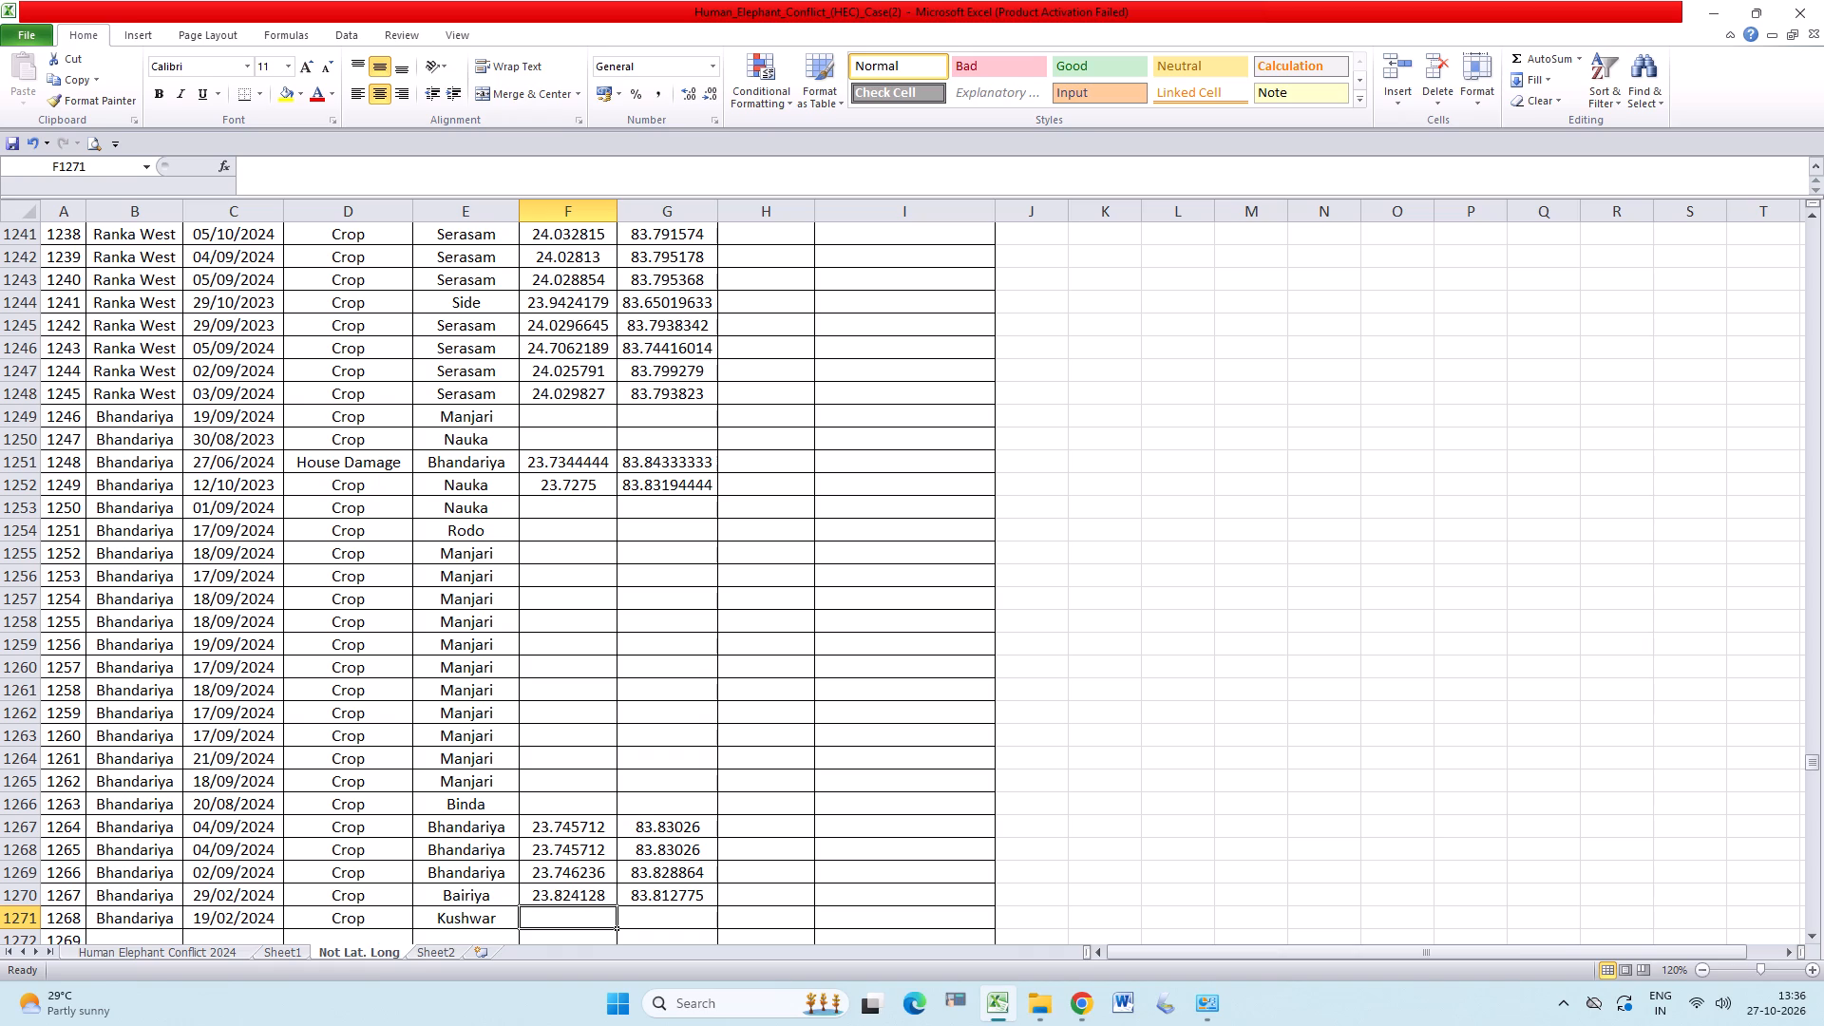
Switch to the LatLong.net degrees-minutes-seconds converter in Chrome.
{"action": "key", "text": "alt+Tab"}
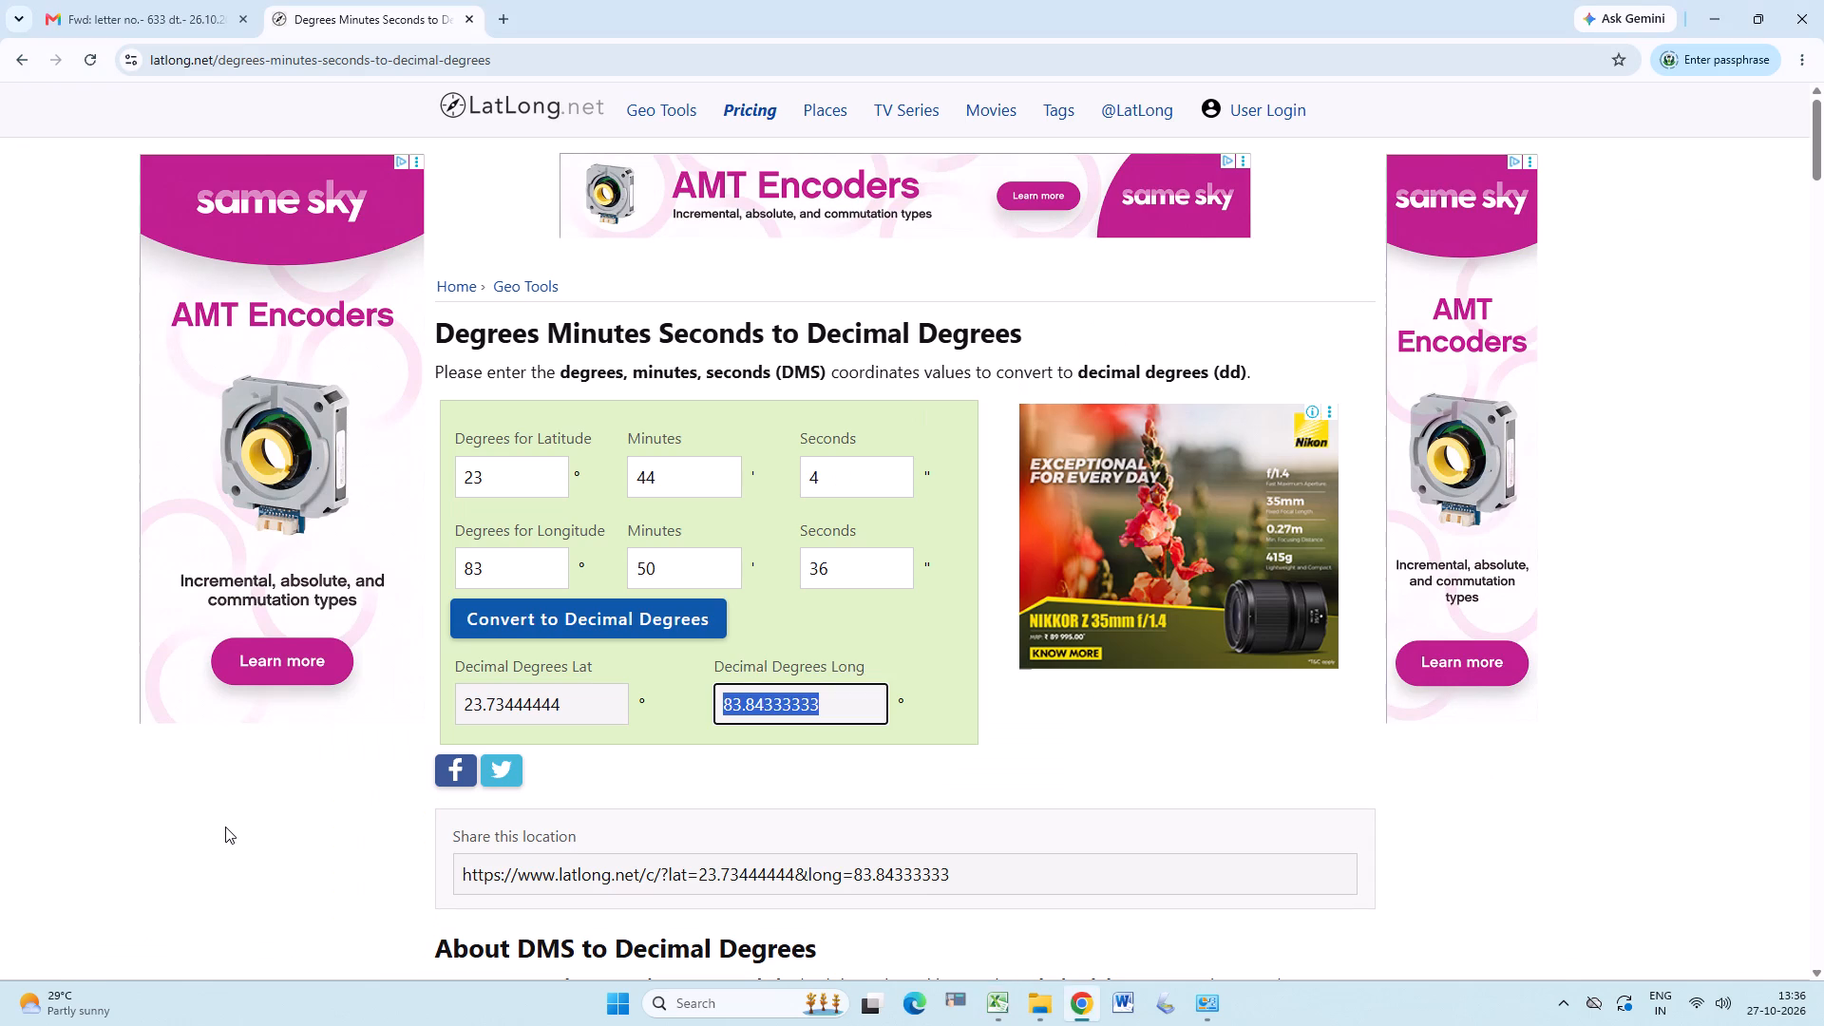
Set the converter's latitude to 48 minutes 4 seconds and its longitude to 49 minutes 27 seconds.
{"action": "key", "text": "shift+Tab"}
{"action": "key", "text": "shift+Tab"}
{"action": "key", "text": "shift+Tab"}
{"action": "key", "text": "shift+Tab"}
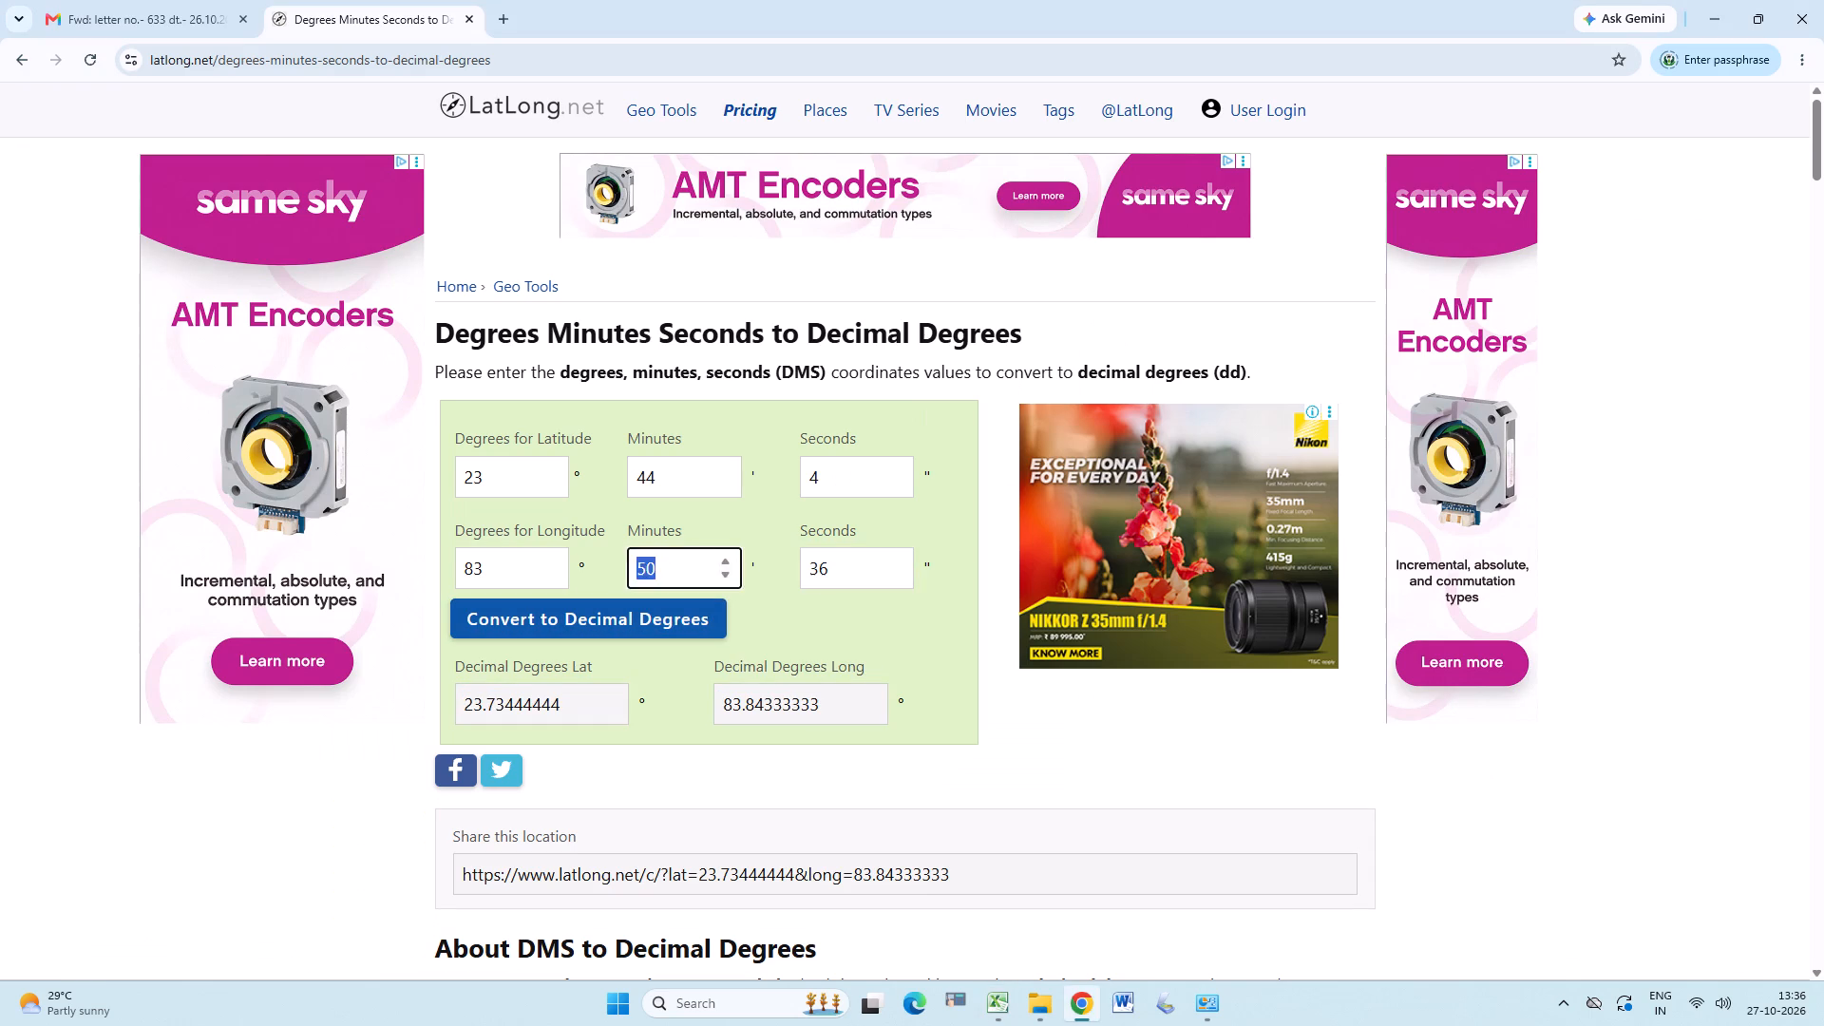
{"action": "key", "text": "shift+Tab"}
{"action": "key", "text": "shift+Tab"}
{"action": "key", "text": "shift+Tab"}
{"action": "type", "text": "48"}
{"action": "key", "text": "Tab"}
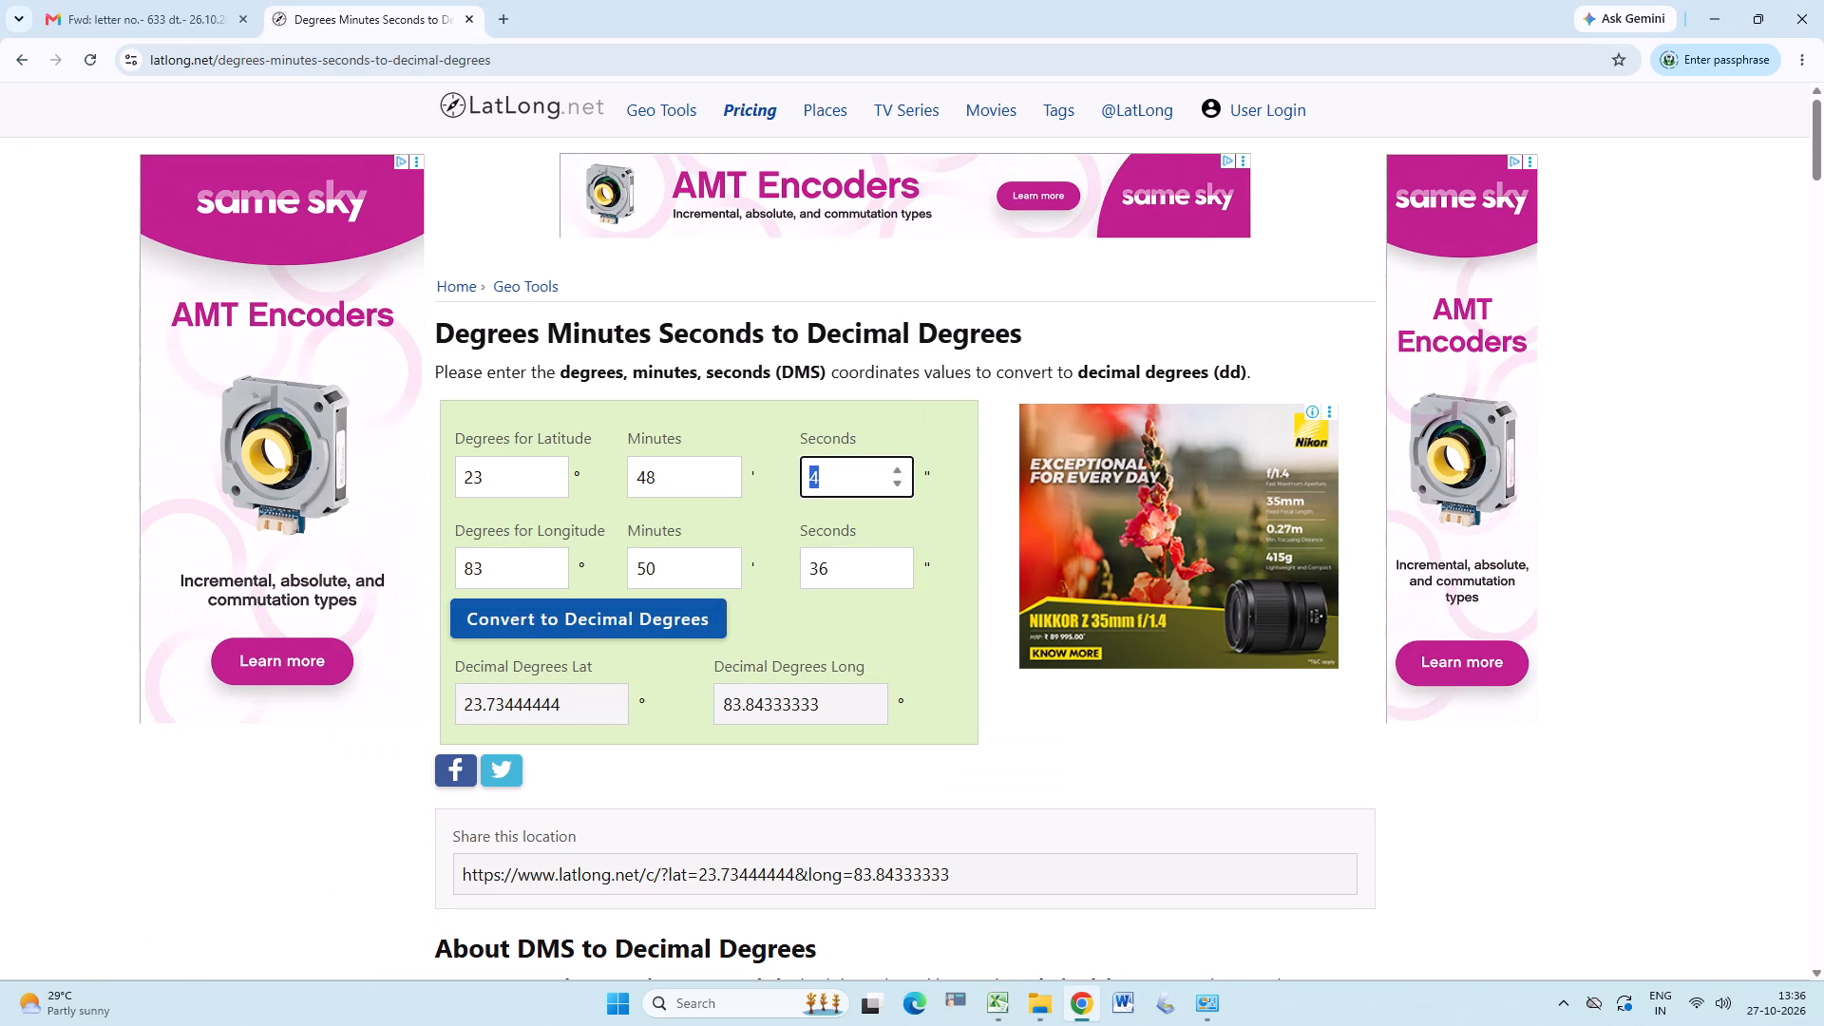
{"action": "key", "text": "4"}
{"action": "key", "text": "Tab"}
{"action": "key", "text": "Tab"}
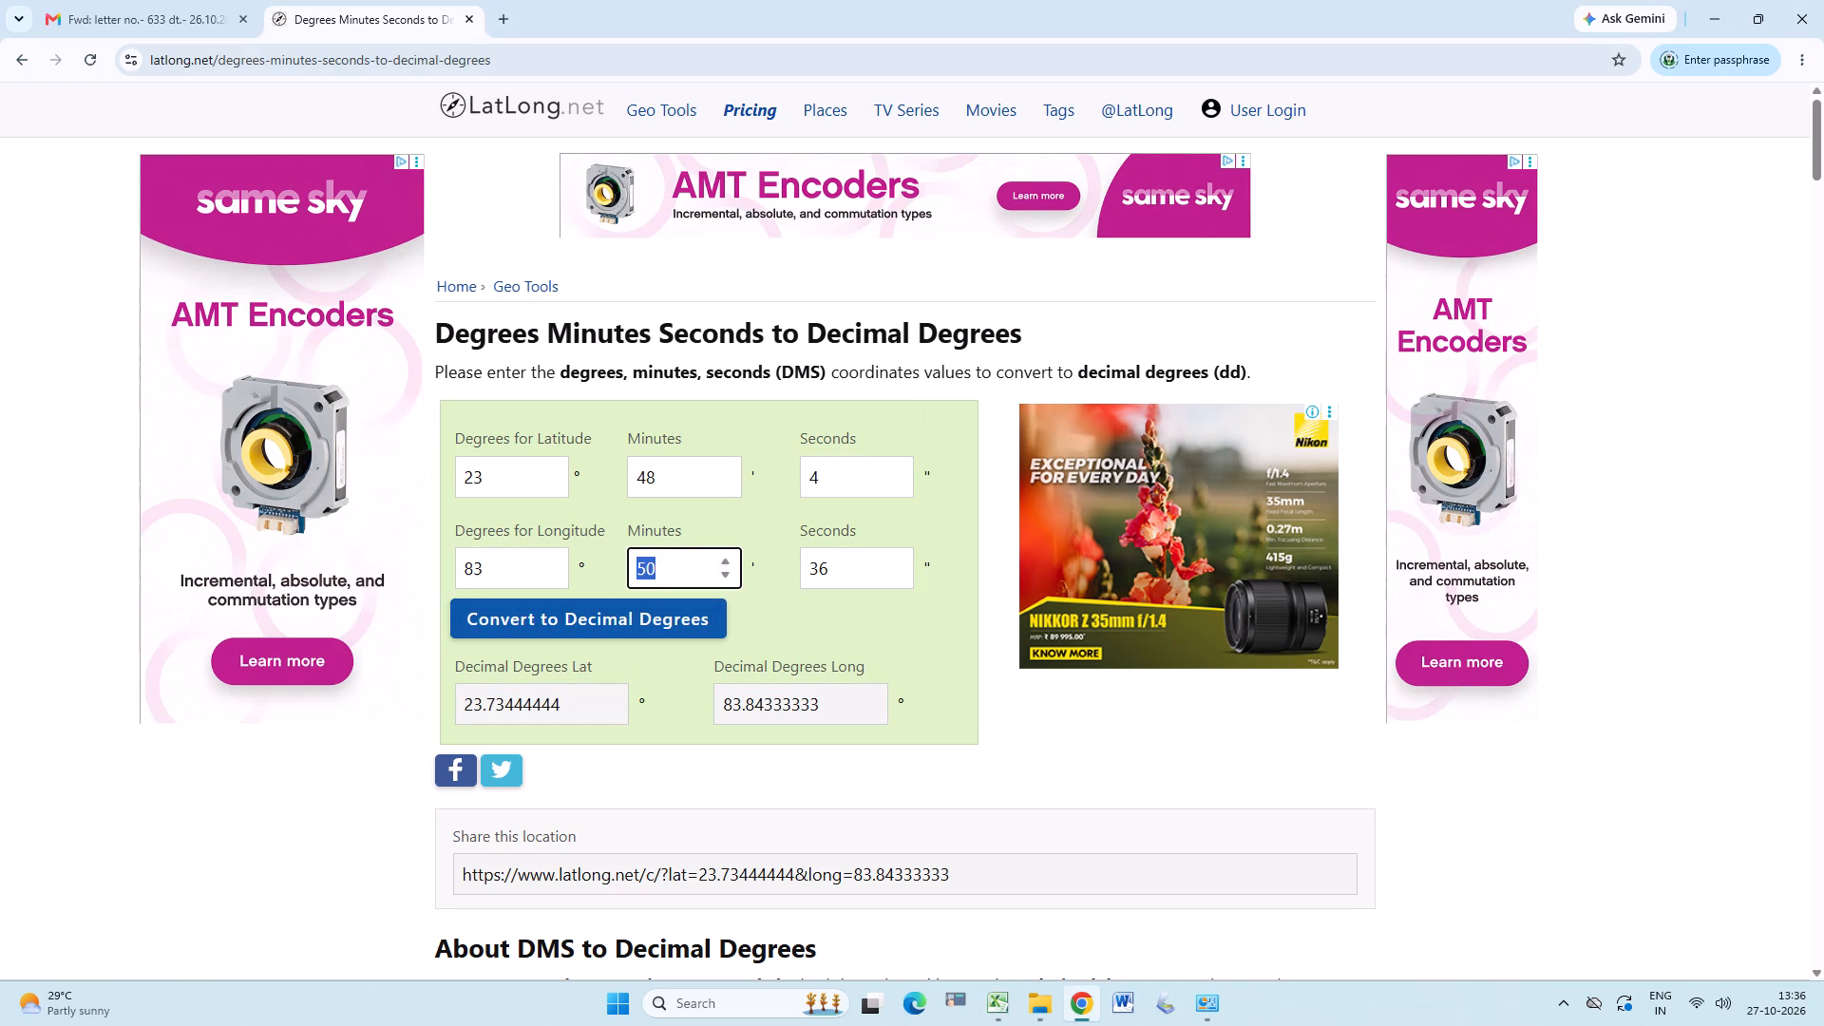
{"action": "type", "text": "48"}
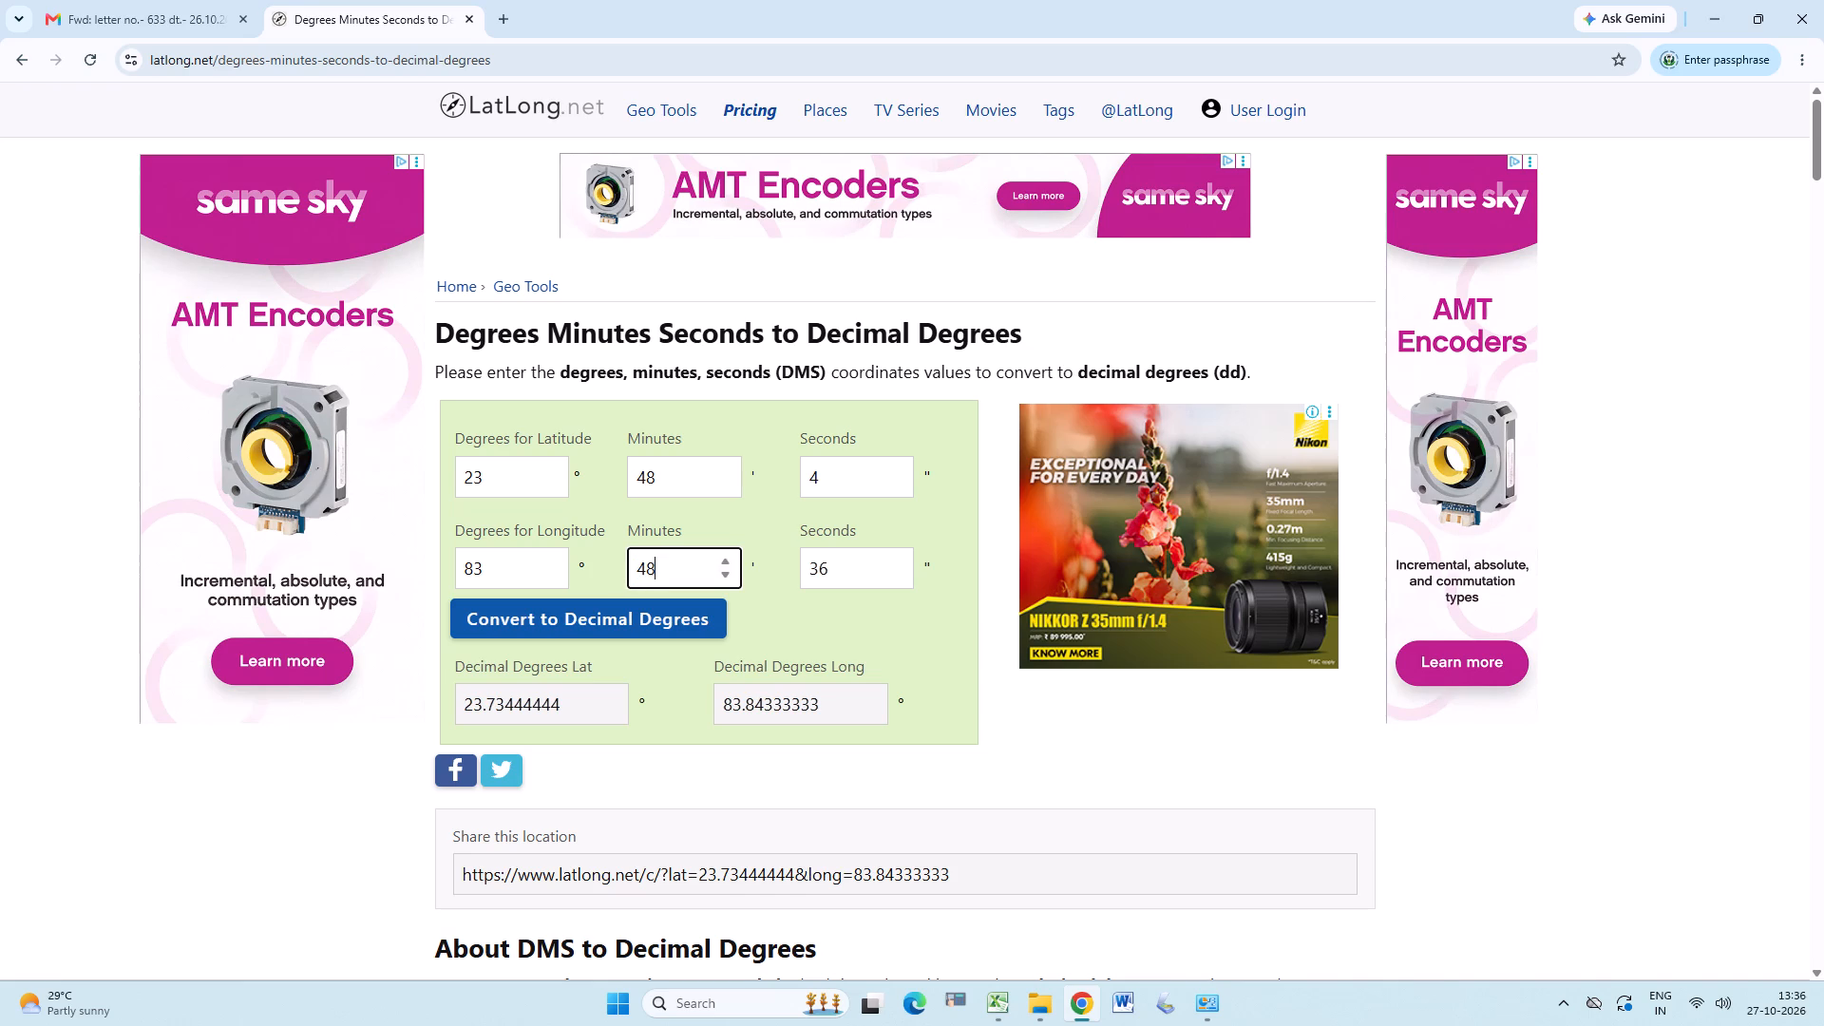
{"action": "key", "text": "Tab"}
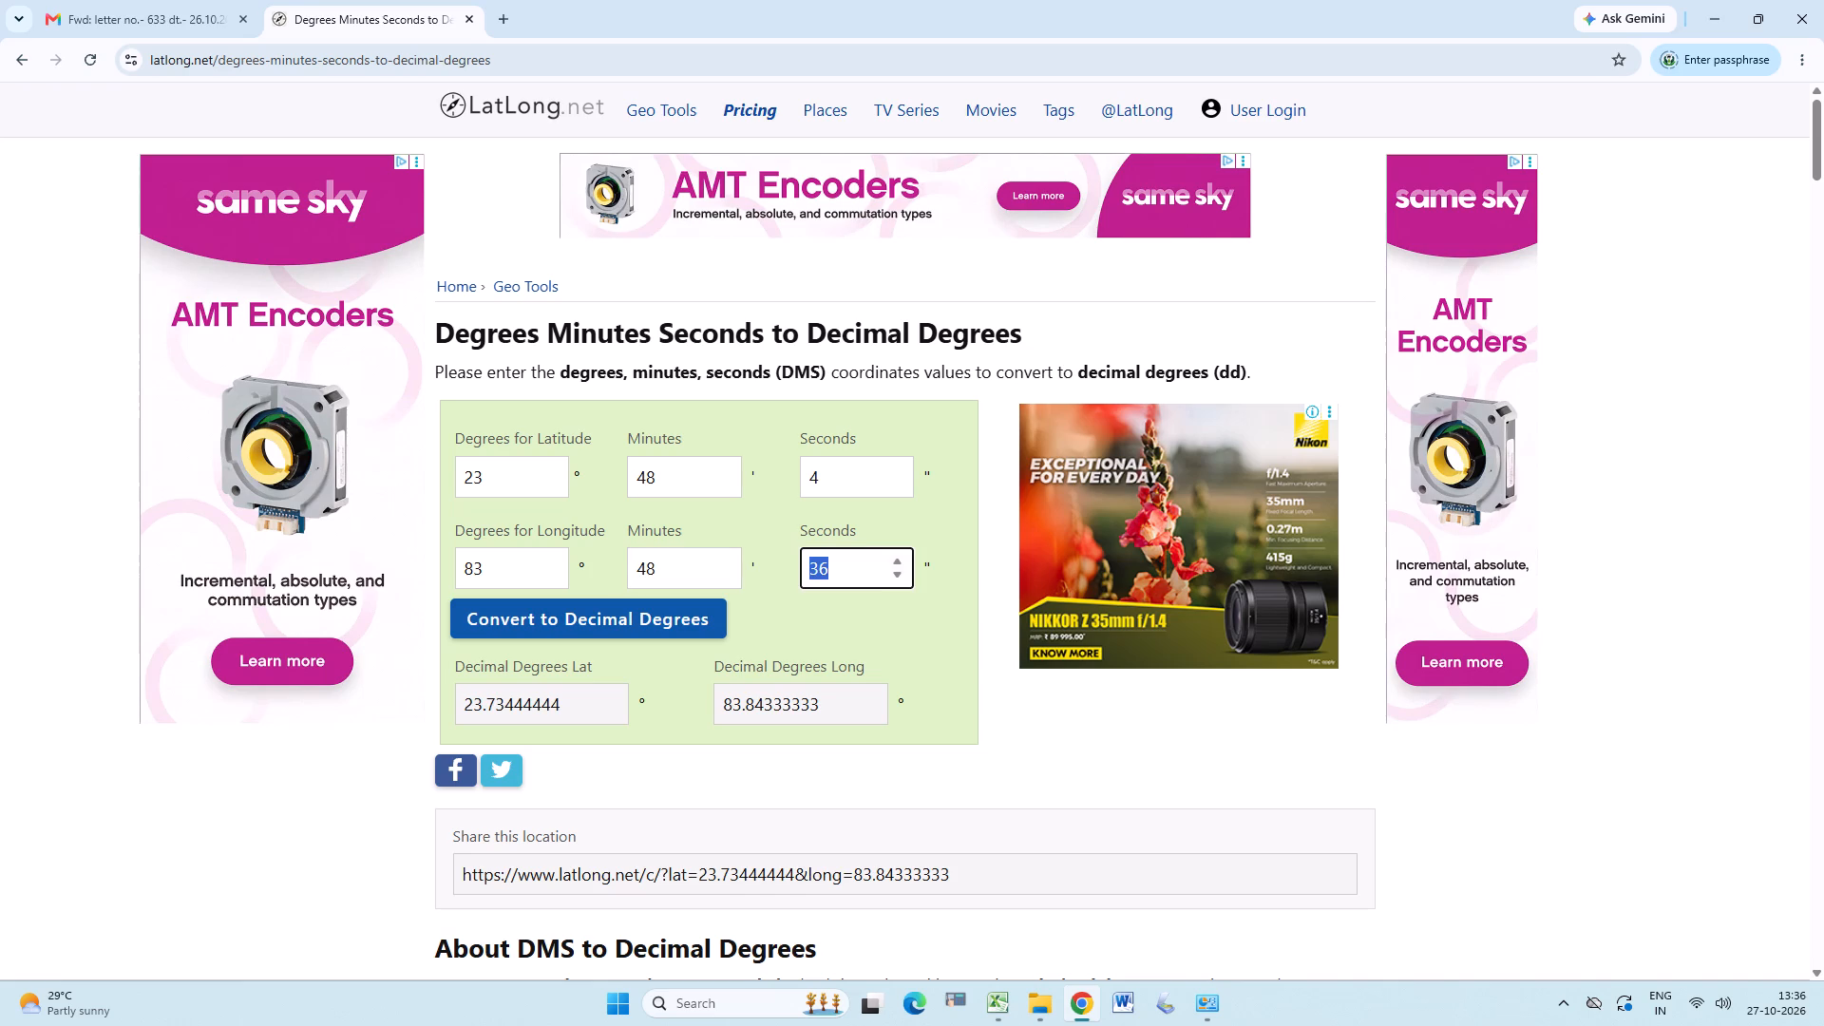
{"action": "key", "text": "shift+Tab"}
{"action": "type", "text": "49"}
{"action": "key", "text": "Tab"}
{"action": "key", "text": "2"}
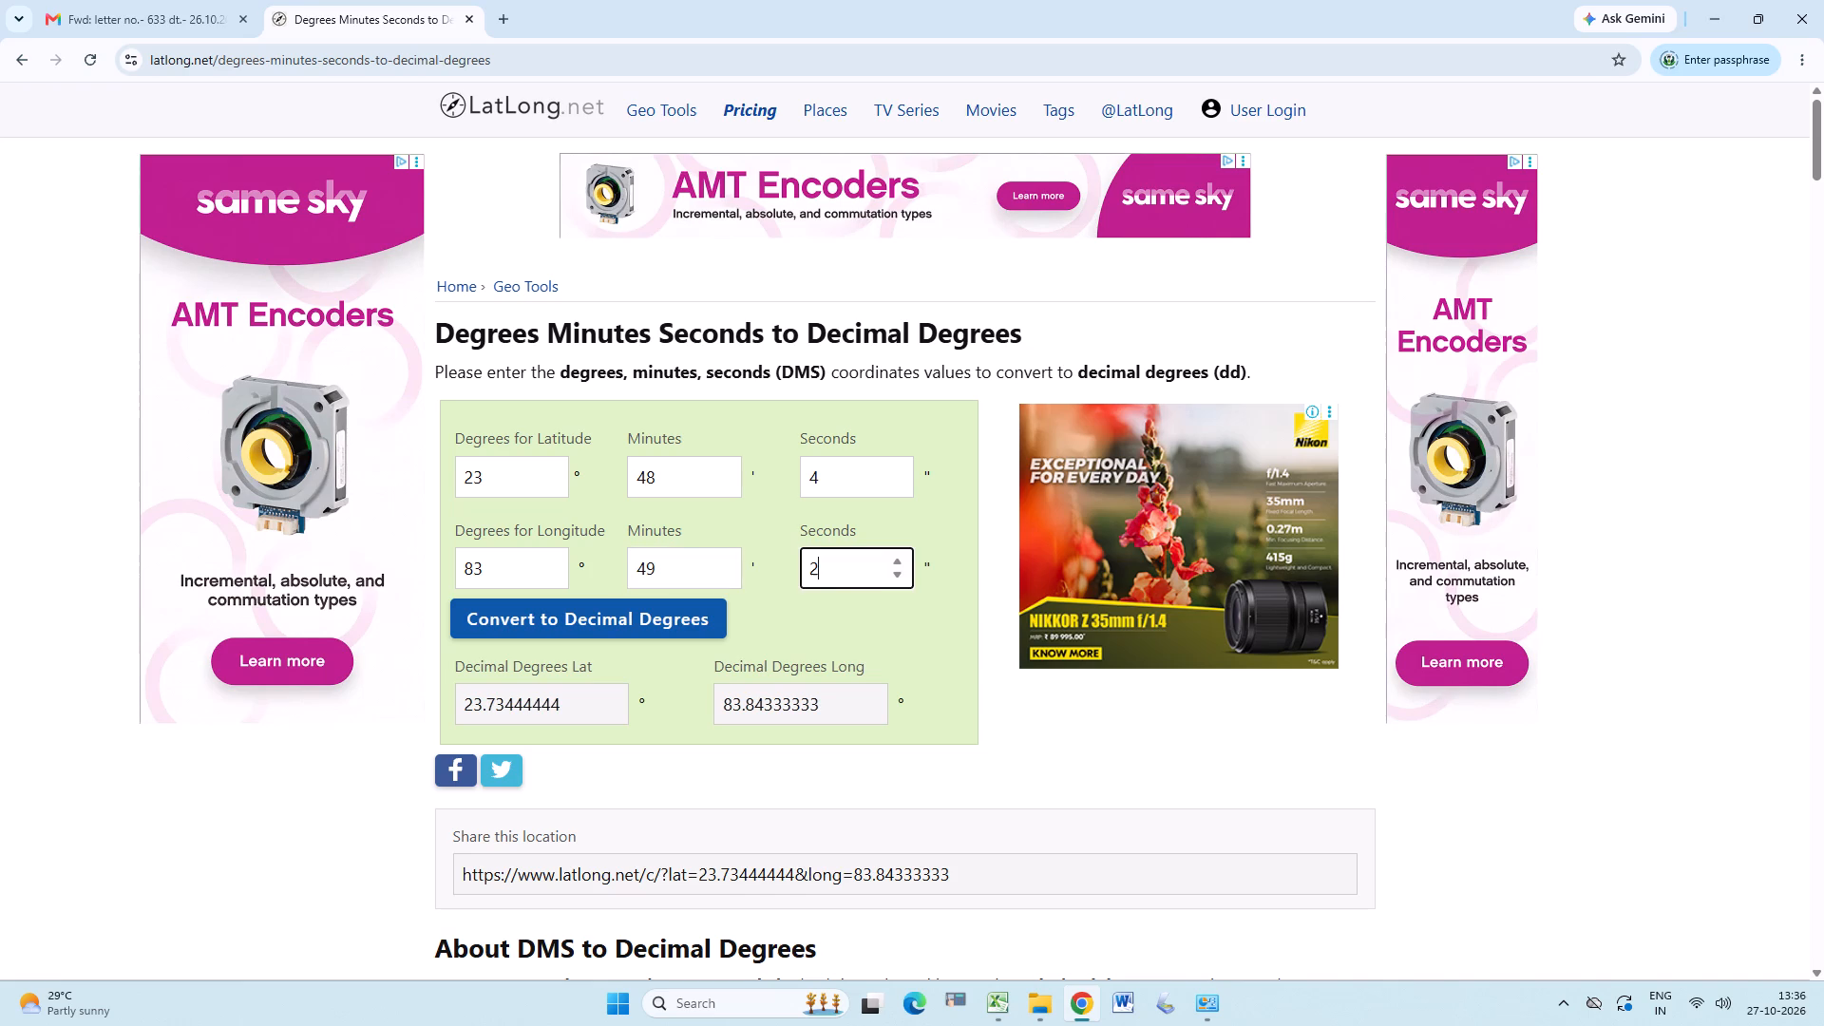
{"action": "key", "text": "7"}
Convert latitude 23° 49′ 27″ and longitude 83° 48′ 47″ to decimal degrees, correcting the minutes and seconds.
{"action": "key", "text": "shift+Tab"}
{"action": "key", "text": "shift+Tab"}
{"action": "key", "text": "shift+Tab"}
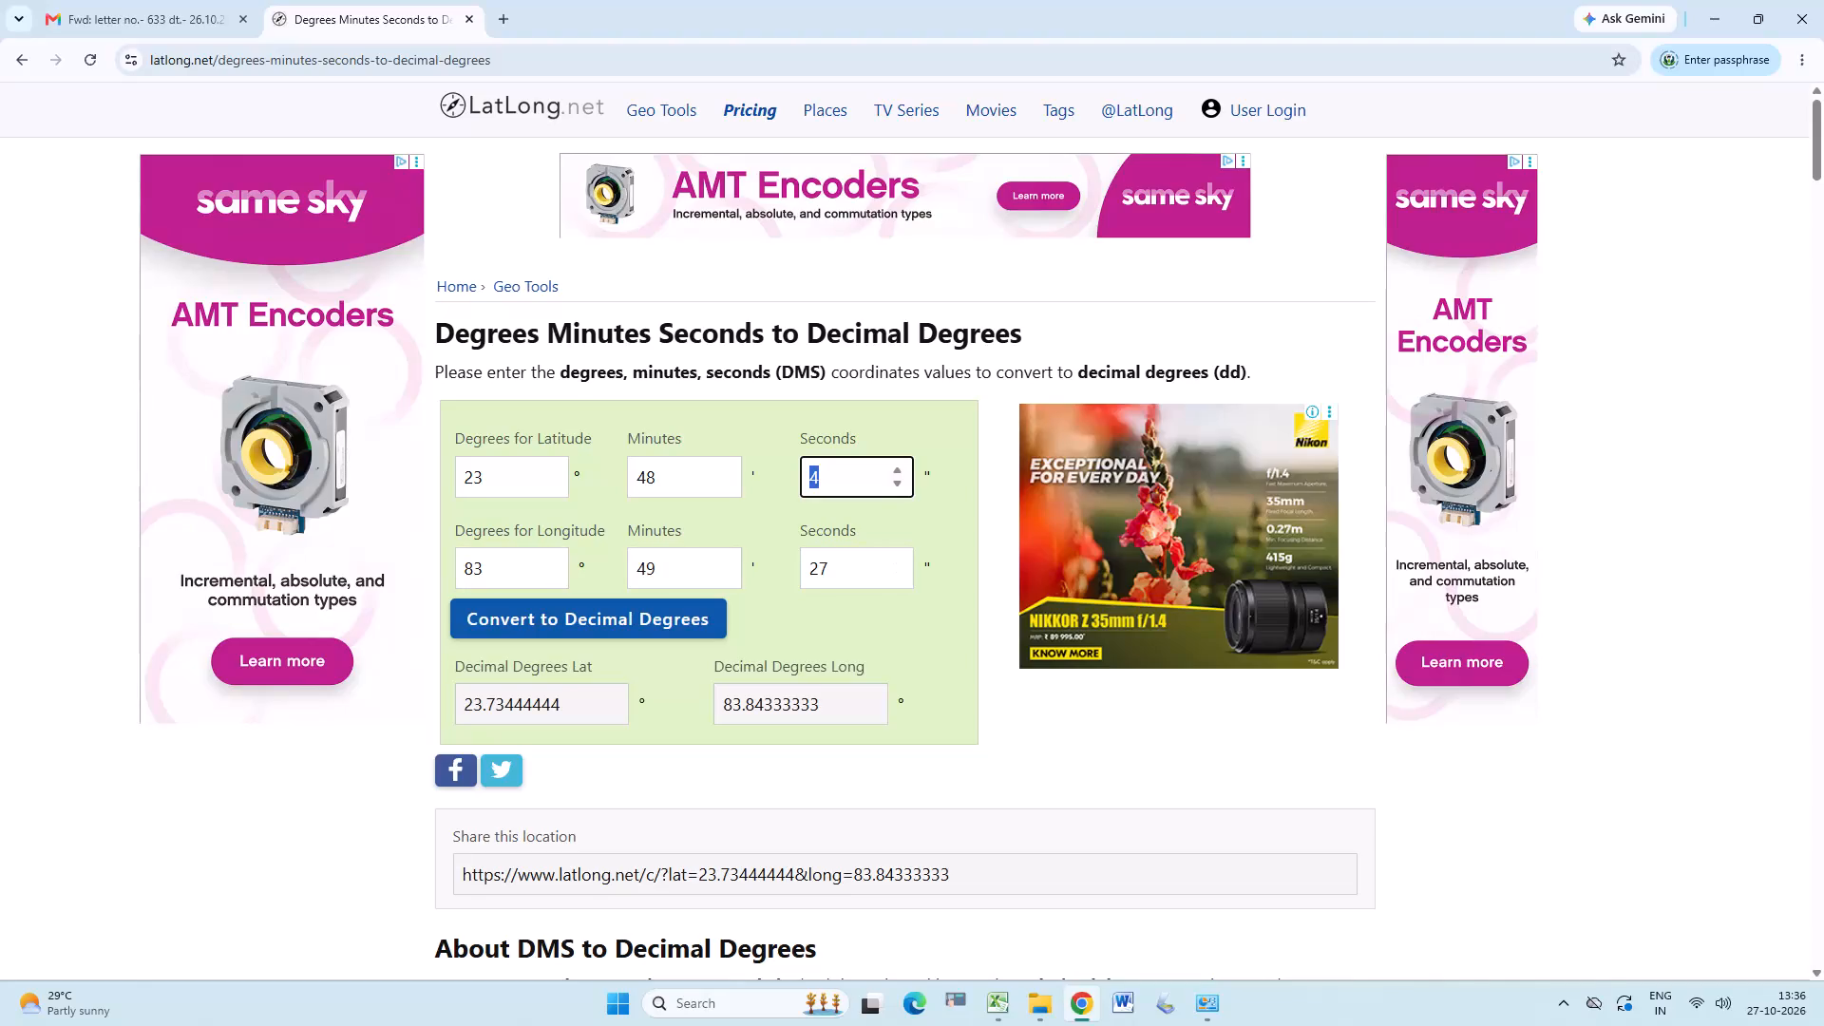
{"action": "key", "text": "shift+Tab"}
{"action": "type", "text": "49"}
{"action": "key", "text": "Tab"}
{"action": "type", "text": "27"}
{"action": "key", "text": "Tab"}
{"action": "key", "text": "Tab"}
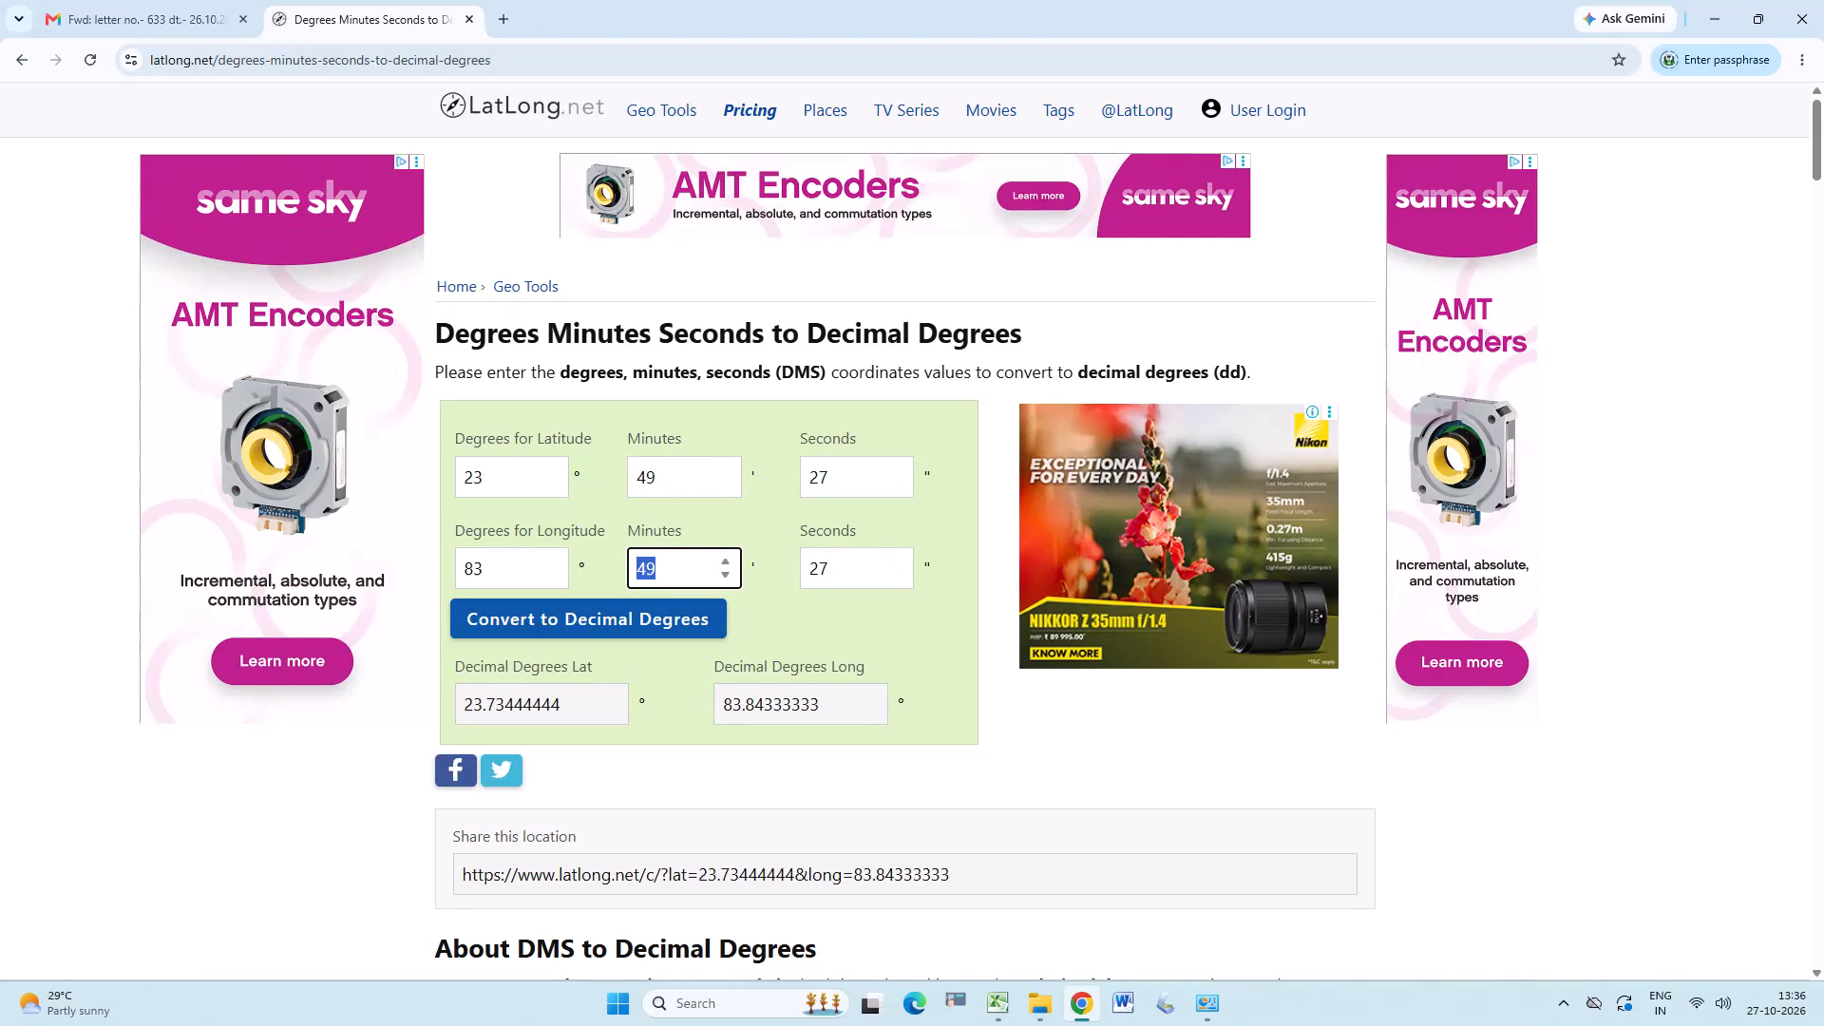
{"action": "type", "text": "48"}
{"action": "key", "text": "Tab"}
{"action": "type", "text": "47"}
{"action": "key", "text": "Tab"}
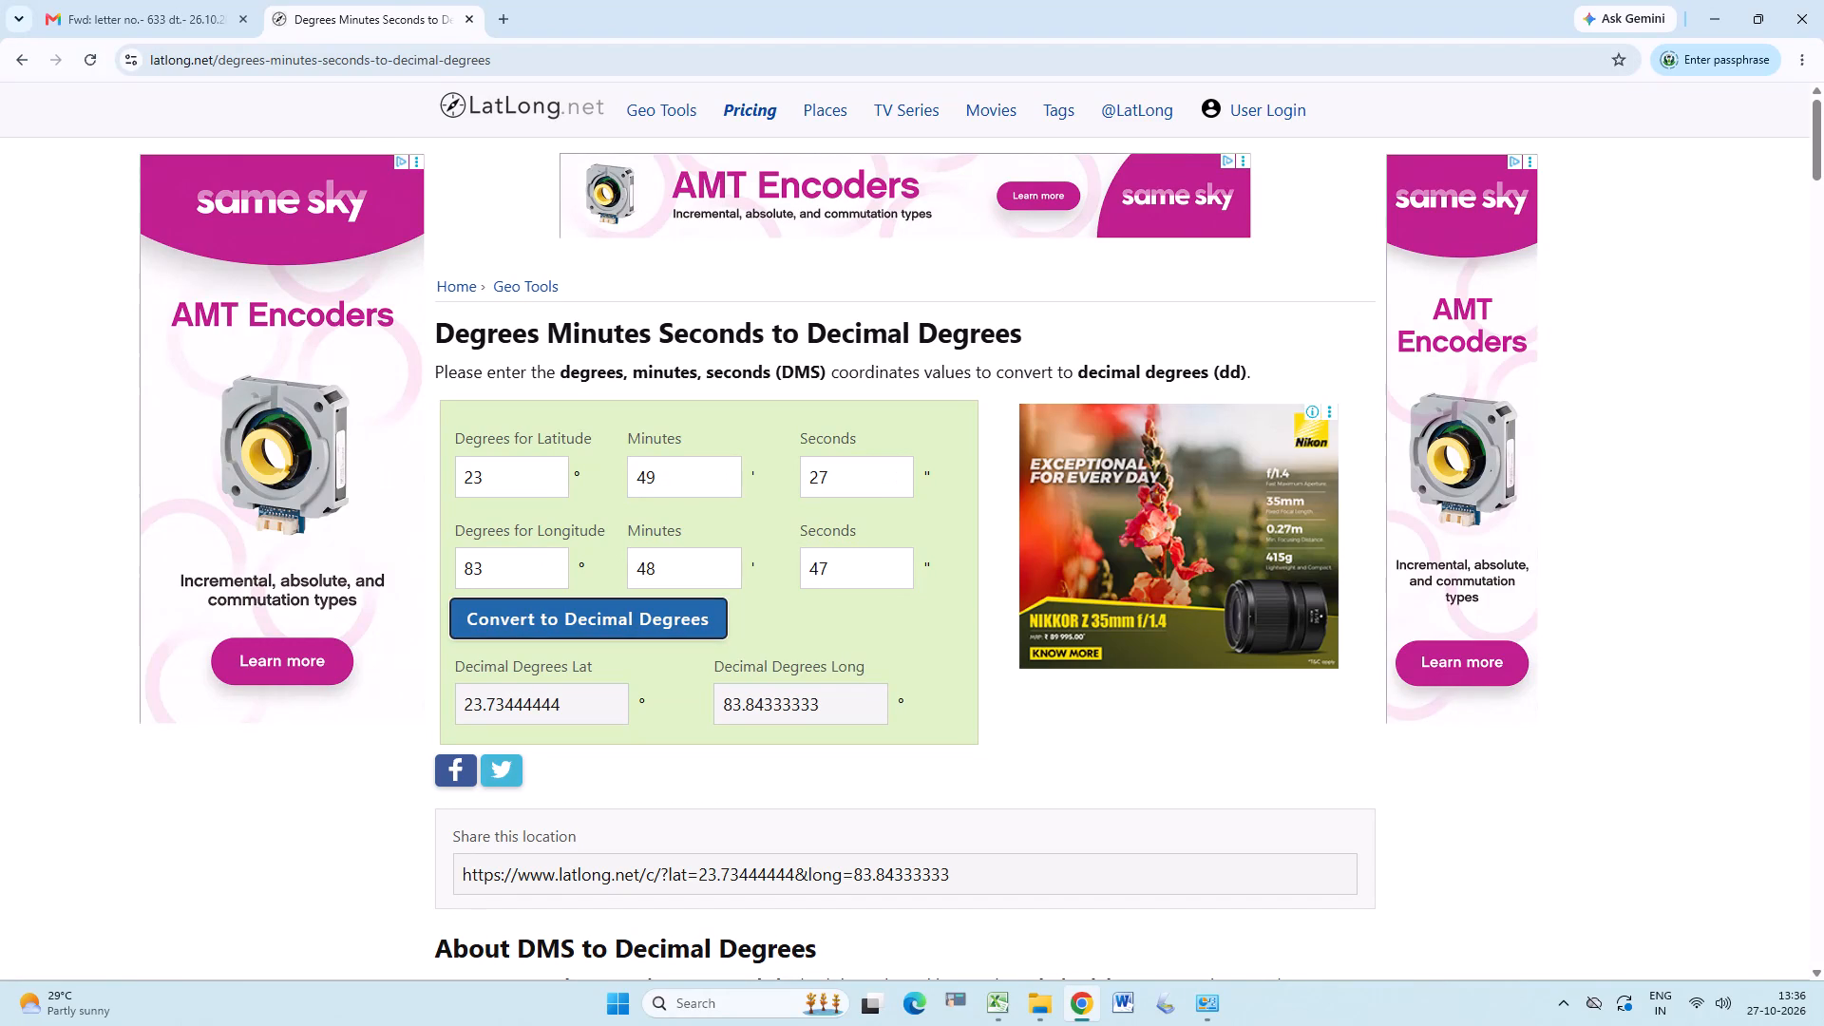
{"action": "key", "text": "space"}
Copy the converted latitude 23.82416667 into record 1268's latitude cell in the Excel sheet.
{"action": "key", "text": "Tab"}
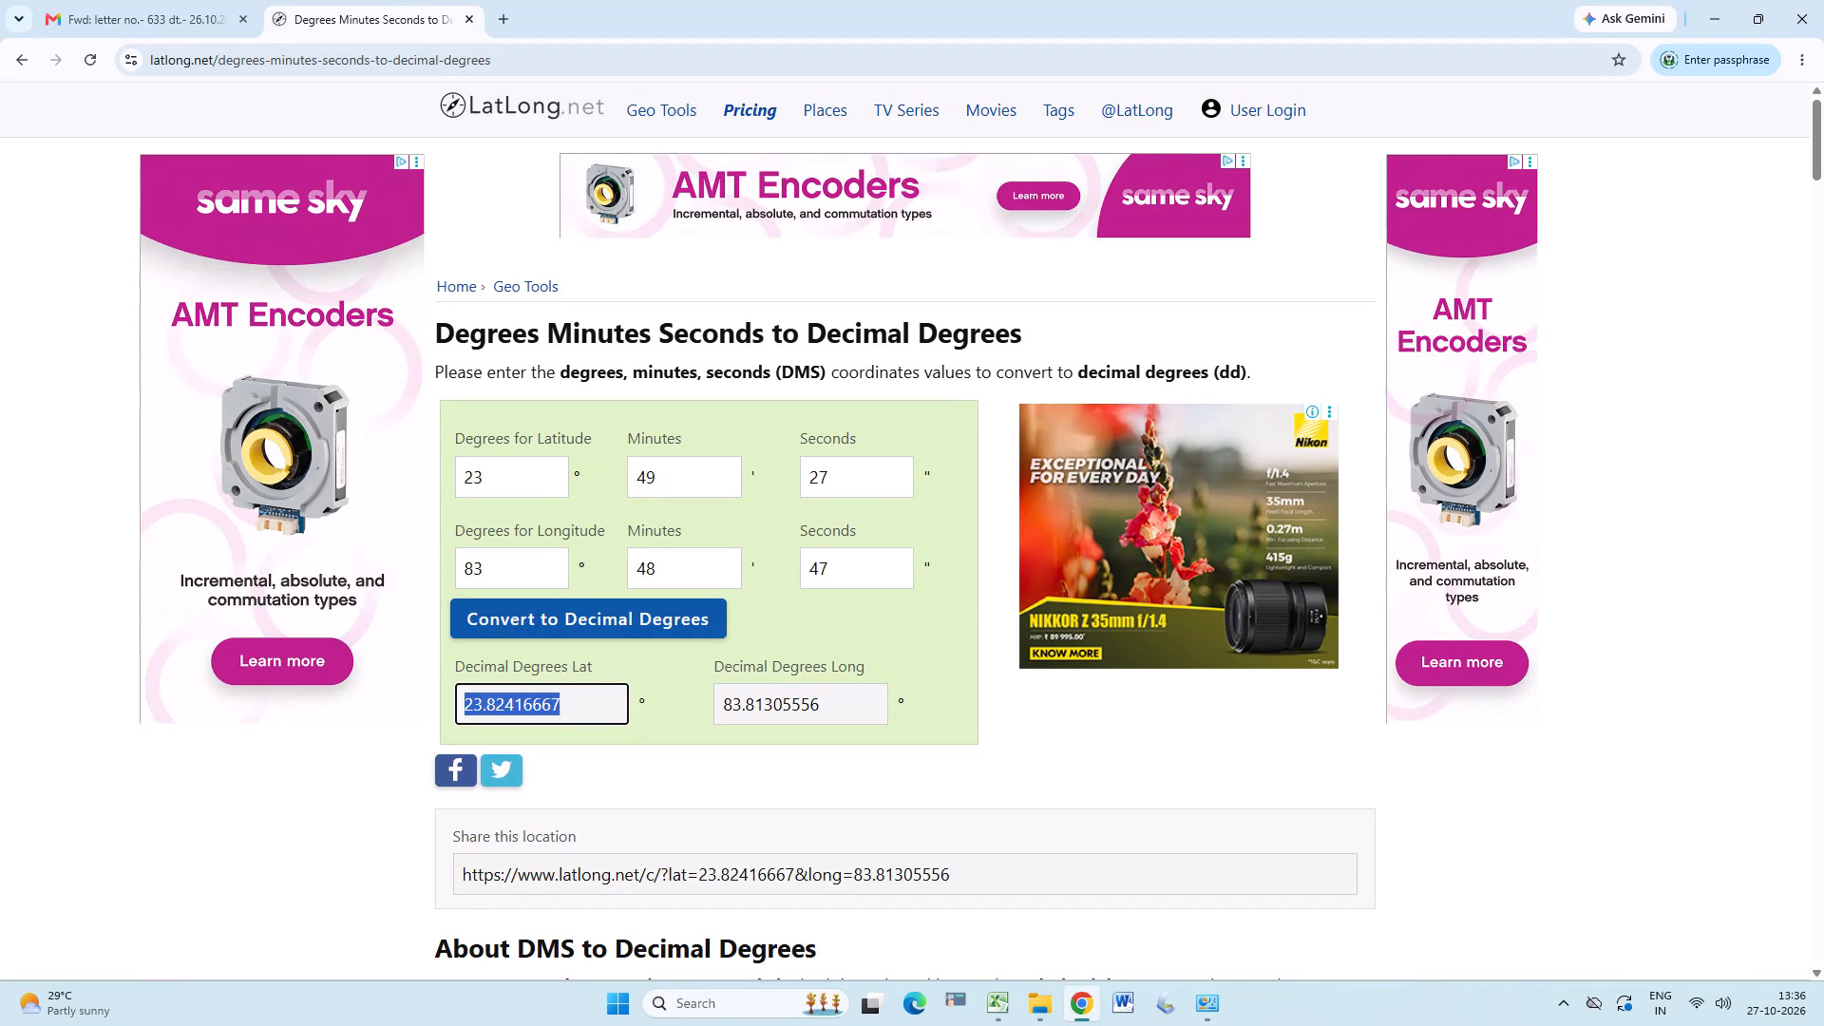
{"action": "key", "text": "ctrl+c"}
{"action": "key", "text": "alt+Tab"}
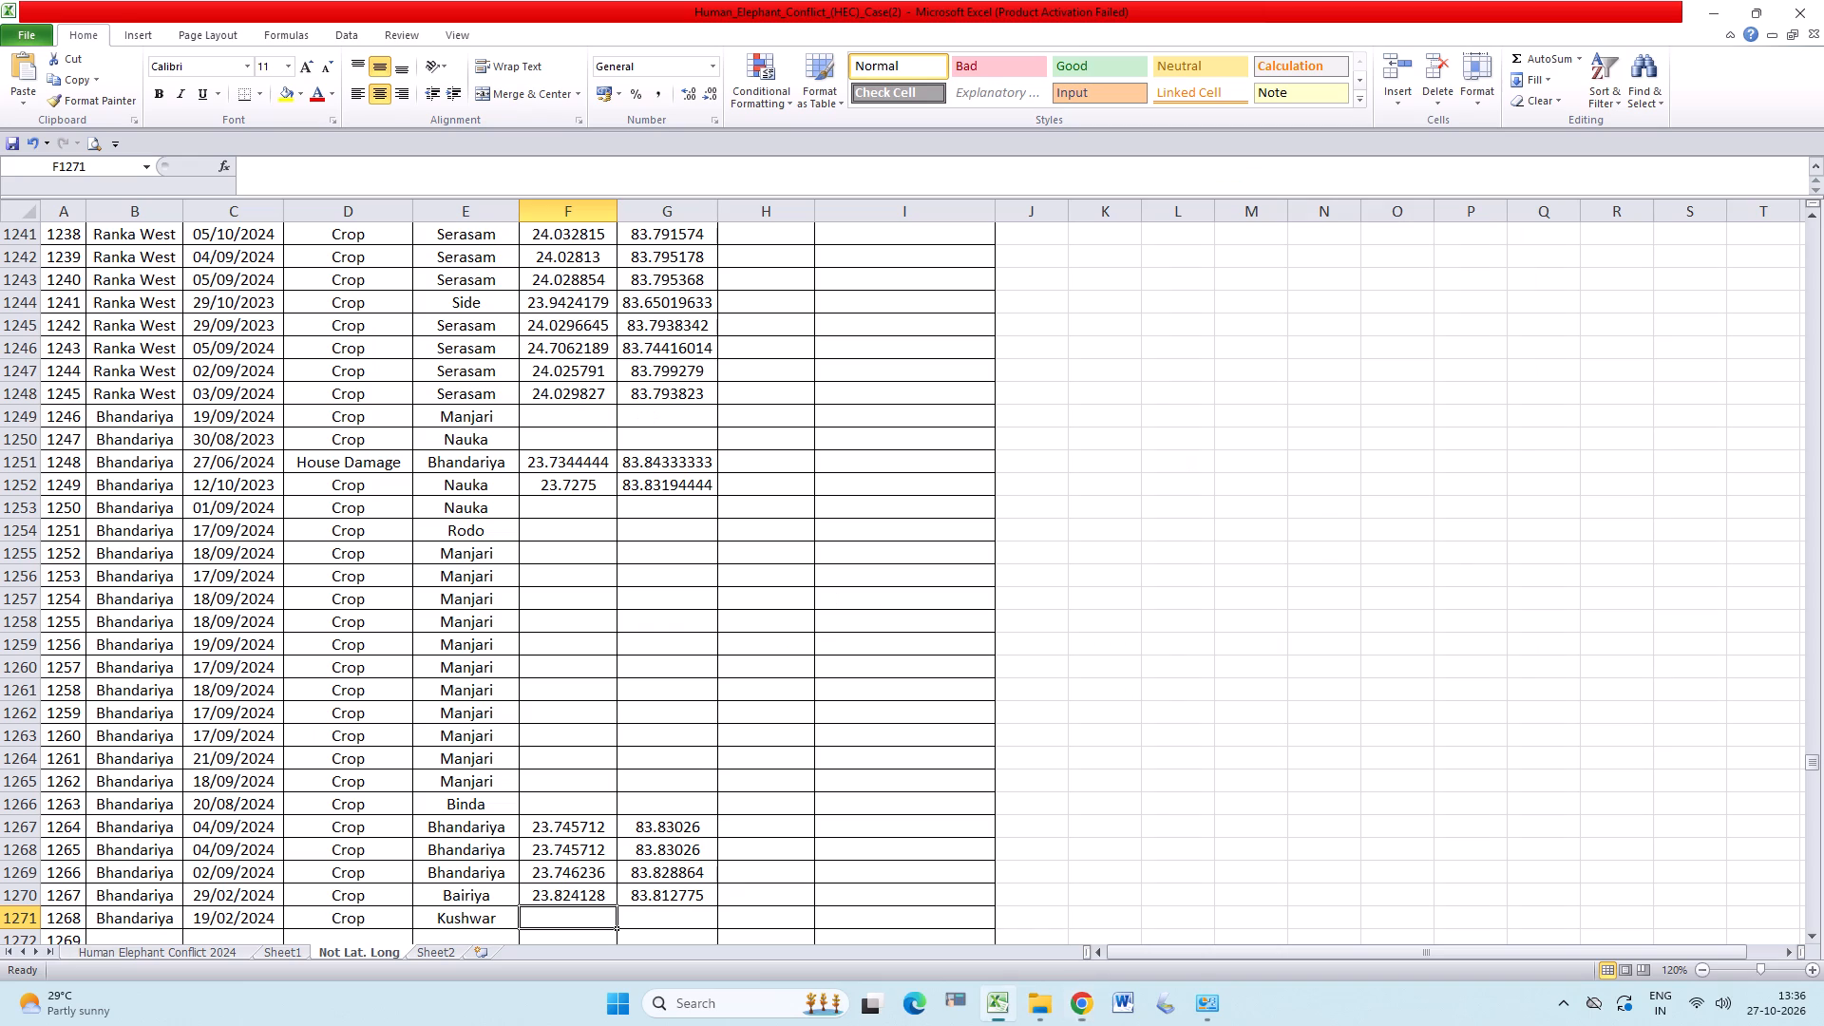
{"action": "key", "text": "ctrl+v"}
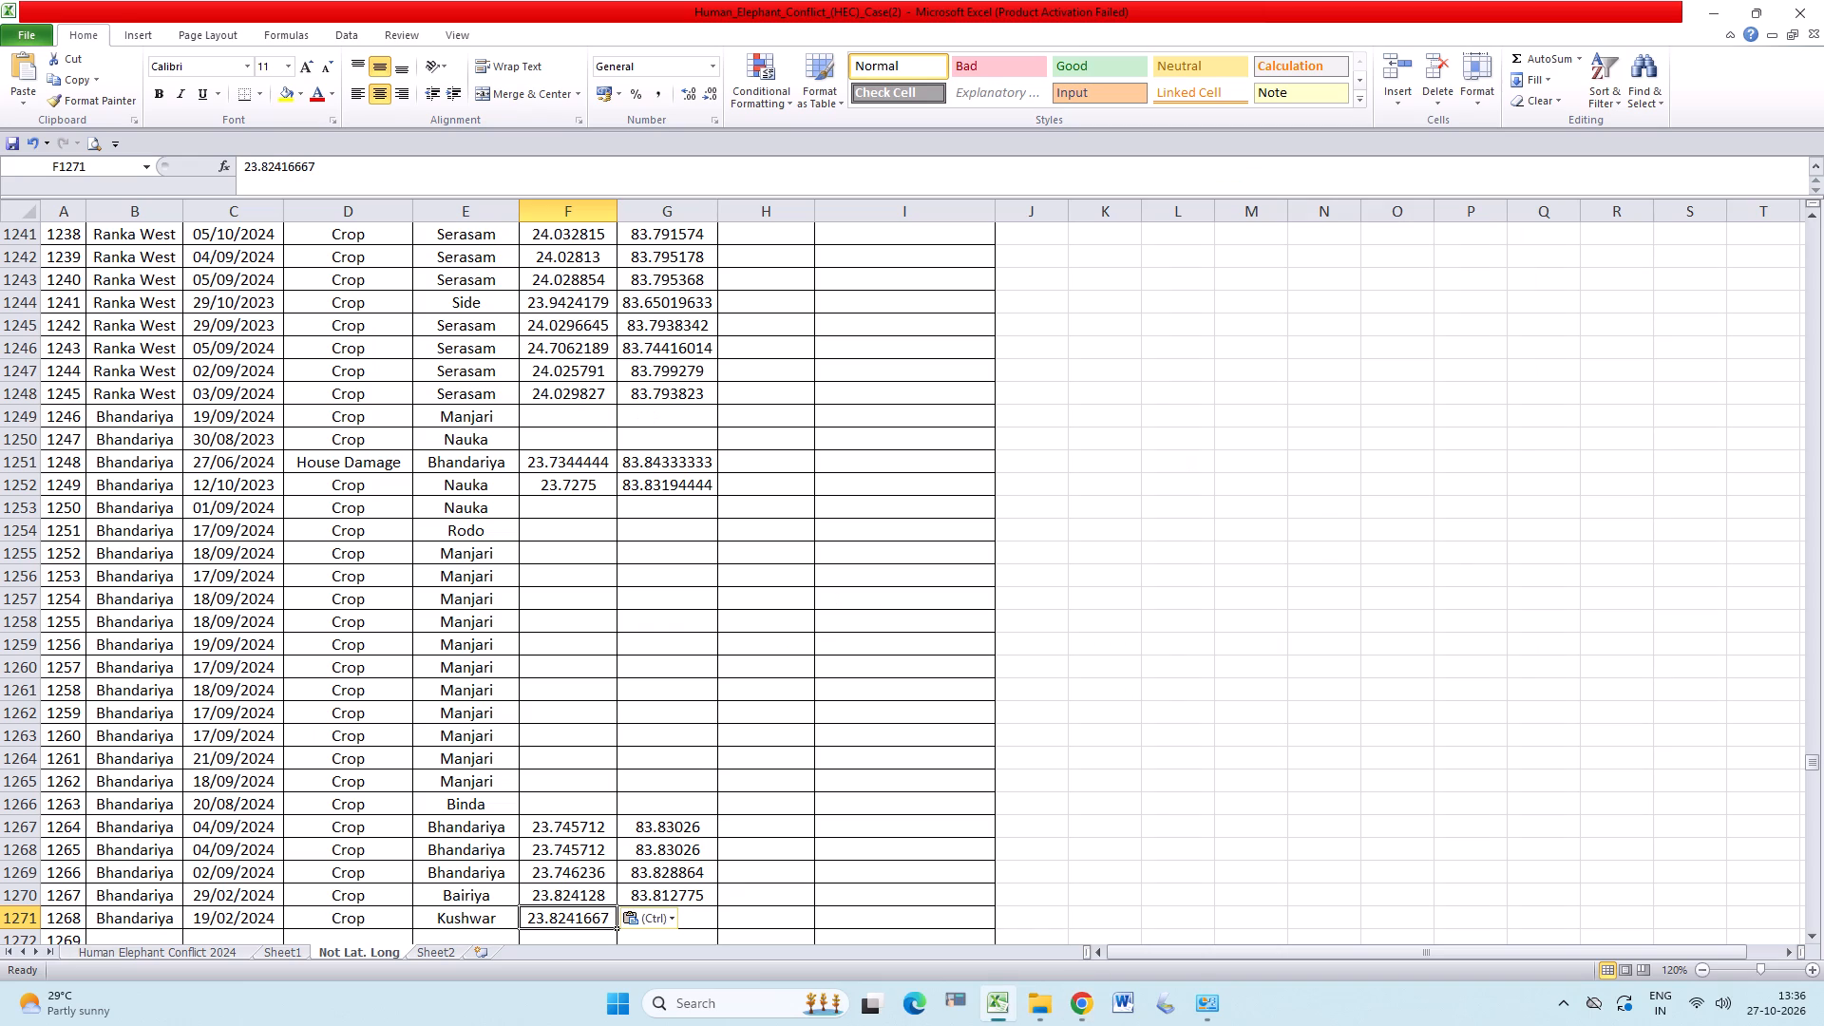
Copy the converted longitude 83.81305556 into record 1268's longitude cell in the Excel sheet and save the workbook.
{"action": "key", "text": "Tab"}
{"action": "key", "text": "alt+Tab"}
{"action": "key", "text": "Tab"}
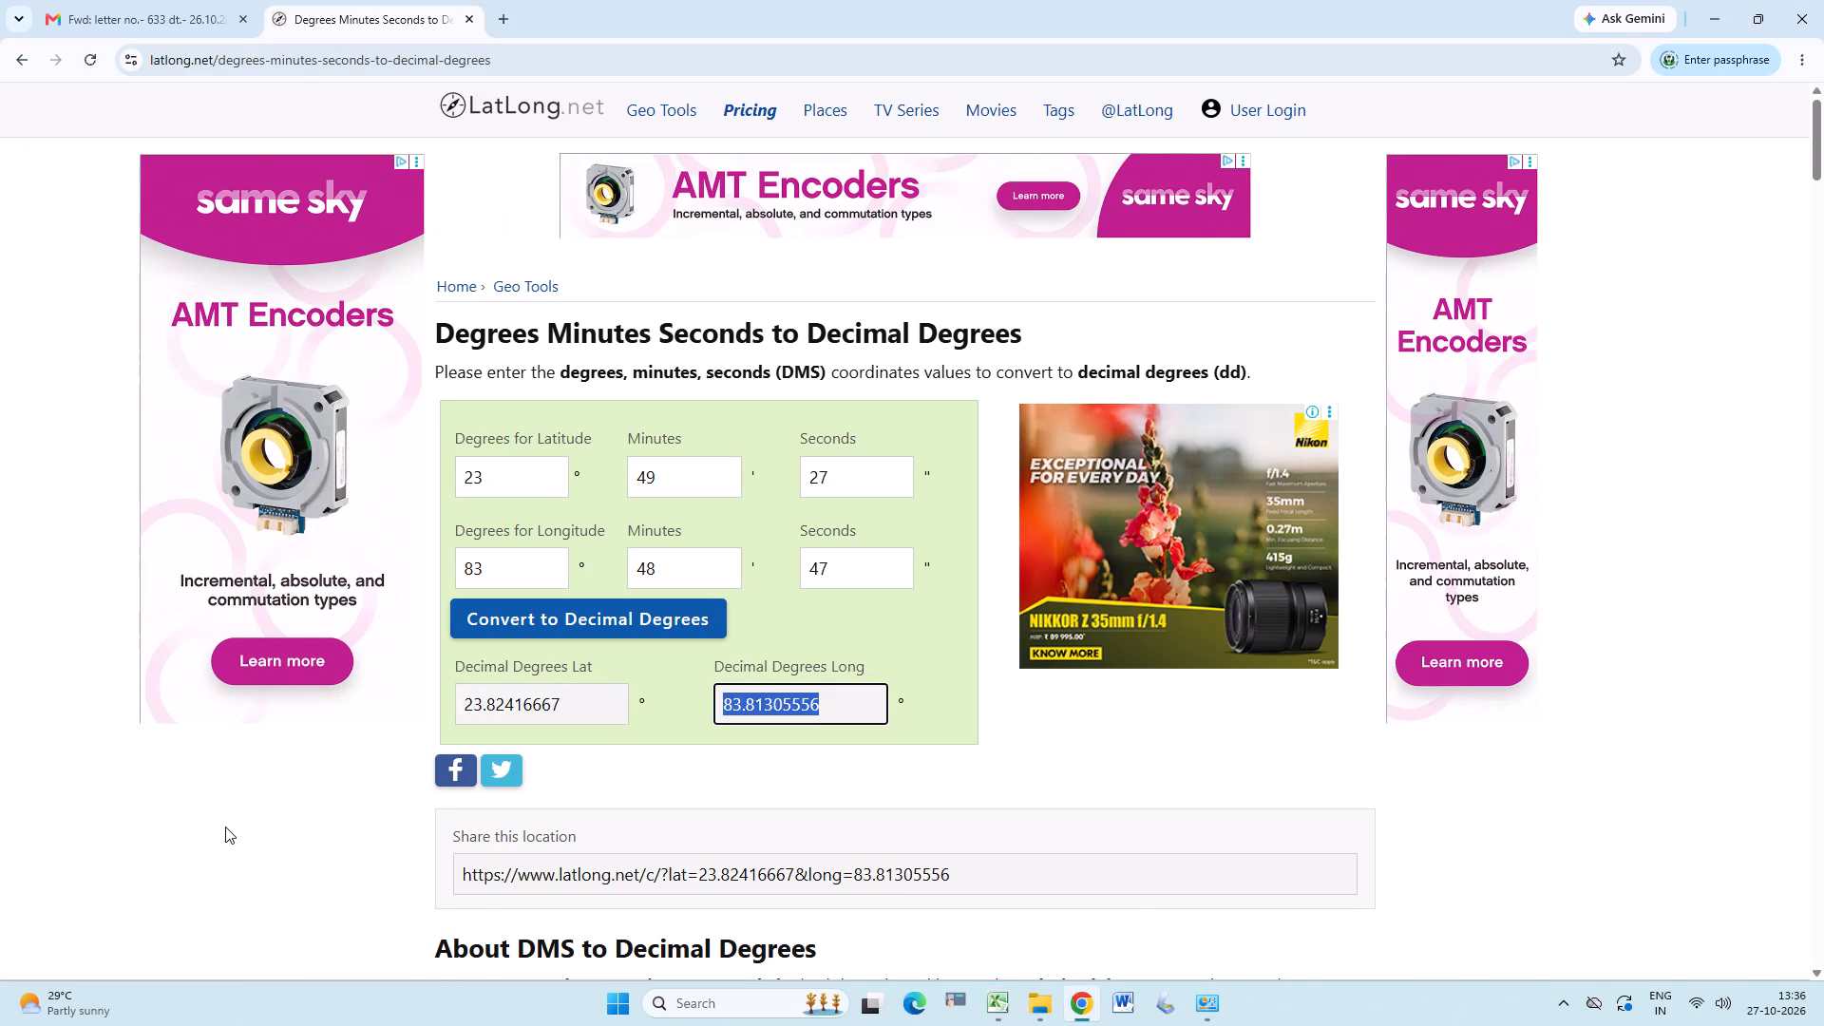
{"action": "key", "text": "ctrl+c"}
{"action": "key", "text": "alt+Tab"}
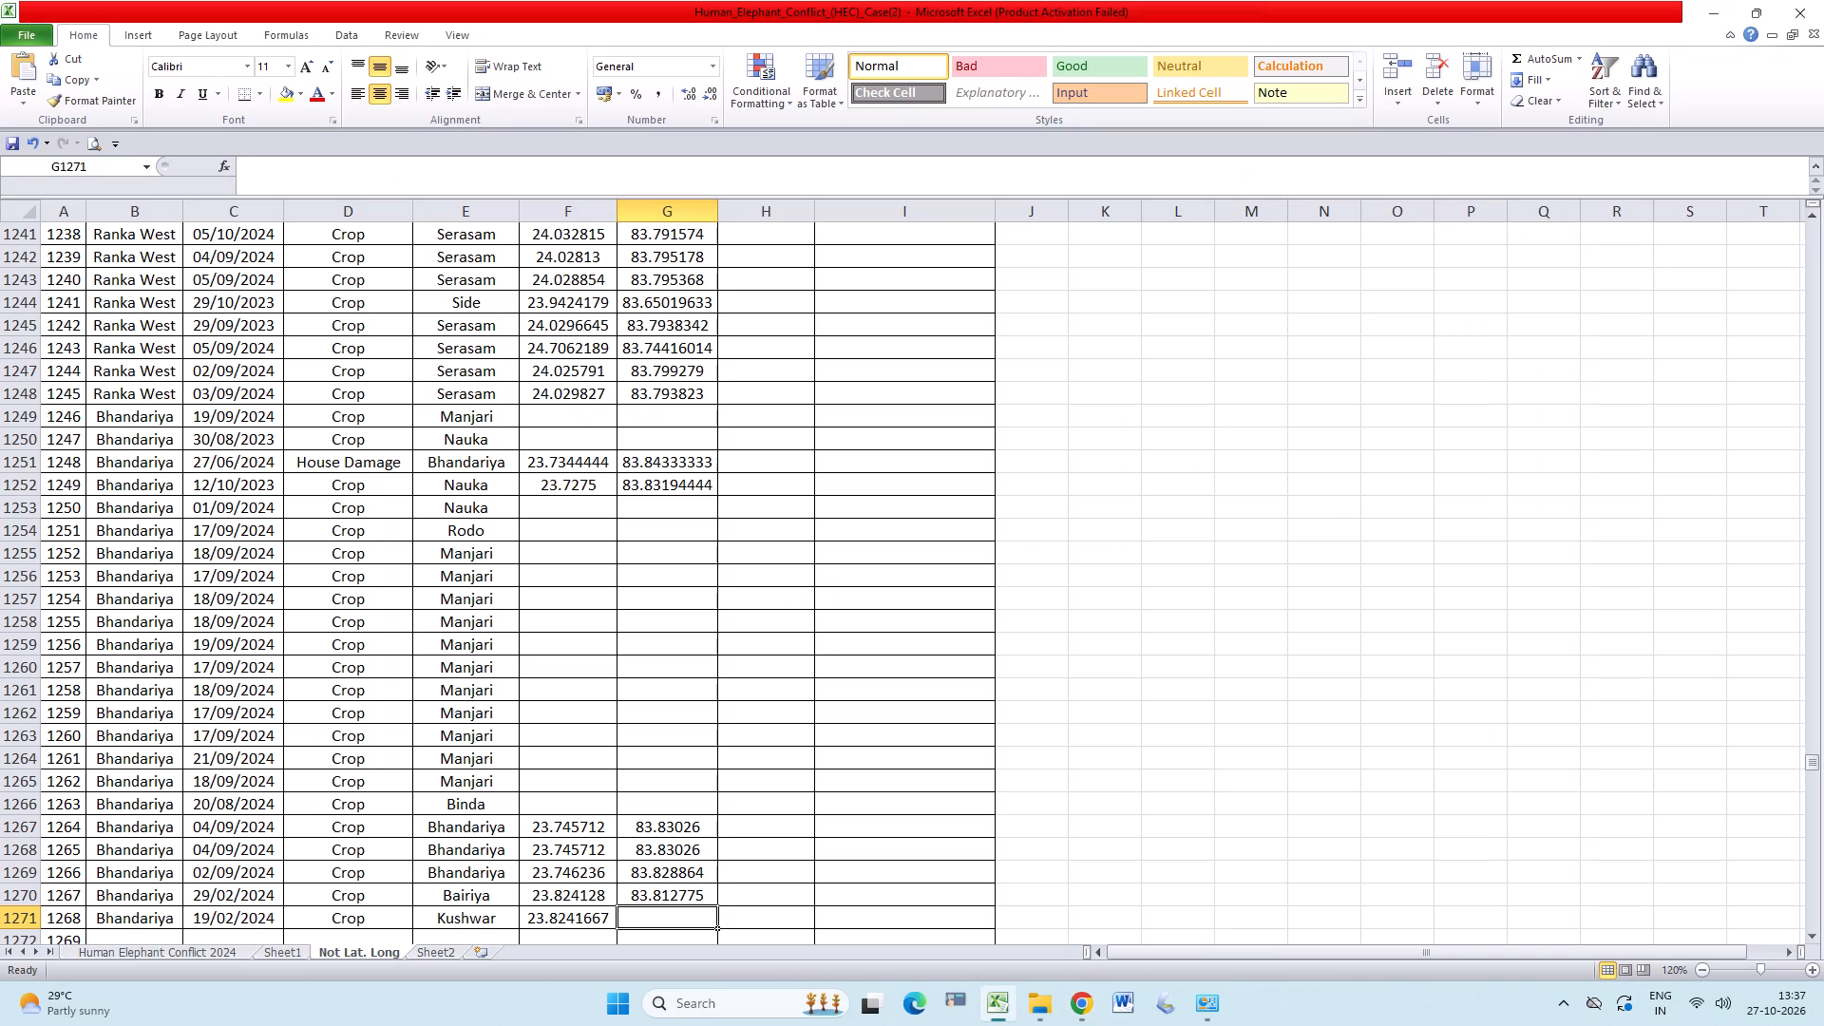
{"action": "key", "text": "ctrl+v"}
{"action": "key", "text": "Return"}
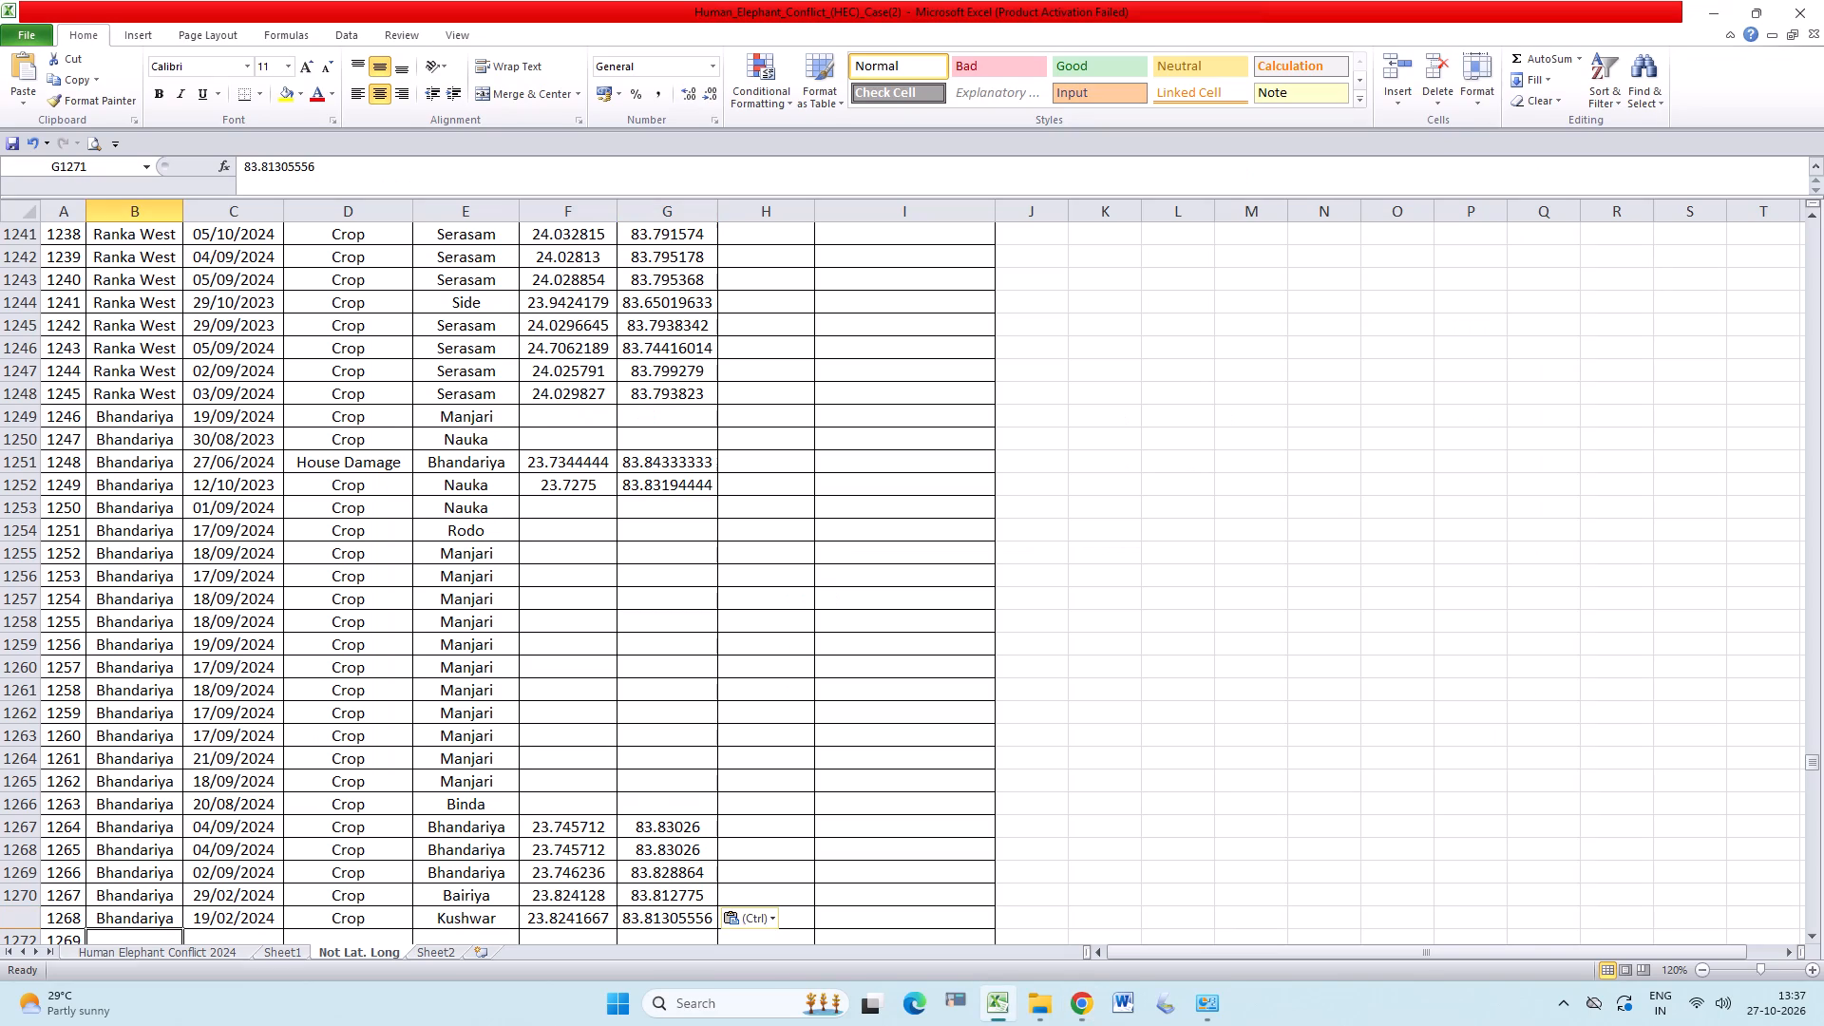
{"action": "key", "text": "ctrl+s"}
Fill record 1269 with range Bhandariya, date 19/02/2024, damage type Crop and village Kushwar, repeating the record above.
{"action": "key", "text": "ctrl+d"}
{"action": "key", "text": "Tab"}
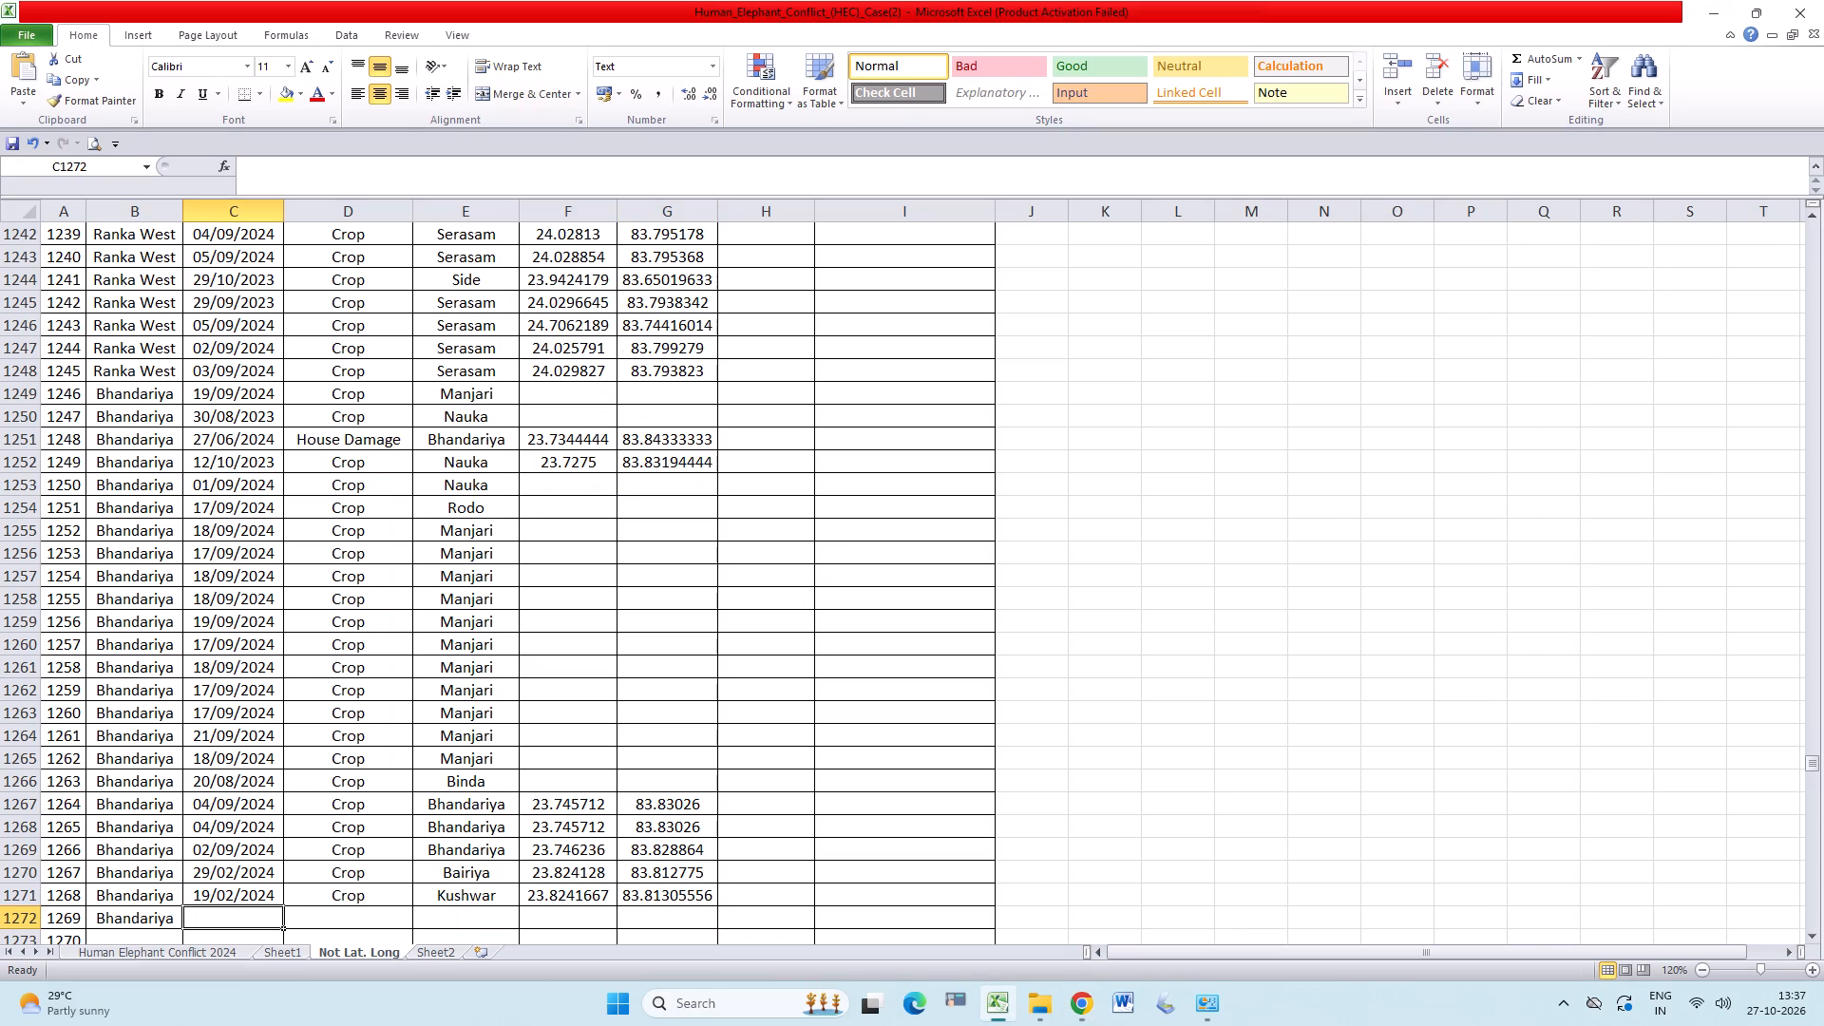
{"action": "key", "text": "ctrl+d"}
{"action": "key", "text": "Tab"}
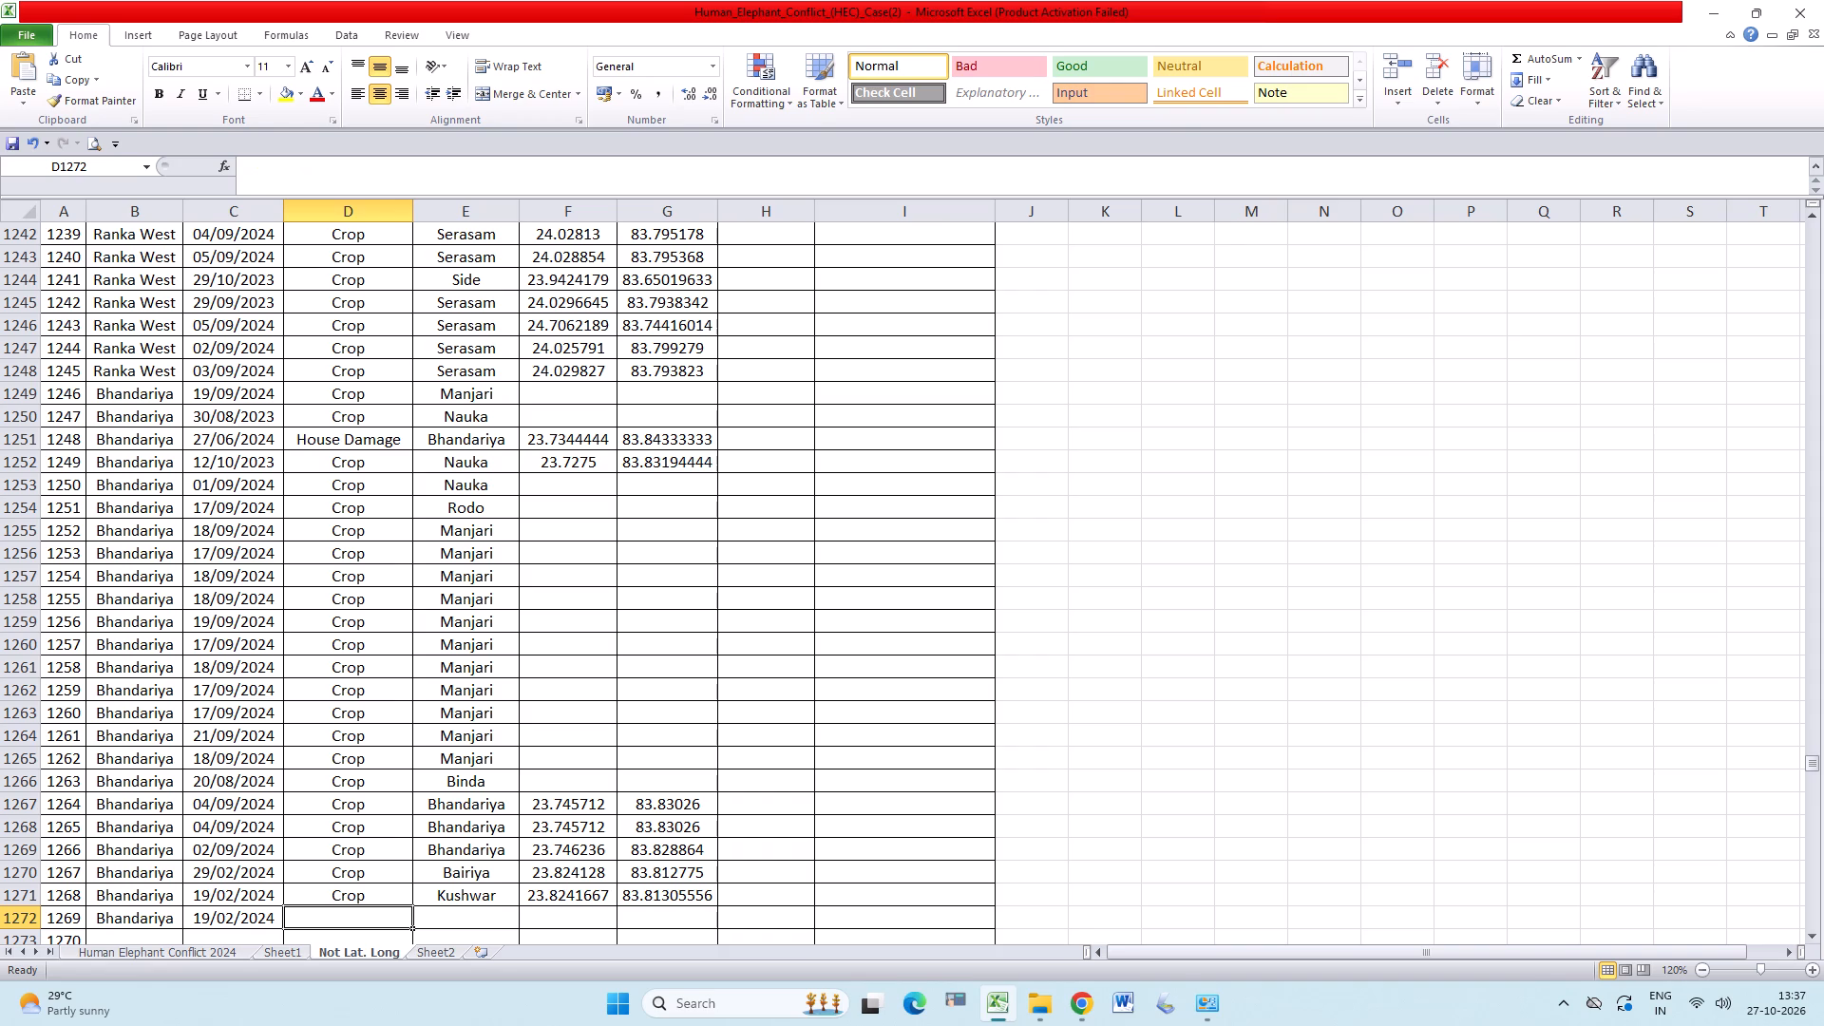
{"action": "key", "text": "ctrl+d"}
{"action": "key", "text": "Tab"}
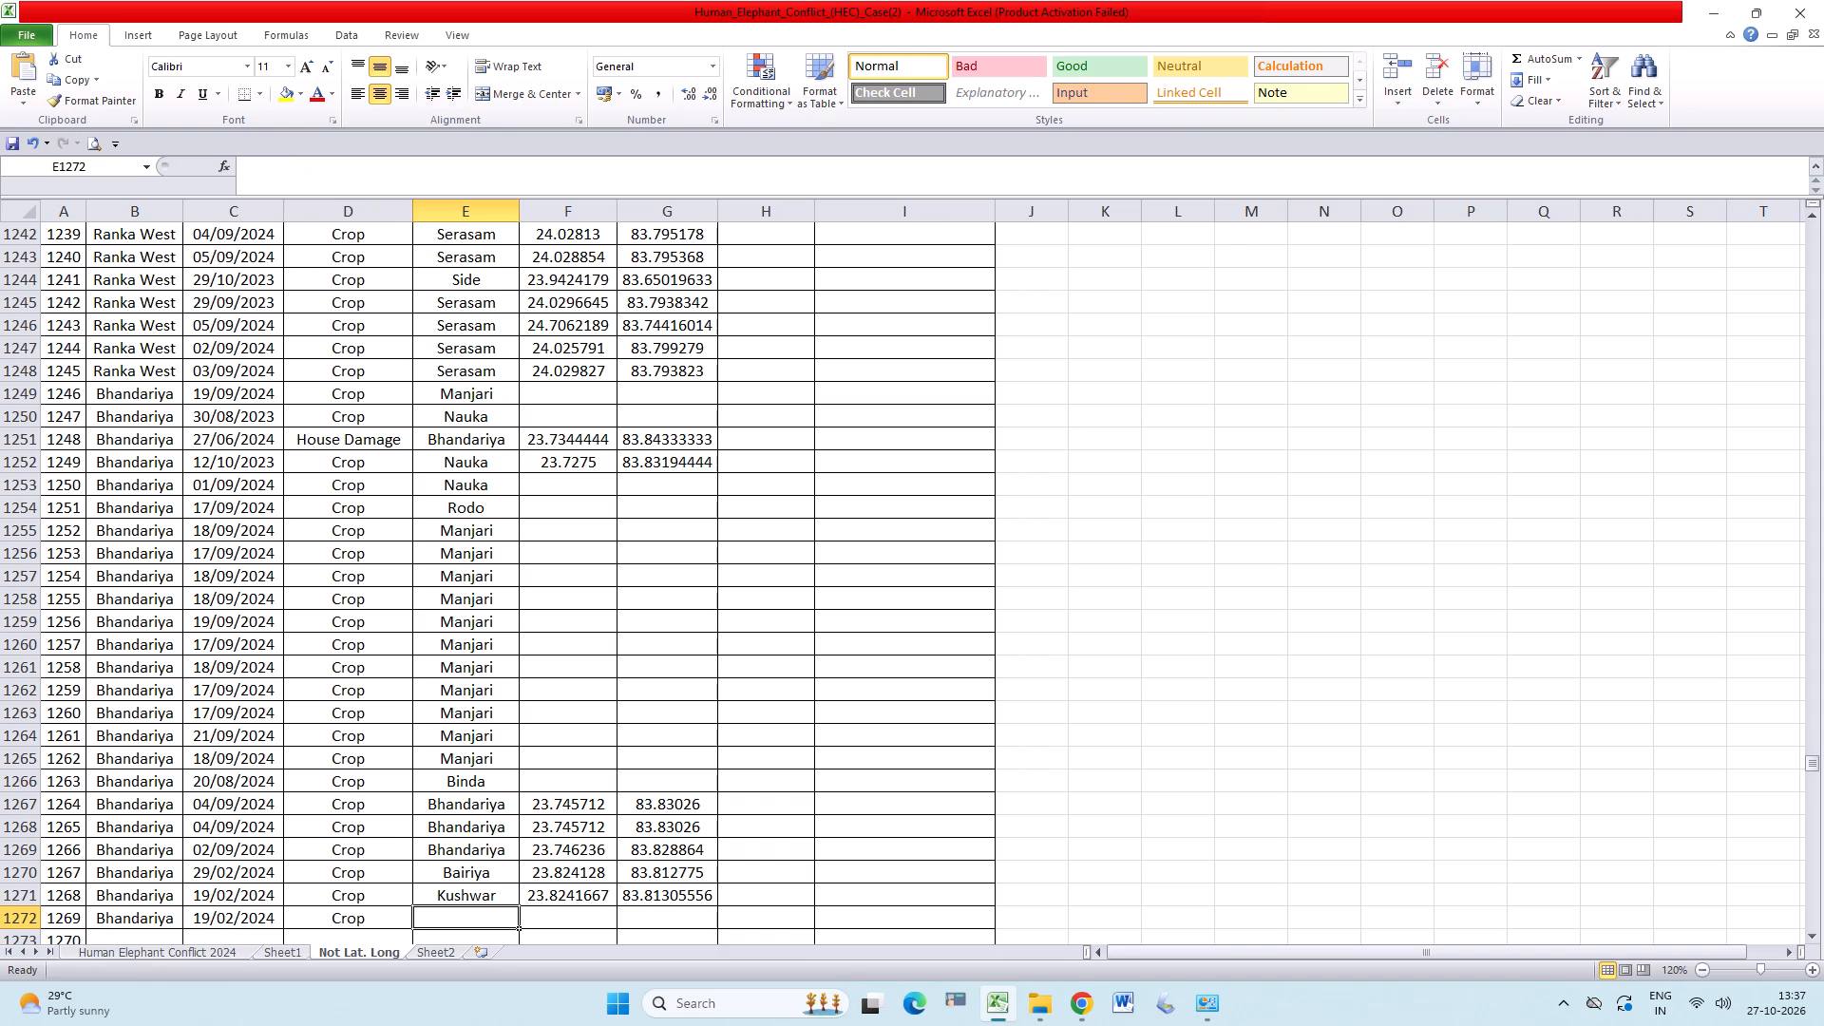
{"action": "key", "text": "ctrl+d"}
{"action": "key", "text": "Tab"}
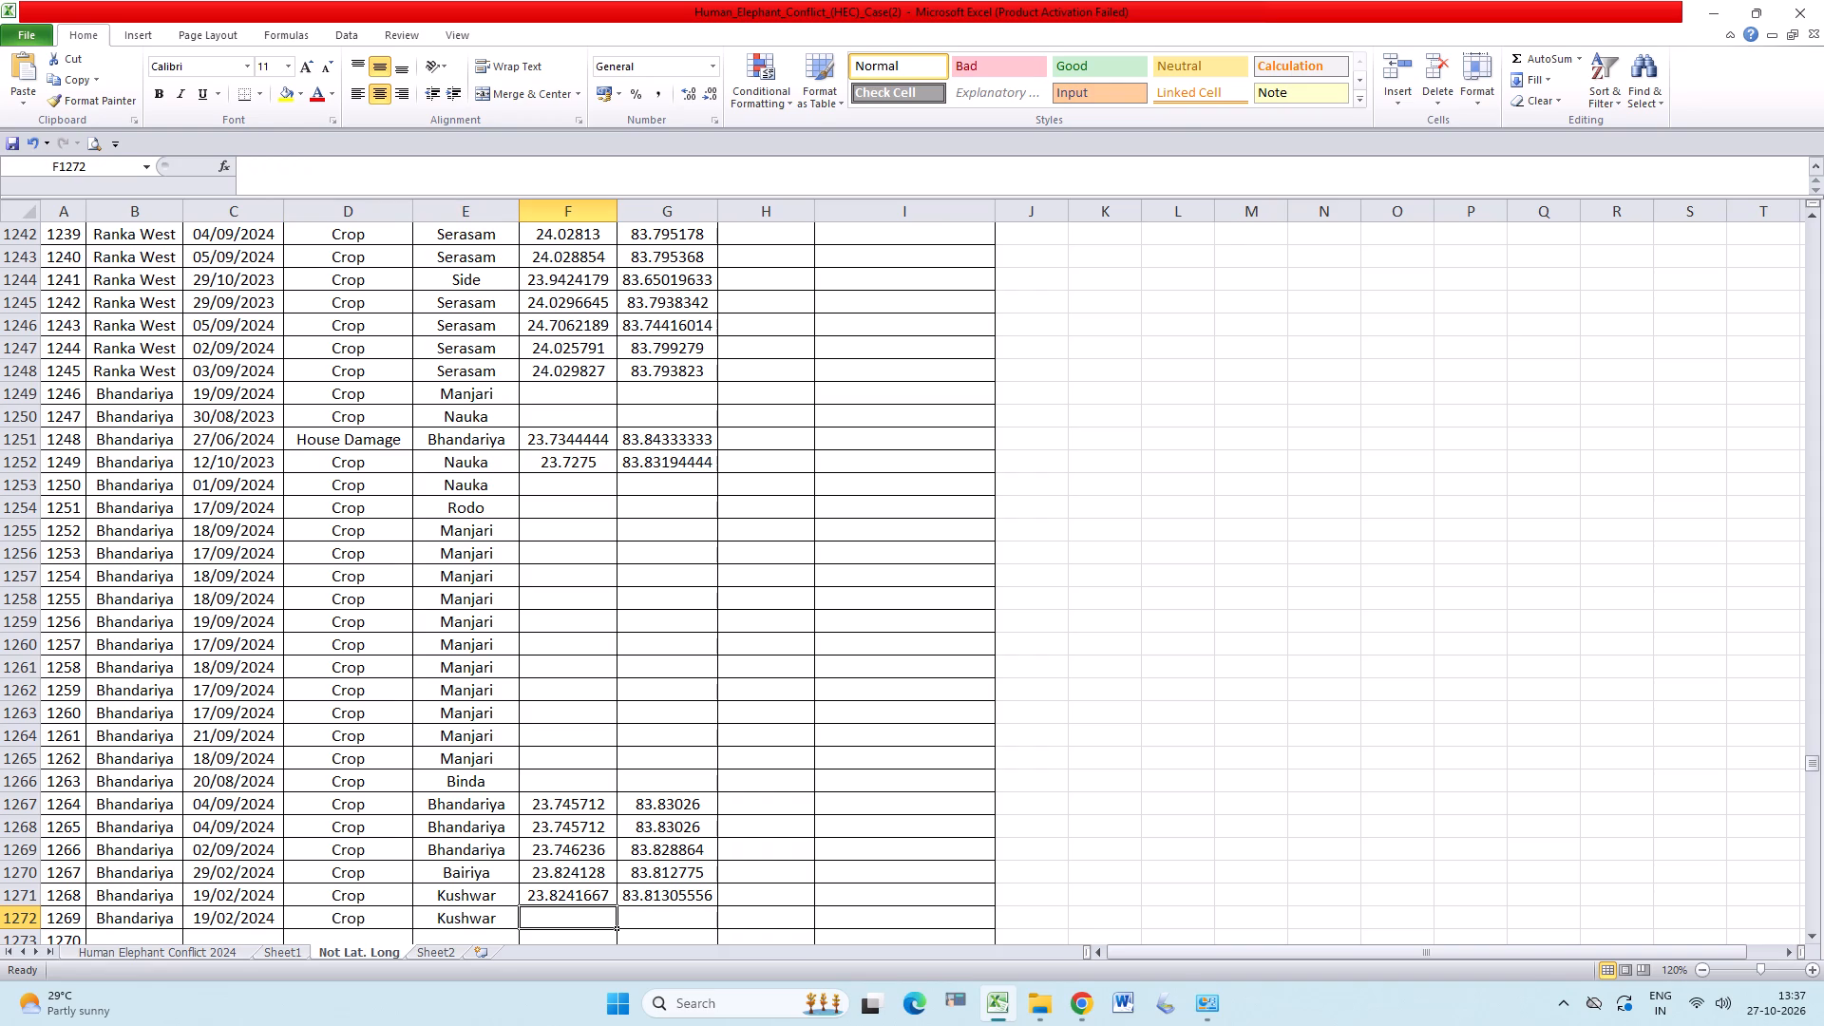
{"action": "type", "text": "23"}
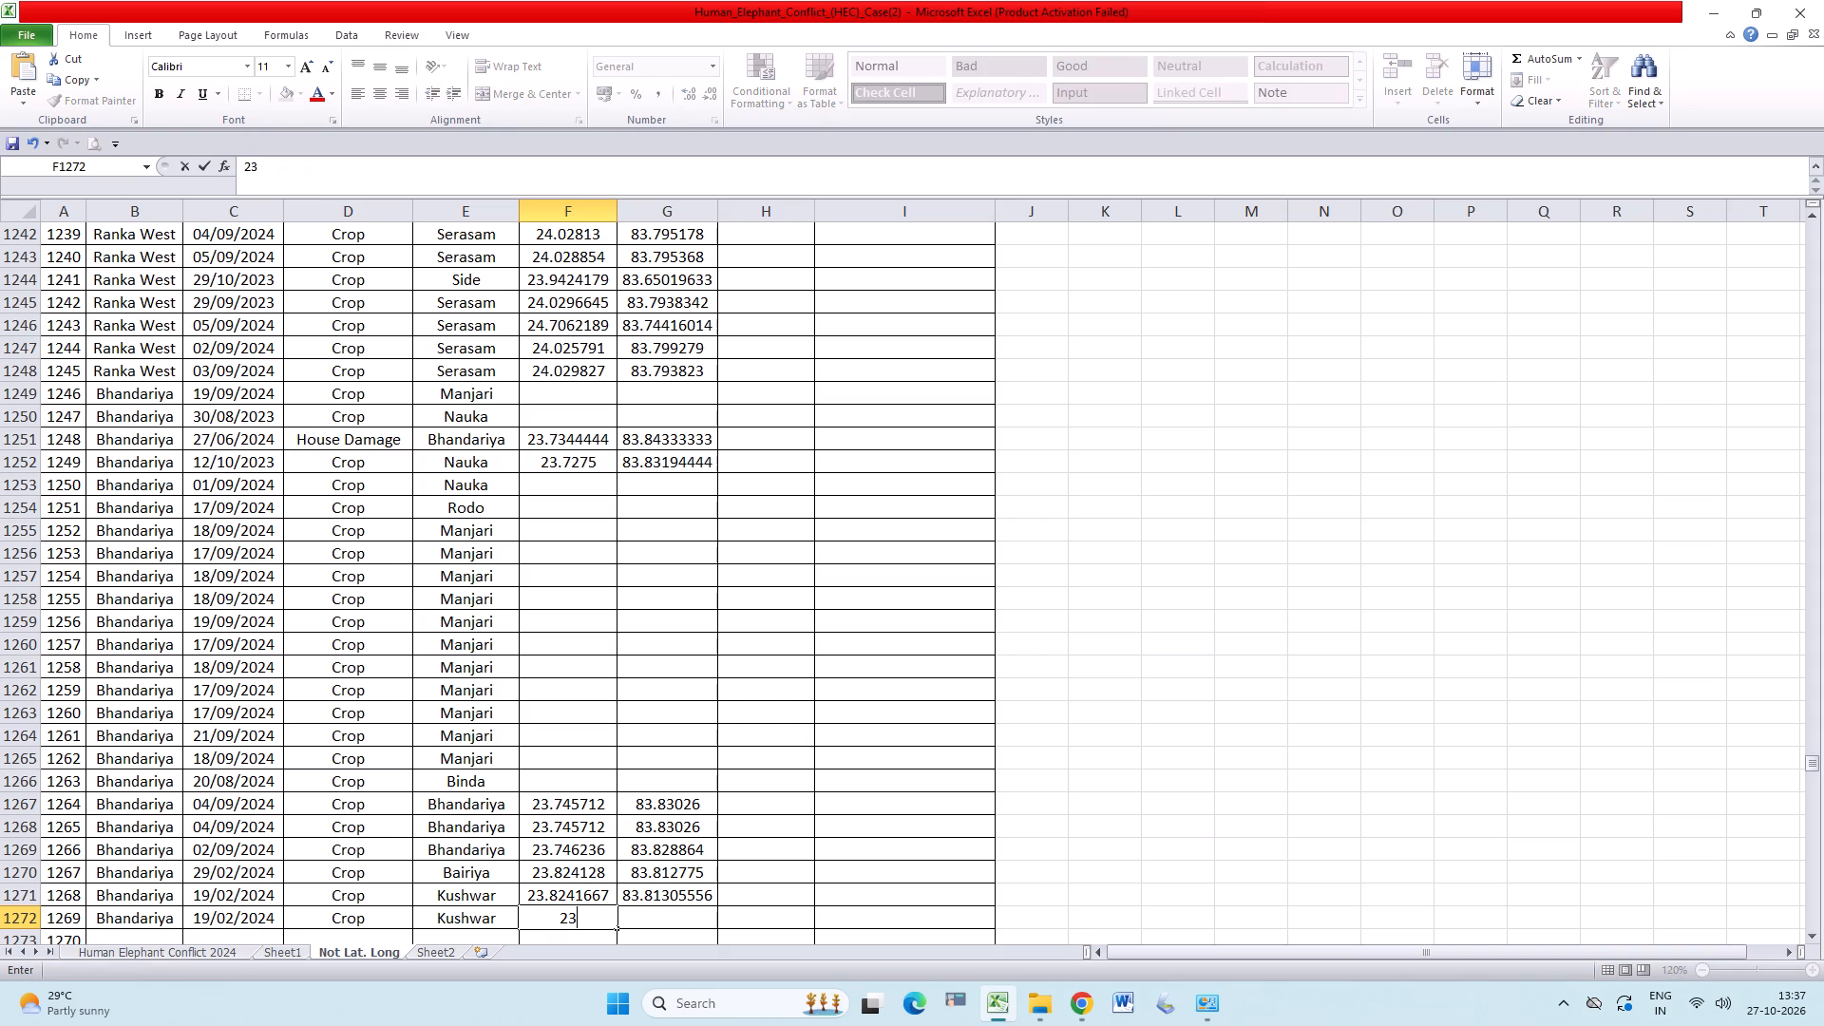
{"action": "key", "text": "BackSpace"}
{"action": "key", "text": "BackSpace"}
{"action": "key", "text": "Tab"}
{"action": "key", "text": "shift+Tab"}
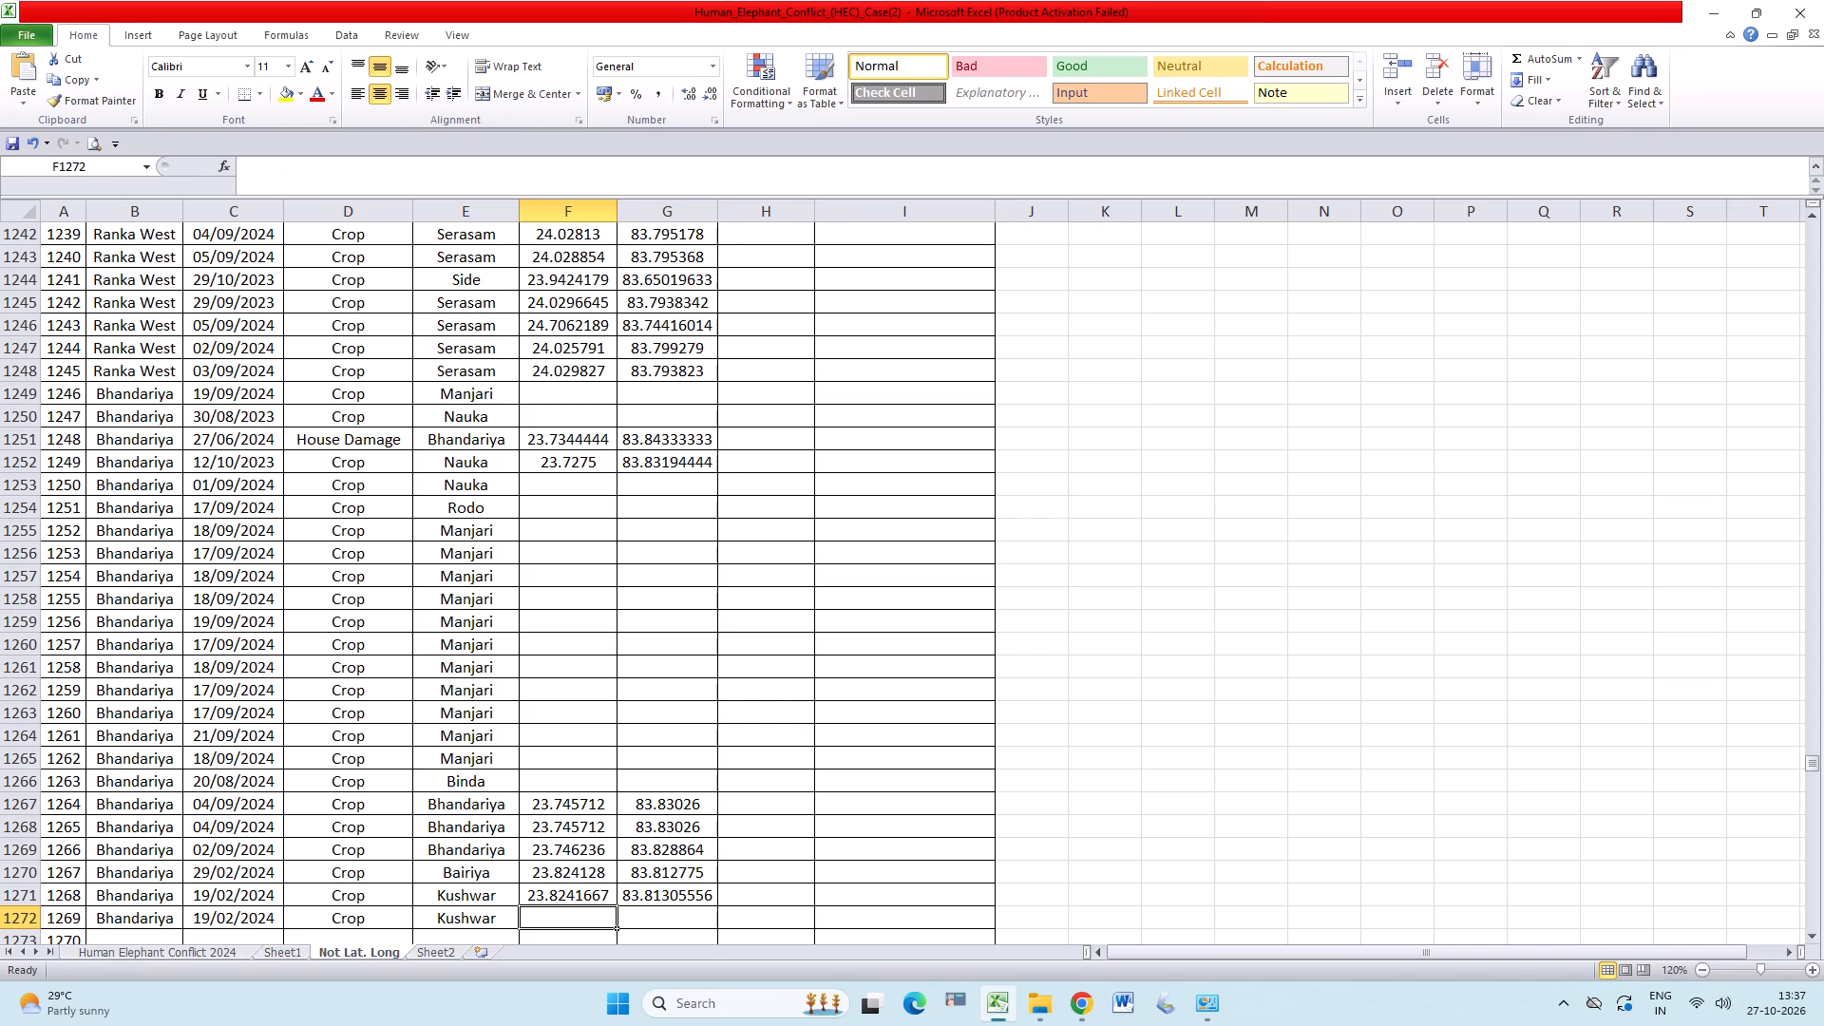
Convert latitude 23° 49′ 36″ and longitude 83° 48′ 33″ to decimal degrees in the LatLong.net converter in Chrome.
{"action": "key", "text": "alt+Tab"}
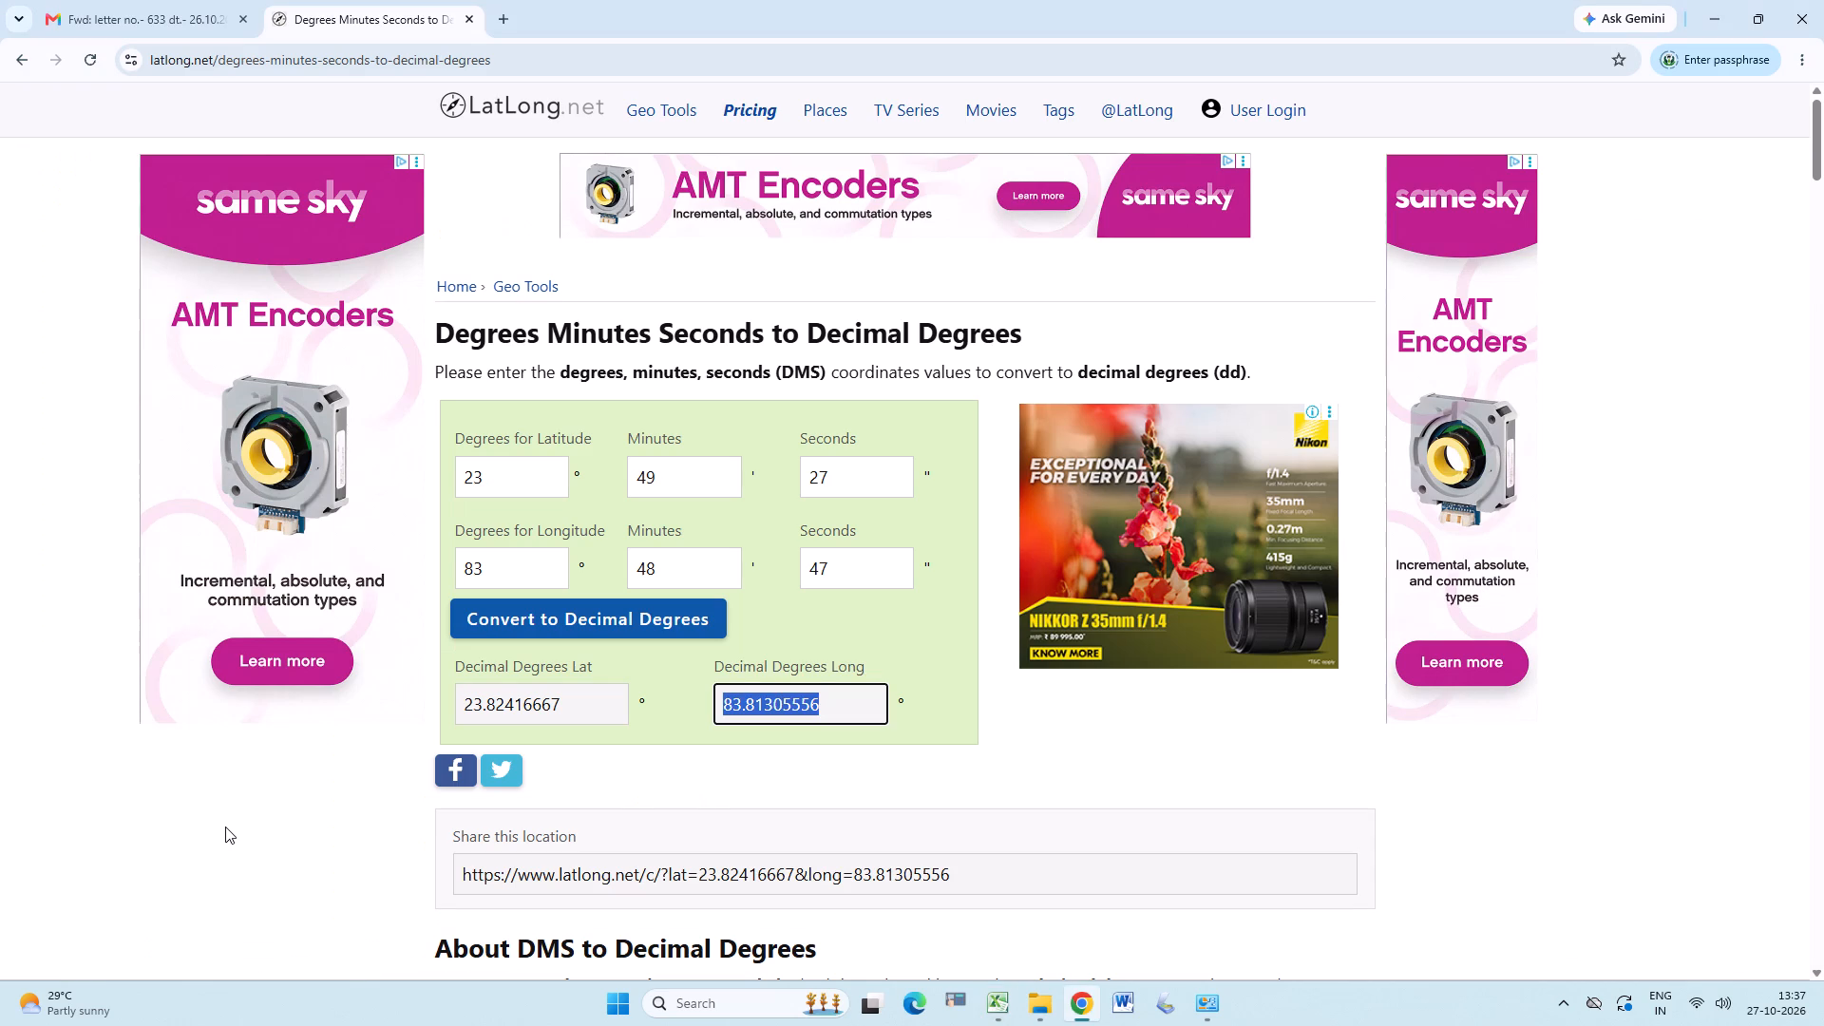
{"action": "key", "text": "shift+Tab"}
{"action": "key", "text": "shift+Tab"}
{"action": "key", "text": "shift+Tab"}
{"action": "key", "text": "shift+Tab"}
{"action": "key", "text": "shift+Tab"}
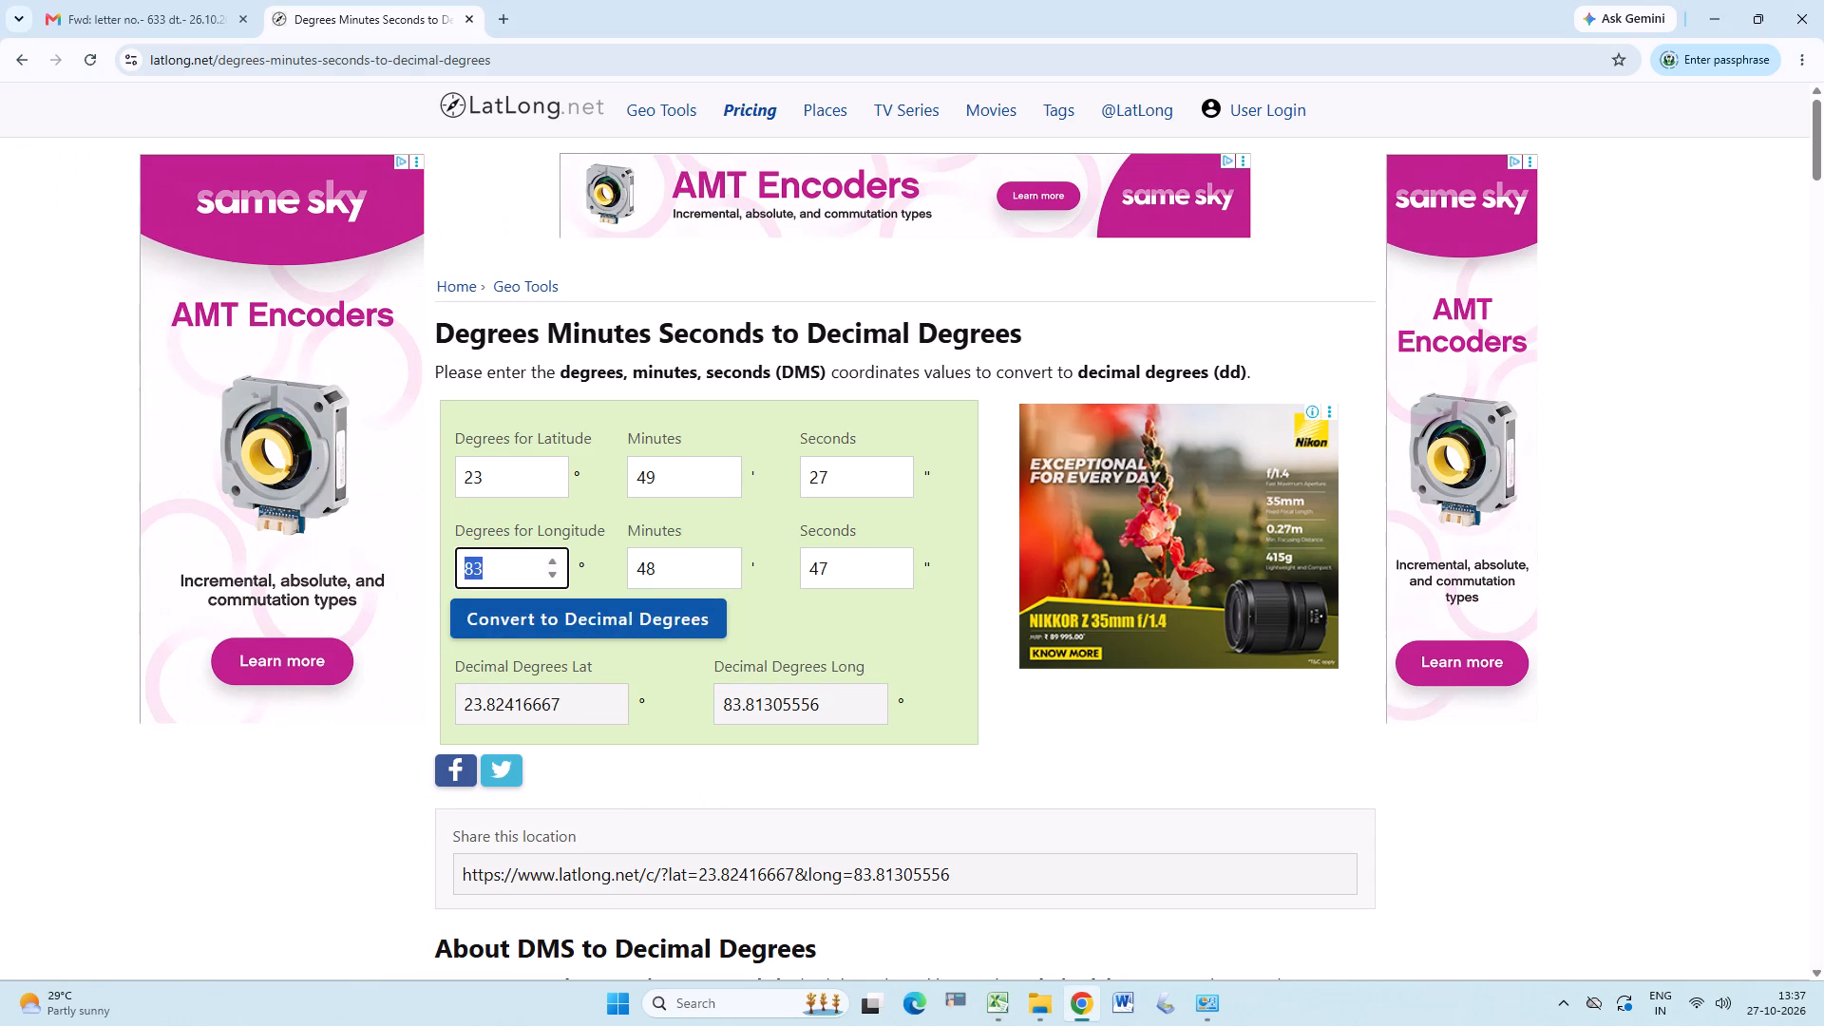
{"action": "key", "text": "shift+Tab"}
{"action": "type", "text": "36"}
{"action": "key", "text": "Tab"}
{"action": "key", "text": "Tab"}
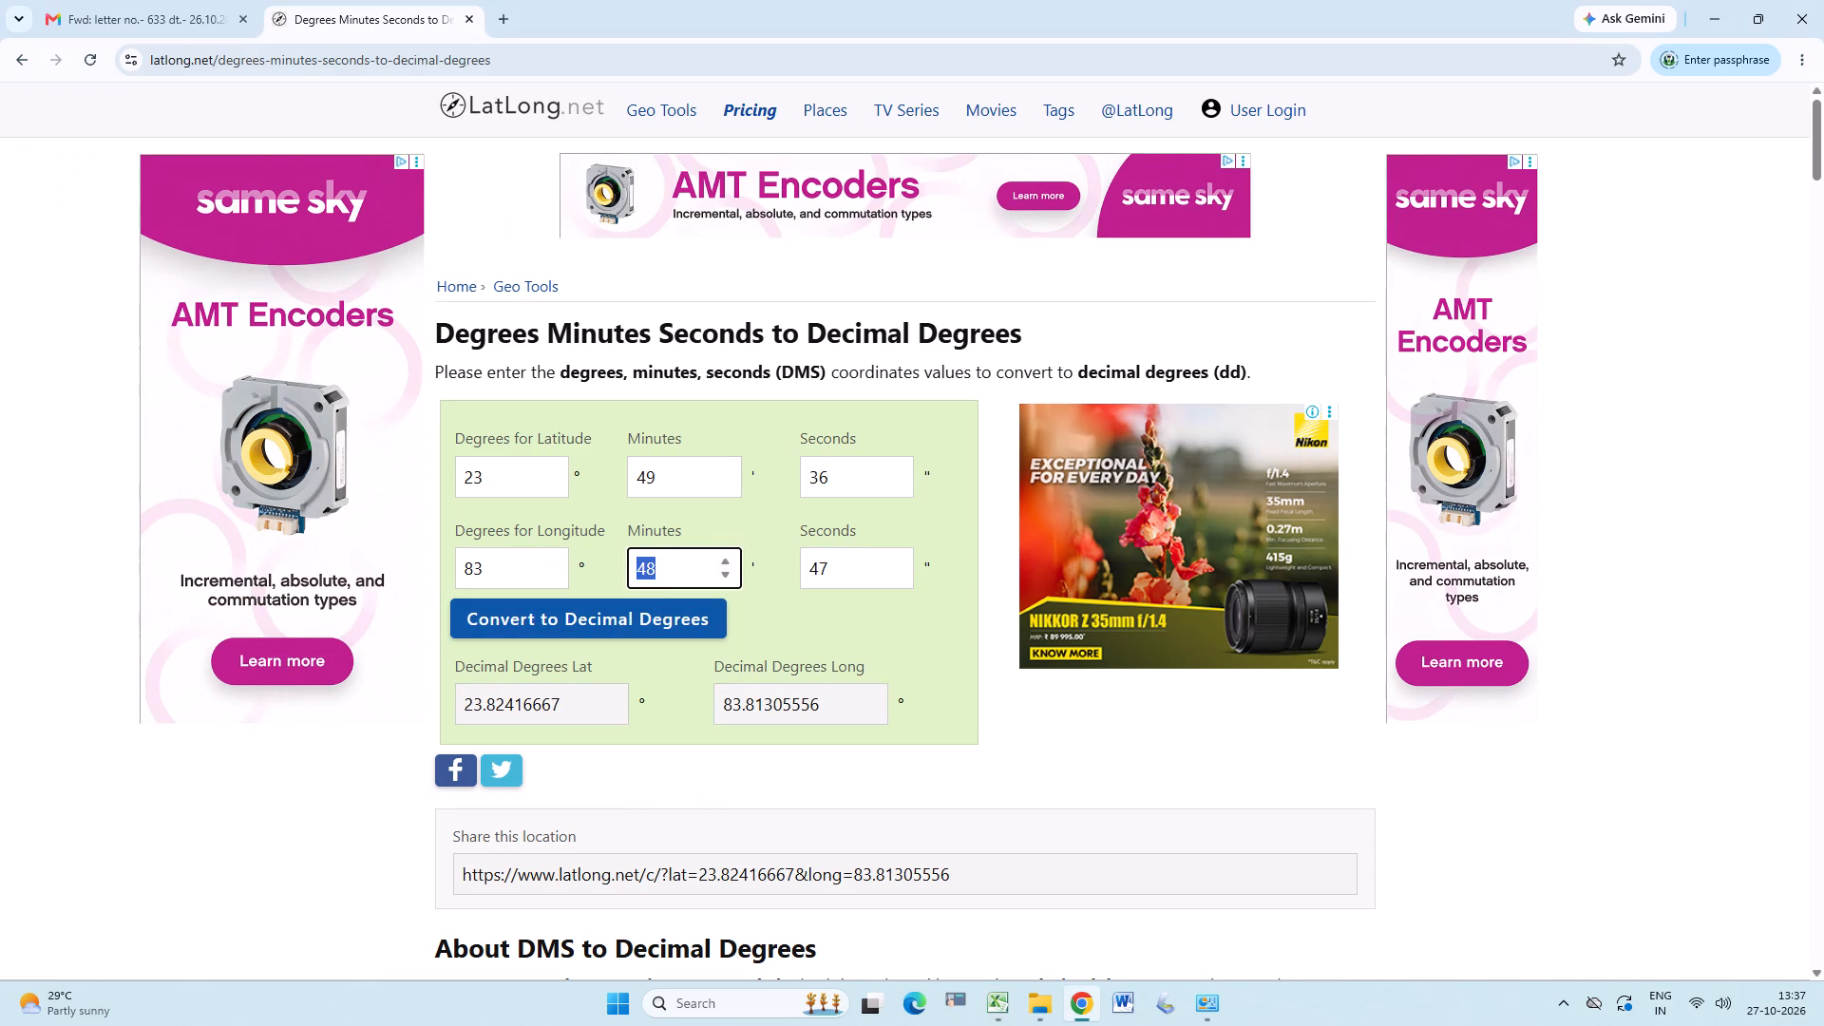
{"action": "key", "text": "Tab"}
{"action": "type", "text": "33"}
{"action": "key", "text": "Tab"}
{"action": "key", "text": "space"}
{"action": "key", "text": "Tab"}
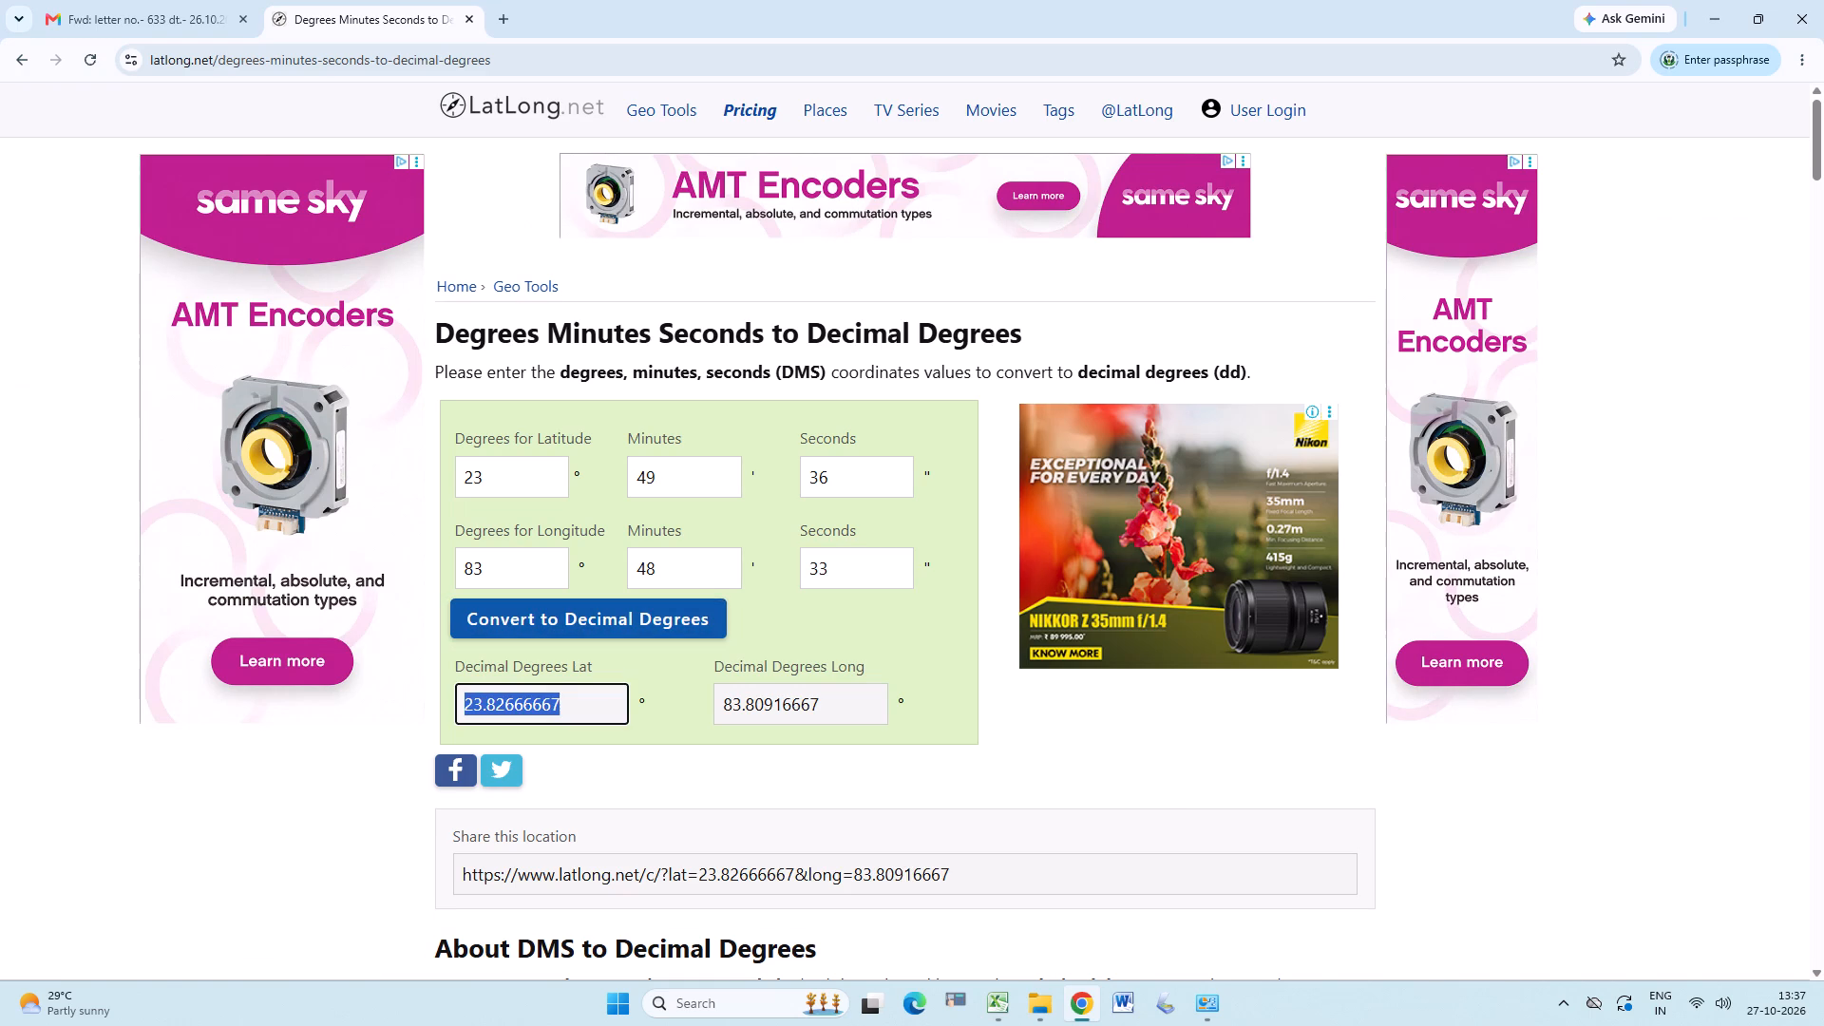
Copy the converted latitude 23.82666667 and longitude 83.80916667 into record 1269's coordinate cells in the Excel sheet.
{"action": "key", "text": "ctrl+c"}
{"action": "key", "text": "alt+Tab"}
{"action": "key", "text": "ctrl+v"}
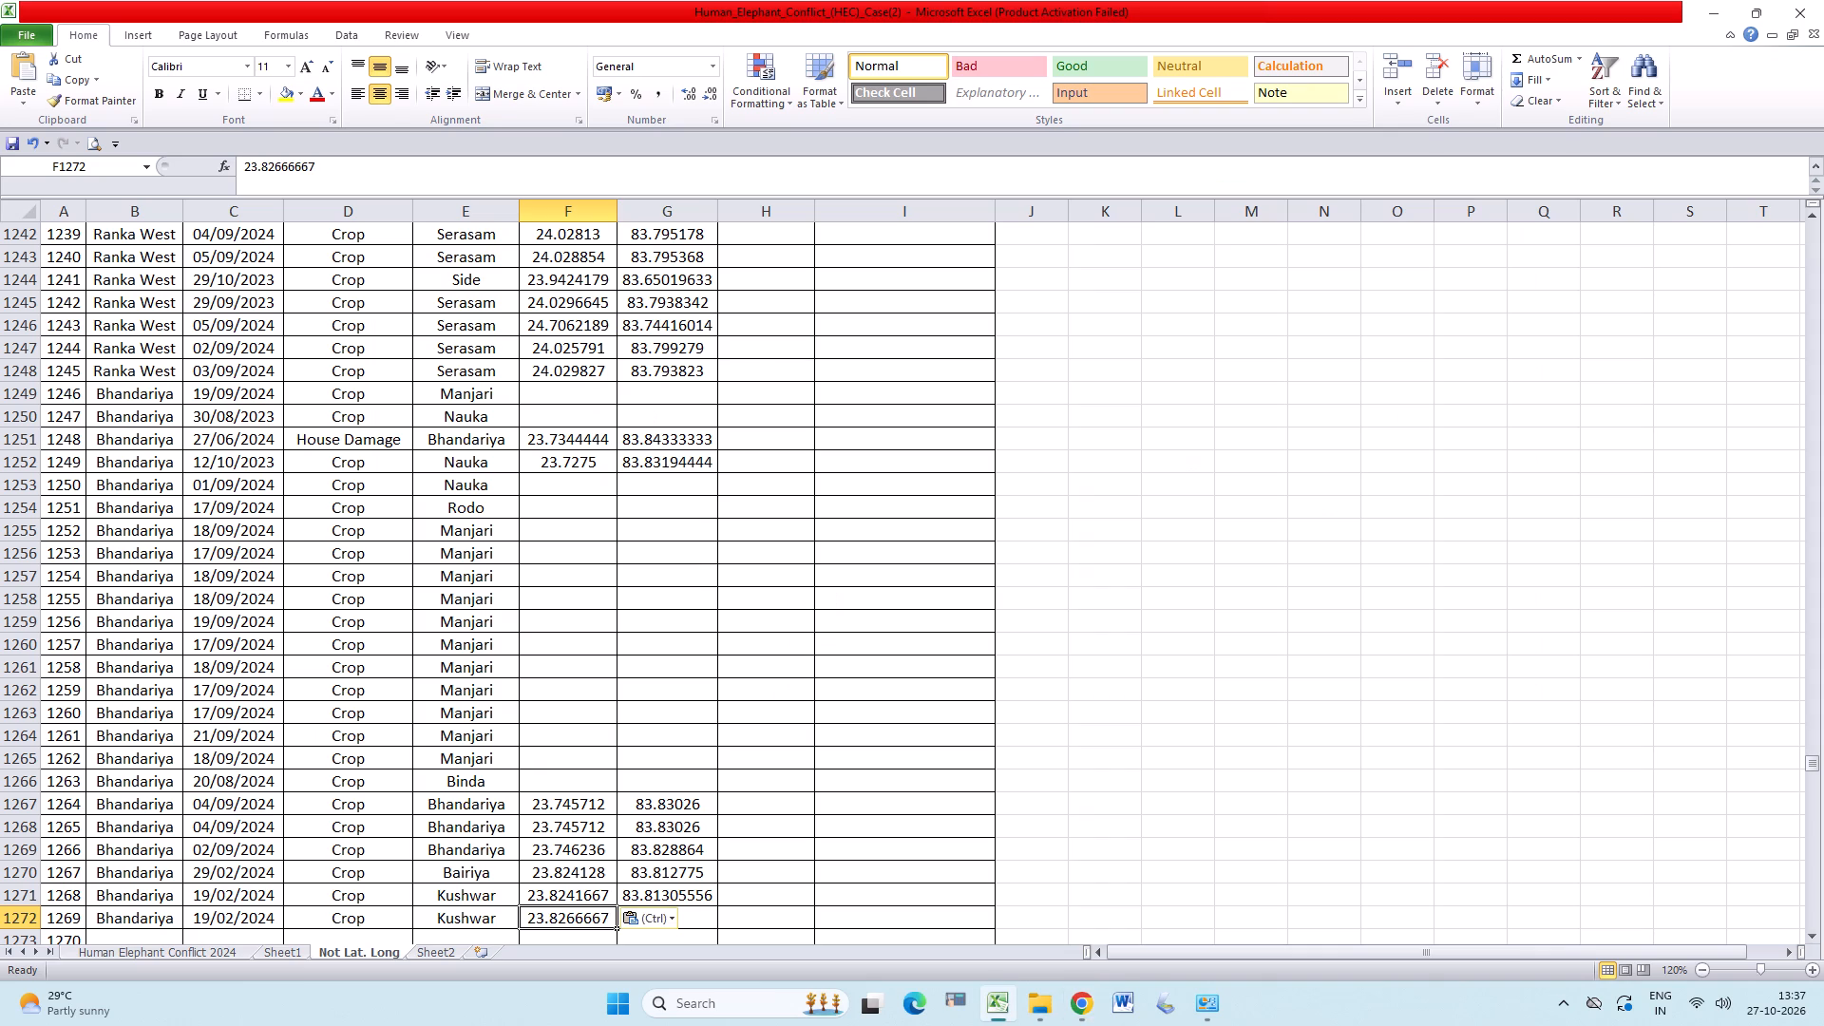
{"action": "key", "text": "alt+Tab"}
{"action": "key", "text": "Tab"}
{"action": "key", "text": "ctrl+c"}
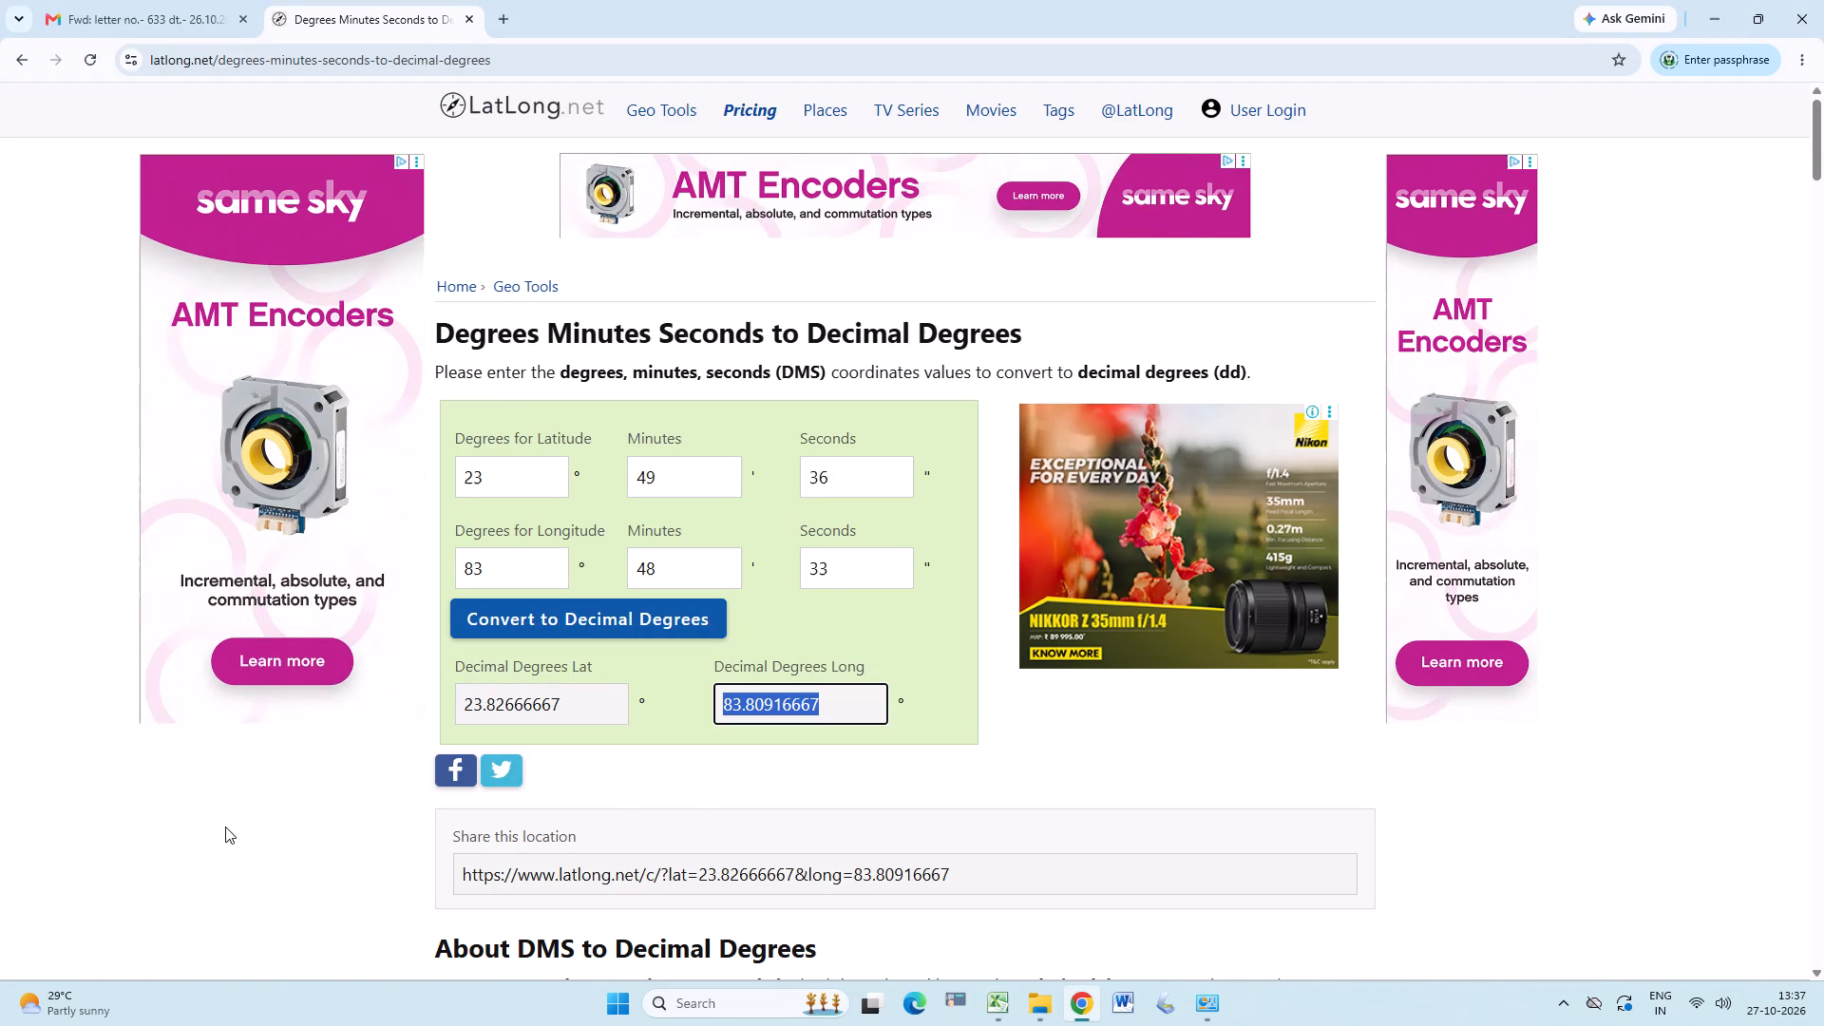
{"action": "key", "text": "alt+Tab"}
{"action": "key", "text": "Tab"}
{"action": "key", "text": "ctrl+v"}
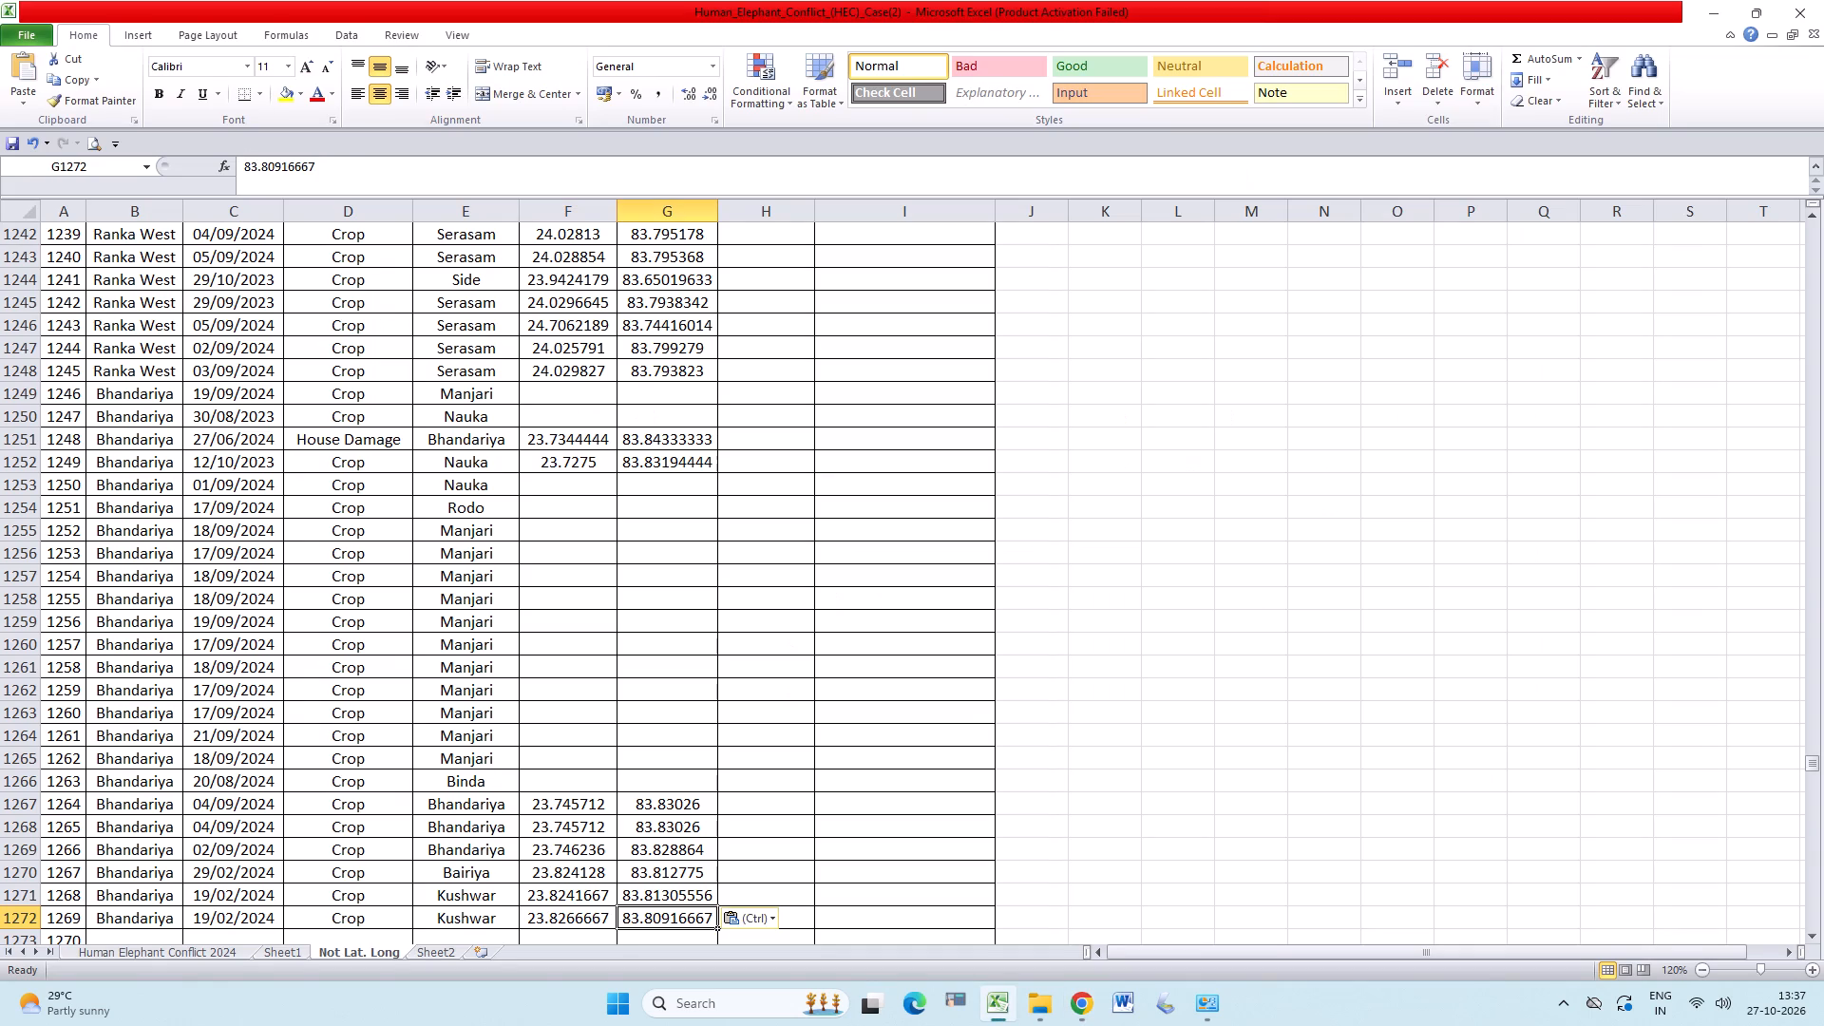
{"action": "key", "text": "Return"}
Start record 1270 with range Bhandariya and date 29/02/2024.
{"action": "key", "text": "ctrl+d"}
{"action": "key", "text": "Tab"}
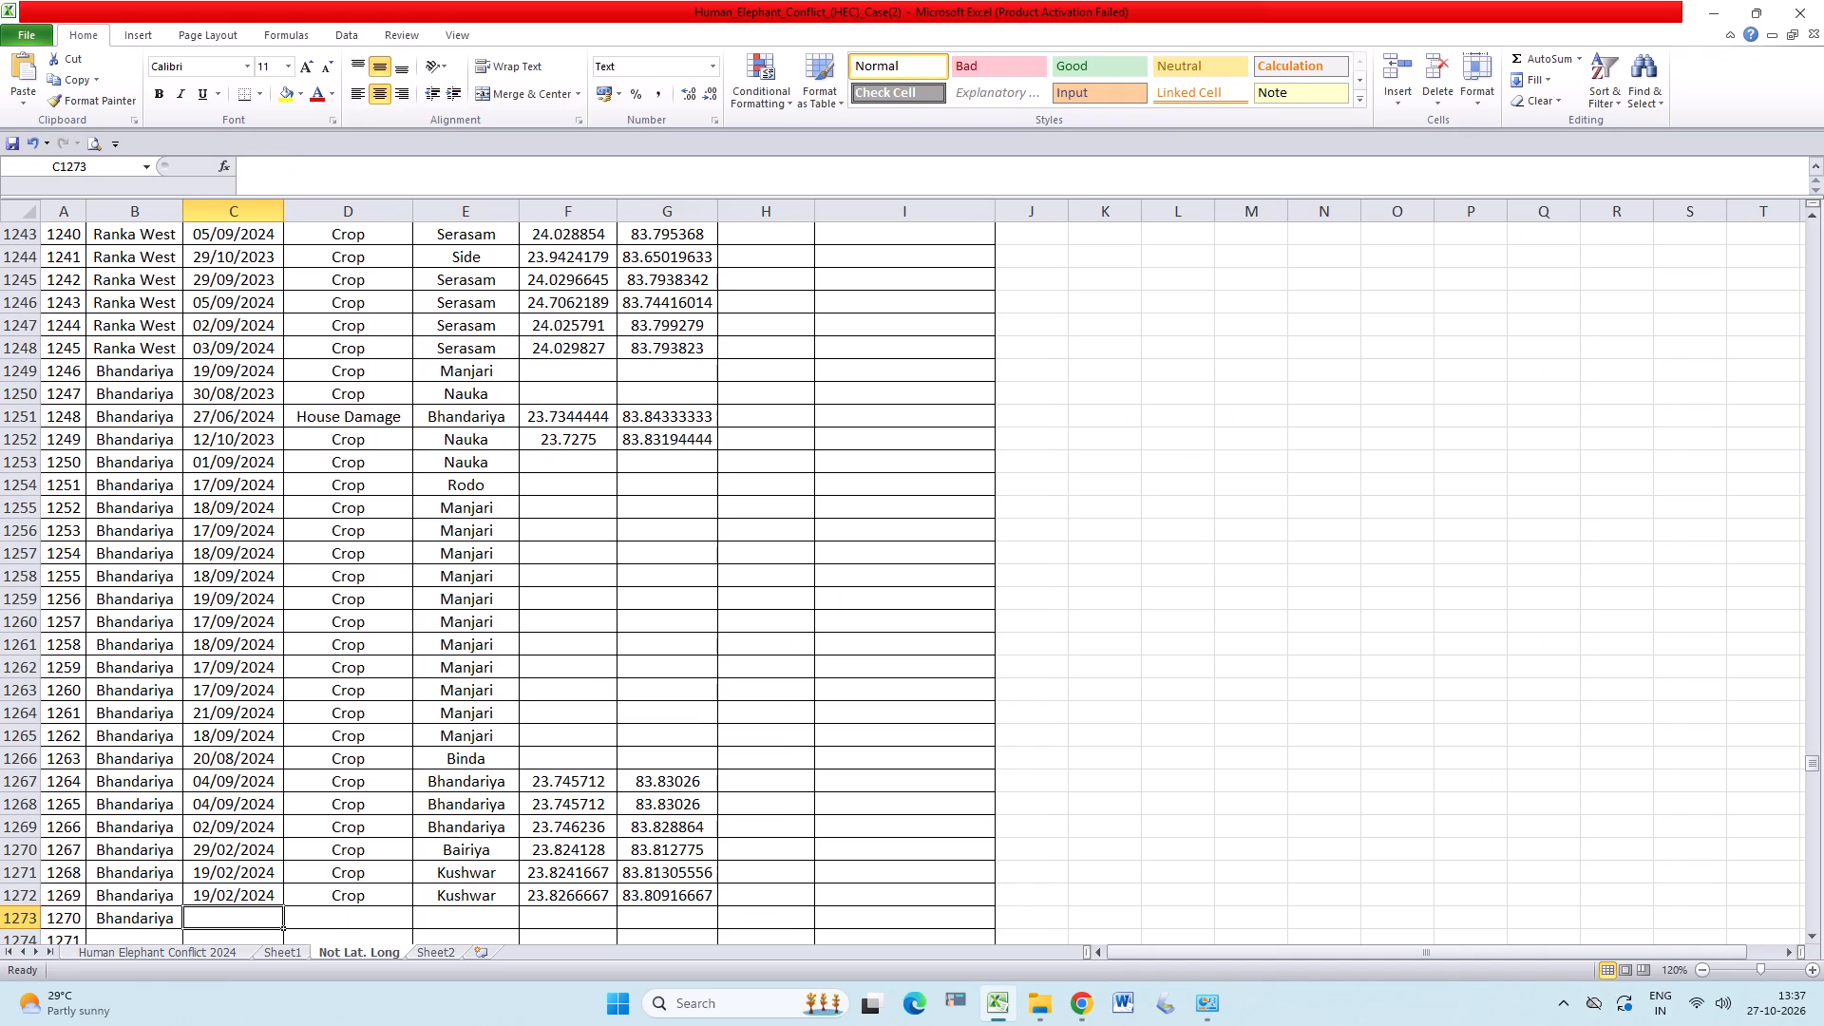
{"action": "type", "text": "29"}
{"action": "type", "text": "/052"}
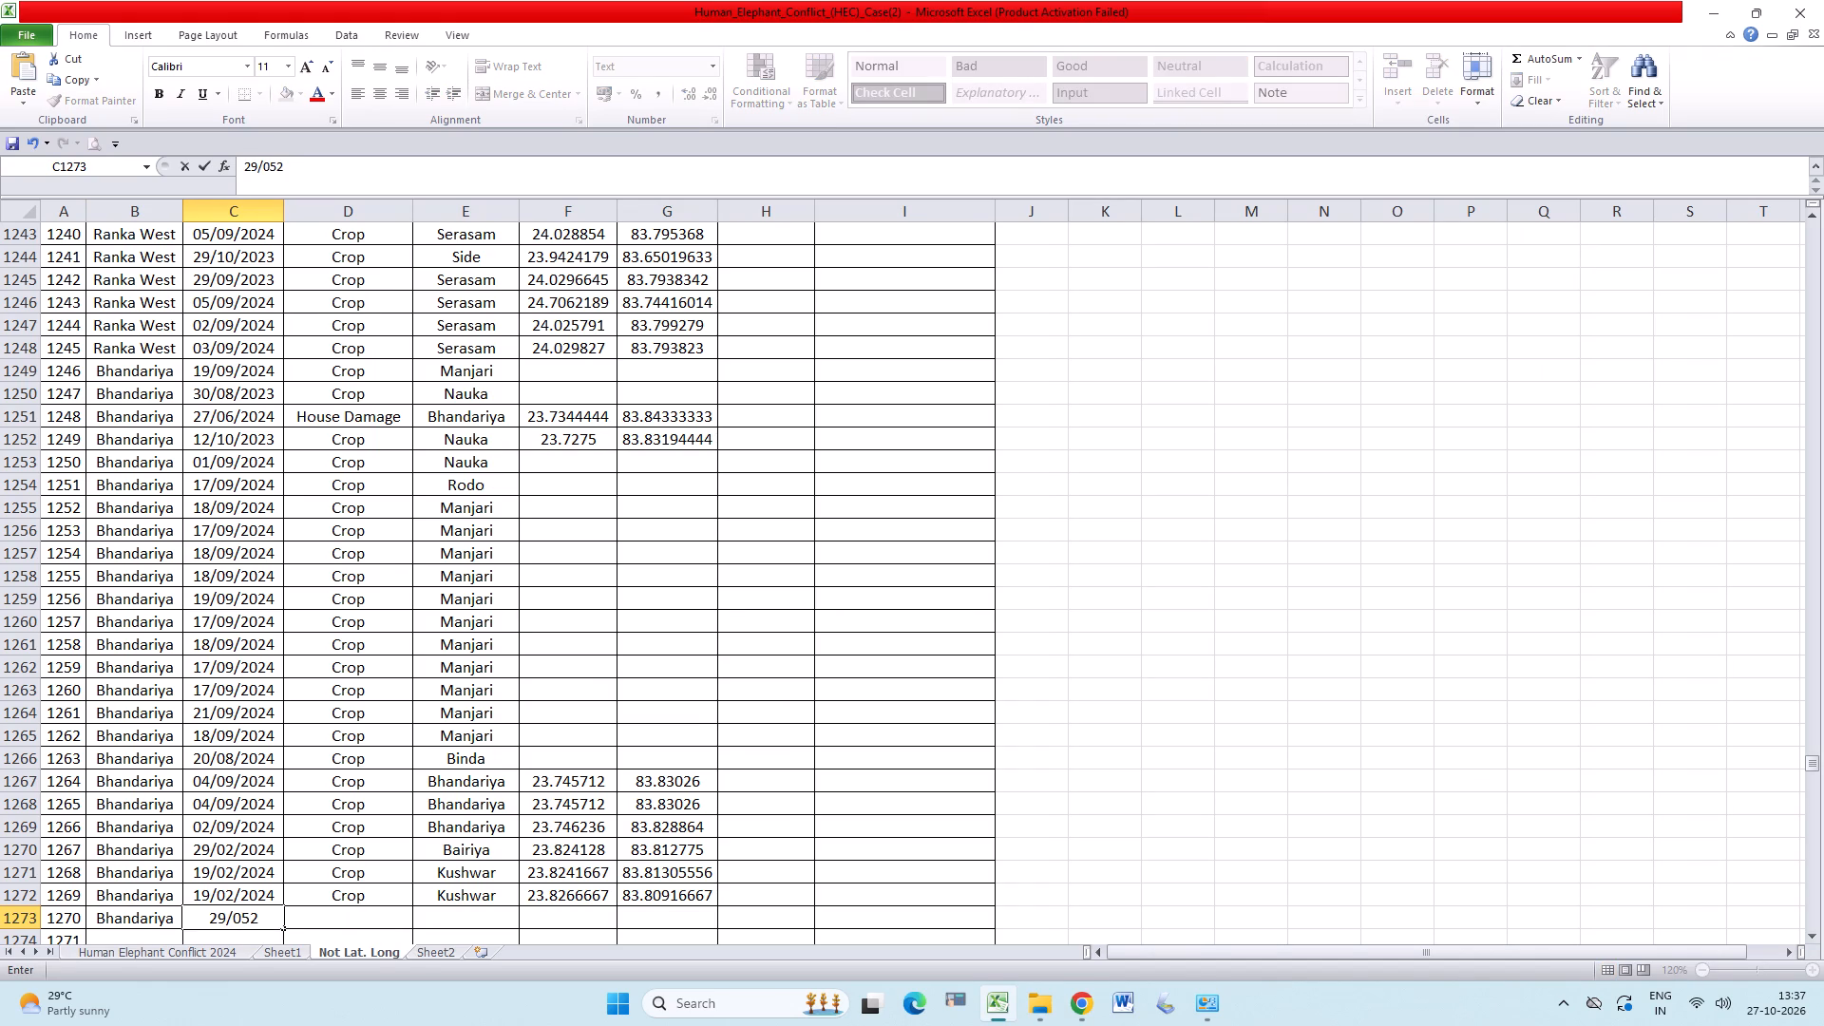
{"action": "key", "text": "BackSpace"}
{"action": "key", "text": "BackSpace"}
{"action": "type", "text": "2/2024"}
{"action": "key", "text": "Tab"}
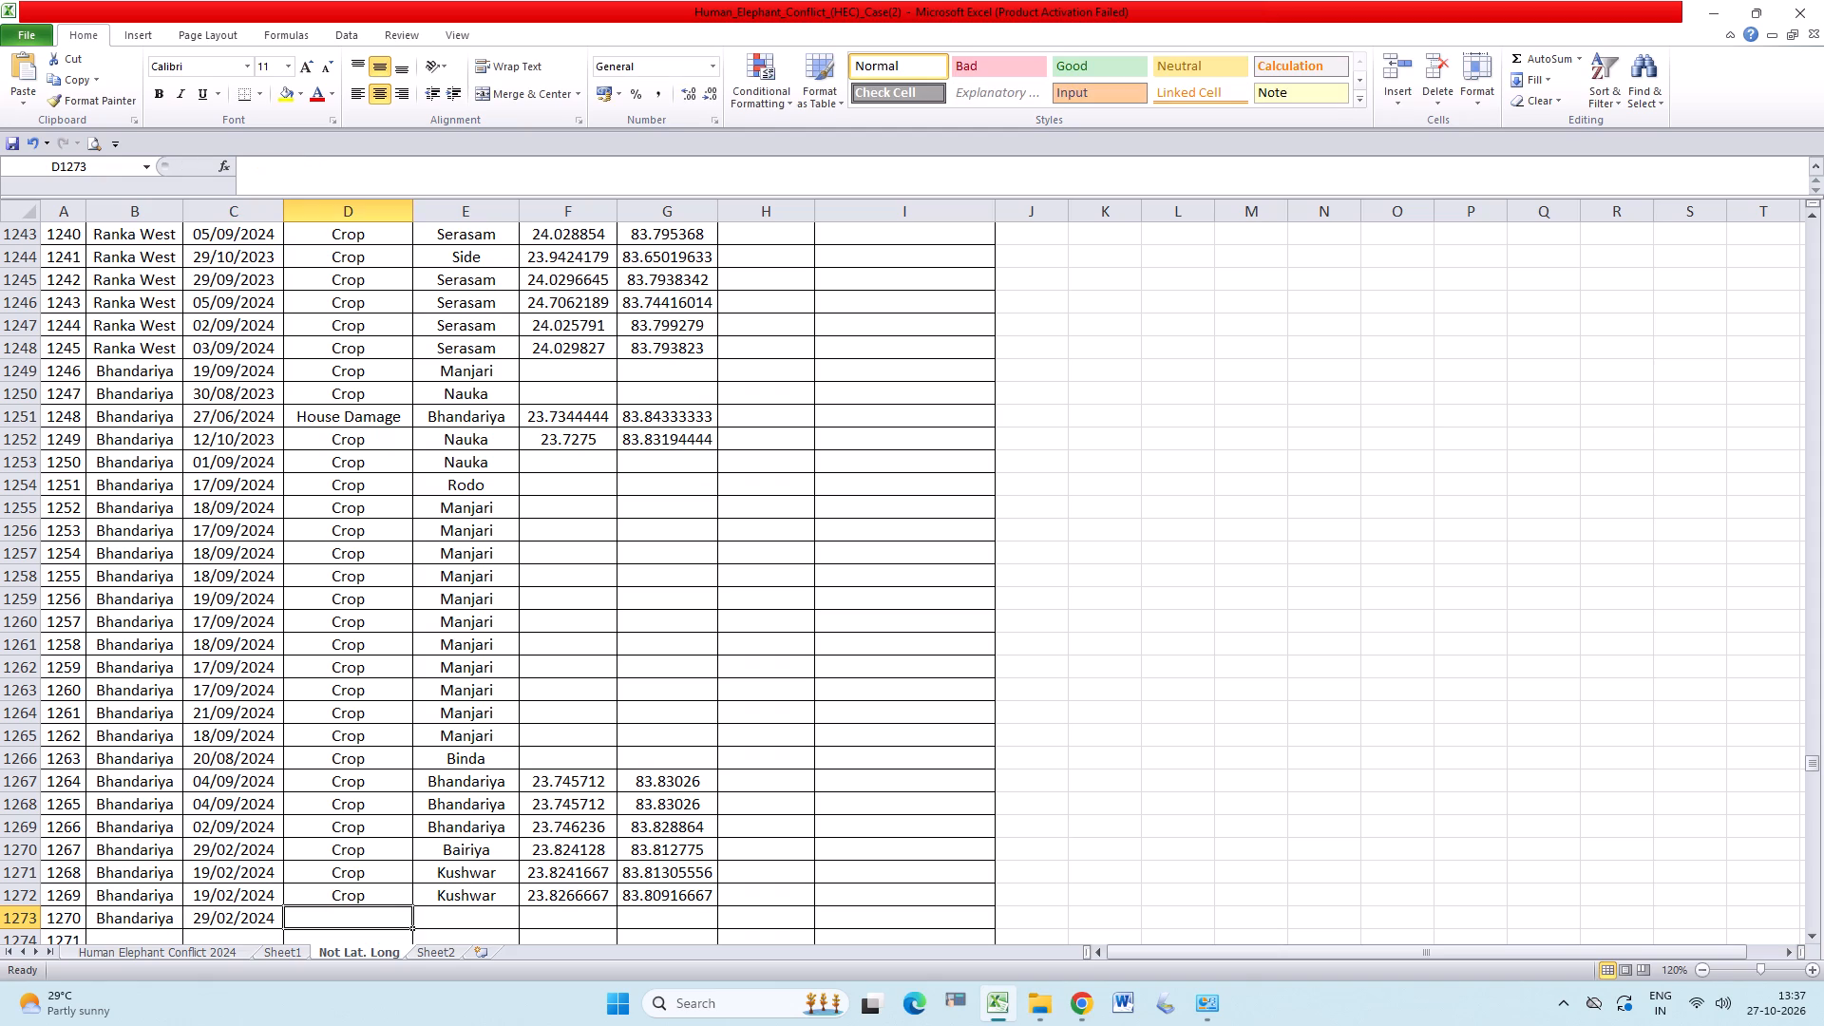
Enter damage type Crop and village Bairiya for record 1270.
{"action": "key", "text": "ctrl+d"}
{"action": "key", "text": "Tab"}
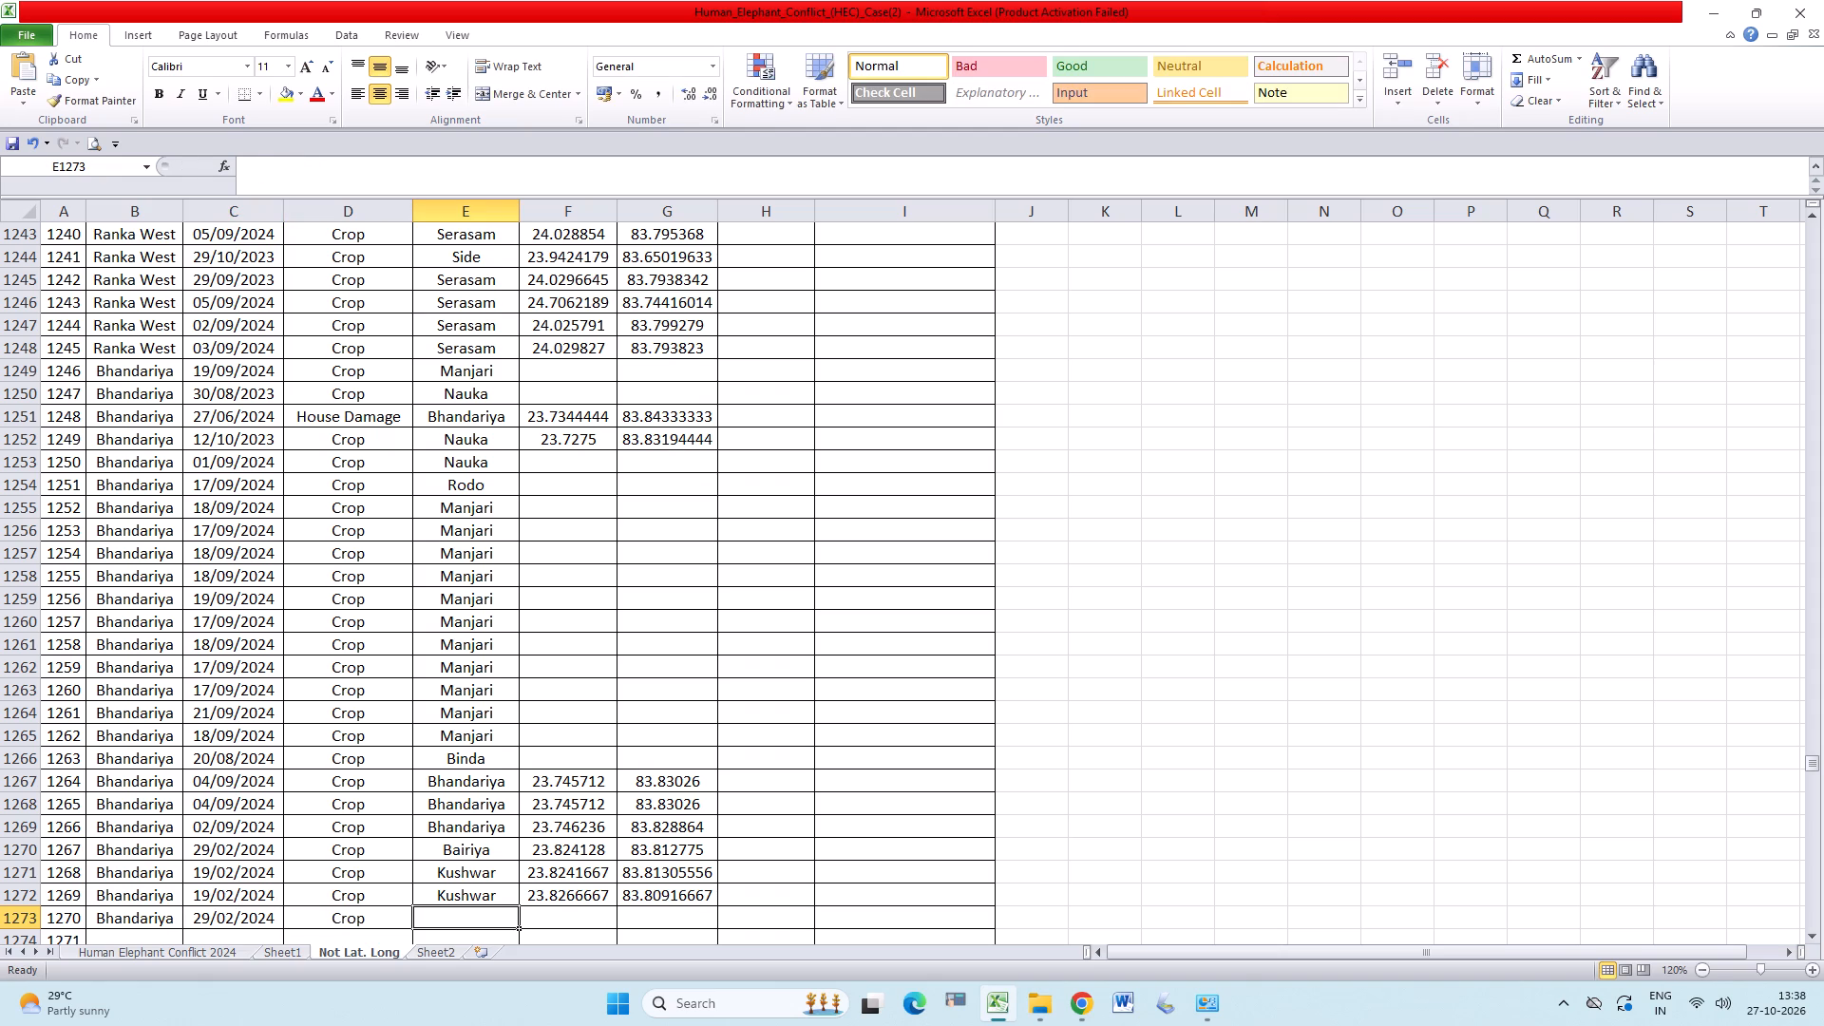
{"action": "type", "text": "ba"}
{"action": "key", "text": "BackSpace"}
{"action": "key", "text": "BackSpace"}
{"action": "key", "text": "BackSpace"}
{"action": "type", "text": "Ba"}
{"action": "key", "text": "i"}
{"action": "key", "text": "Tab"}
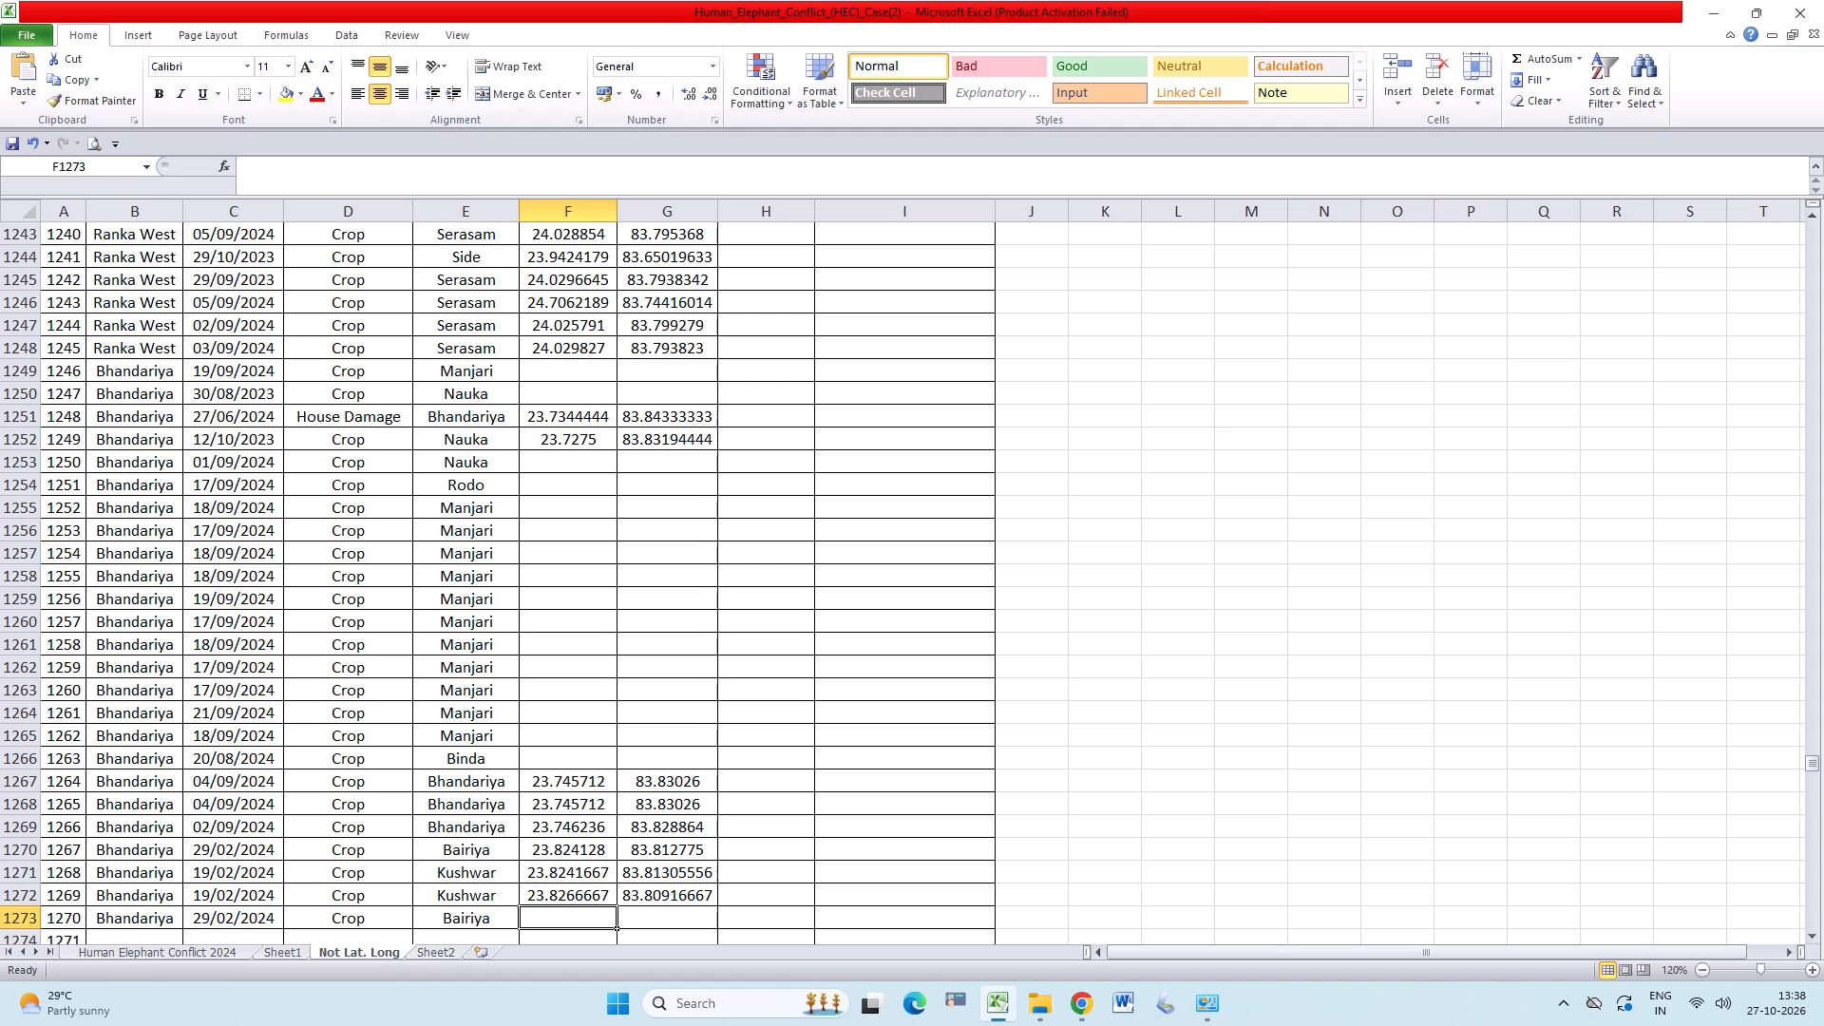
Enter latitude 23.824517 and longitude 83.812826 for record 1270.
{"action": "key", "text": "alt+Tab"}
{"action": "key", "text": "alt+Tab"}
{"action": "type", "text": "23.82"}
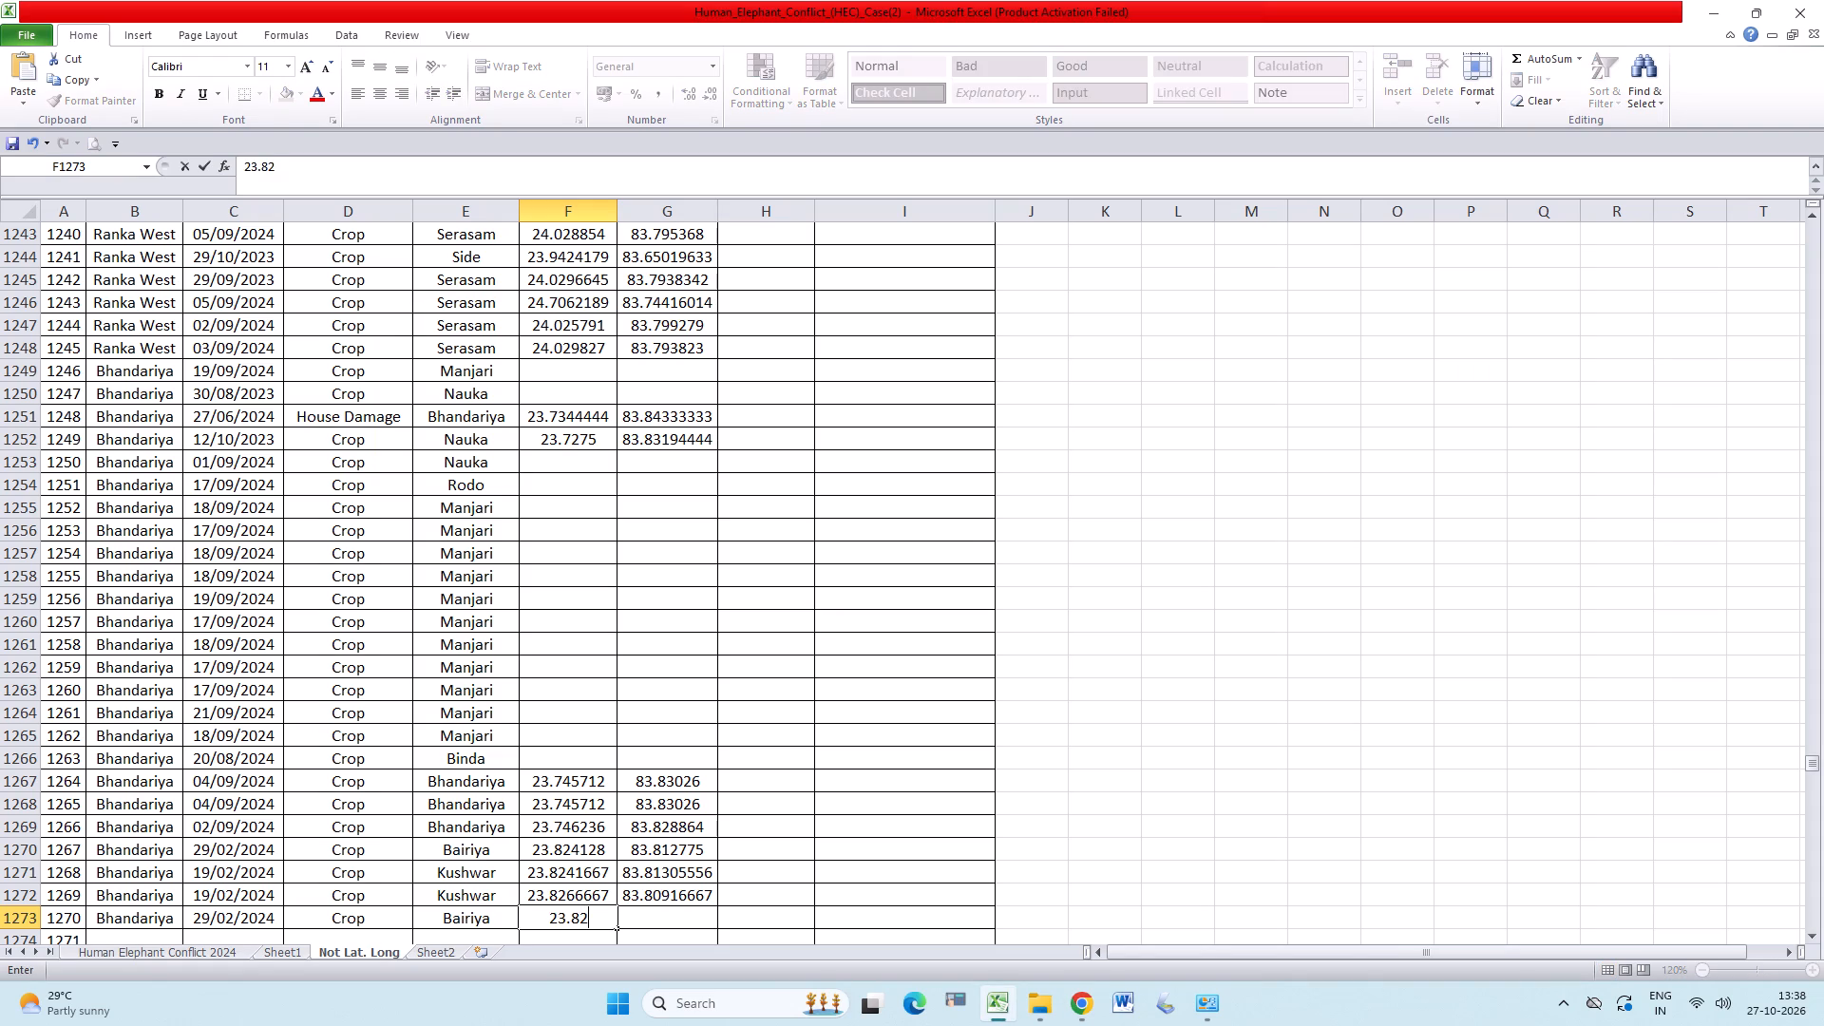
{"action": "type", "text": "4517"}
{"action": "key", "text": "Tab"}
{"action": "type", "text": "83."}
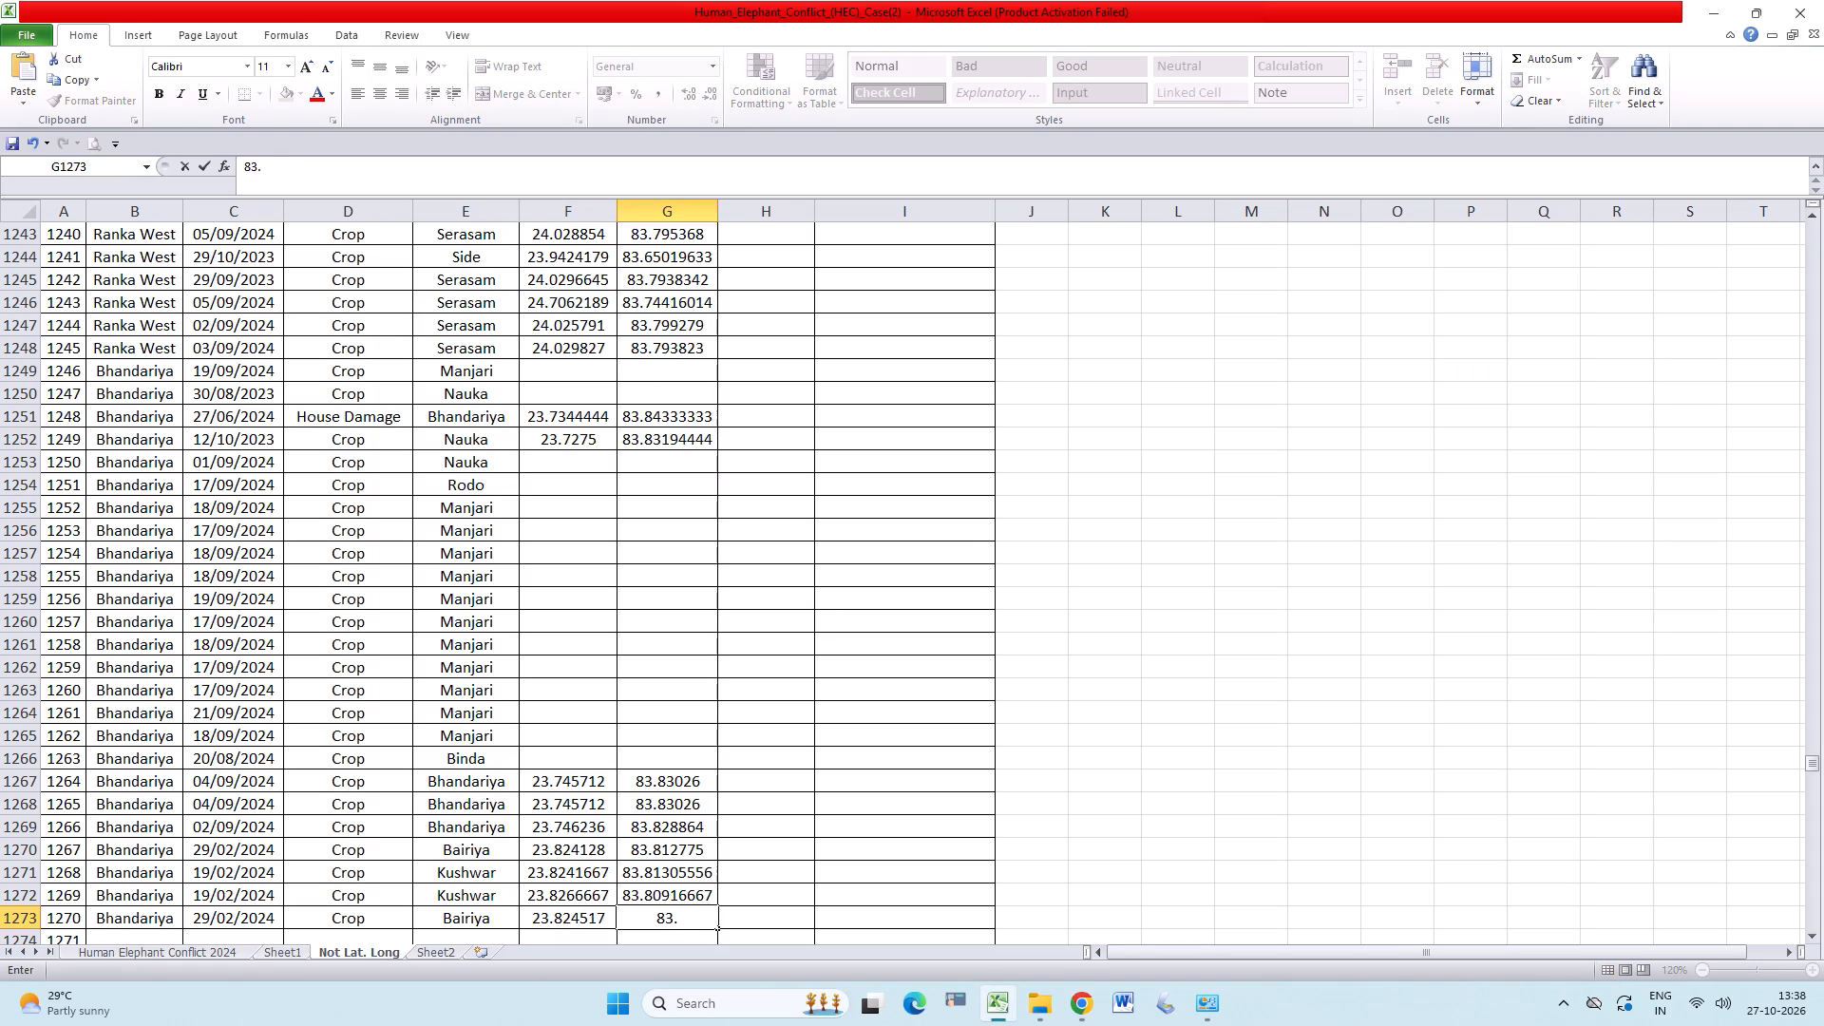
{"action": "type", "text": "881"}
{"action": "key", "text": "BackSpace"}
{"action": "key", "text": "BackSpace"}
{"action": "type", "text": "12826"}
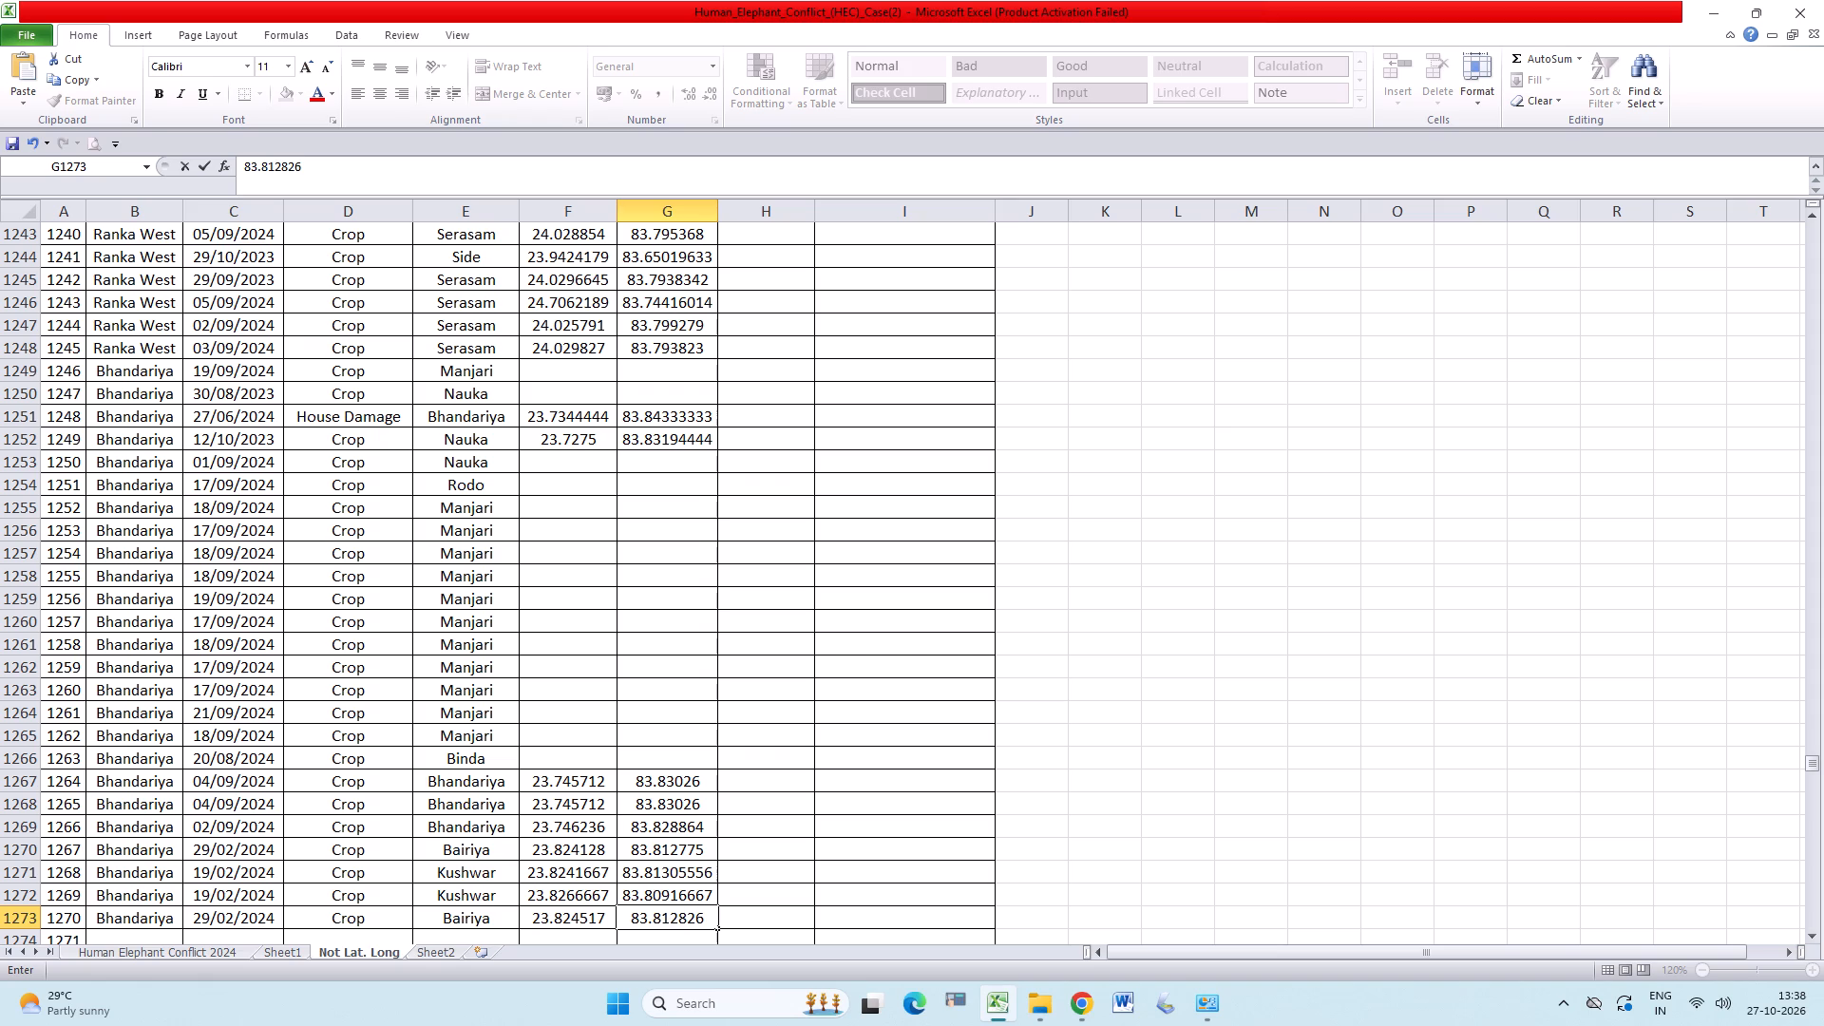
{"action": "key", "text": "Return"}
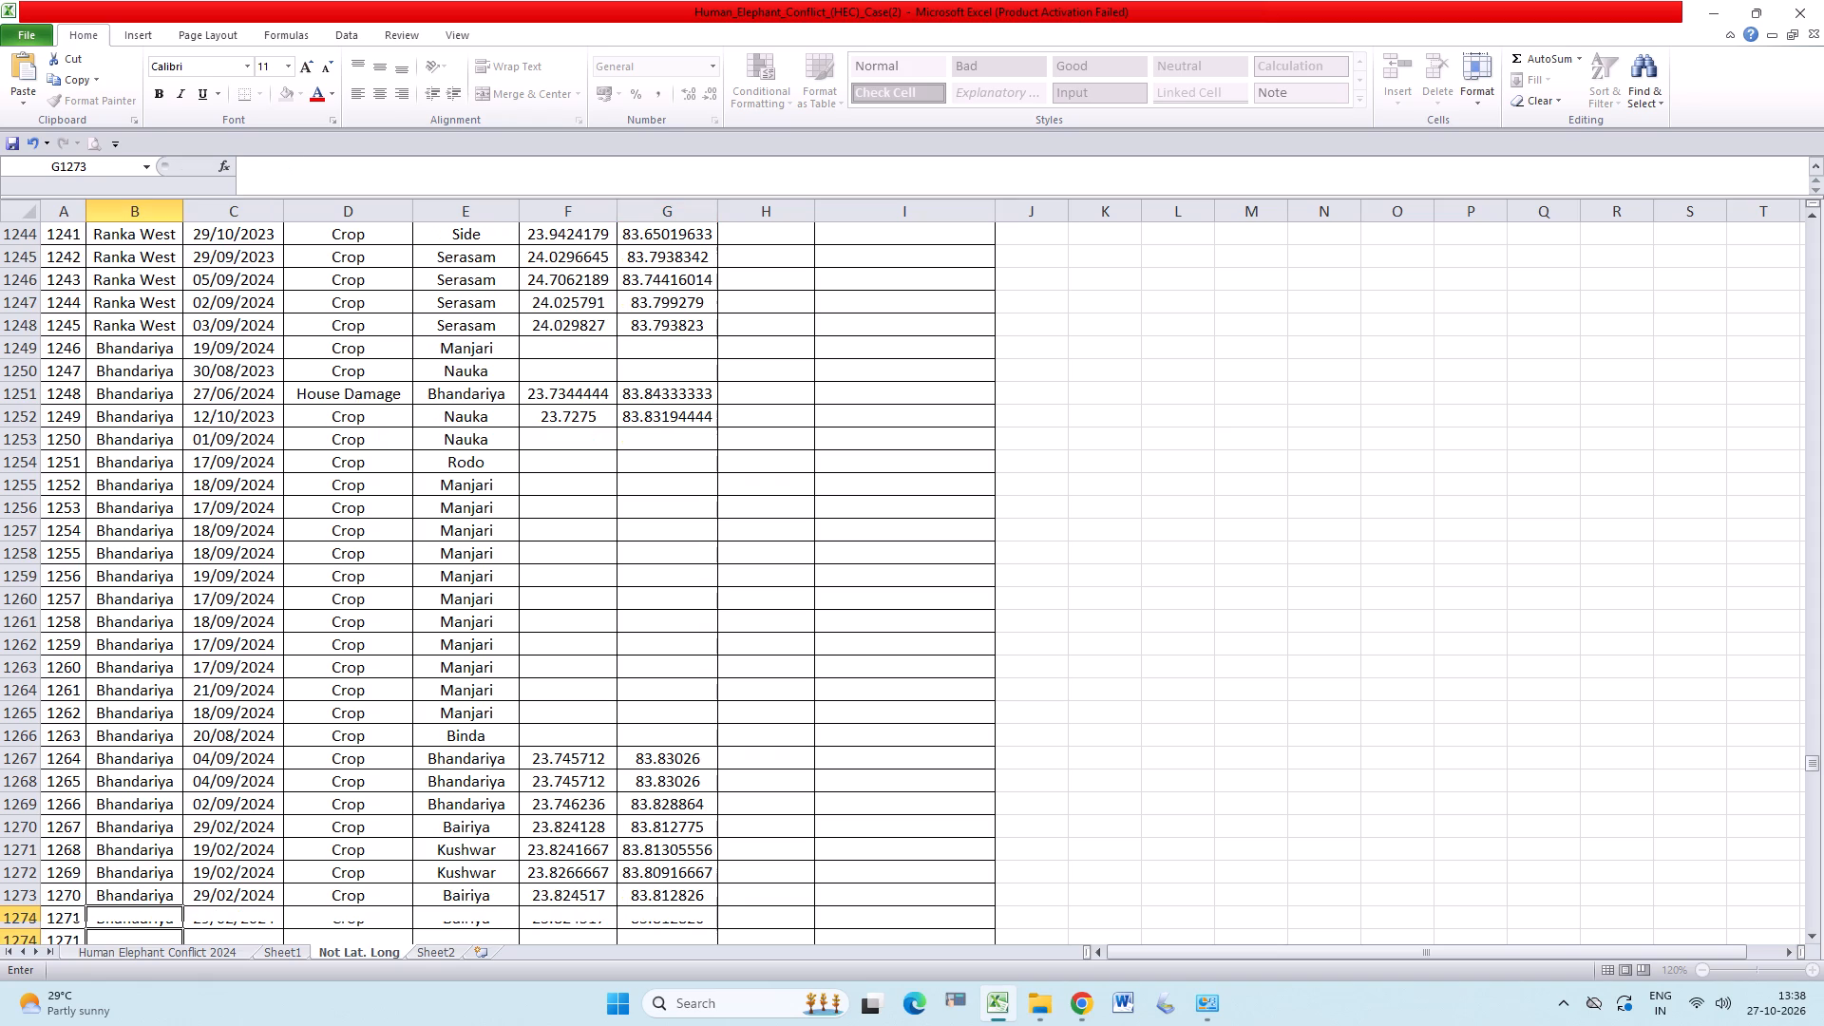
Start record 1271 with range Bhandariya and date 02/12/2023.
{"action": "key", "text": "ctrl+d"}
{"action": "key", "text": "Tab"}
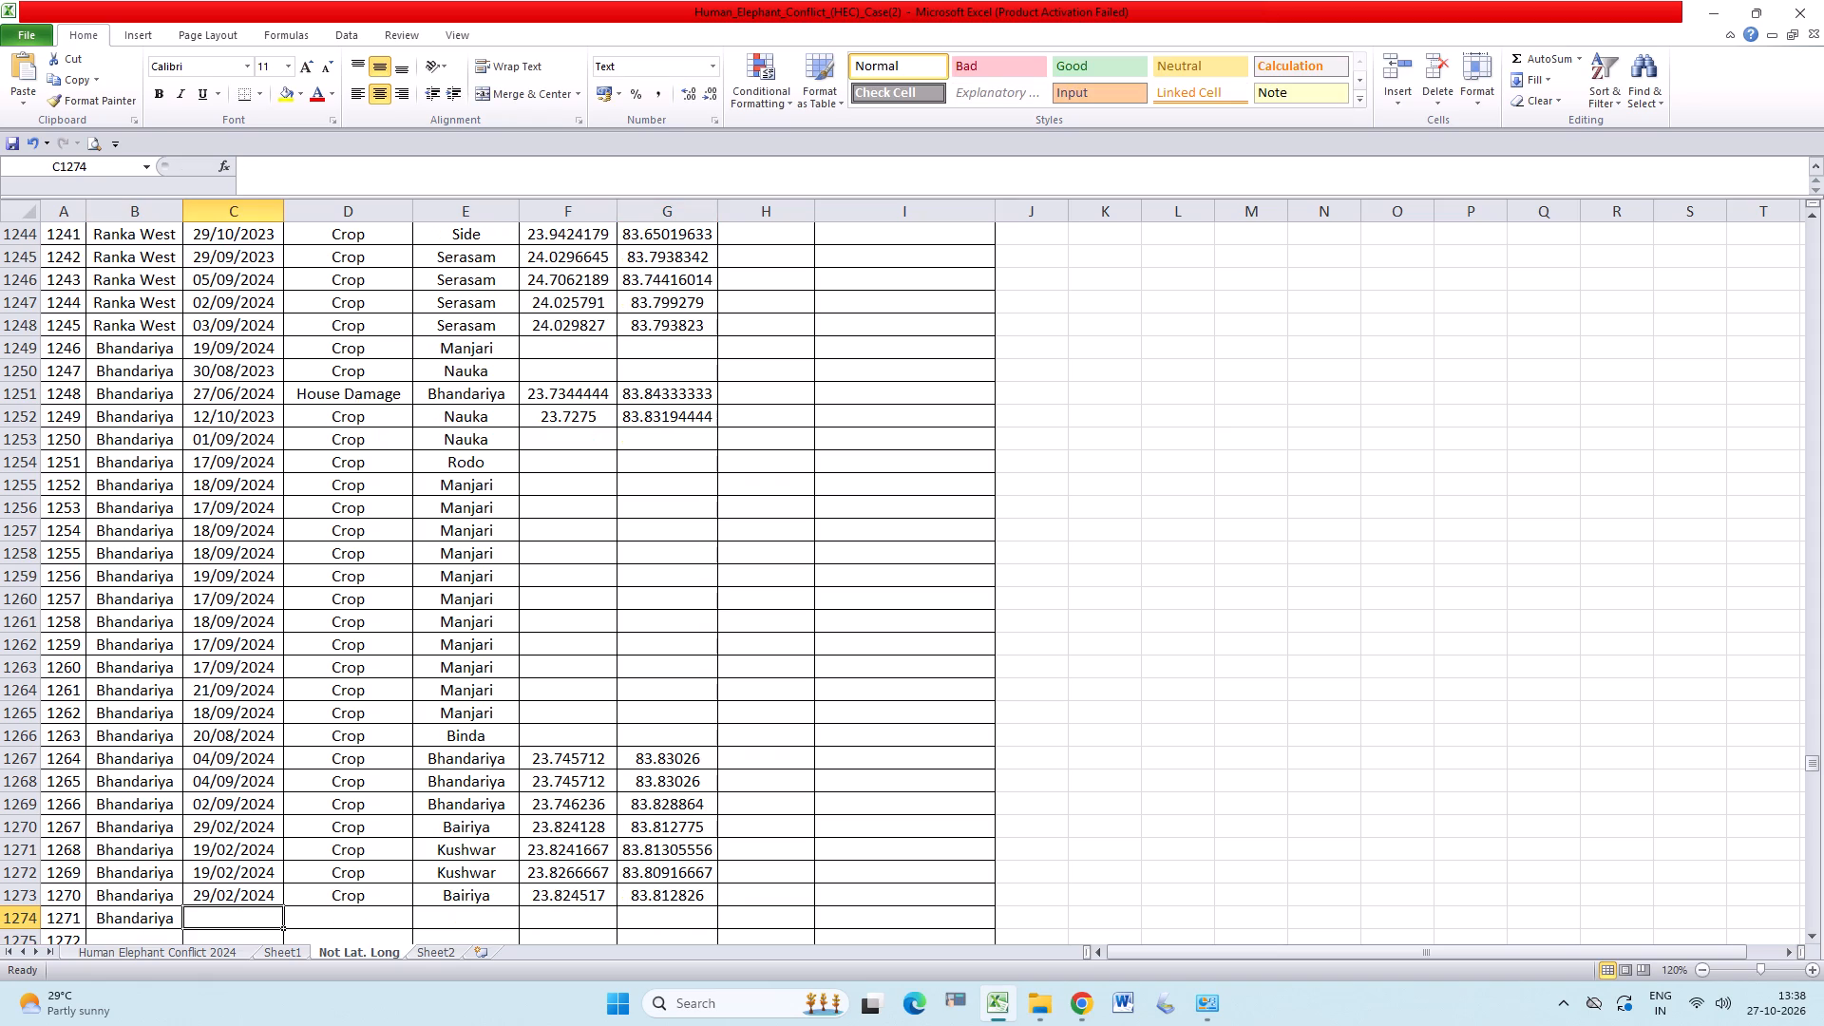
{"action": "type", "text": "0212"}
{"action": "key", "text": "BackSpace"}
{"action": "key", "text": "BackSpace"}
{"action": "type", "text": "/12/120"}
{"action": "key", "text": "BackSpace"}
{"action": "key", "text": "BackSpace"}
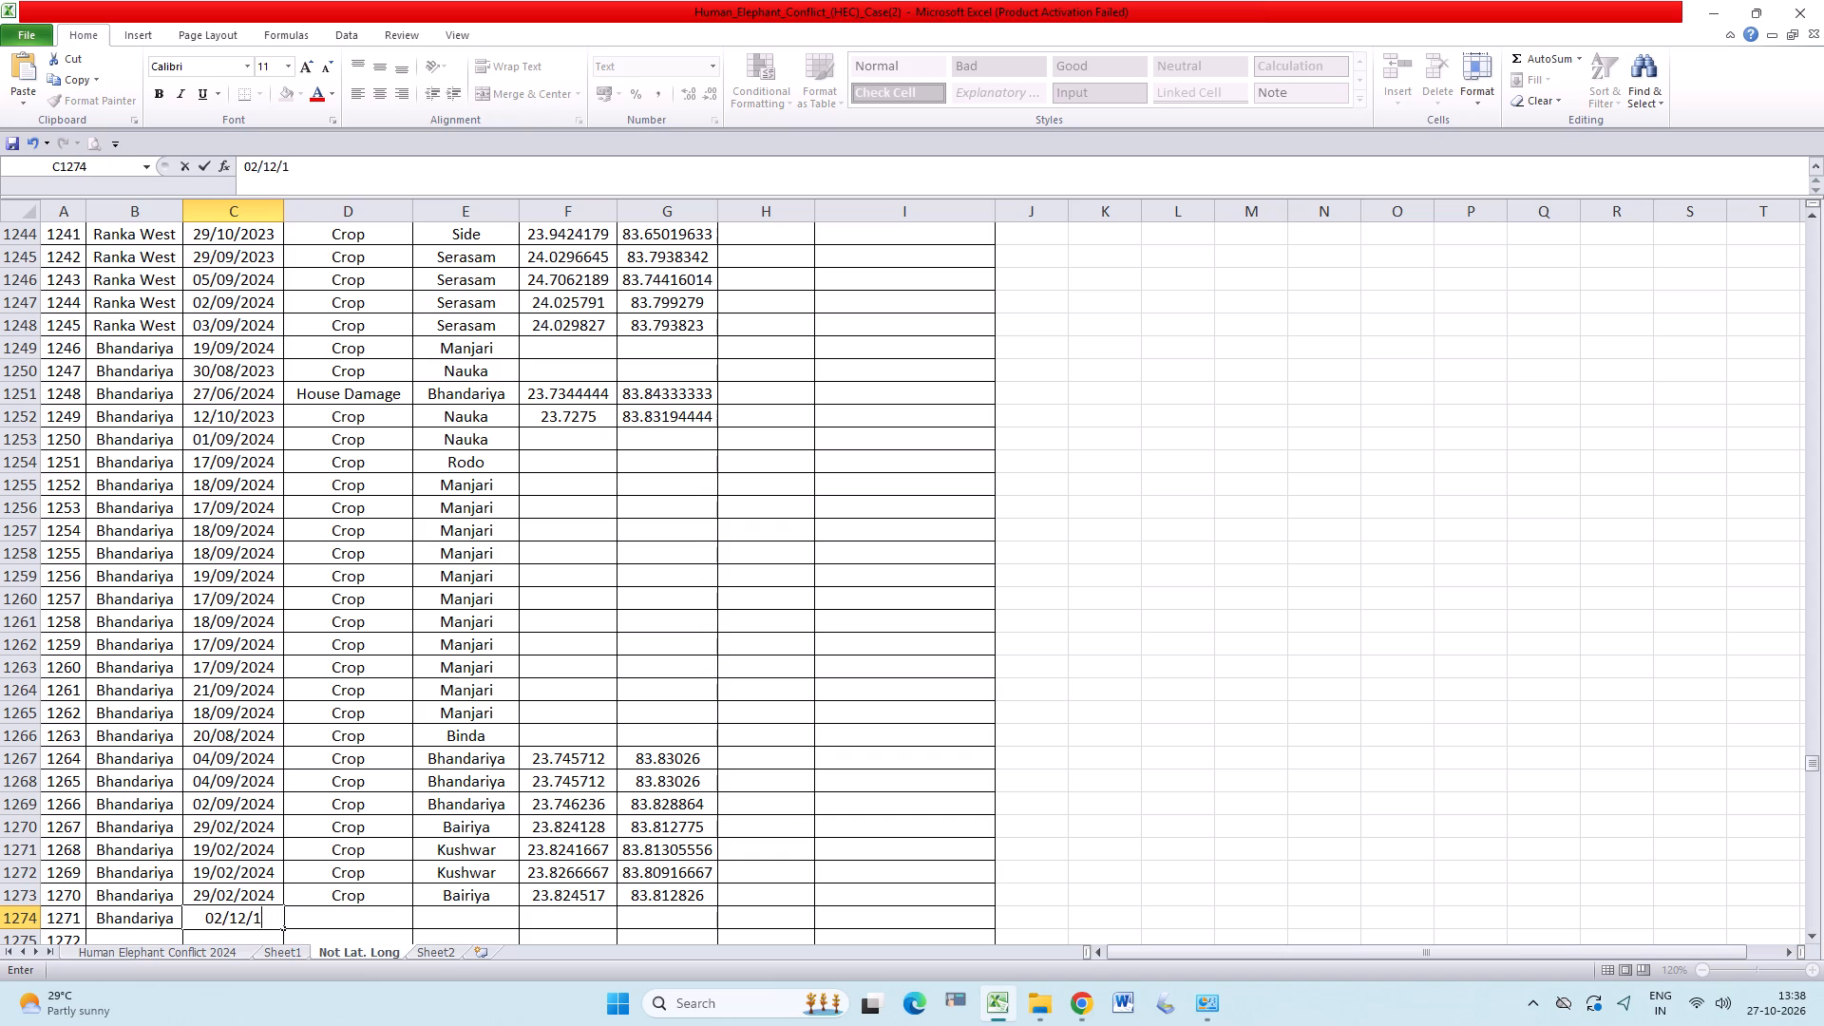
{"action": "key", "text": "BackSpace"}
{"action": "type", "text": "2023"}
{"action": "key", "text": "Tab"}
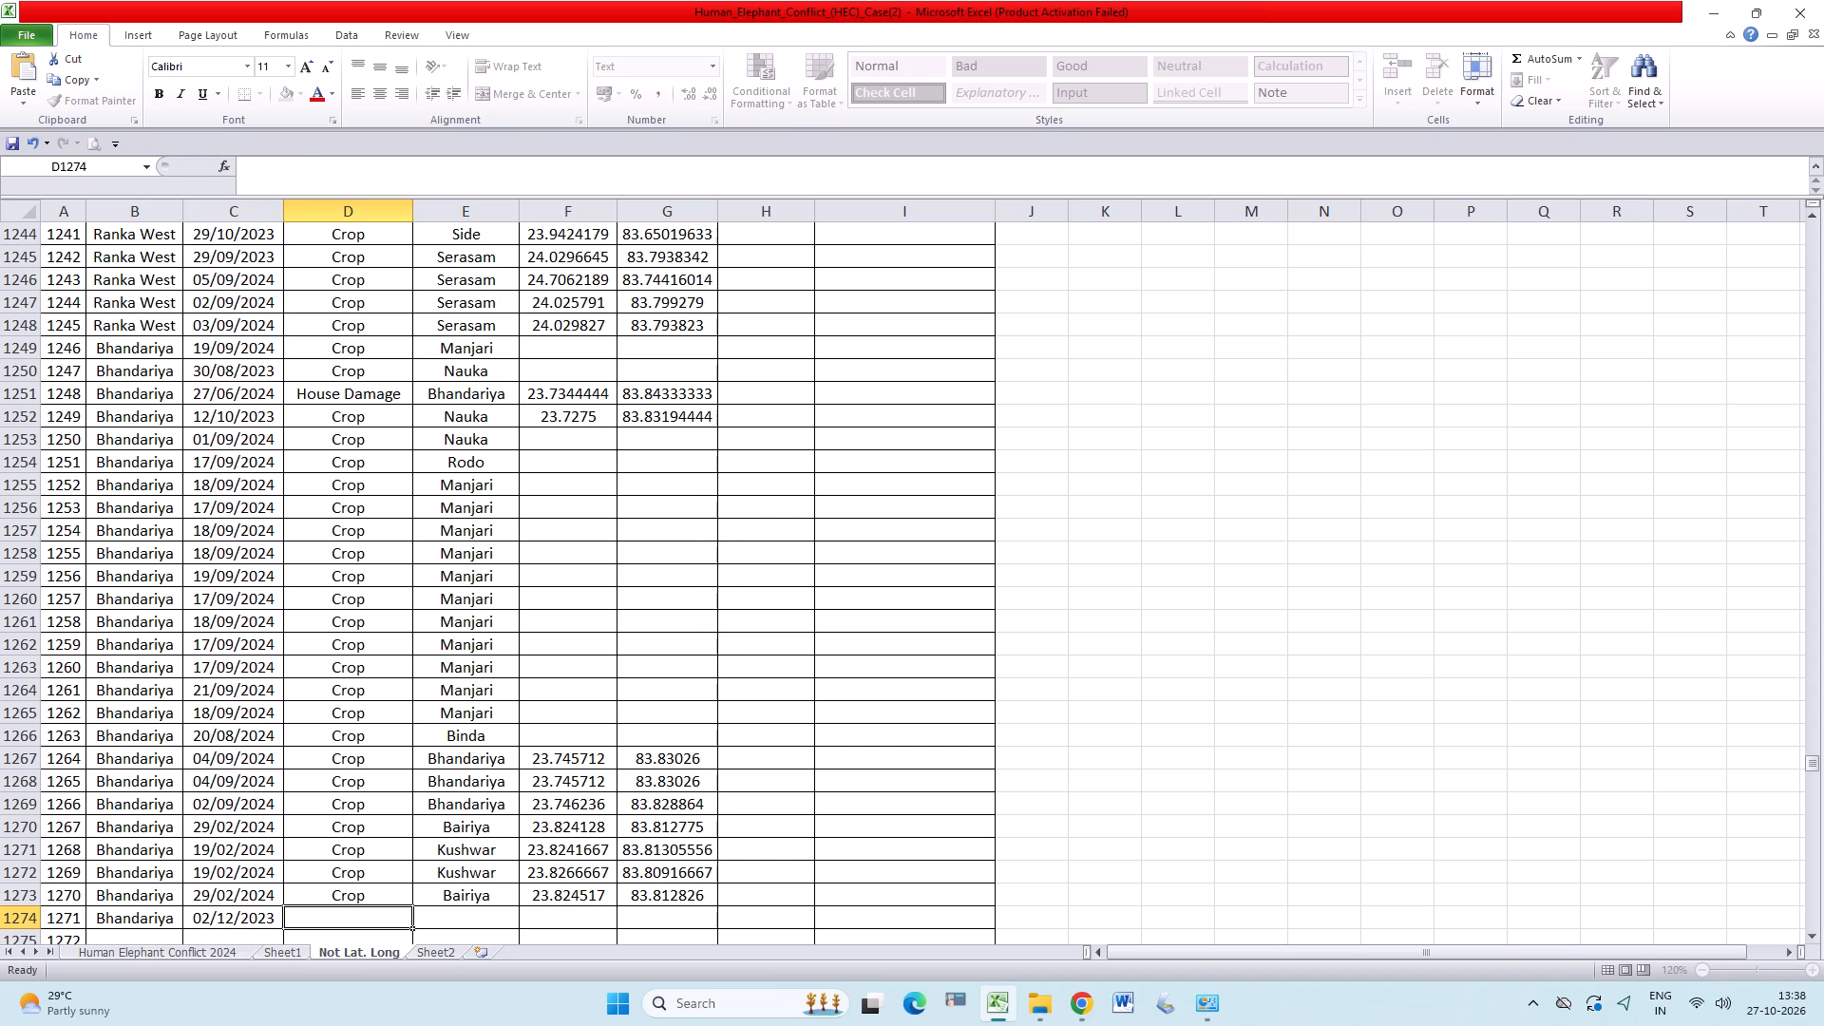
Enter damage type Crop and village Kushwar for record 1271.
{"action": "key", "text": "ctrl+d"}
{"action": "key", "text": "Tab"}
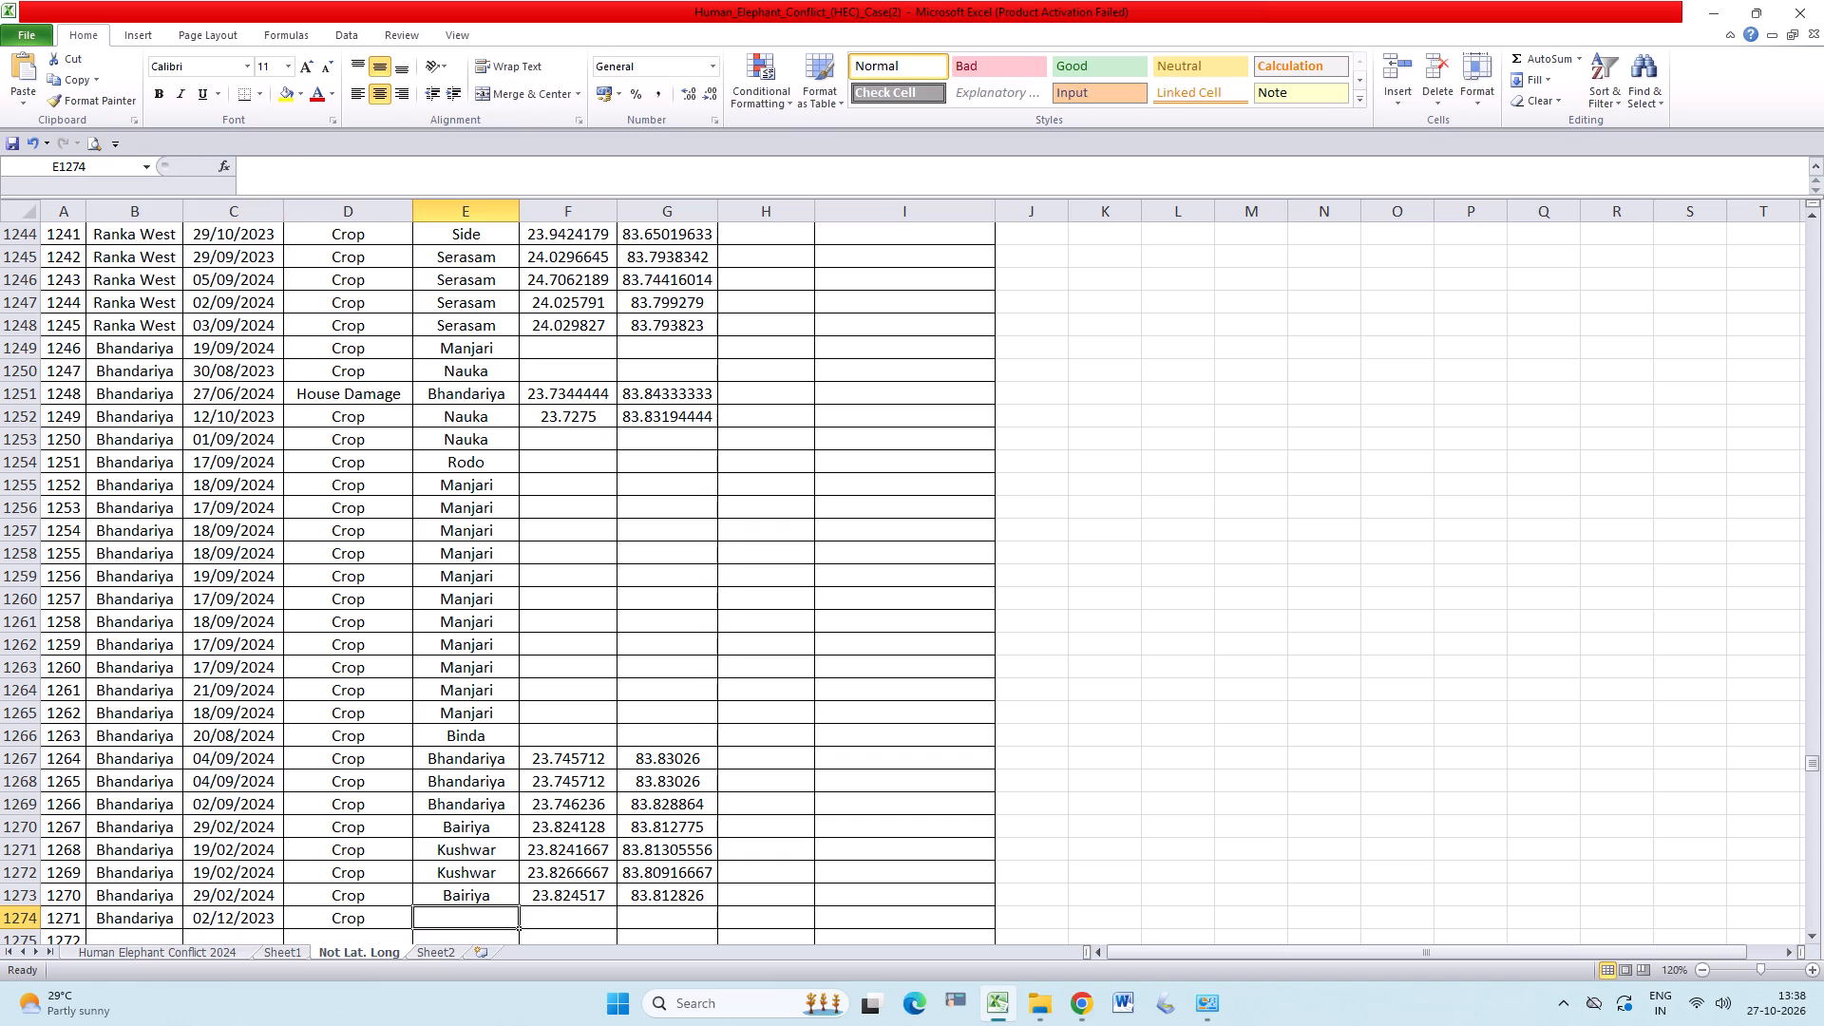
{"action": "key", "text": "shift+k"}
{"action": "type", "text": "ush"}
{"action": "key", "text": "Tab"}
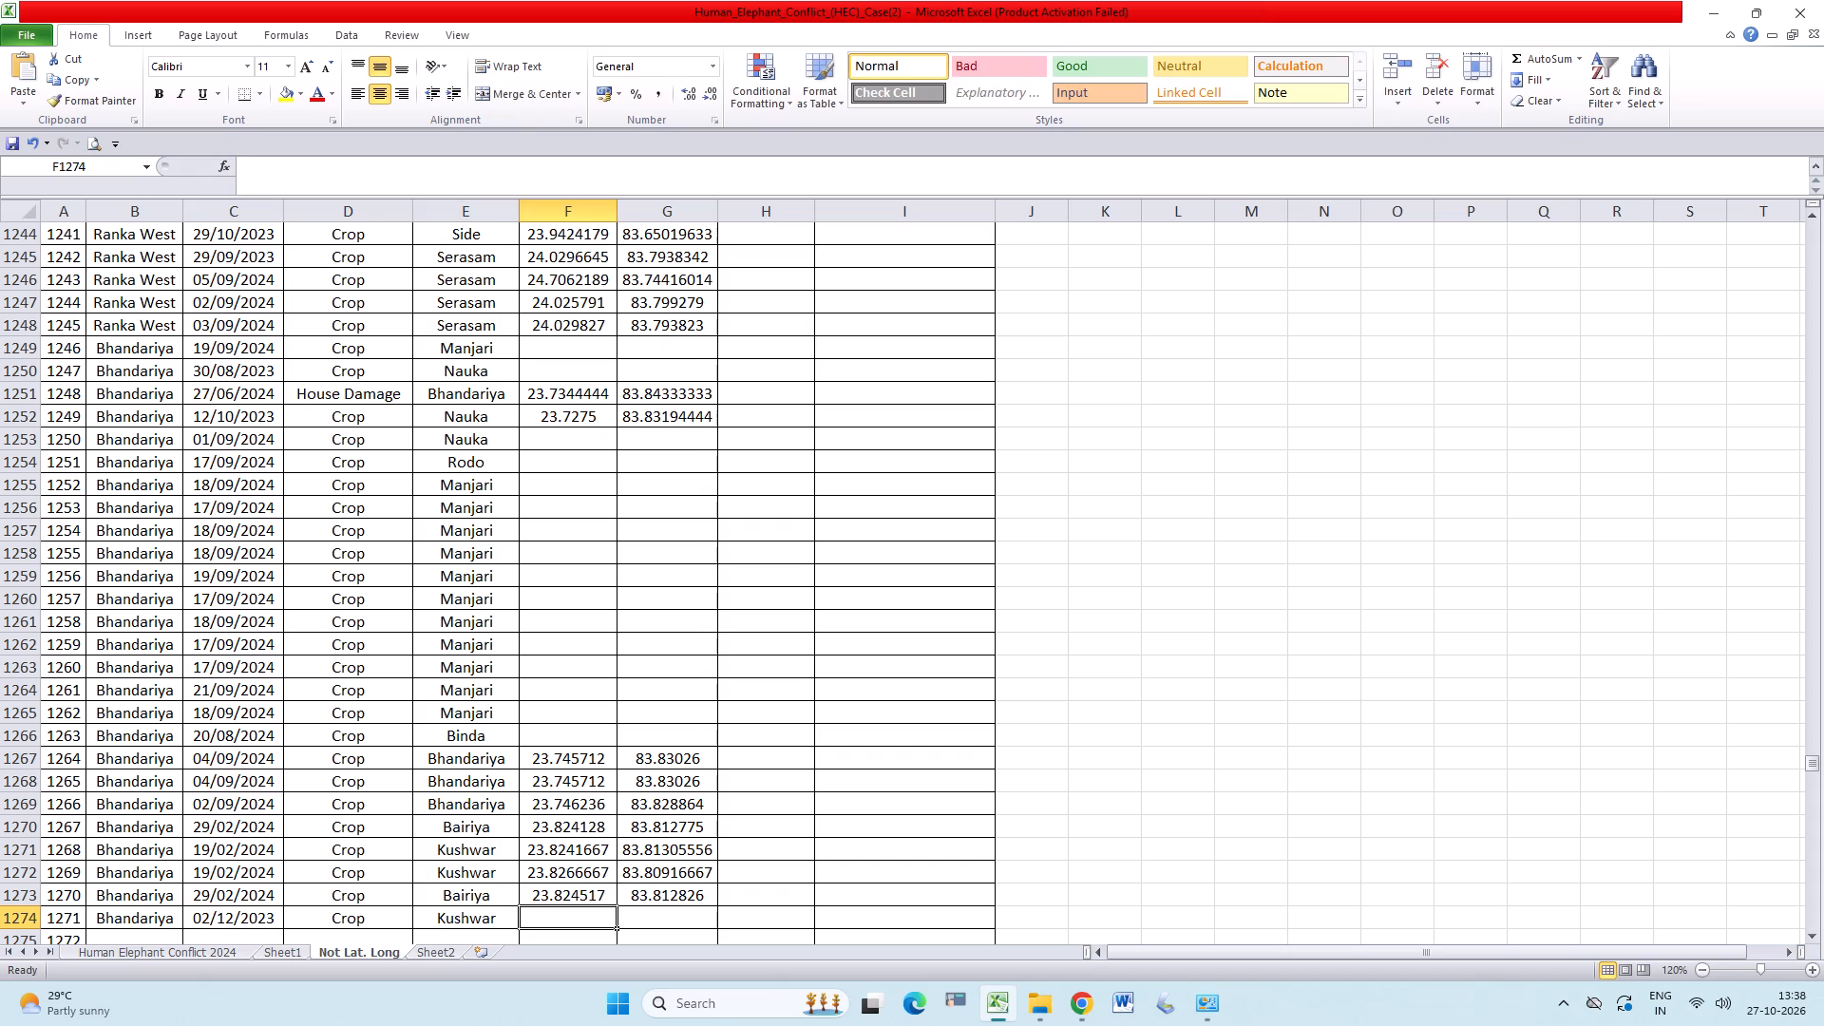
{"action": "type", "text": "23.823273"}
{"action": "key", "text": "Tab"}
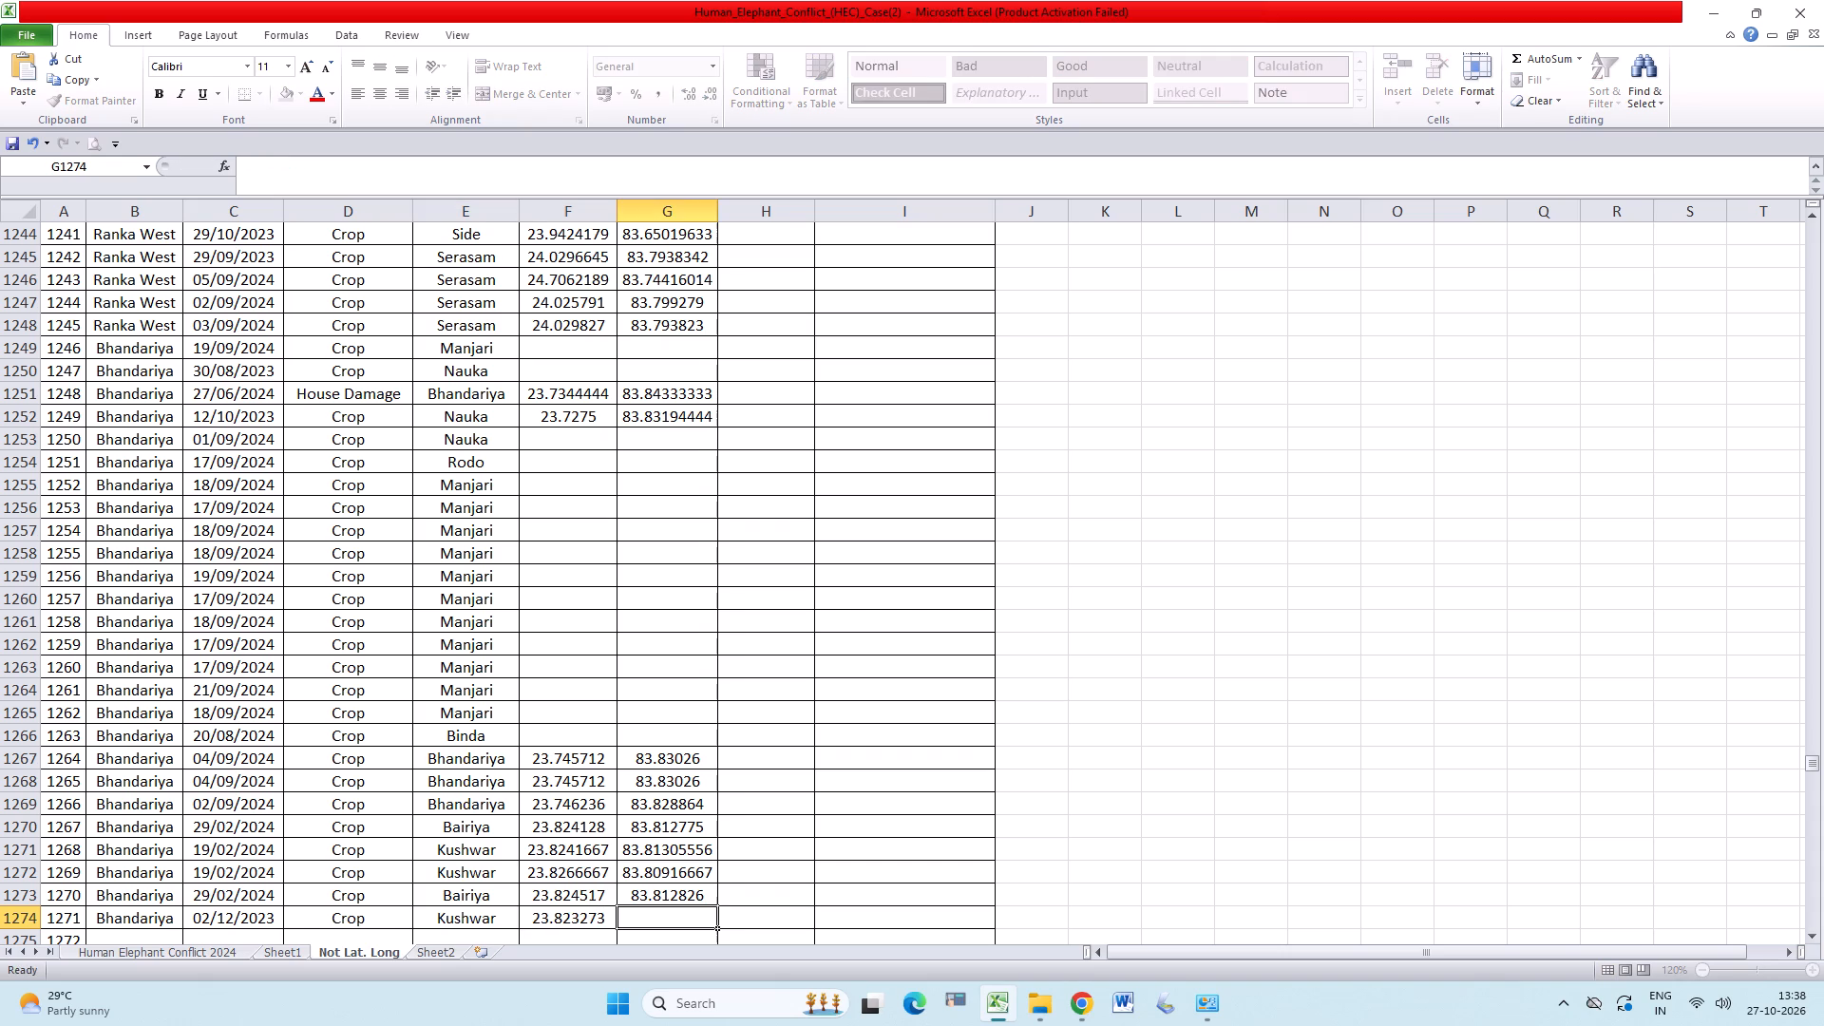
{"action": "type", "text": "83."}
{"action": "type", "text": "811057"}
{"action": "key", "text": "Return"}
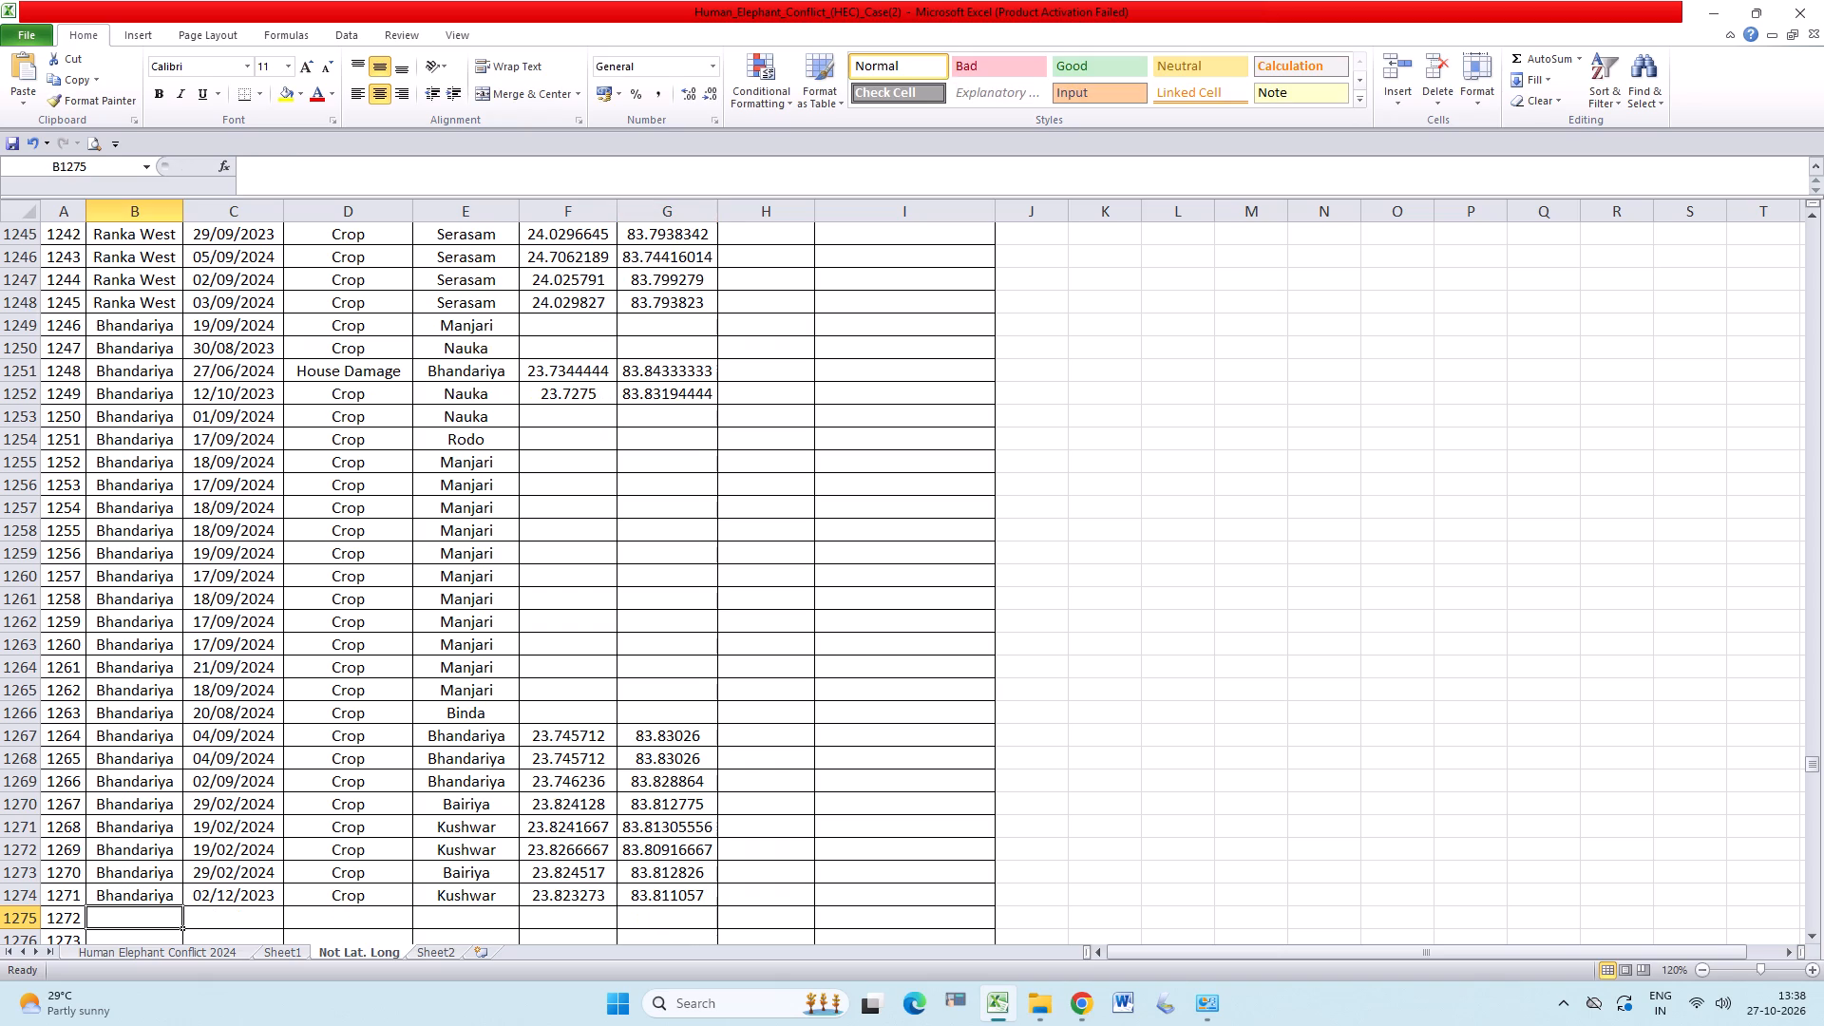
Start record 1272 with range Bhandariya and date 21/02/2024, saving the workbook along the way.
{"action": "key", "text": "ctrl+d"}
{"action": "key", "text": "Tab"}
{"action": "key", "text": "ctrl+d"}
{"action": "key", "text": "ctrl+s"}
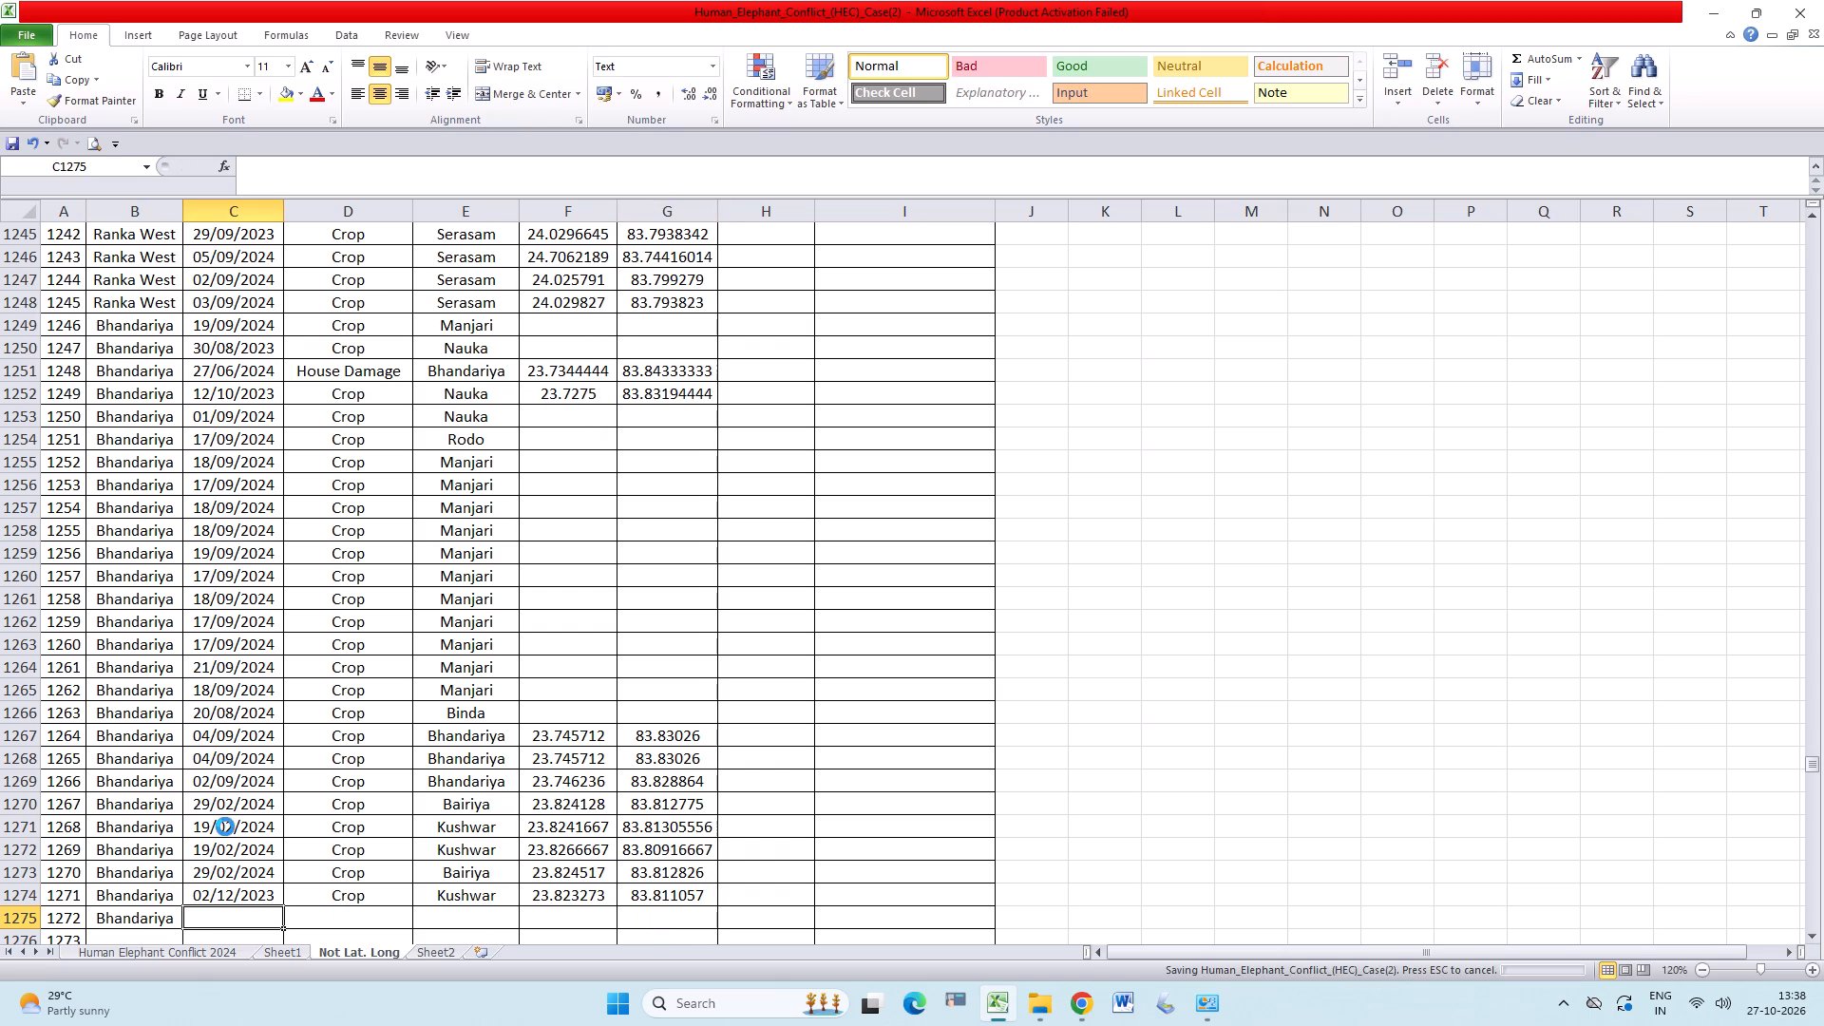
{"action": "key", "text": "ctrl+s"}
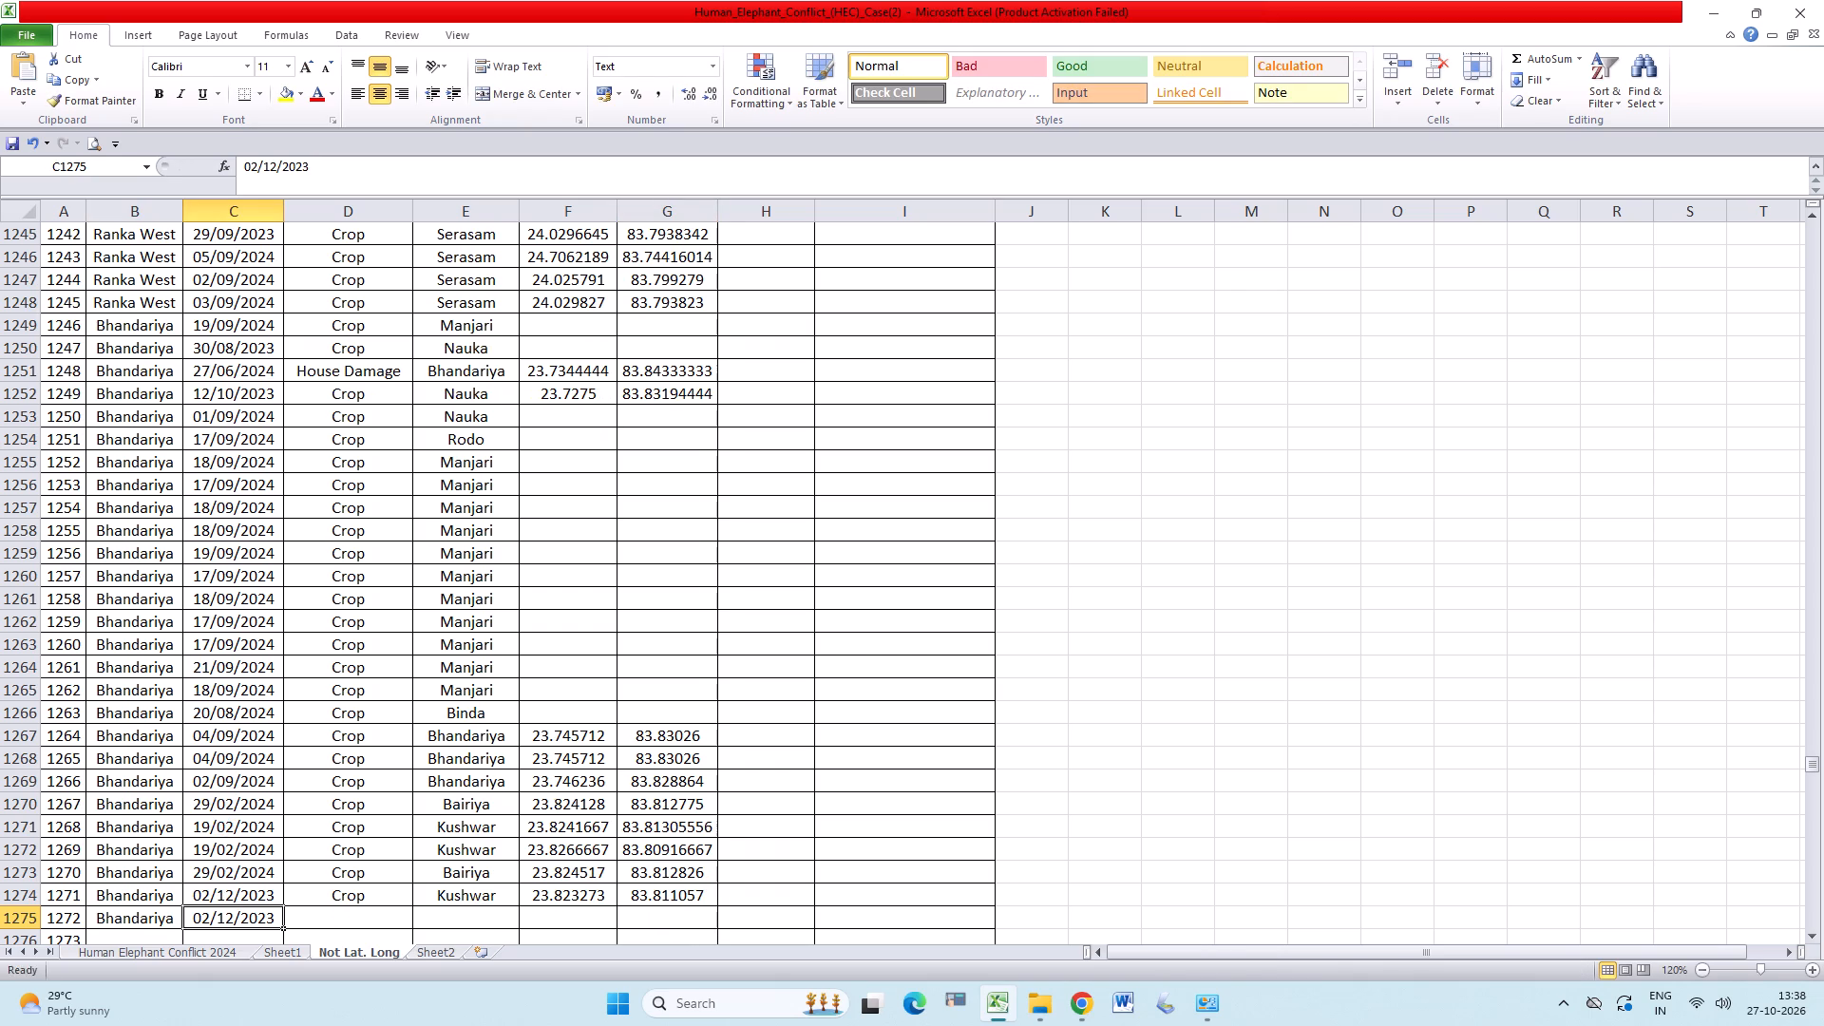
{"action": "key", "text": "ctrl+s"}
{"action": "key", "text": "ctrl+s"}
{"action": "key", "text": "ctrl+s"}
{"action": "key", "text": "ctrl+s"}
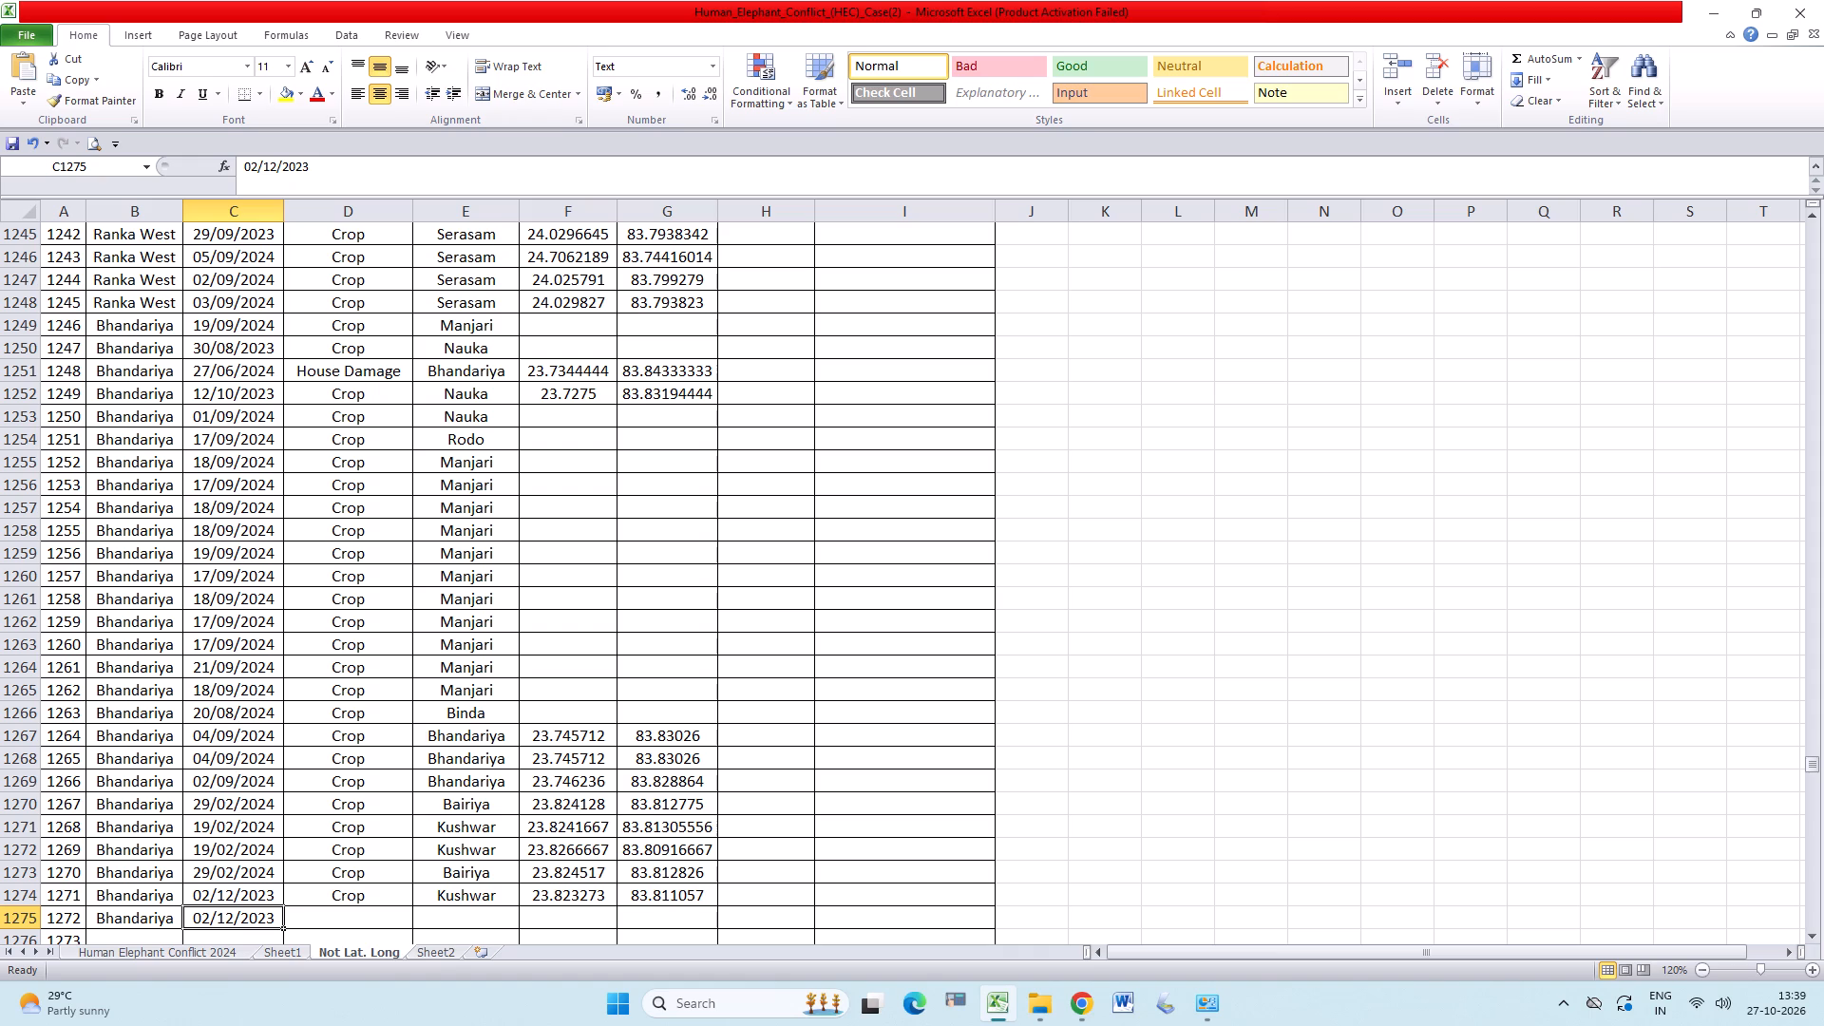
{"action": "type", "text": "21/02/2024"}
{"action": "key", "text": "Tab"}
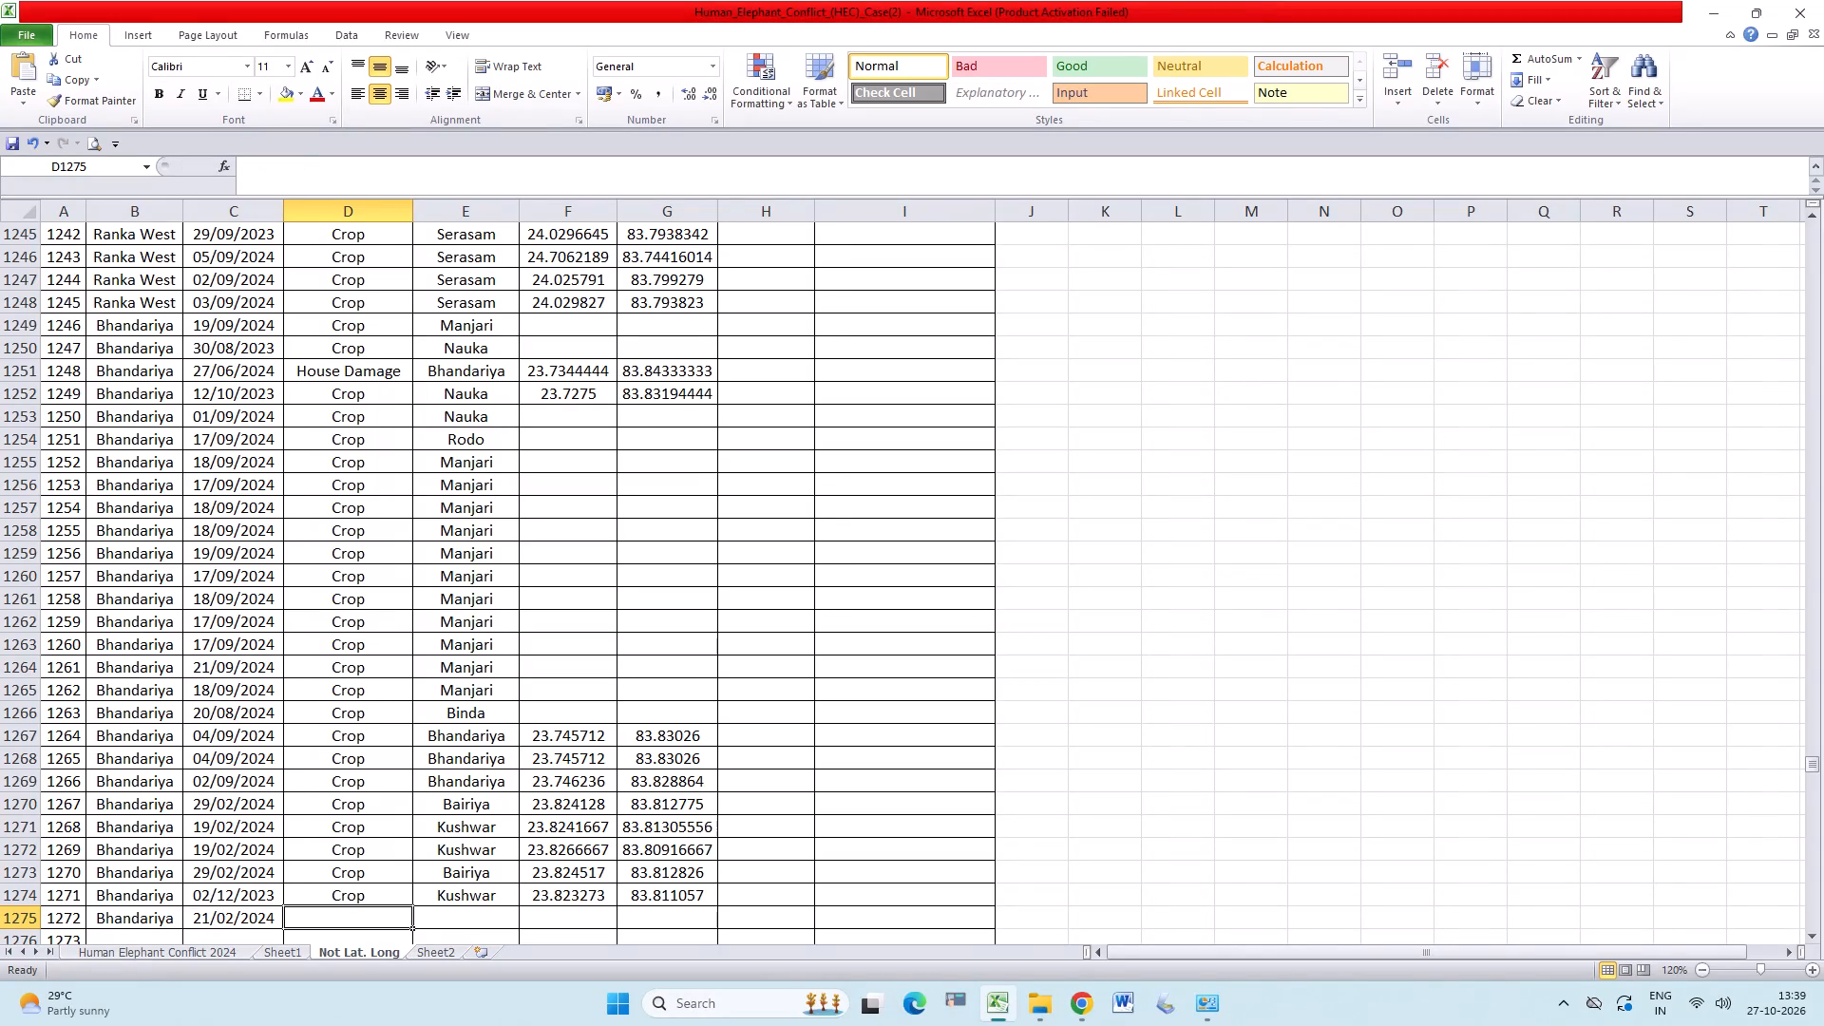
Enter damage type Goat and village Birajpur for record 1272, leaving its coordinates blank.
{"action": "type", "text": "Go"}
{"action": "key", "text": "Tab"}
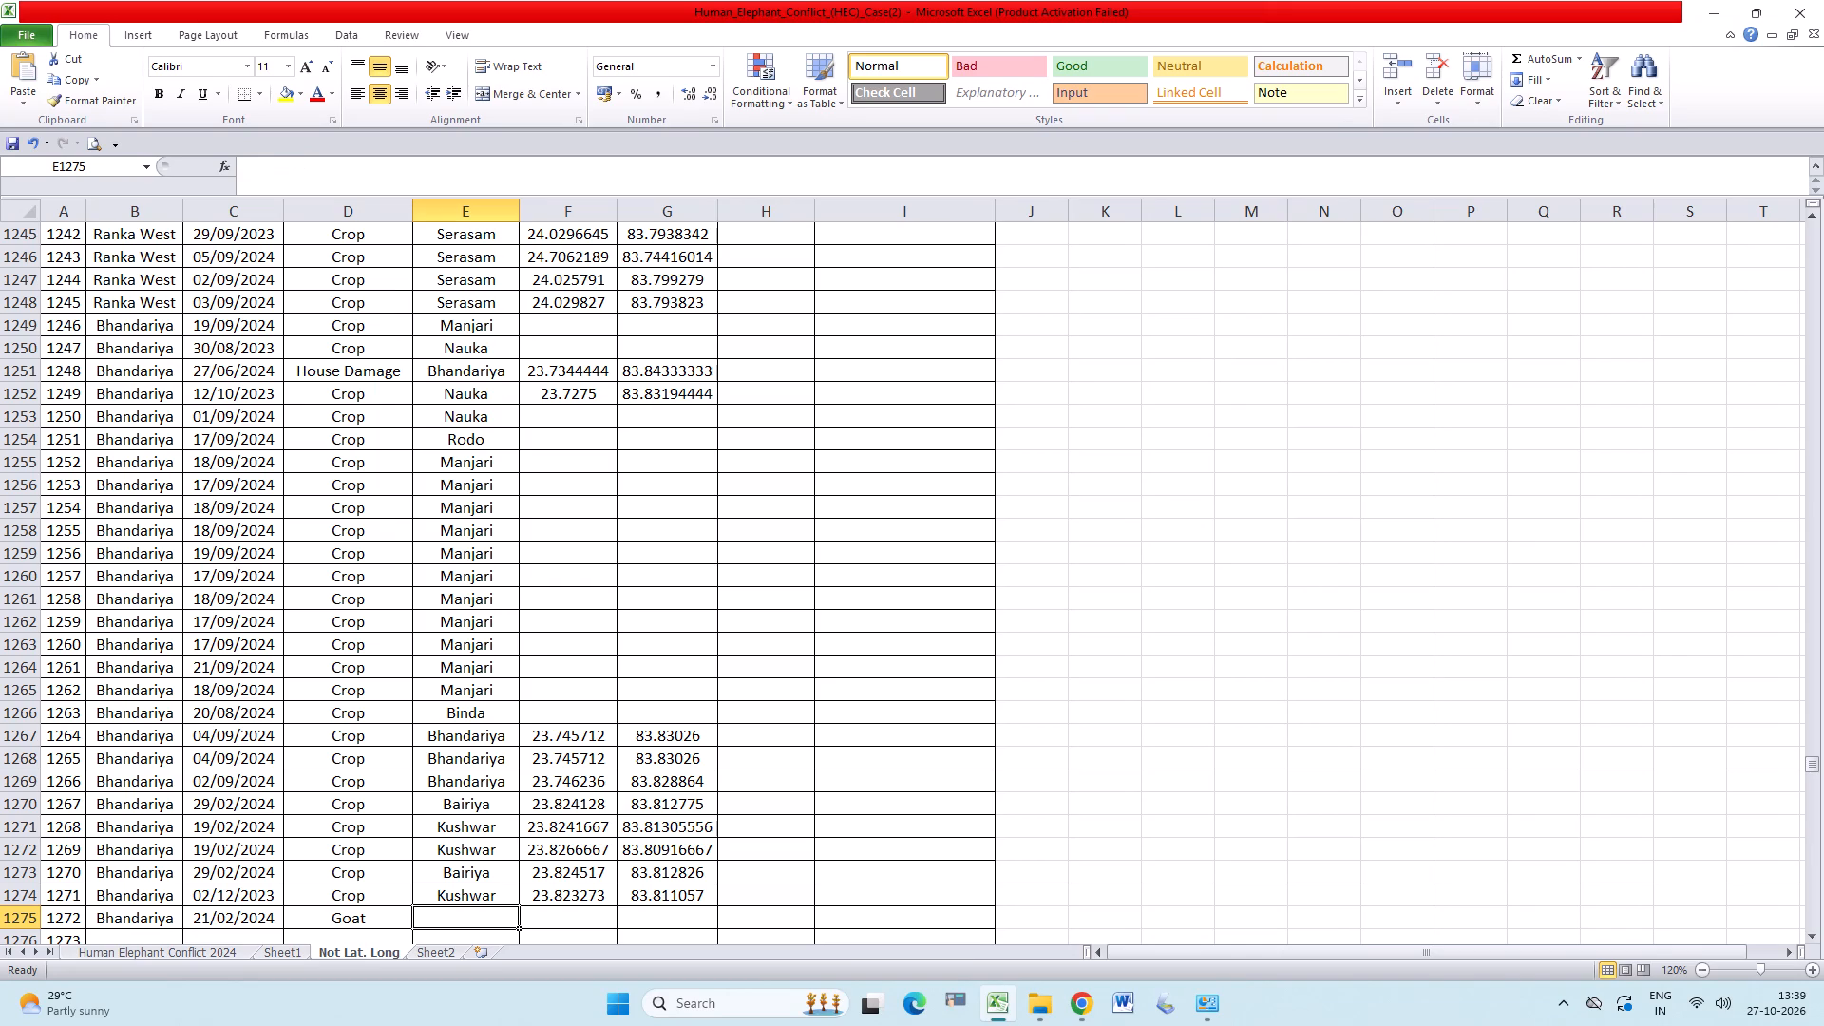
{"action": "type", "text": "Bira"}
{"action": "key", "text": "Tab"}
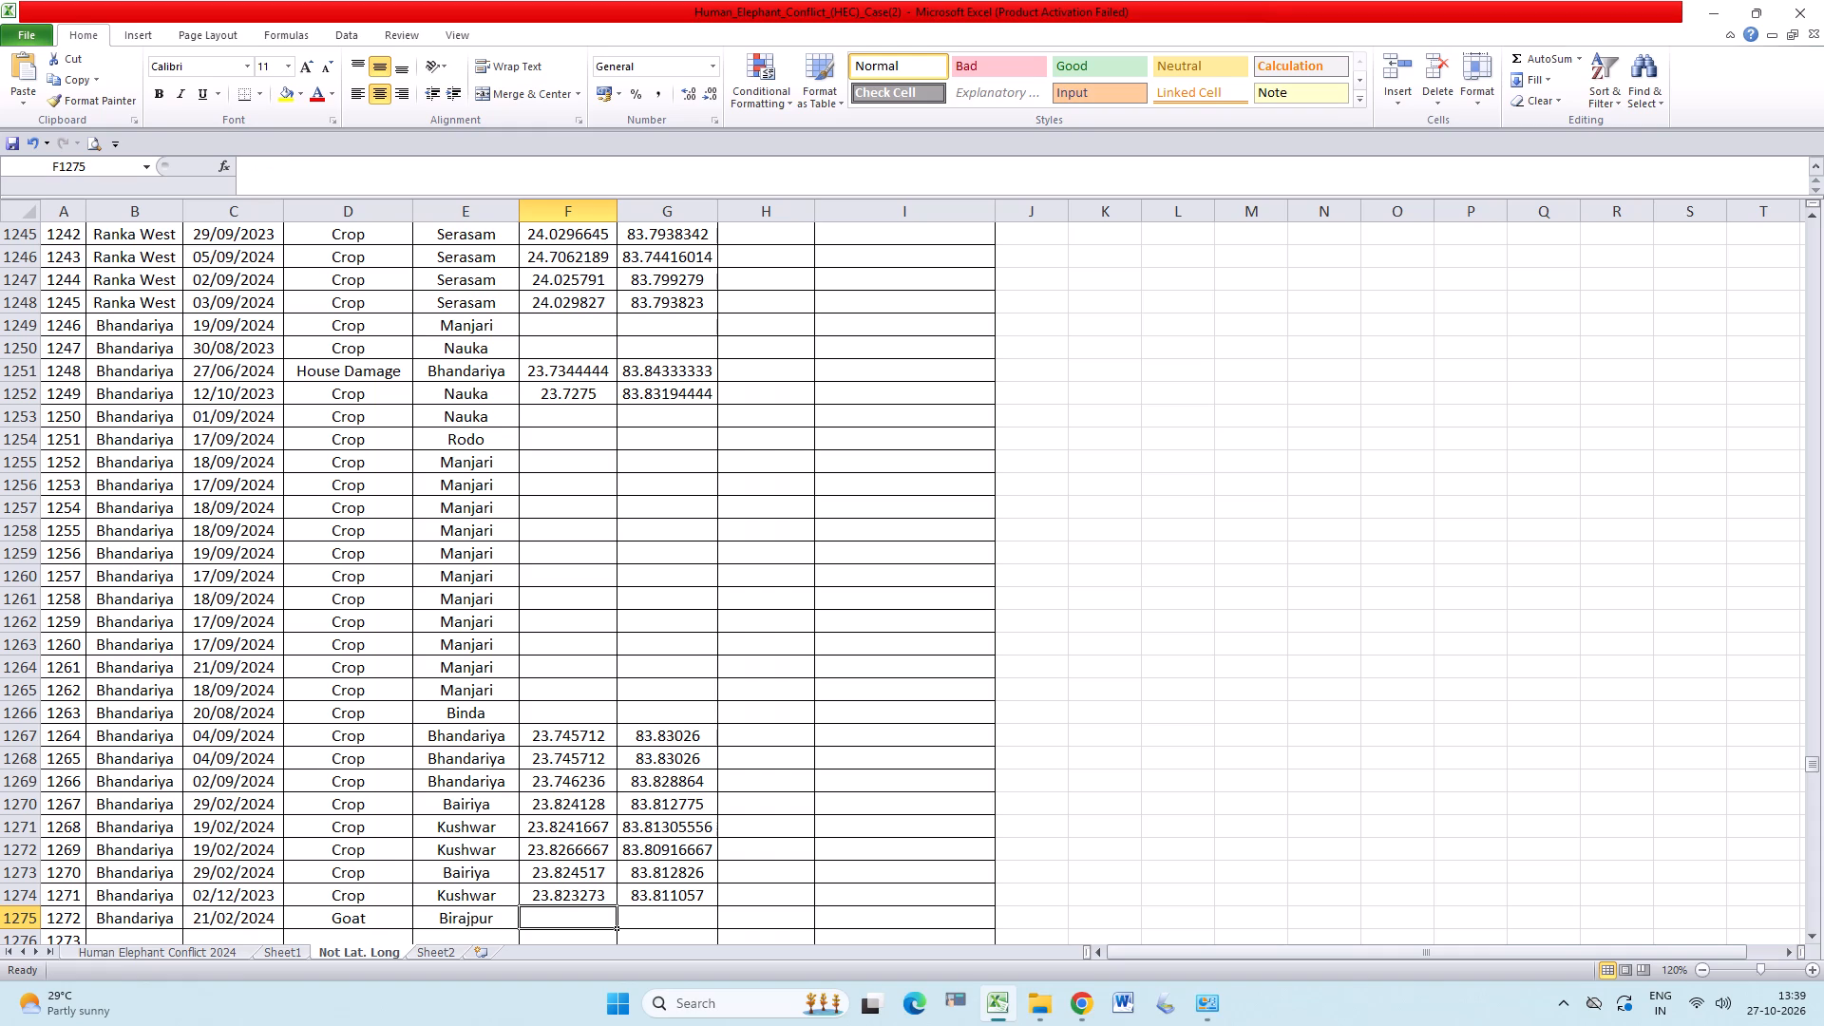
{"action": "key", "text": "Return"}
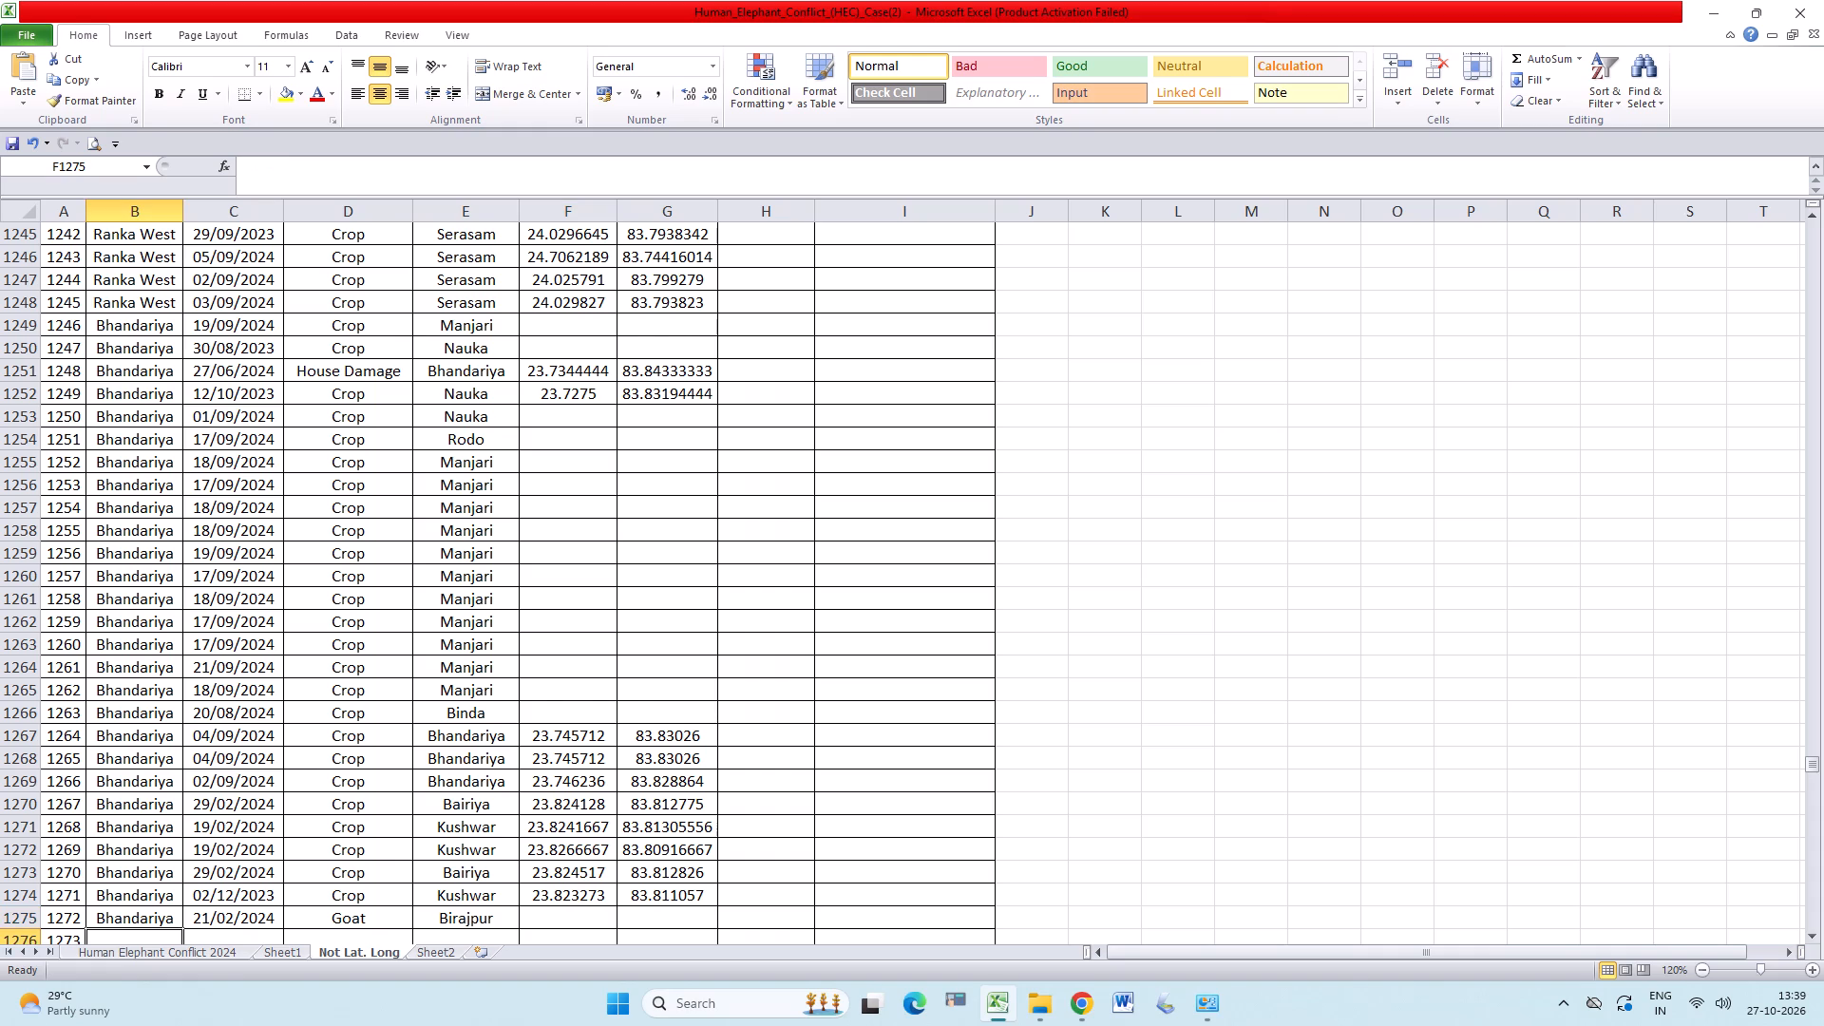
Start record 1273 with range Bhandariya and date 26/08/2024.
{"action": "key", "text": "ctrl+d"}
{"action": "key", "text": "Tab"}
{"action": "type", "text": "26"}
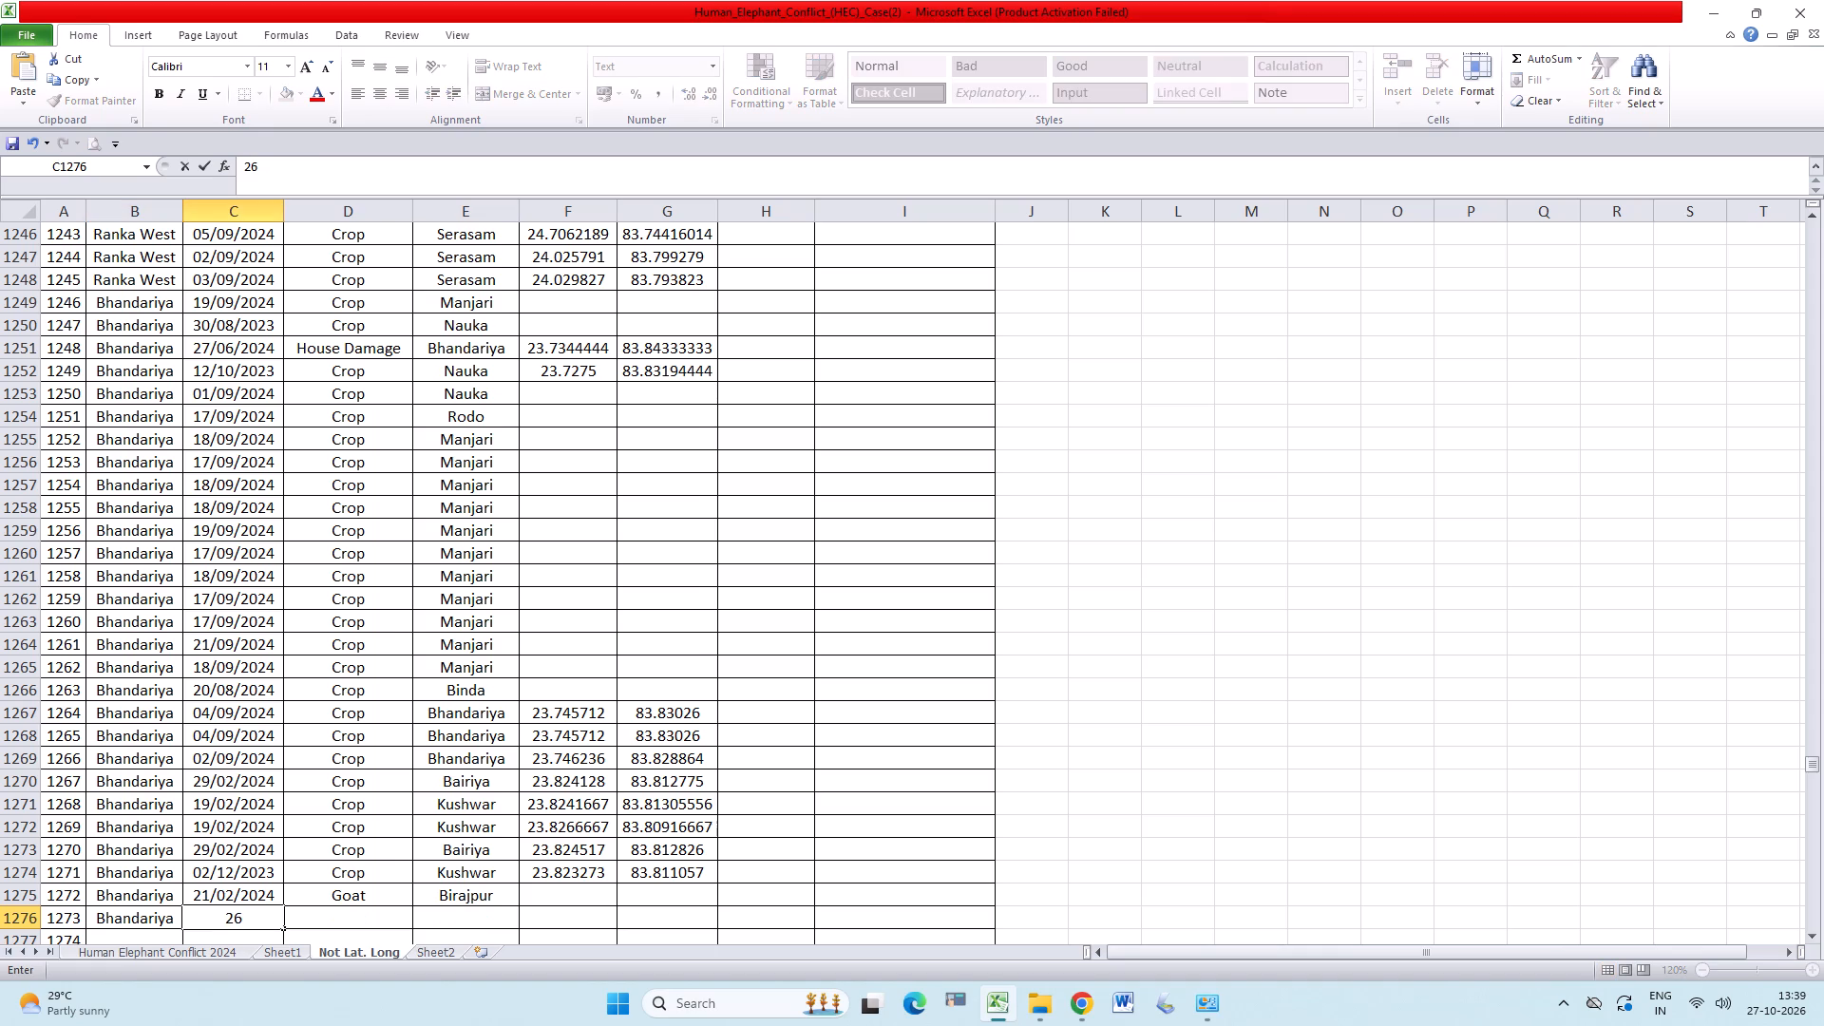
{"action": "type", "text": "/0"}
{"action": "key", "text": "8"}
{"action": "key", "text": "5"}
{"action": "key", "text": "BackSpace"}
{"action": "type", "text": "/2024"}
{"action": "key", "text": "Tab"}
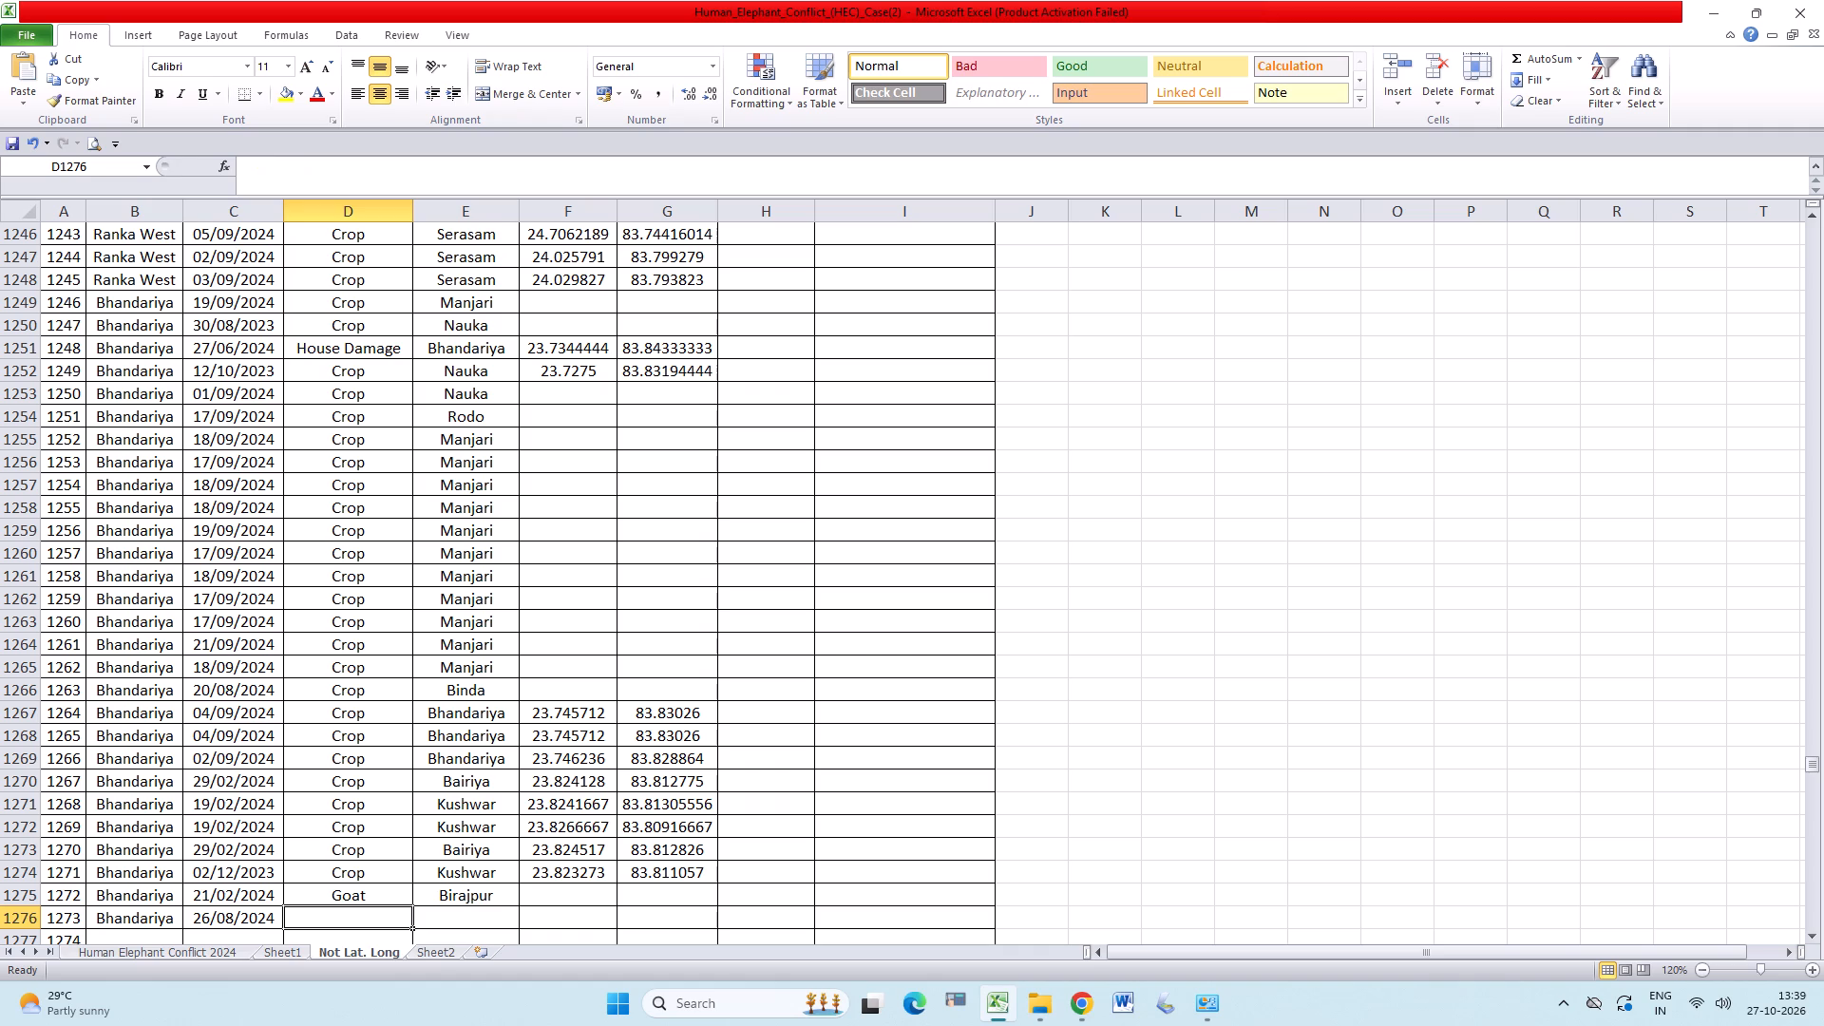
Enter damage type Crop and village Bhandariya for record 1273, and save the workbook.
{"action": "key", "text": "shift+c"}
{"action": "key", "text": "Tab"}
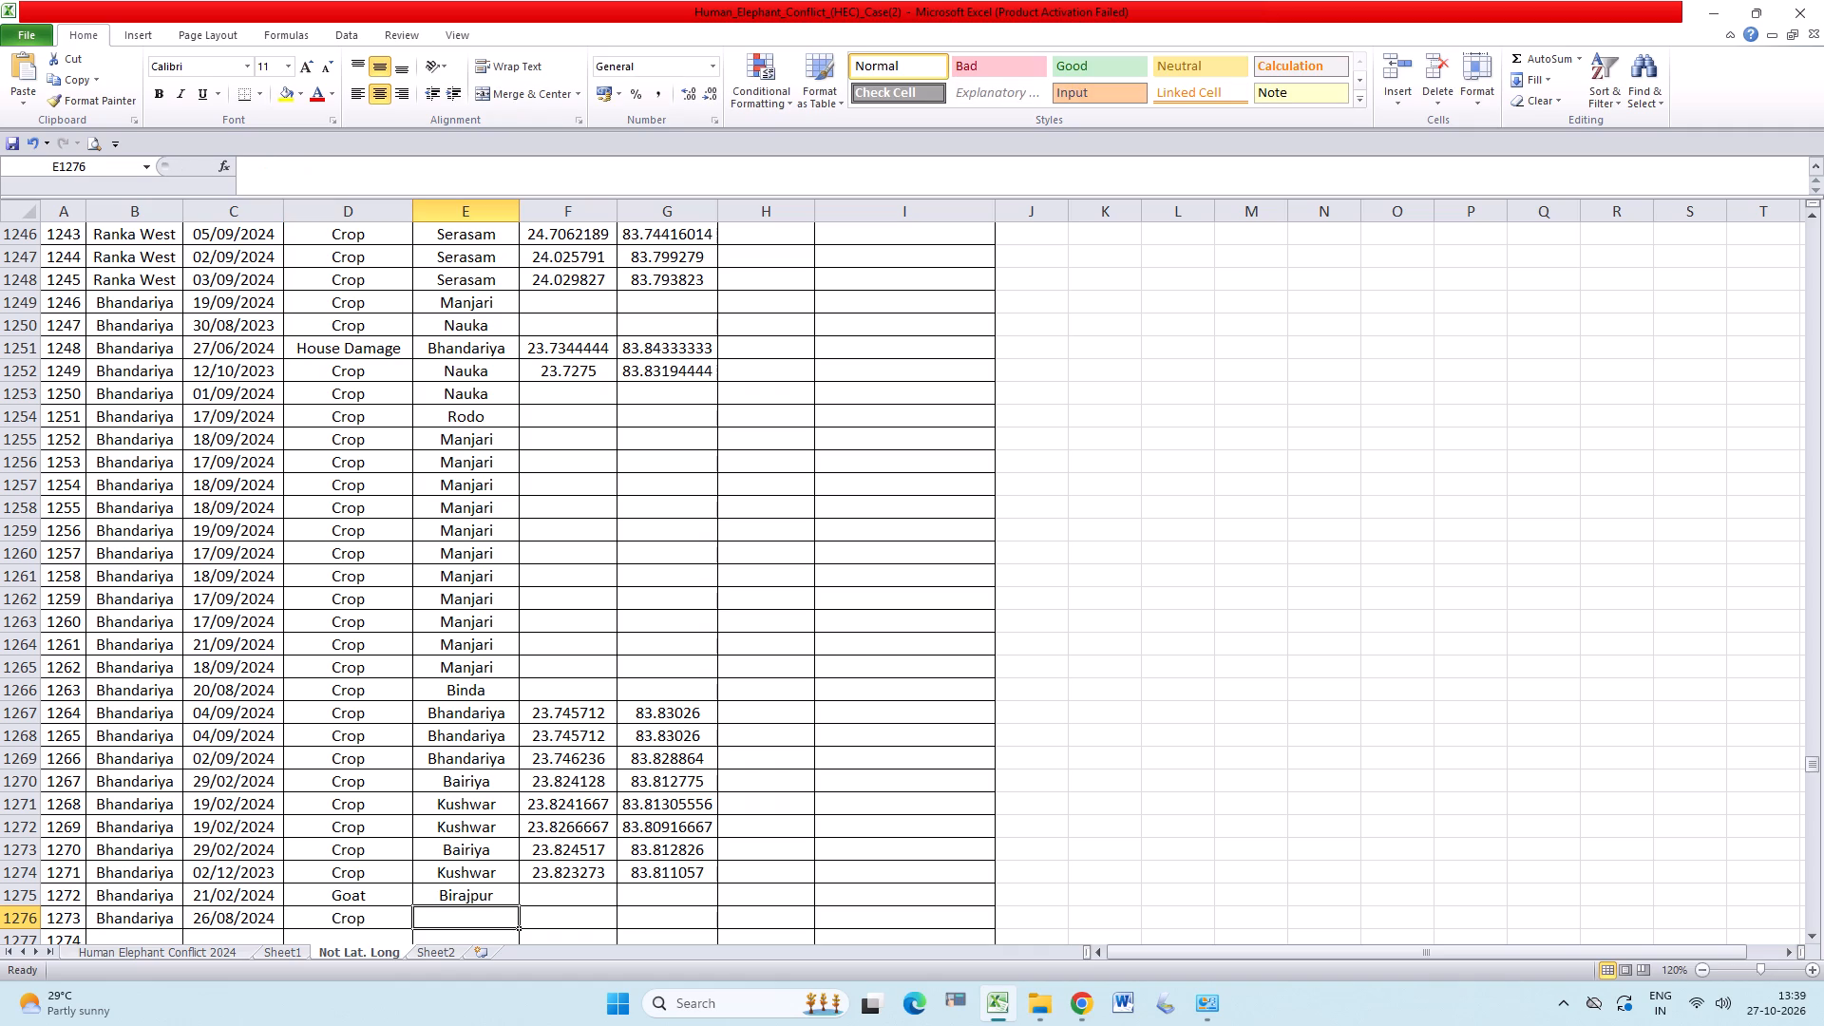
{"action": "type", "text": "BH"}
{"action": "key", "text": "Tab"}
{"action": "key", "text": "ctrl+s"}
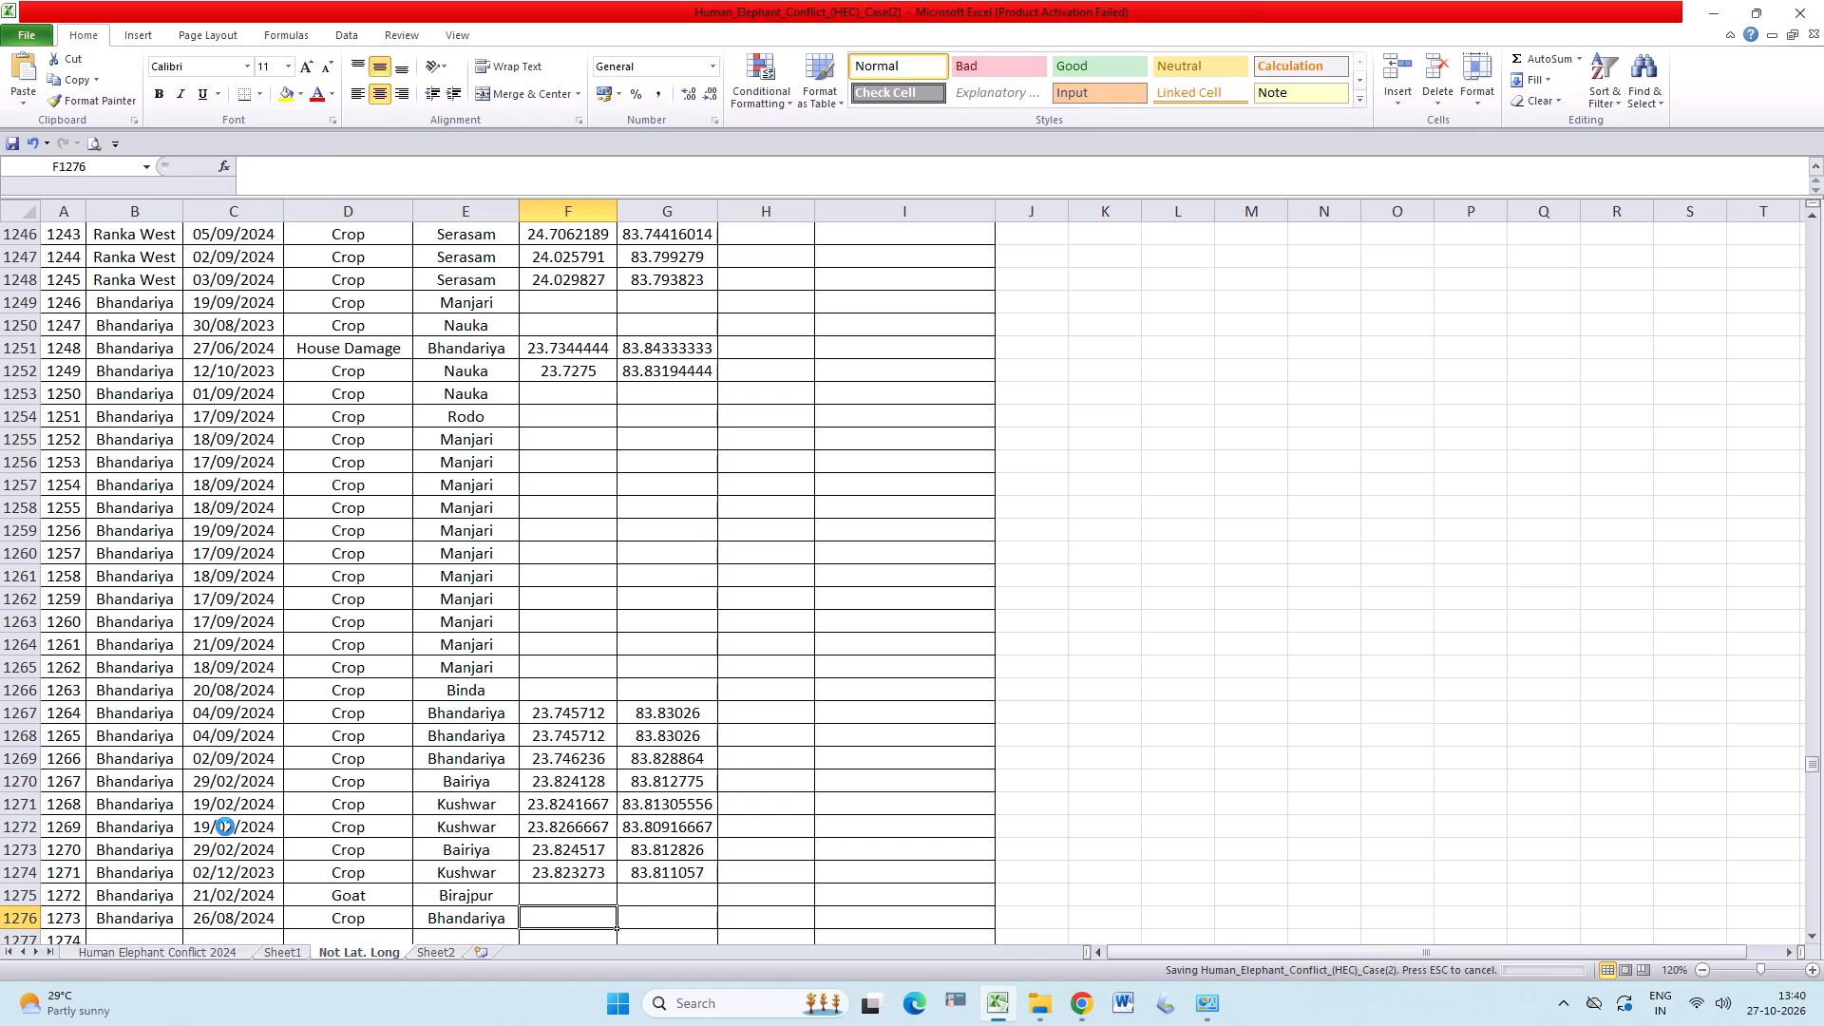
{"action": "type", "text": "23."}
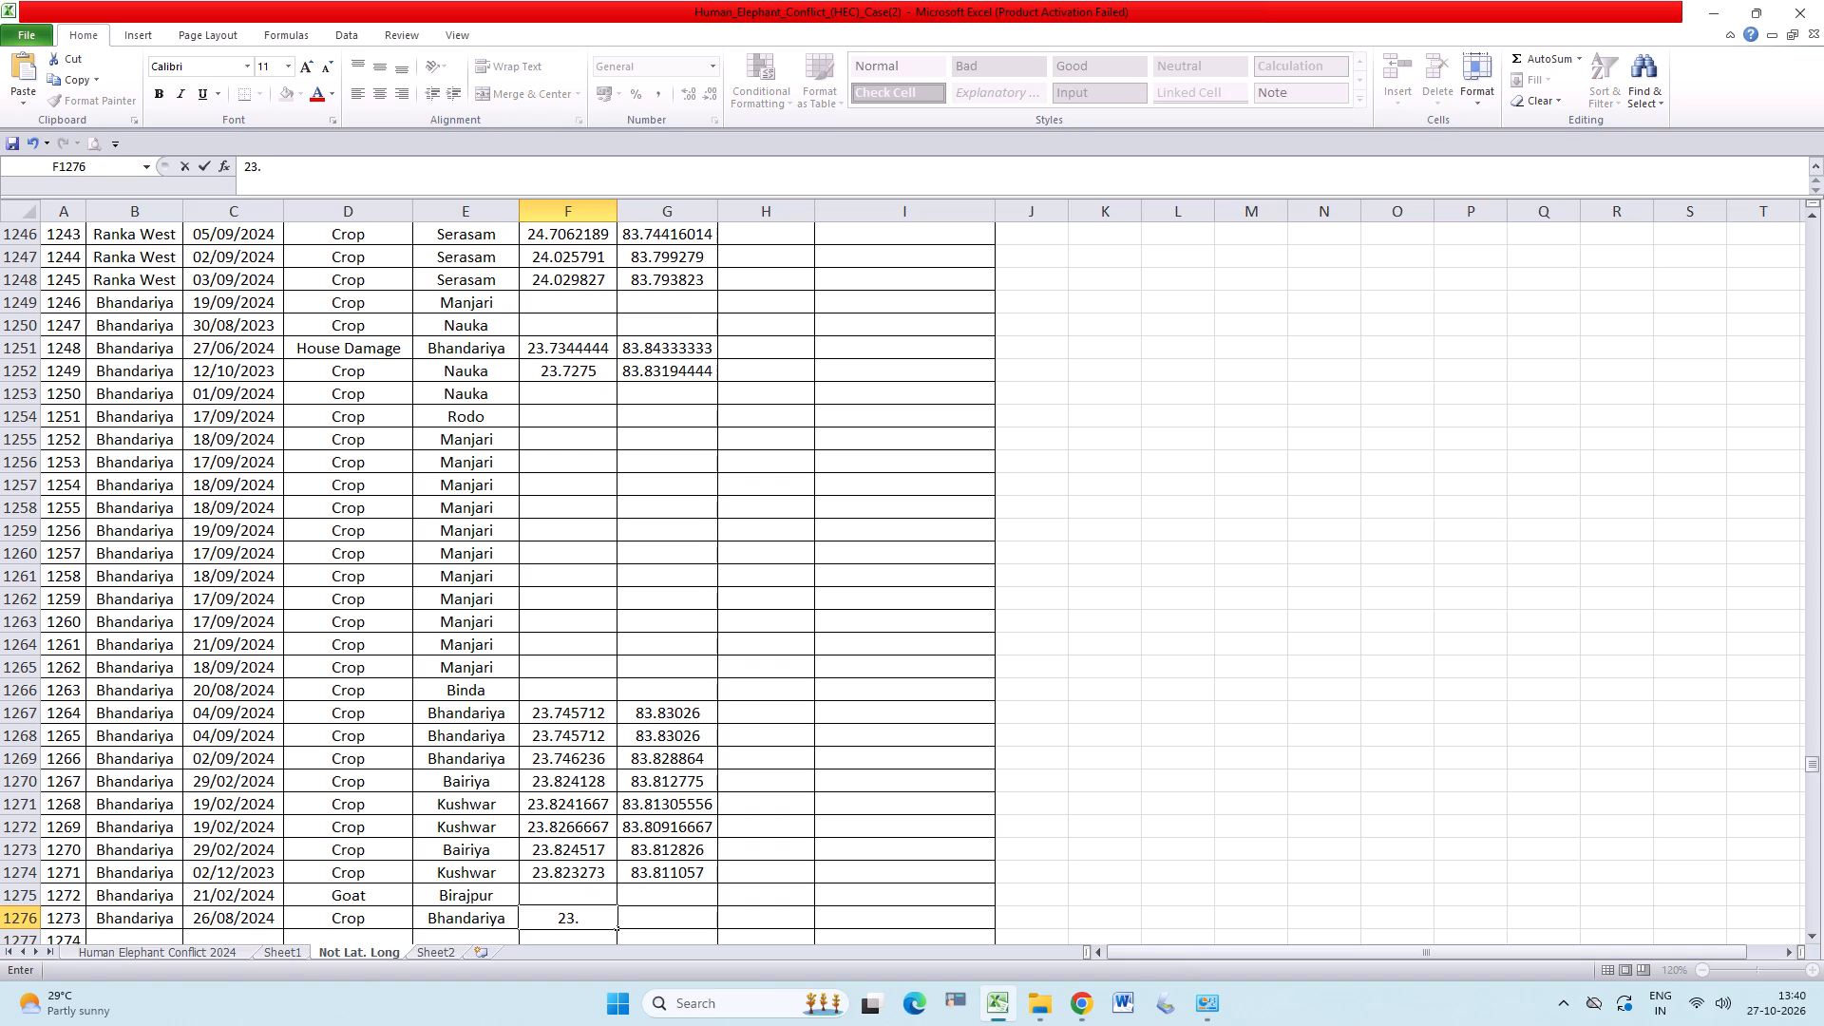
{"action": "type", "text": "7416"}
{"action": "type", "text": "79"}
{"action": "key", "text": "Tab"}
{"action": "type", "text": "83."}
{"action": "type", "text": "84"}
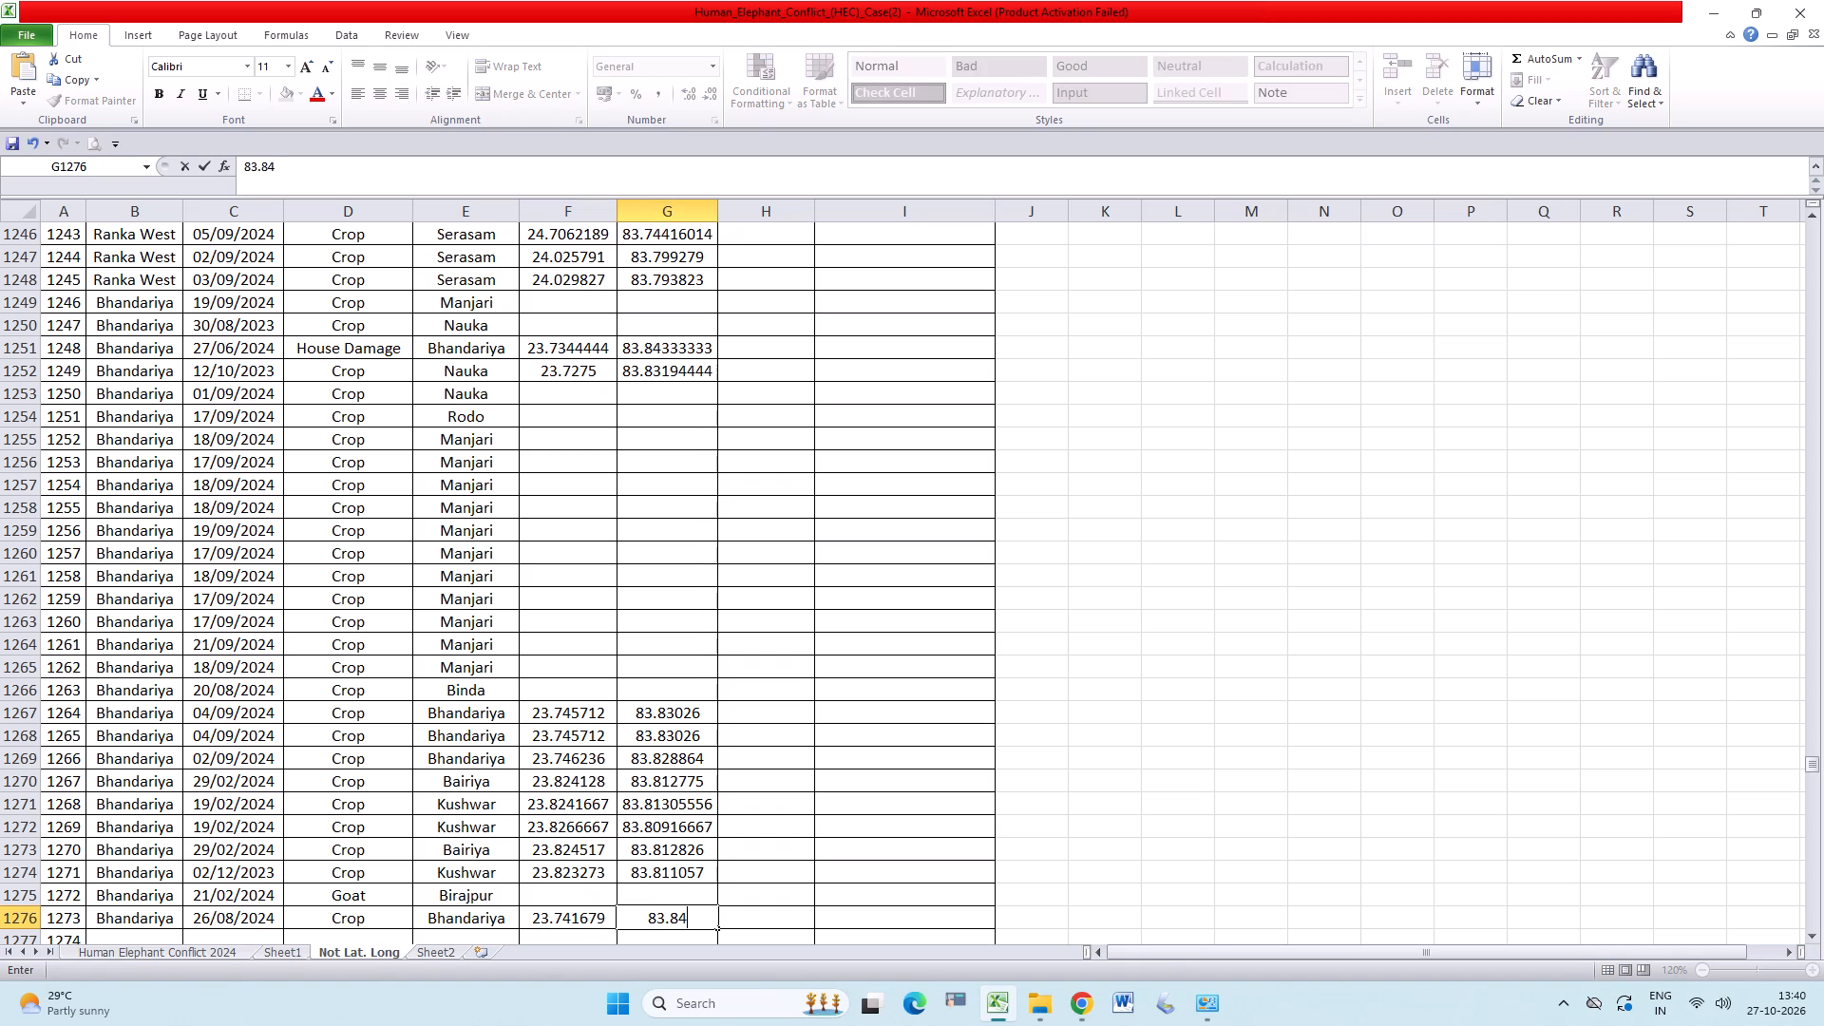
{"action": "type", "text": "4063"}
{"action": "key", "text": "Return"}
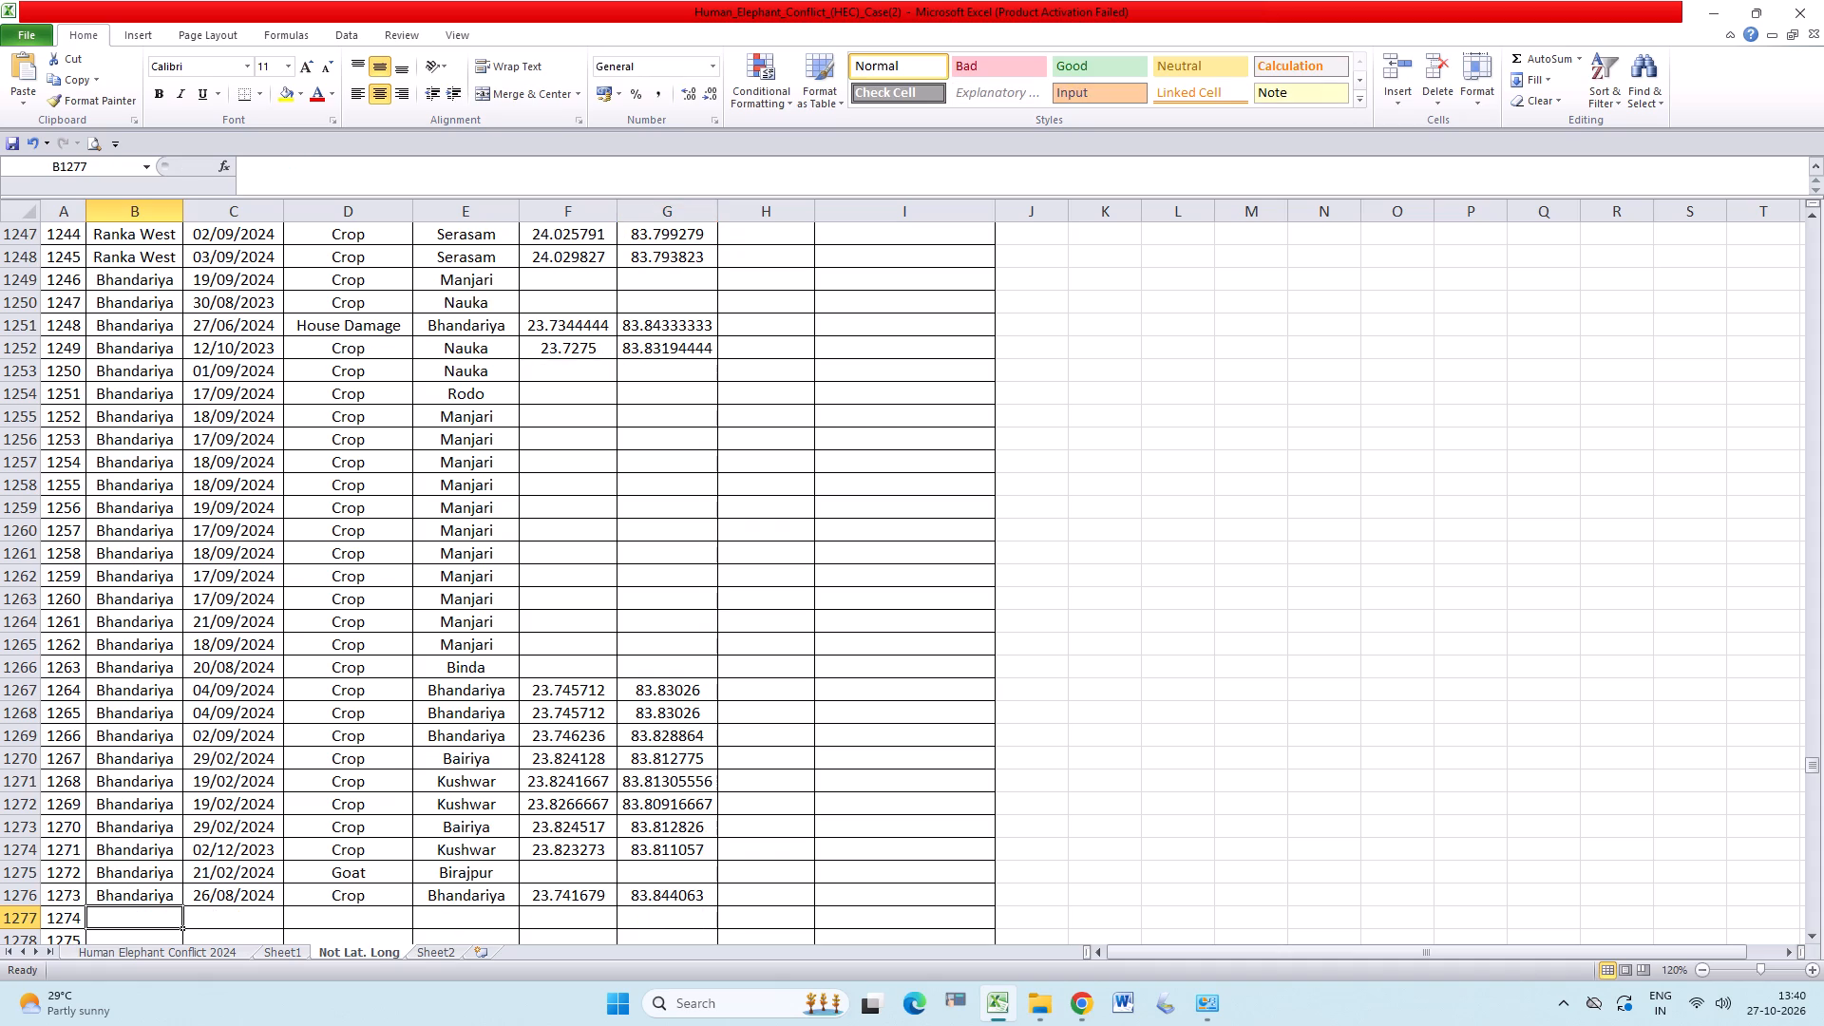
Start record 1274 with range Bhandariya and date 31/08/2024, saving the workbook along the way.
{"action": "key", "text": "ctrl+d"}
{"action": "key", "text": "Tab"}
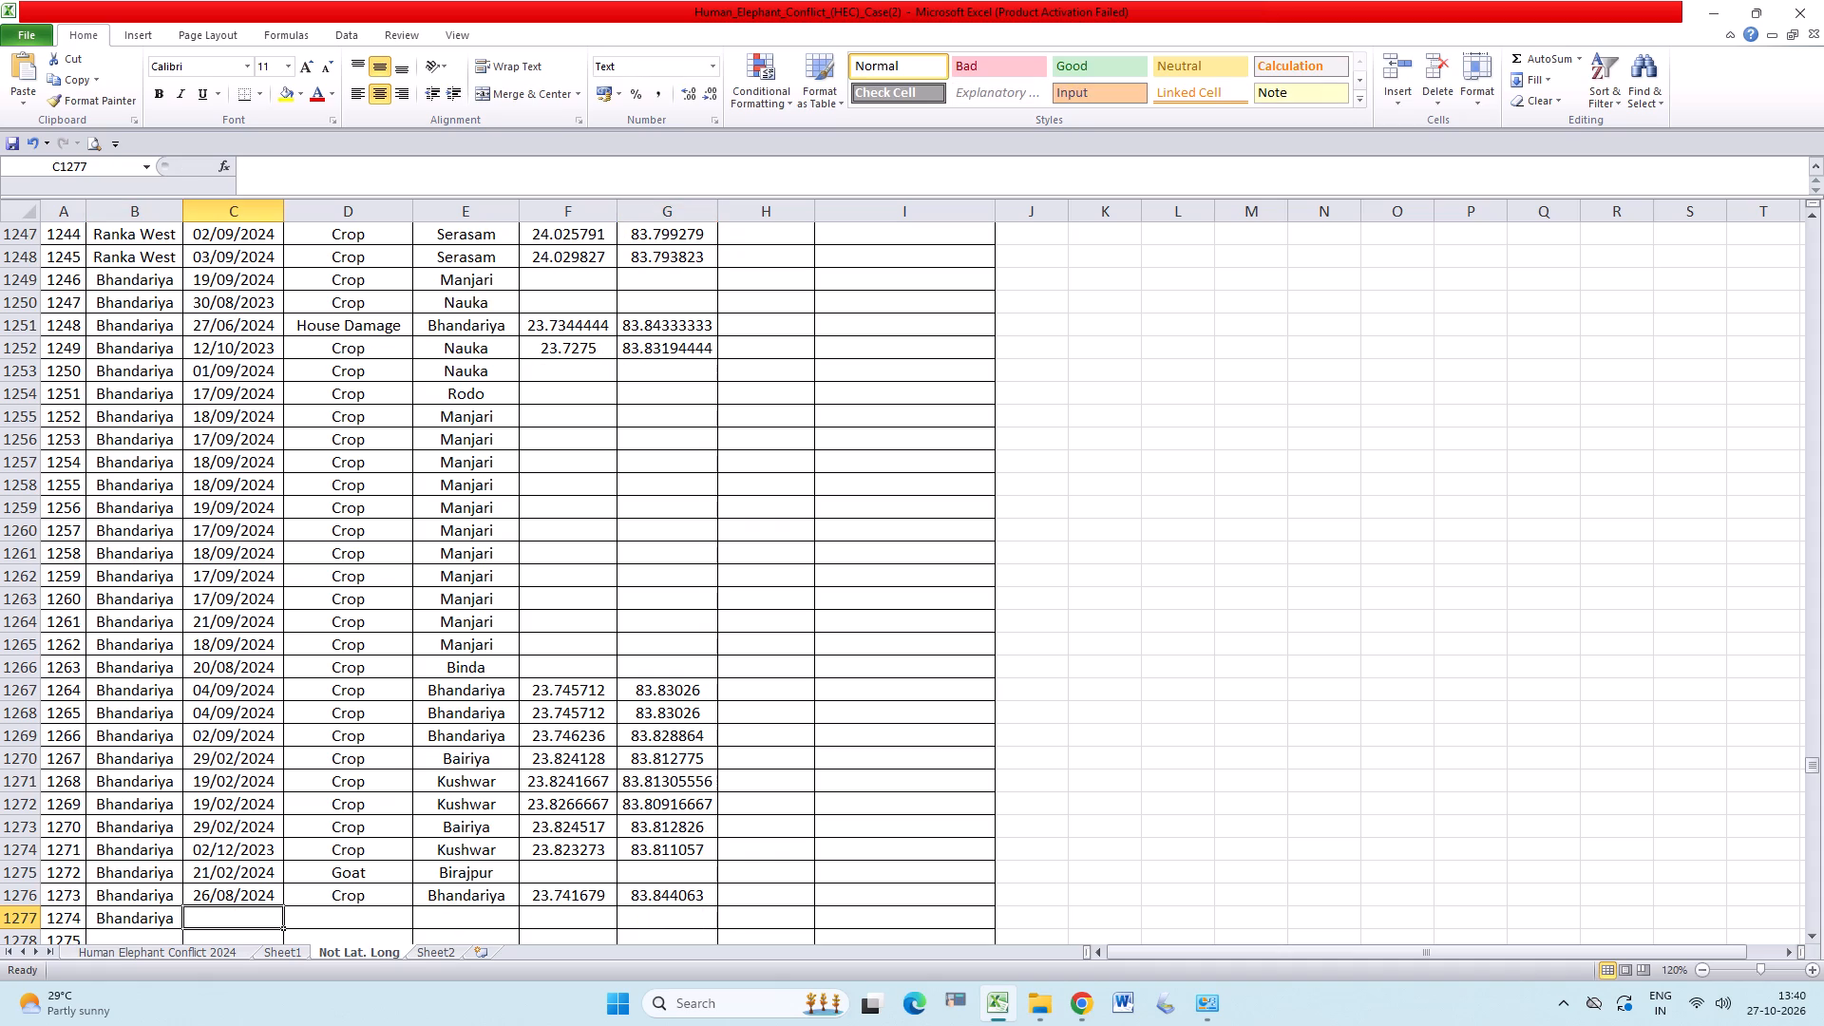
{"action": "key", "text": "ctrl+s"}
{"action": "key", "text": "ctrl+s"}
{"action": "key", "text": "ctrl+s"}
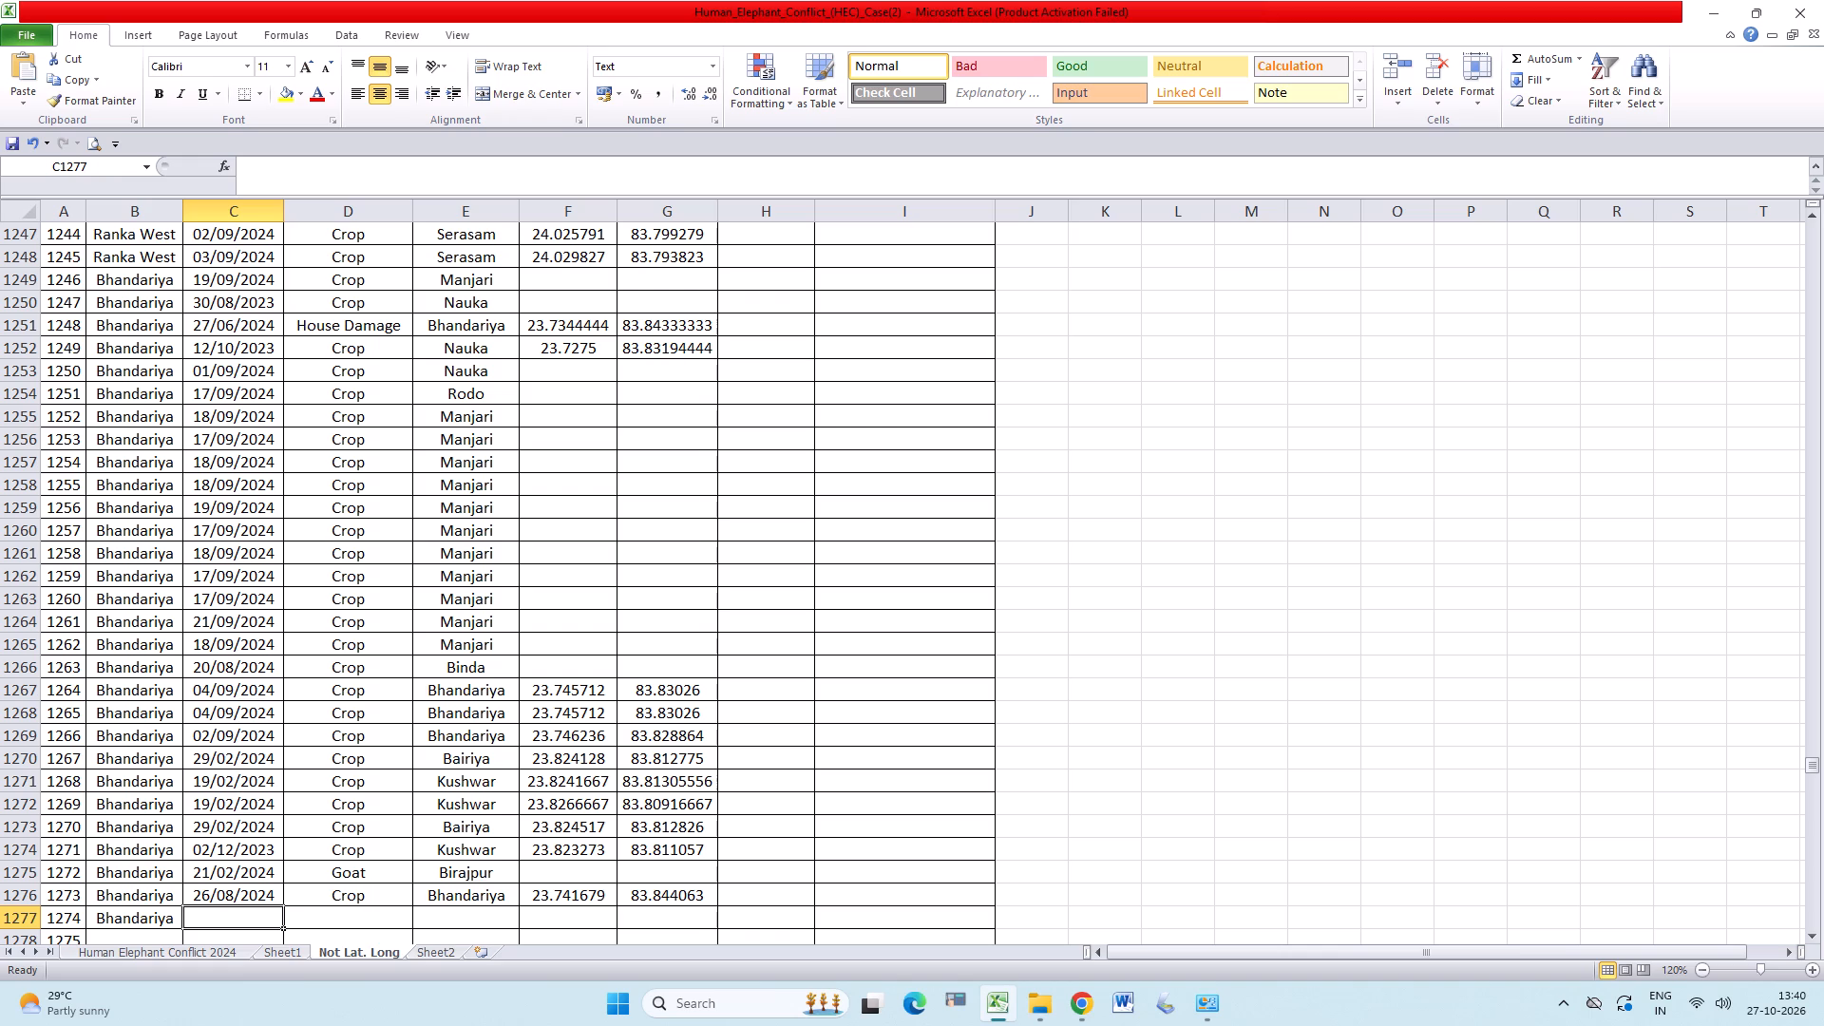
{"action": "type", "text": "31/08"}
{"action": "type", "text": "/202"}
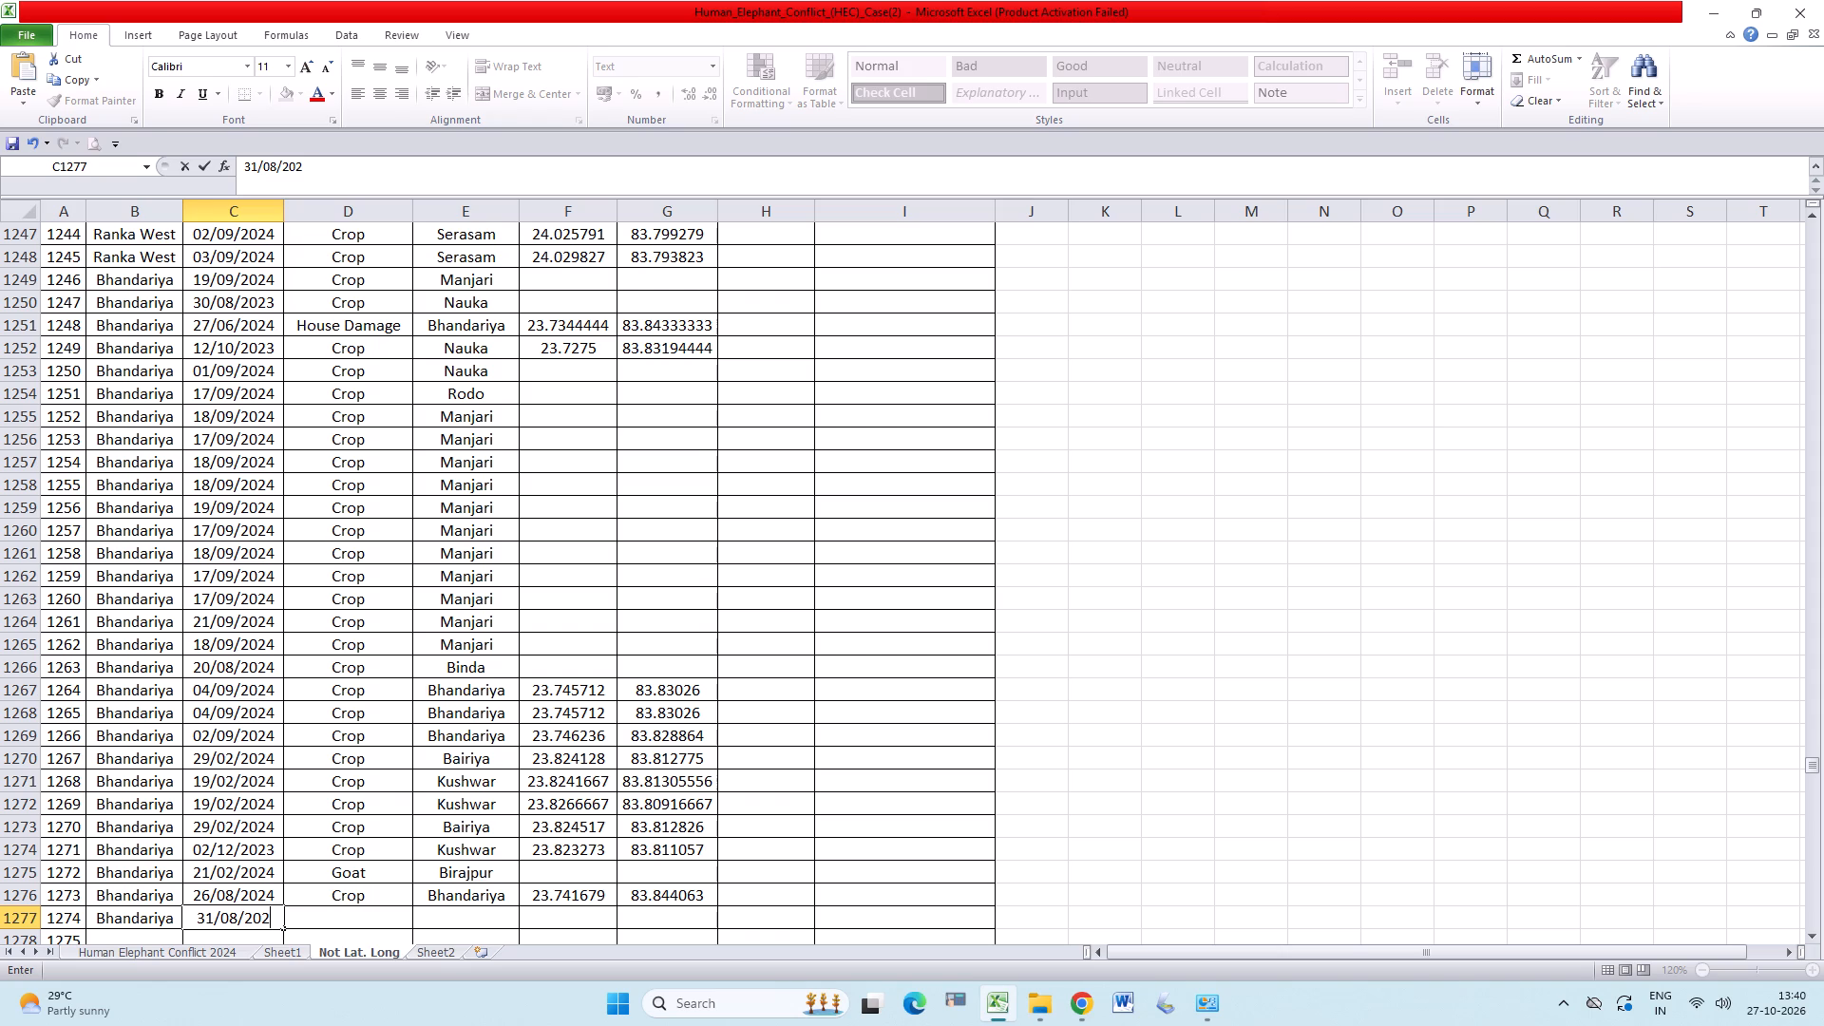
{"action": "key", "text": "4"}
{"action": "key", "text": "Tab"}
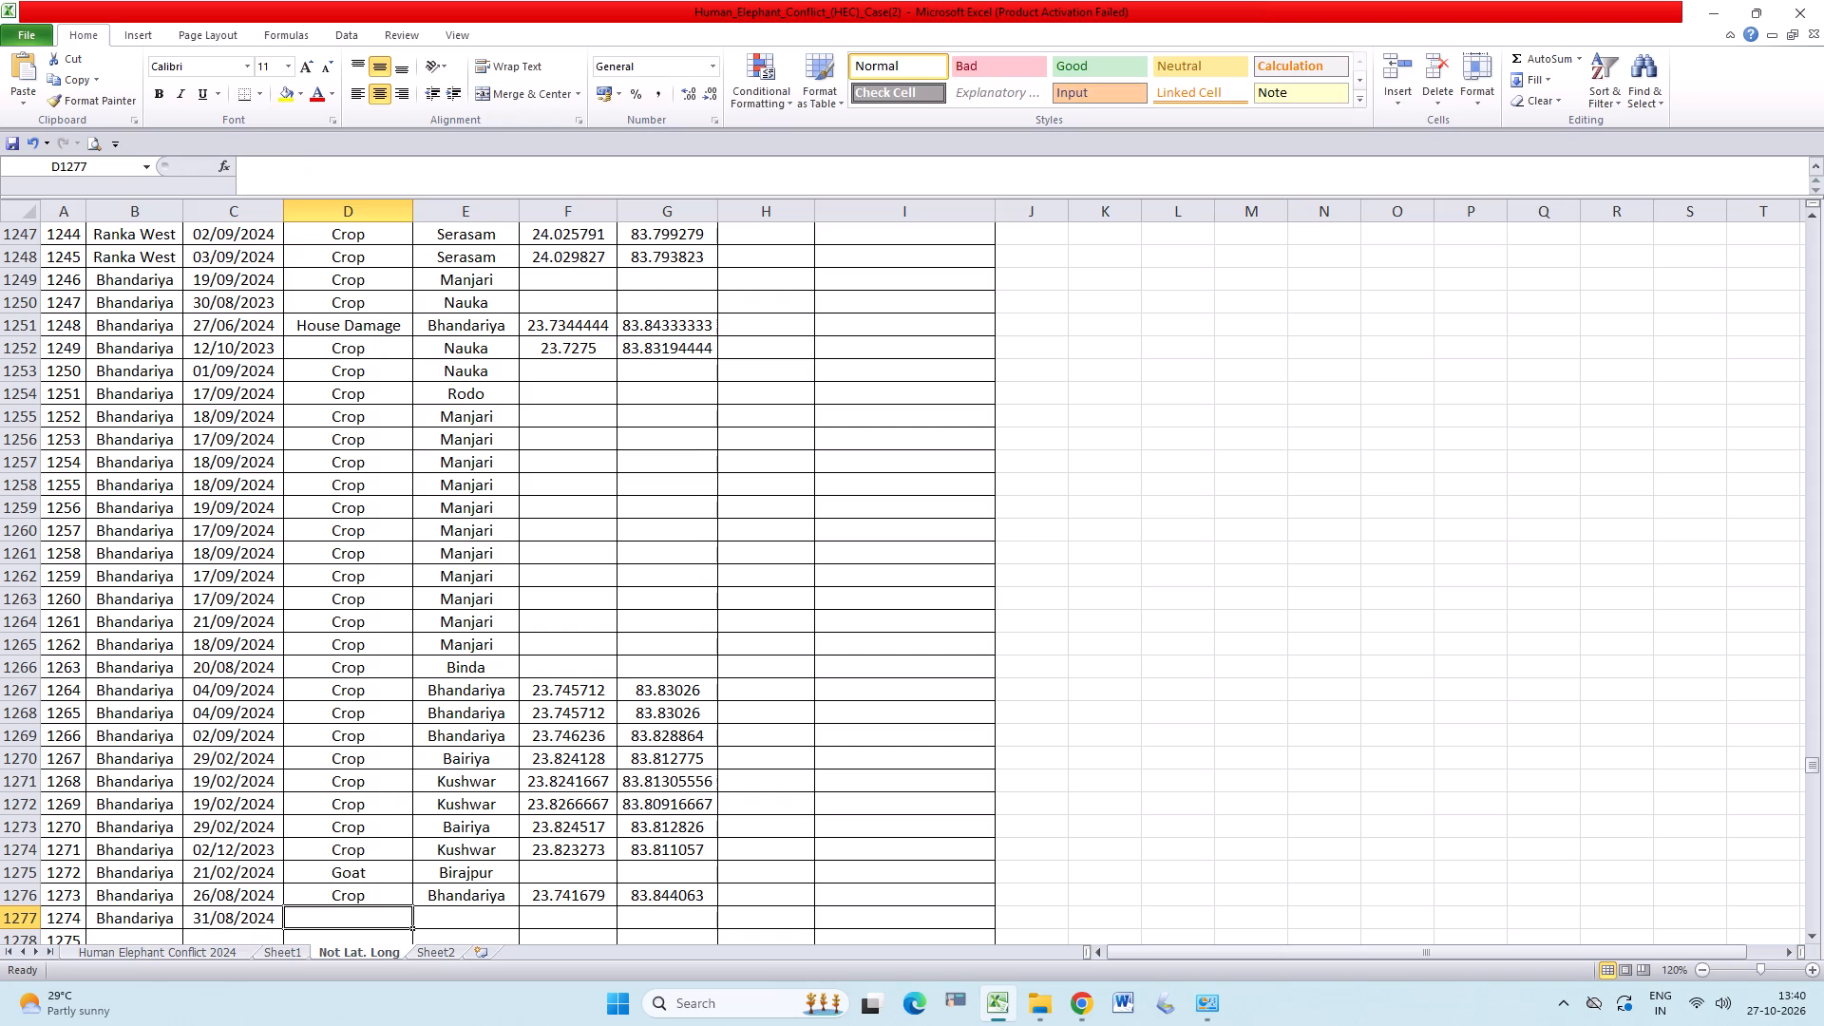
Enter damage type Crop and village Bhandariya for record 1274.
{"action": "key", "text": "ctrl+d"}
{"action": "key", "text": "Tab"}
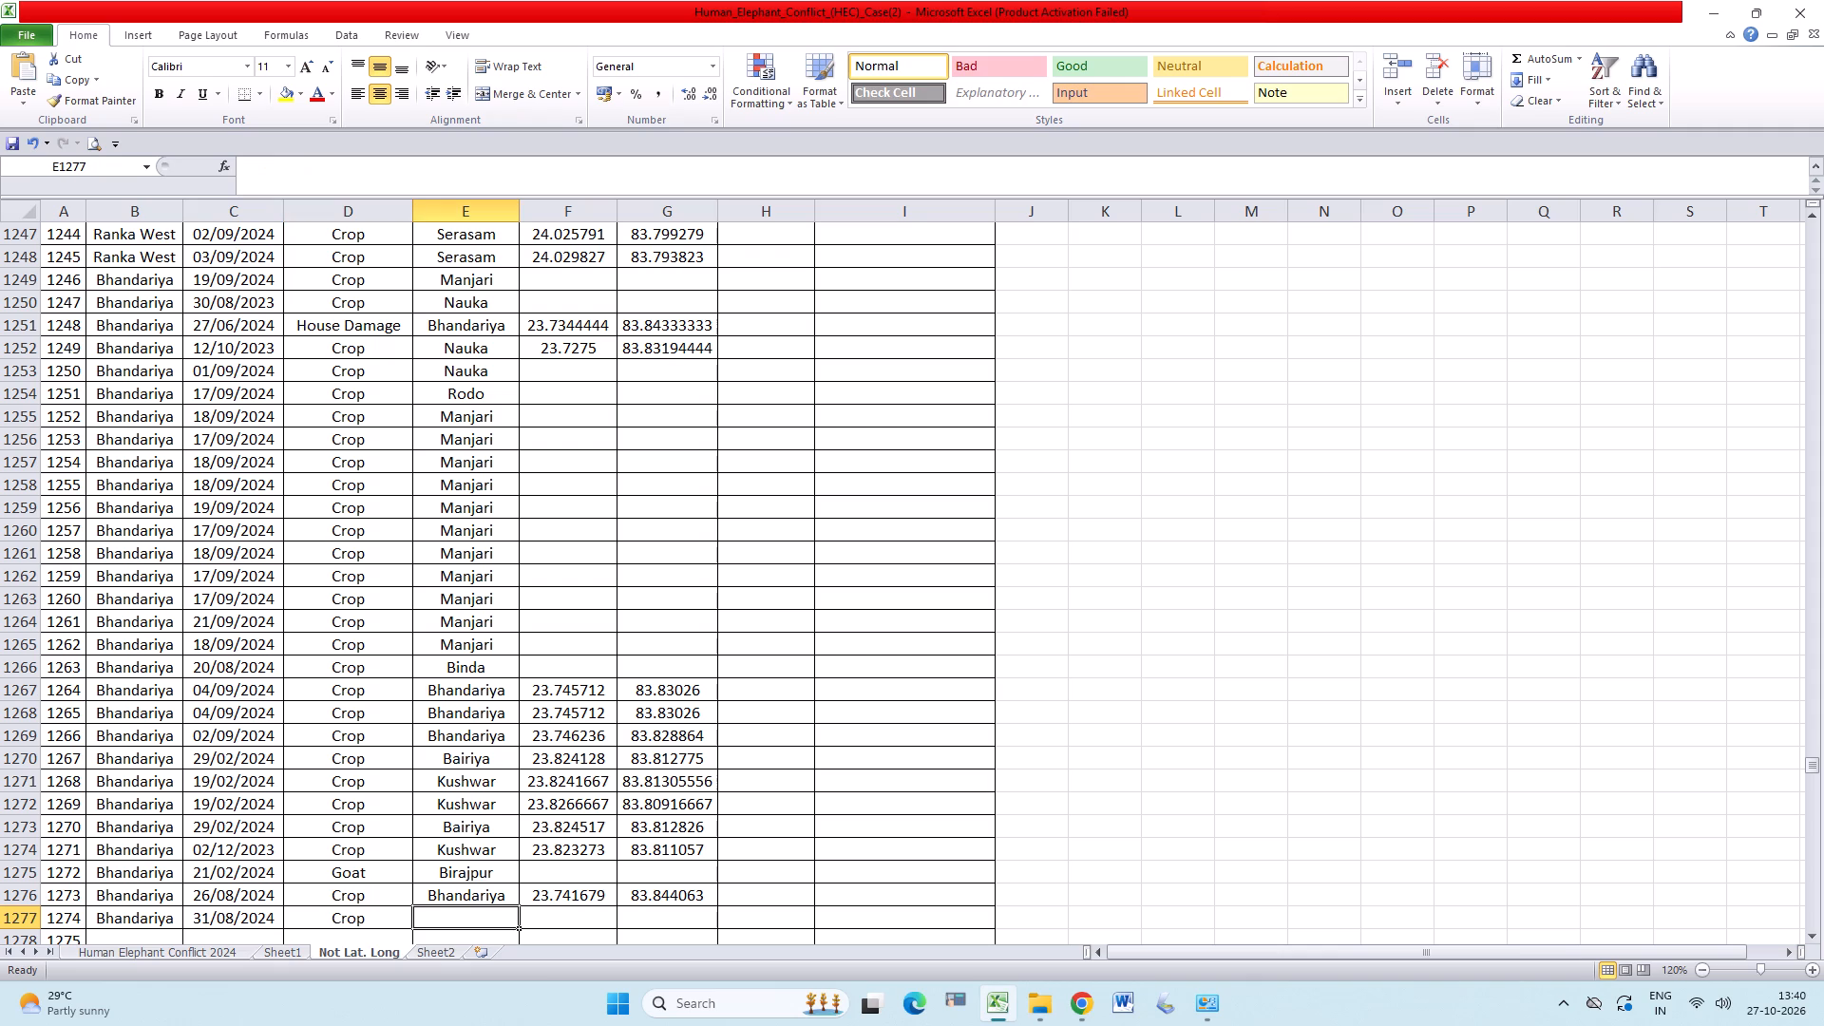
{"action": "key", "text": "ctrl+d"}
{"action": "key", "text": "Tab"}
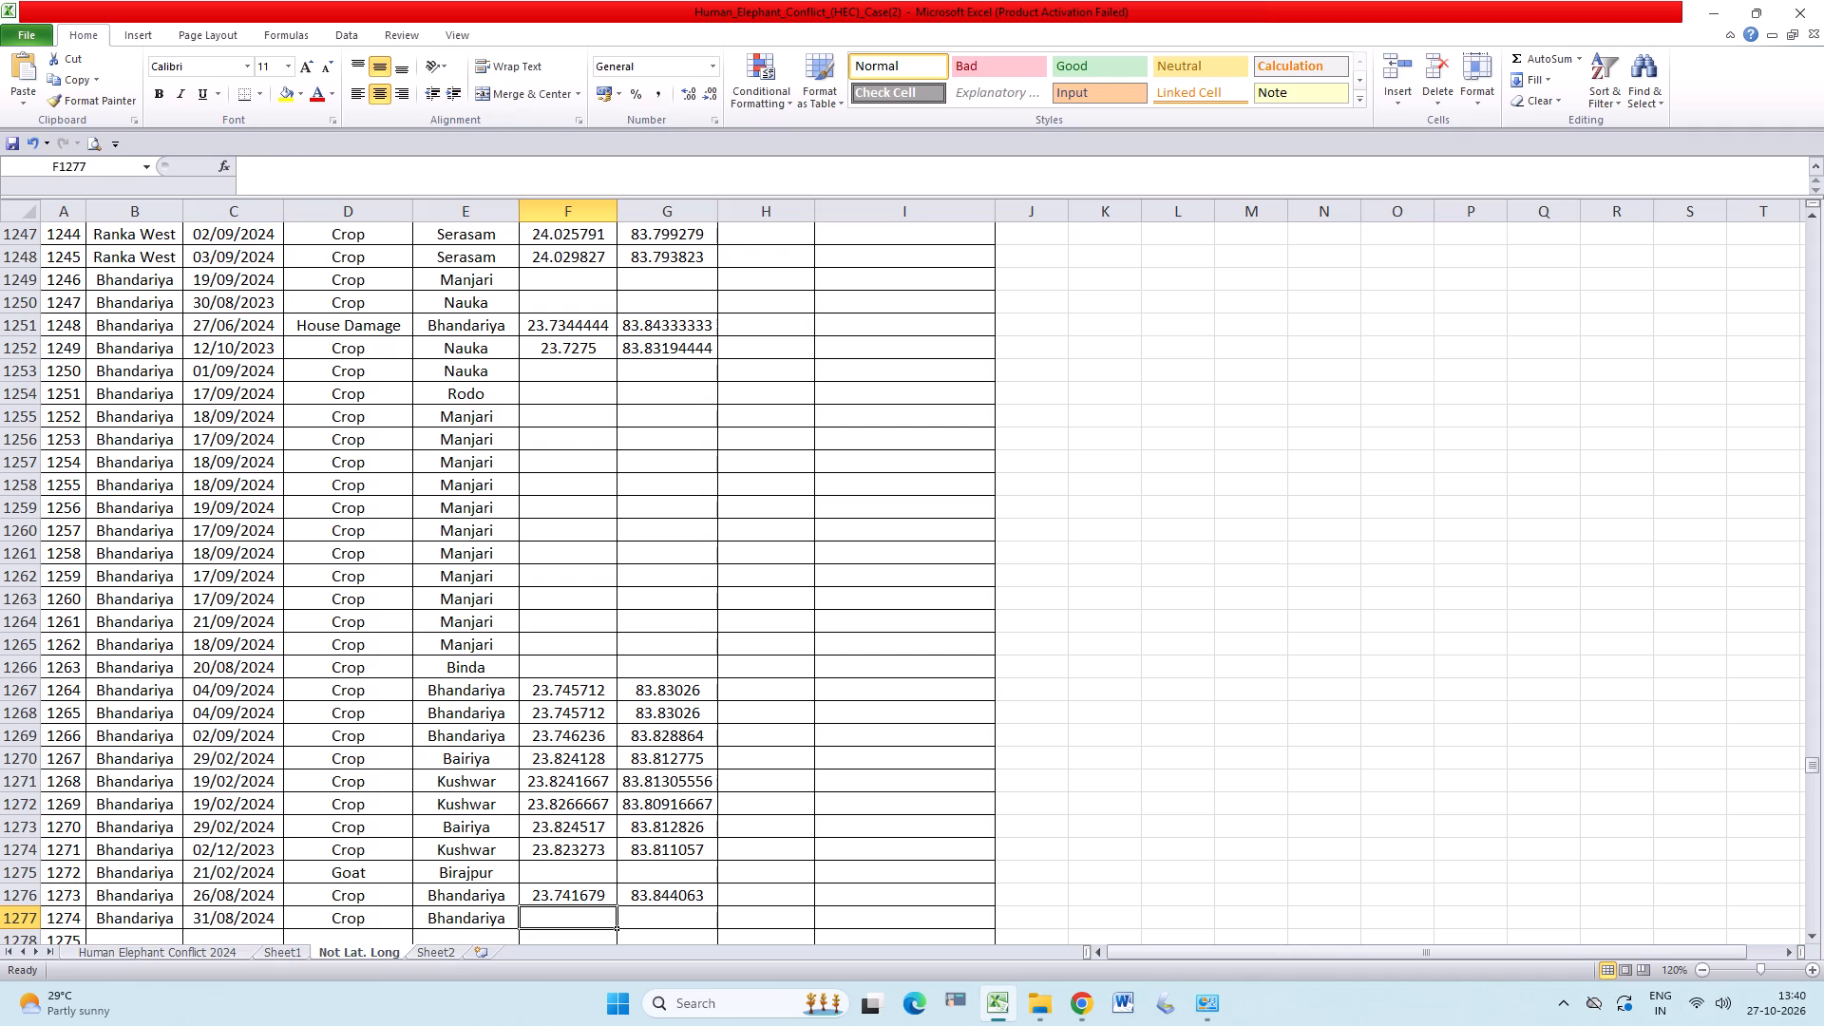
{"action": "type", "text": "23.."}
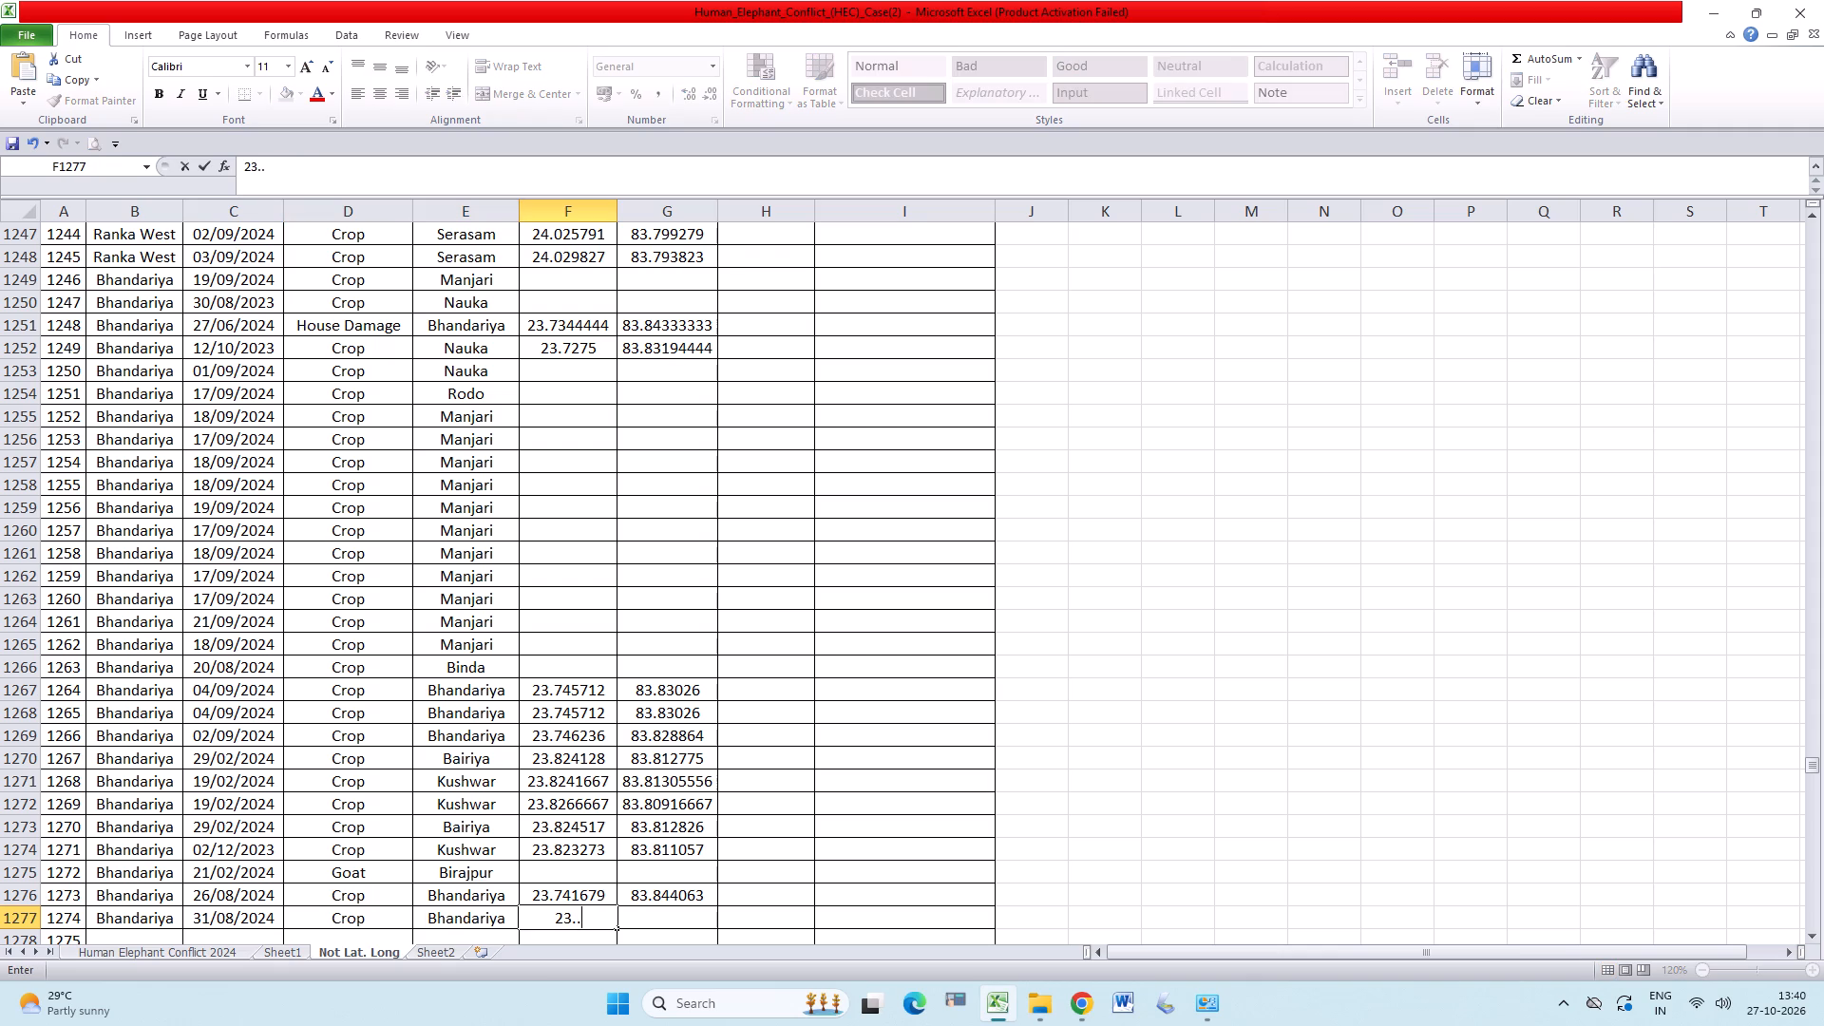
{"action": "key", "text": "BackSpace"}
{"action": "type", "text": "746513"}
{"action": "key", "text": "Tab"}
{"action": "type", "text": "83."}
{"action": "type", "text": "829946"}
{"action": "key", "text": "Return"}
Start record 1275 with range Bhandariya and date 24/09/2024.
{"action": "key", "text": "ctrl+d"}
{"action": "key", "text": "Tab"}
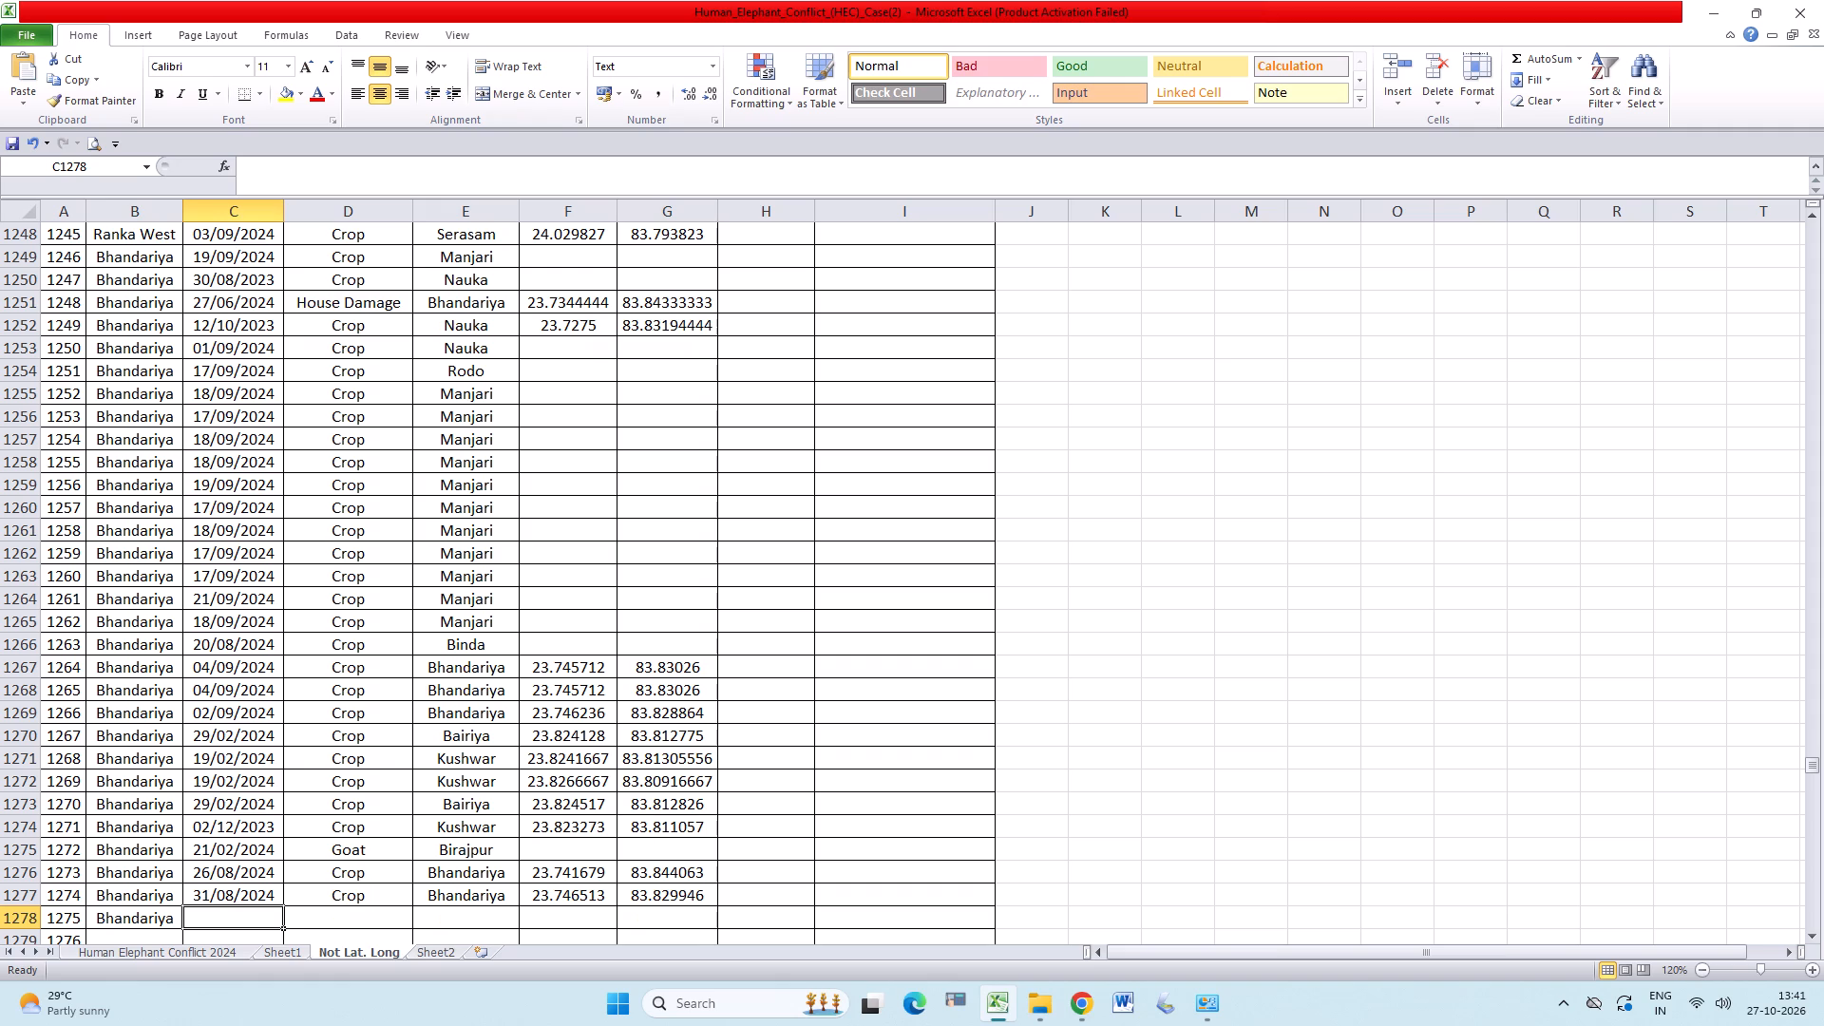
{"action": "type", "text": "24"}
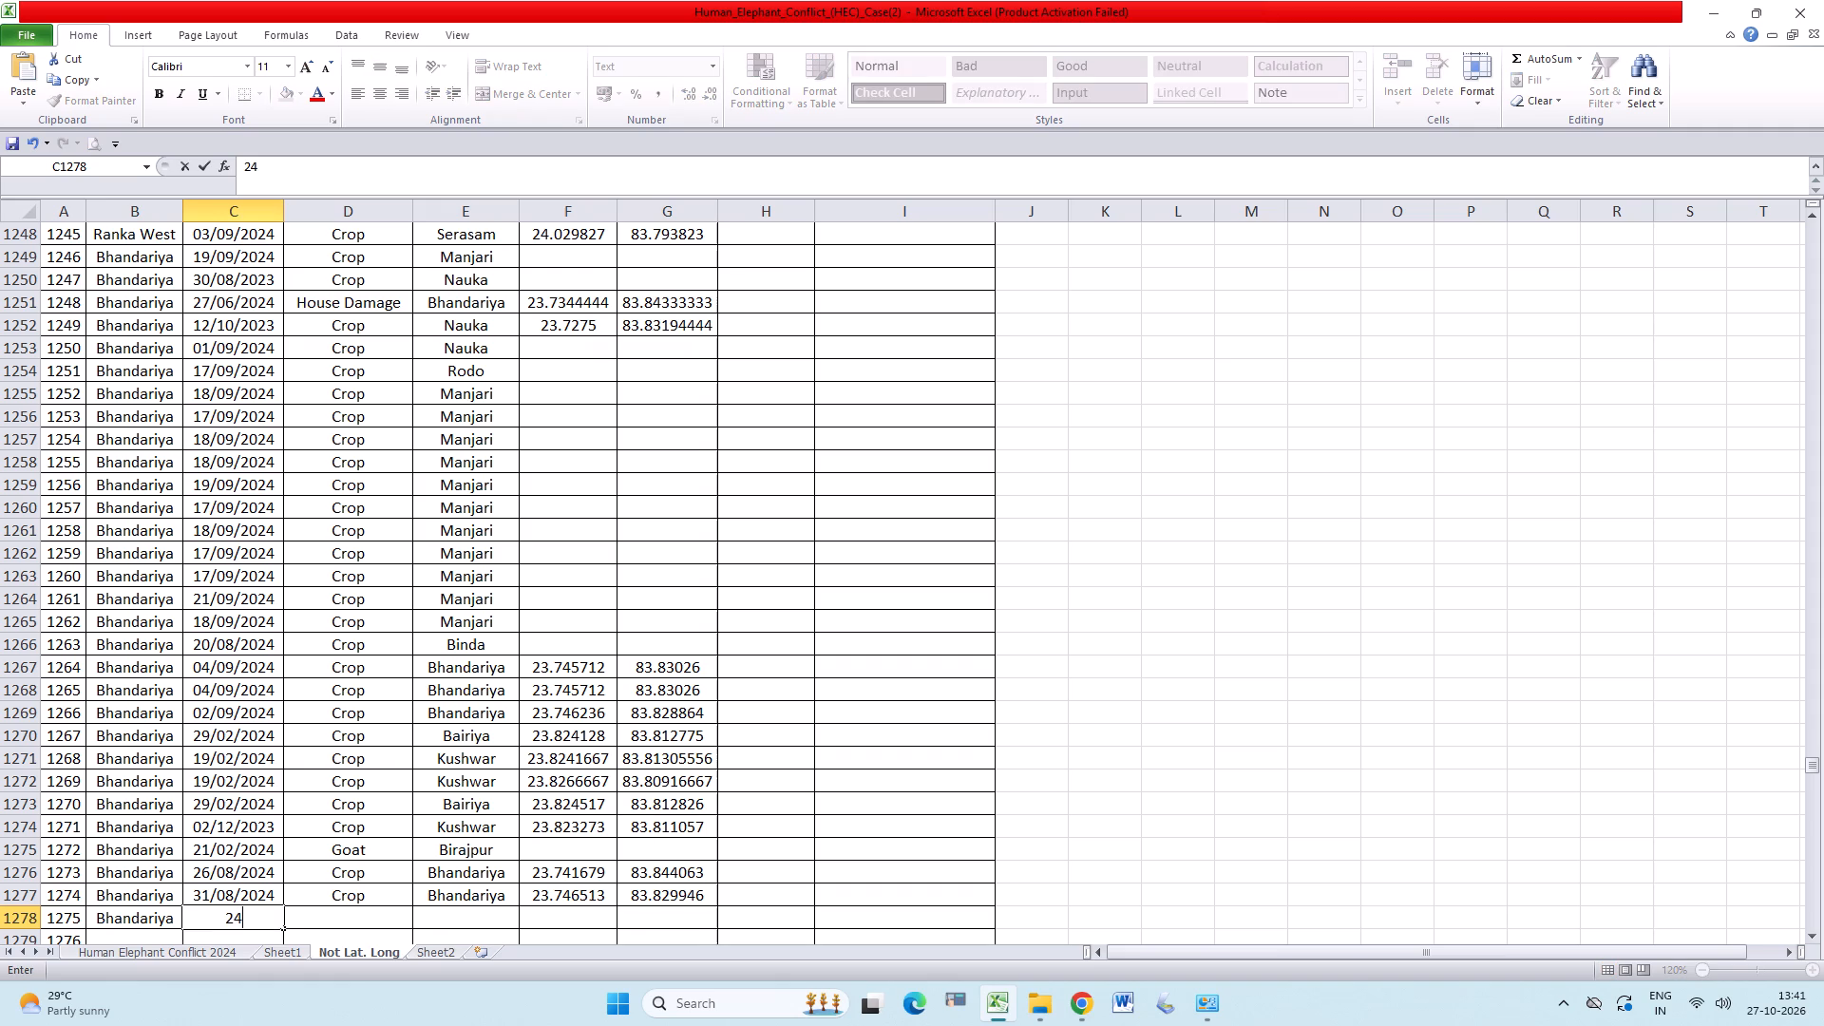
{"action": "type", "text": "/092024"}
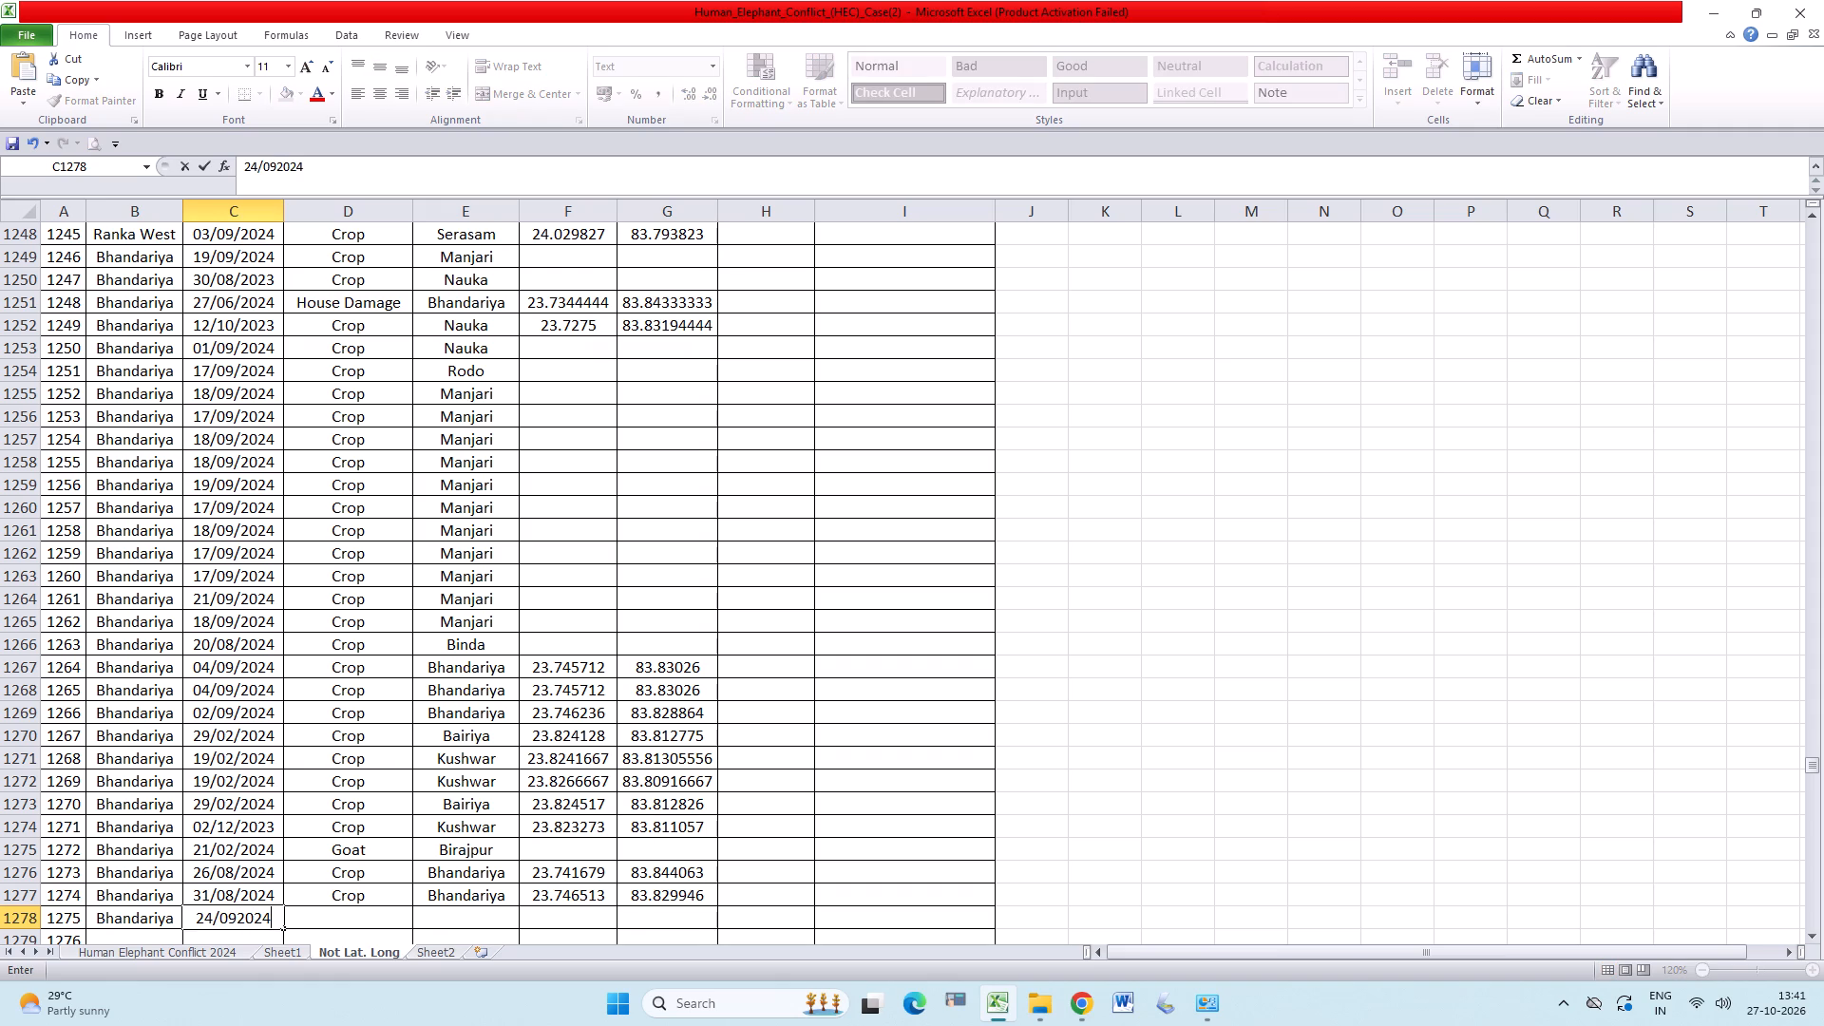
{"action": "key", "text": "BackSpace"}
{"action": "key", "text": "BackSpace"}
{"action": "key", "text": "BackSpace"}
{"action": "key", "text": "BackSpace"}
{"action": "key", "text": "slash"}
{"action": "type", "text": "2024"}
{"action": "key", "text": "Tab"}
Enter damage type Crop and village Manjari for record 1275, leaving its coordinates blank.
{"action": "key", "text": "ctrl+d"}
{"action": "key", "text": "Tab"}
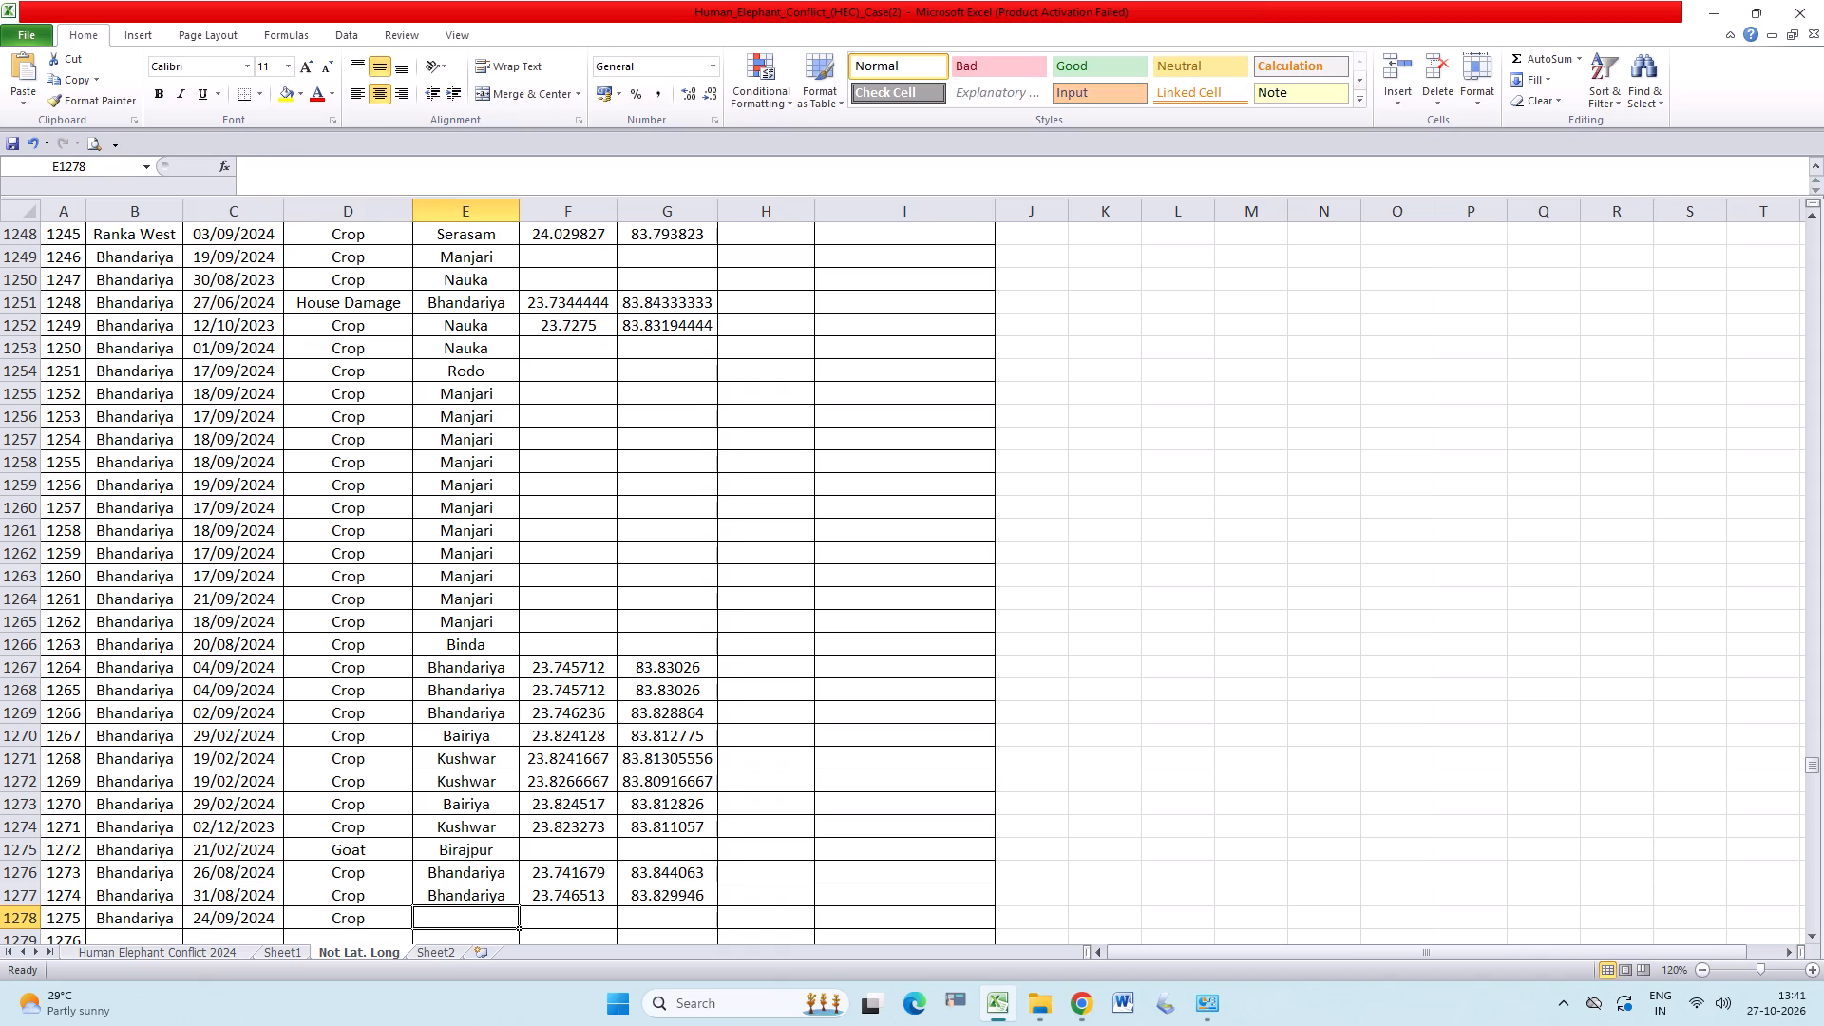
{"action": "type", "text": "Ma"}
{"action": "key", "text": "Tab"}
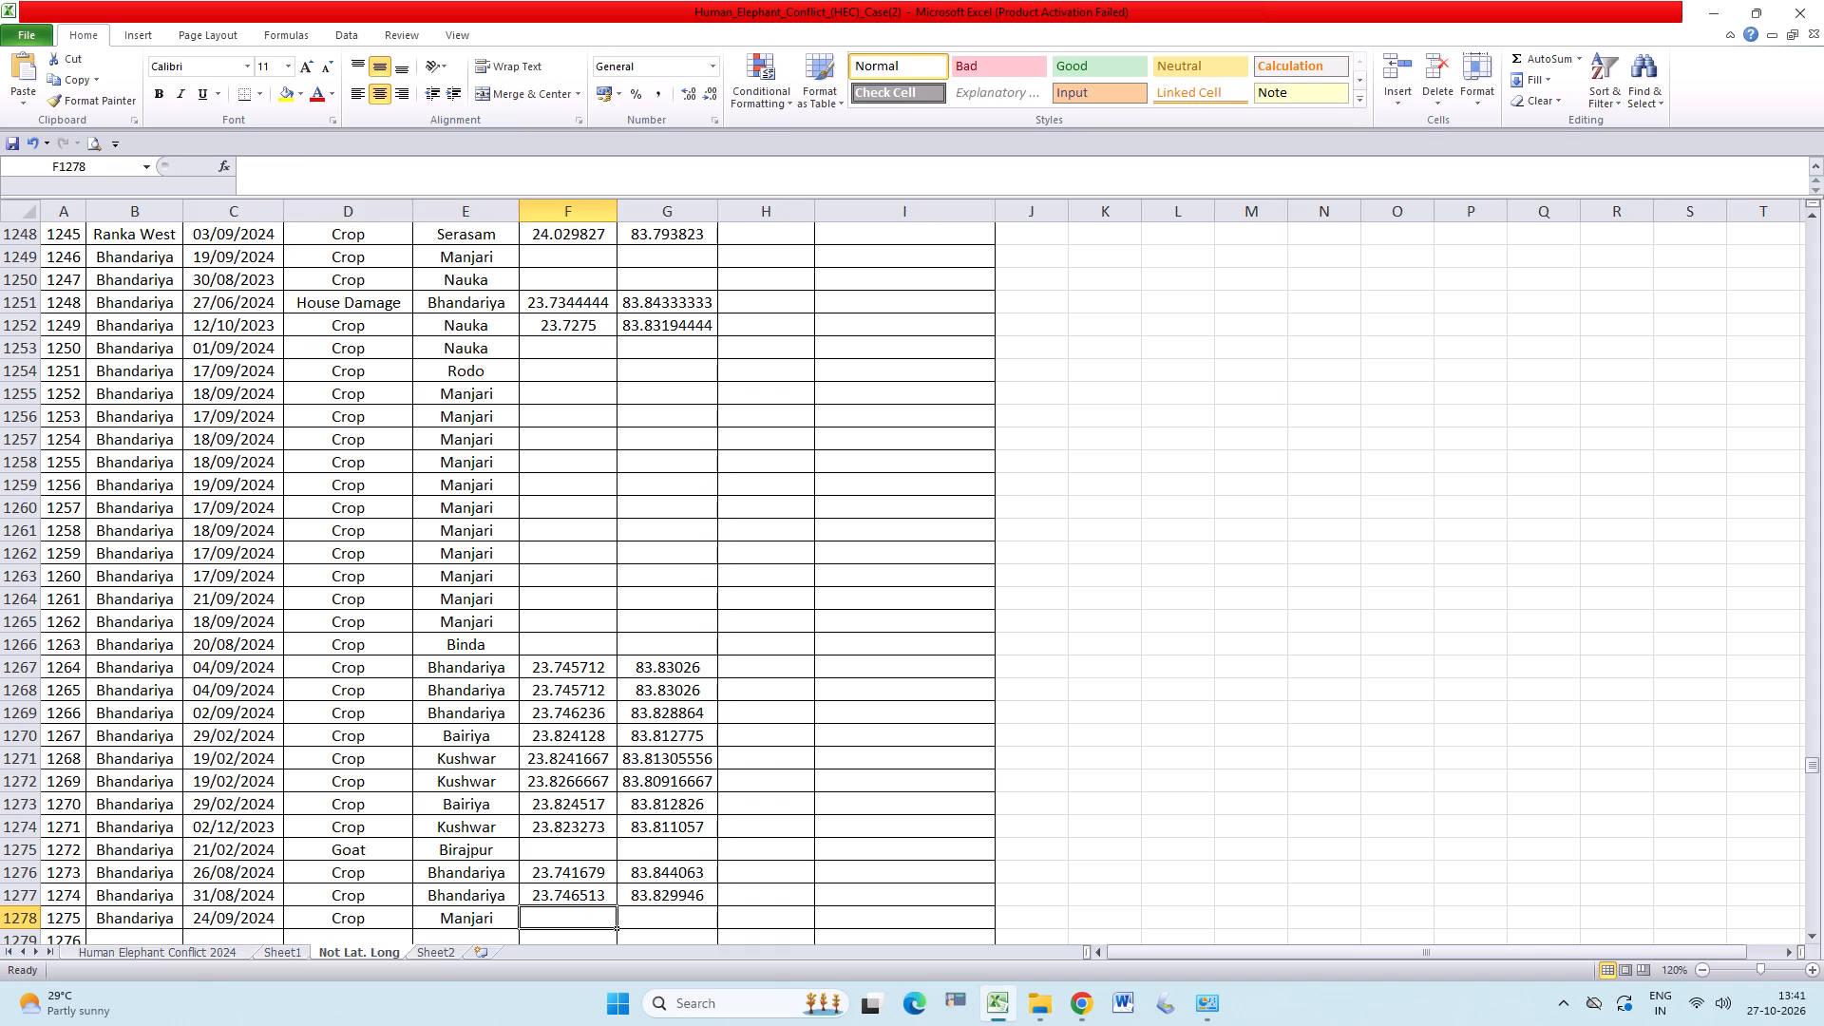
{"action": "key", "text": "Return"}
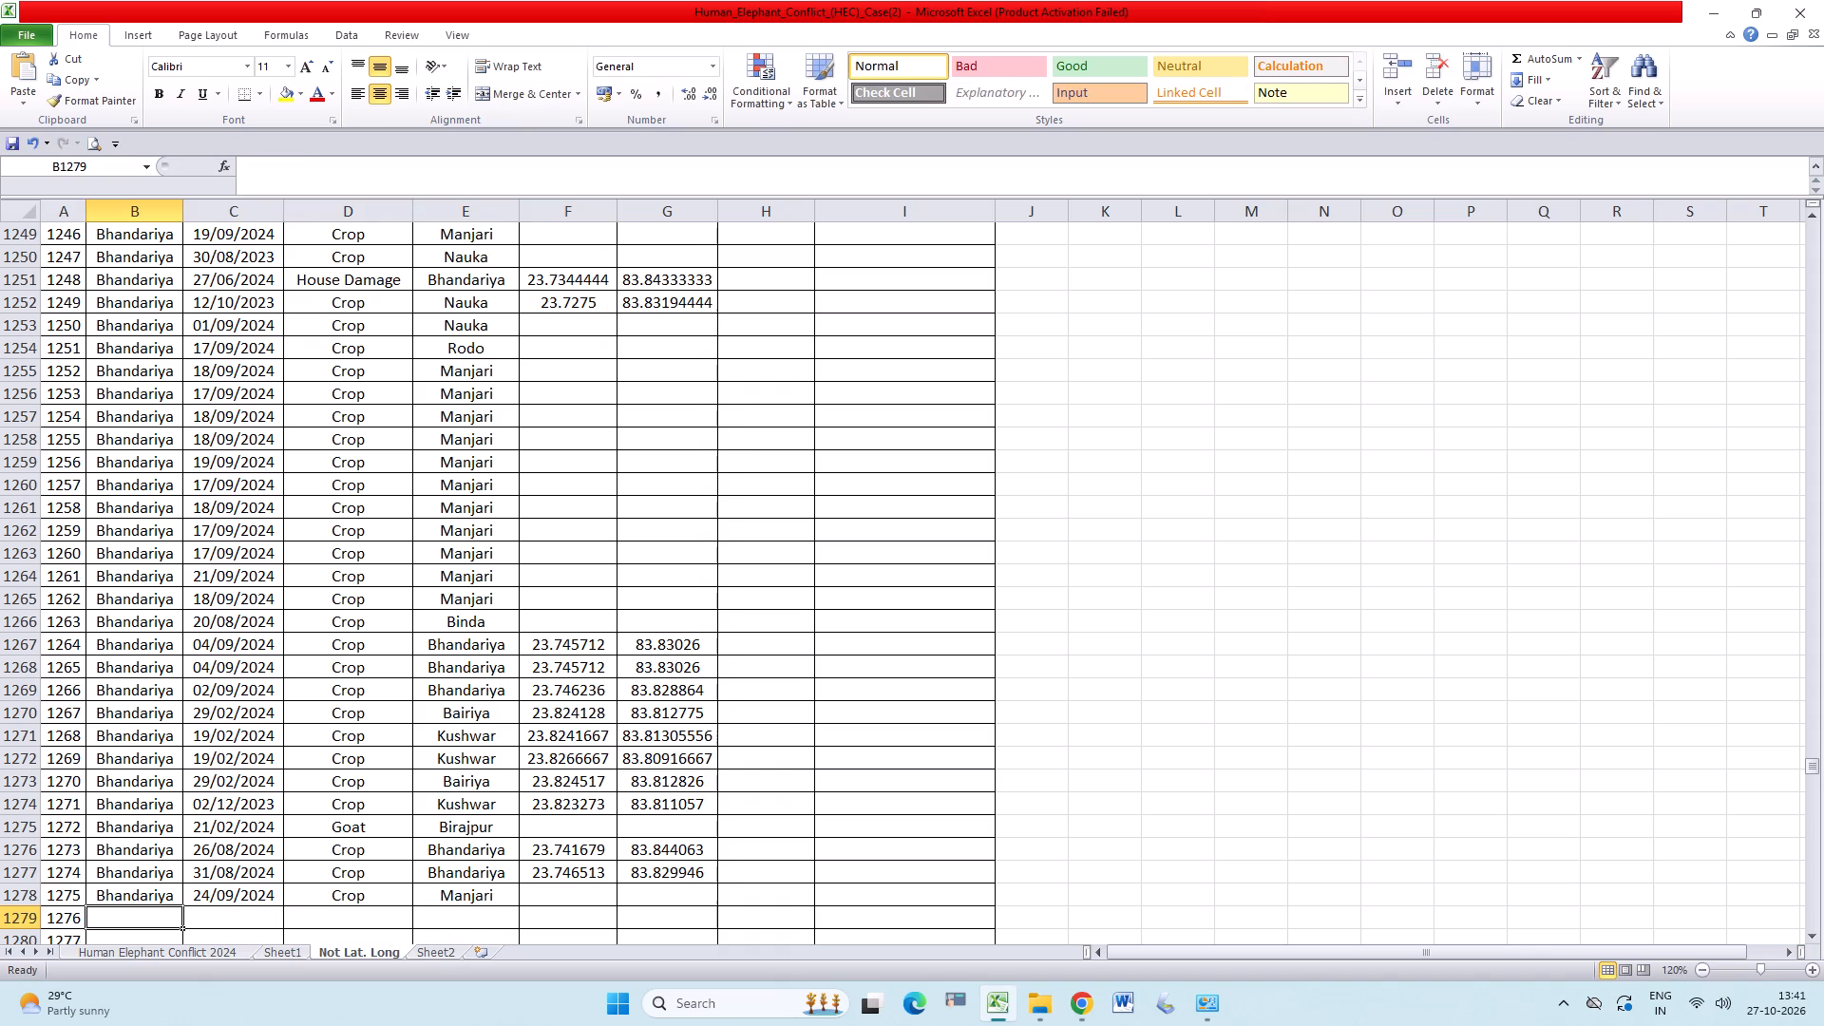
Fill in record 1276 with range Bhandariya, date 18/09/2024, damage type Crop and village Manjari, leaving its coordinates blank.
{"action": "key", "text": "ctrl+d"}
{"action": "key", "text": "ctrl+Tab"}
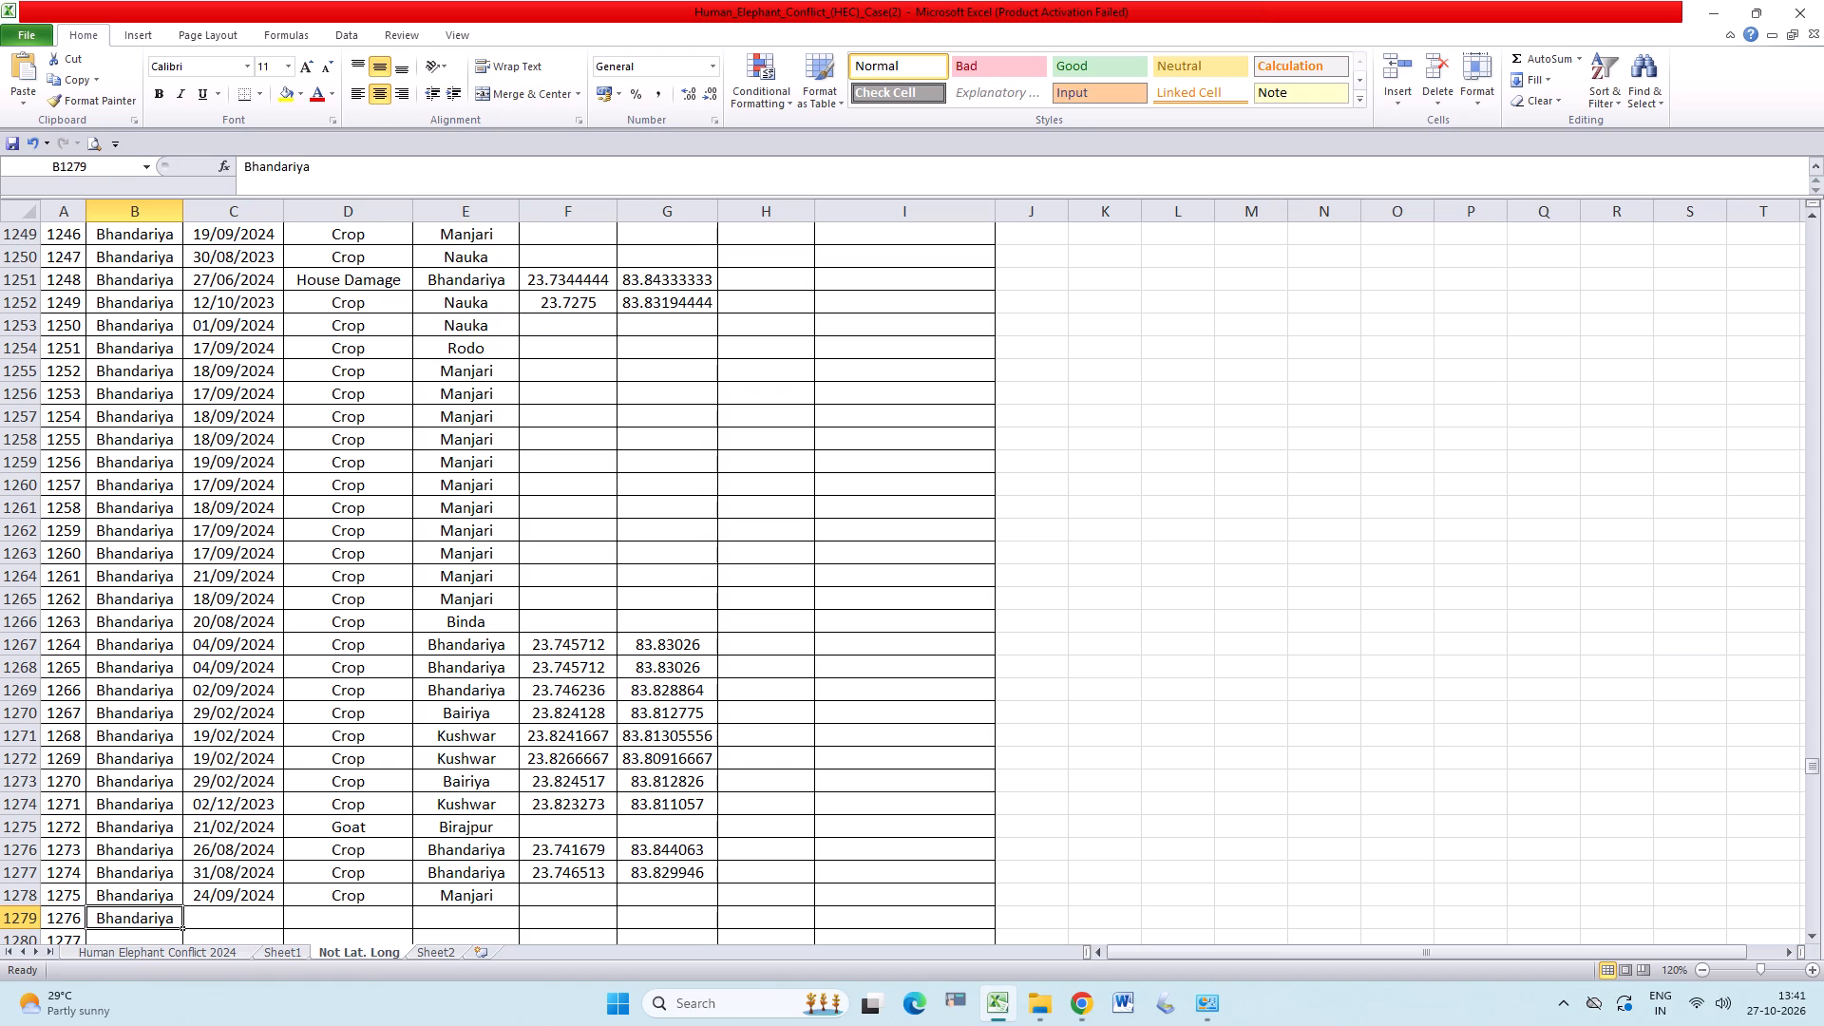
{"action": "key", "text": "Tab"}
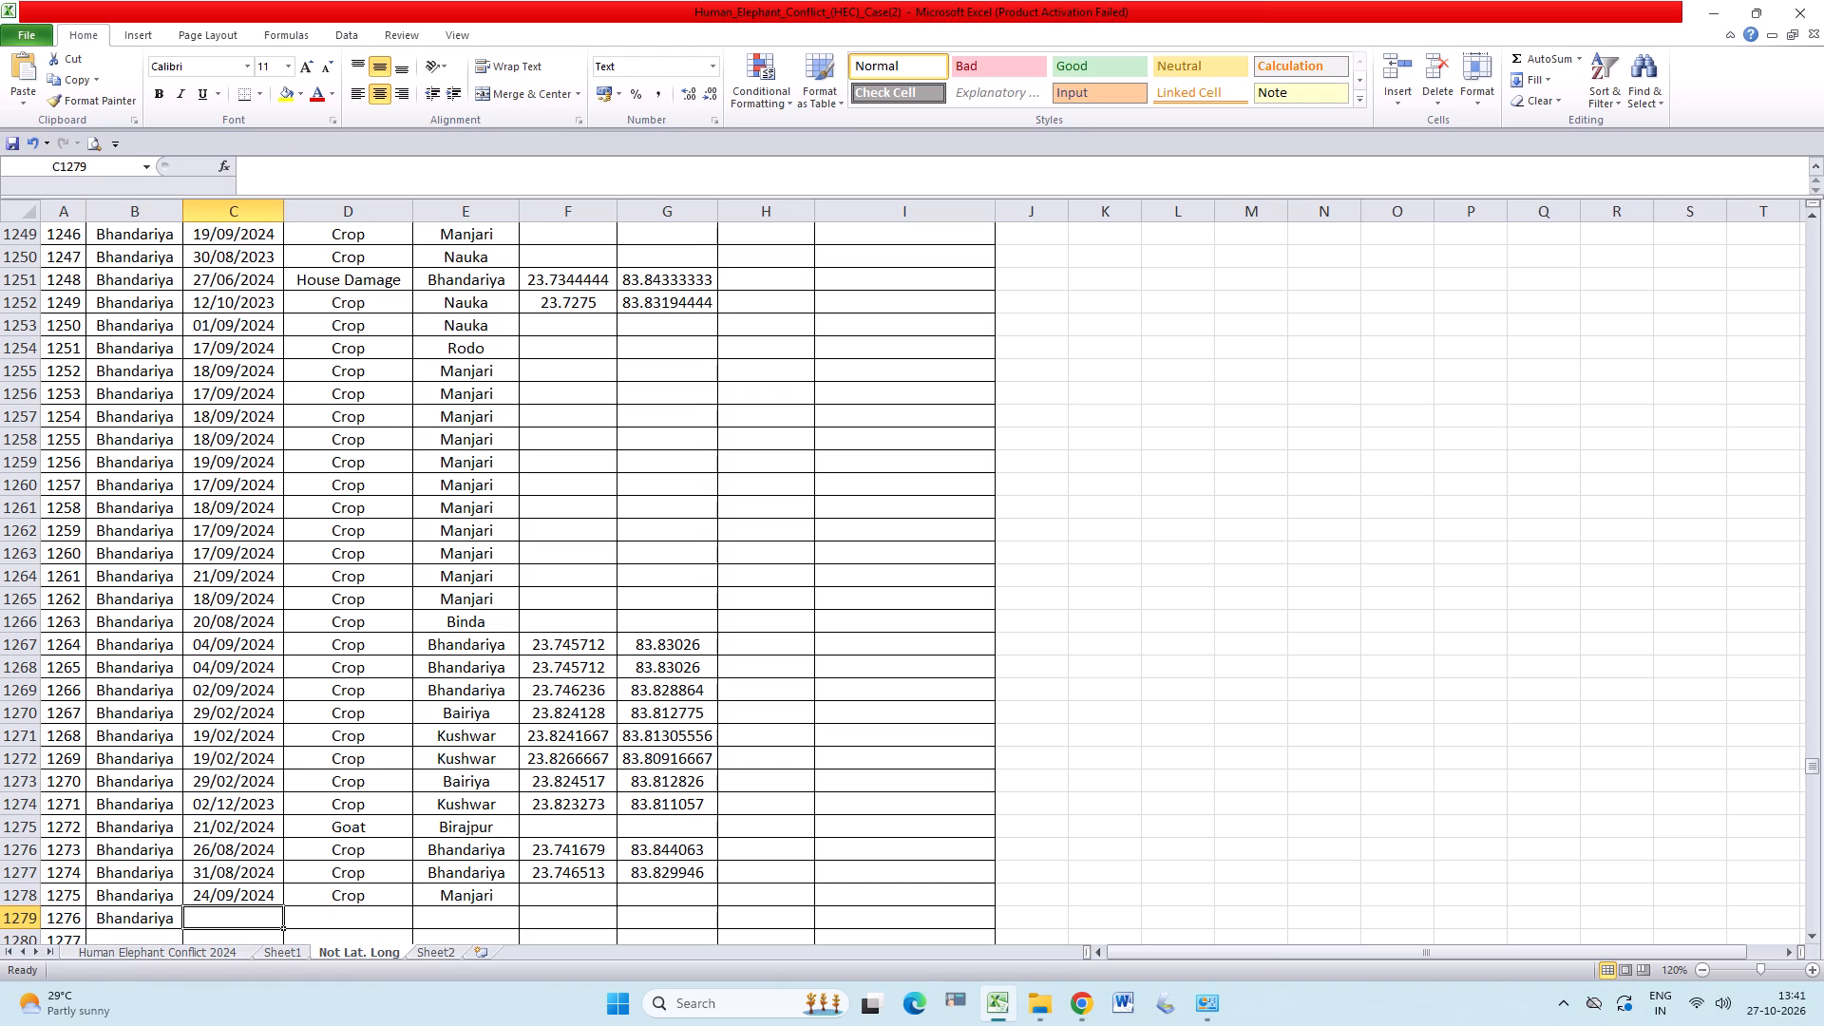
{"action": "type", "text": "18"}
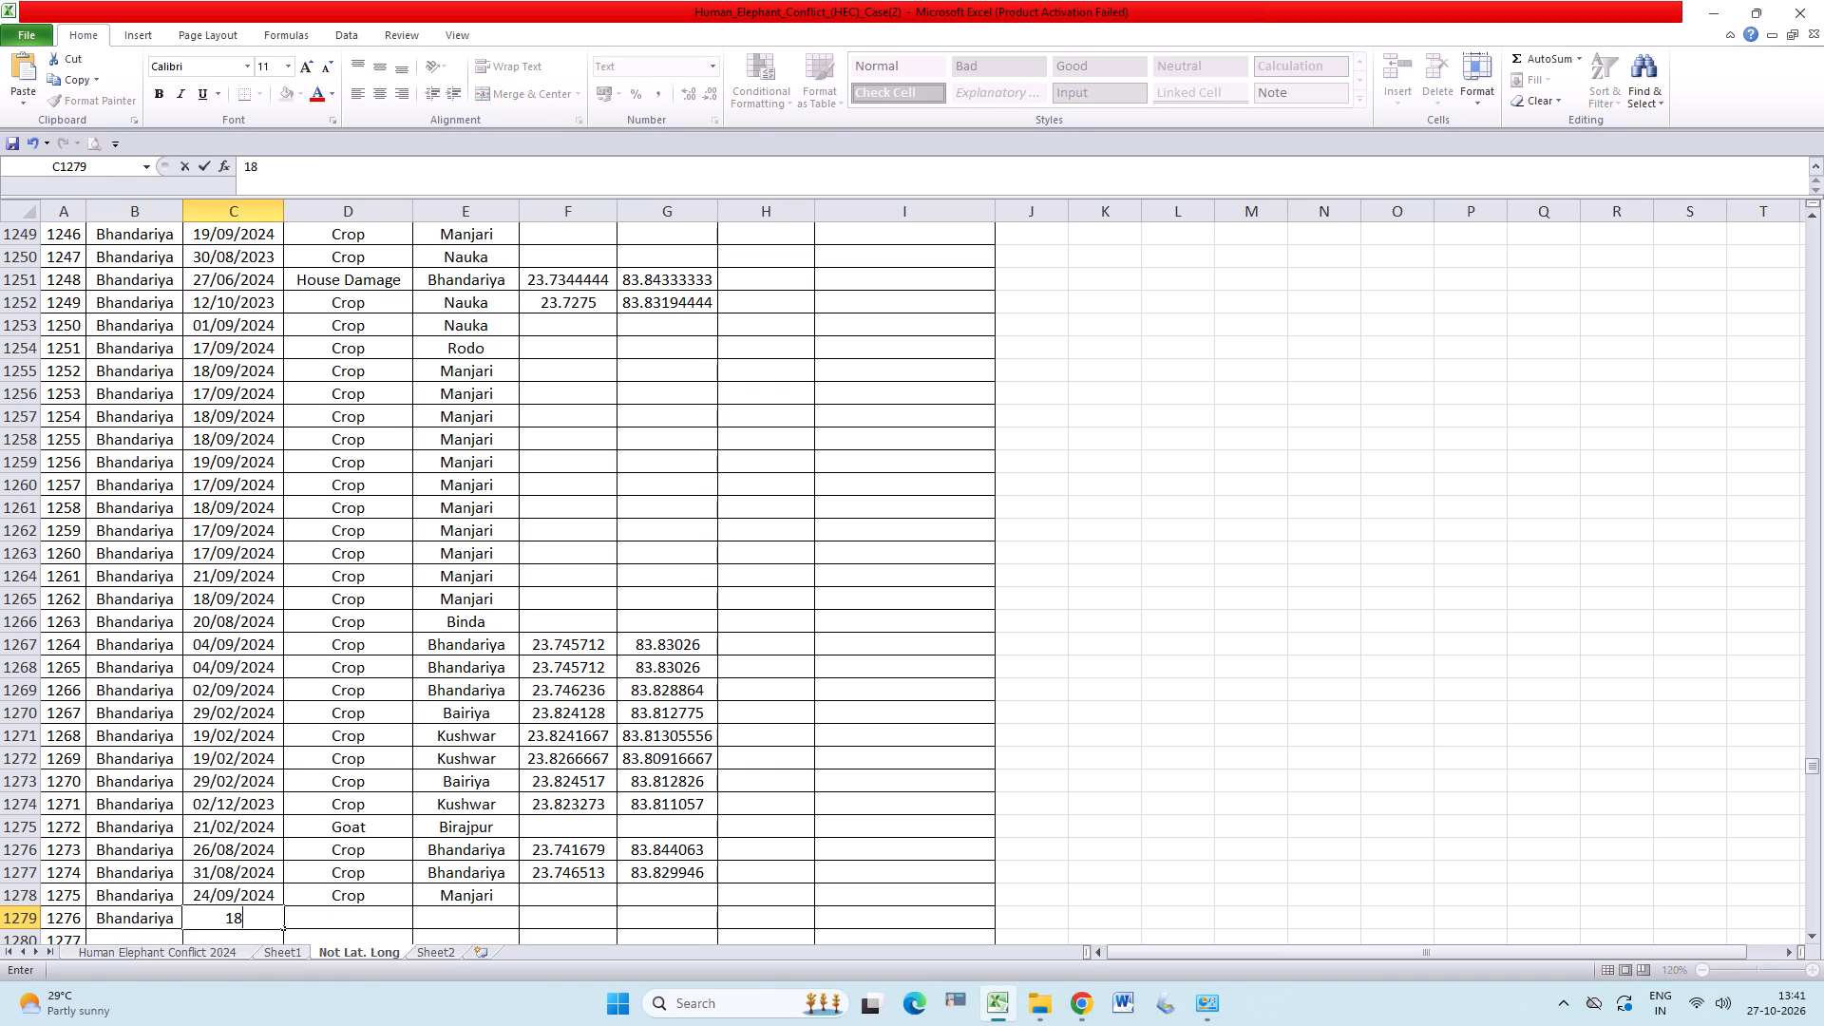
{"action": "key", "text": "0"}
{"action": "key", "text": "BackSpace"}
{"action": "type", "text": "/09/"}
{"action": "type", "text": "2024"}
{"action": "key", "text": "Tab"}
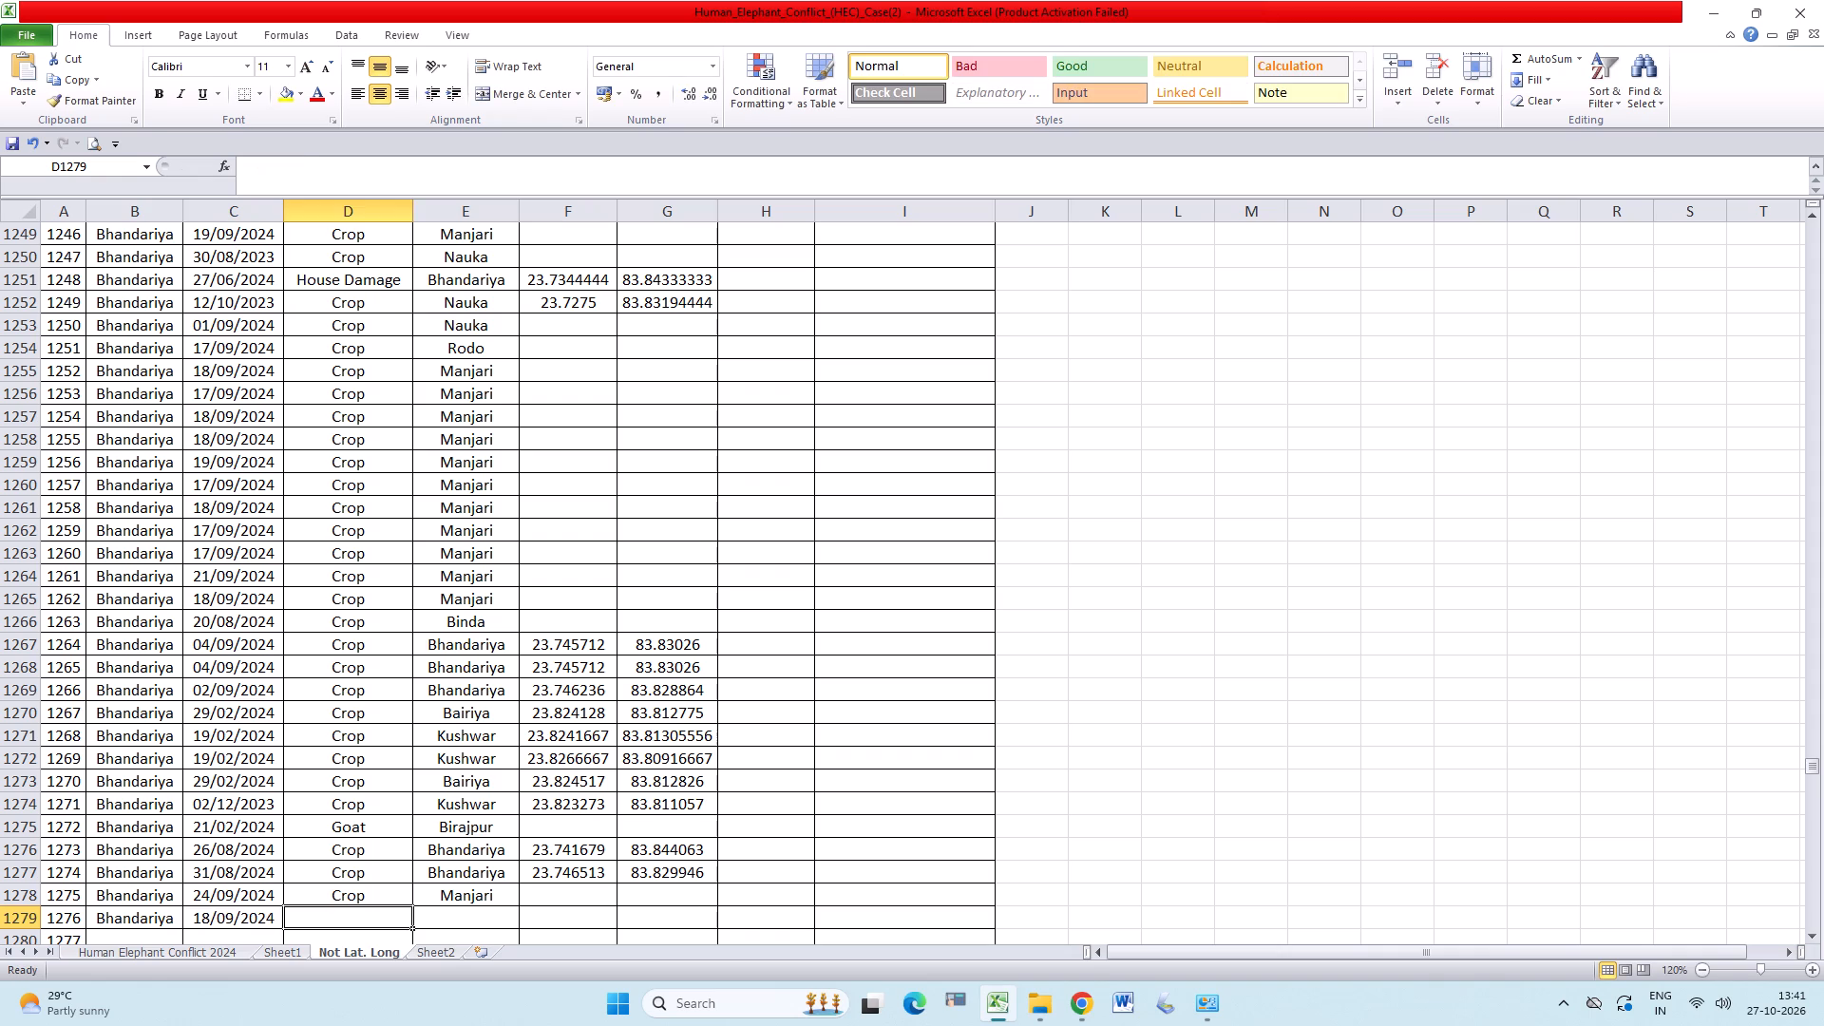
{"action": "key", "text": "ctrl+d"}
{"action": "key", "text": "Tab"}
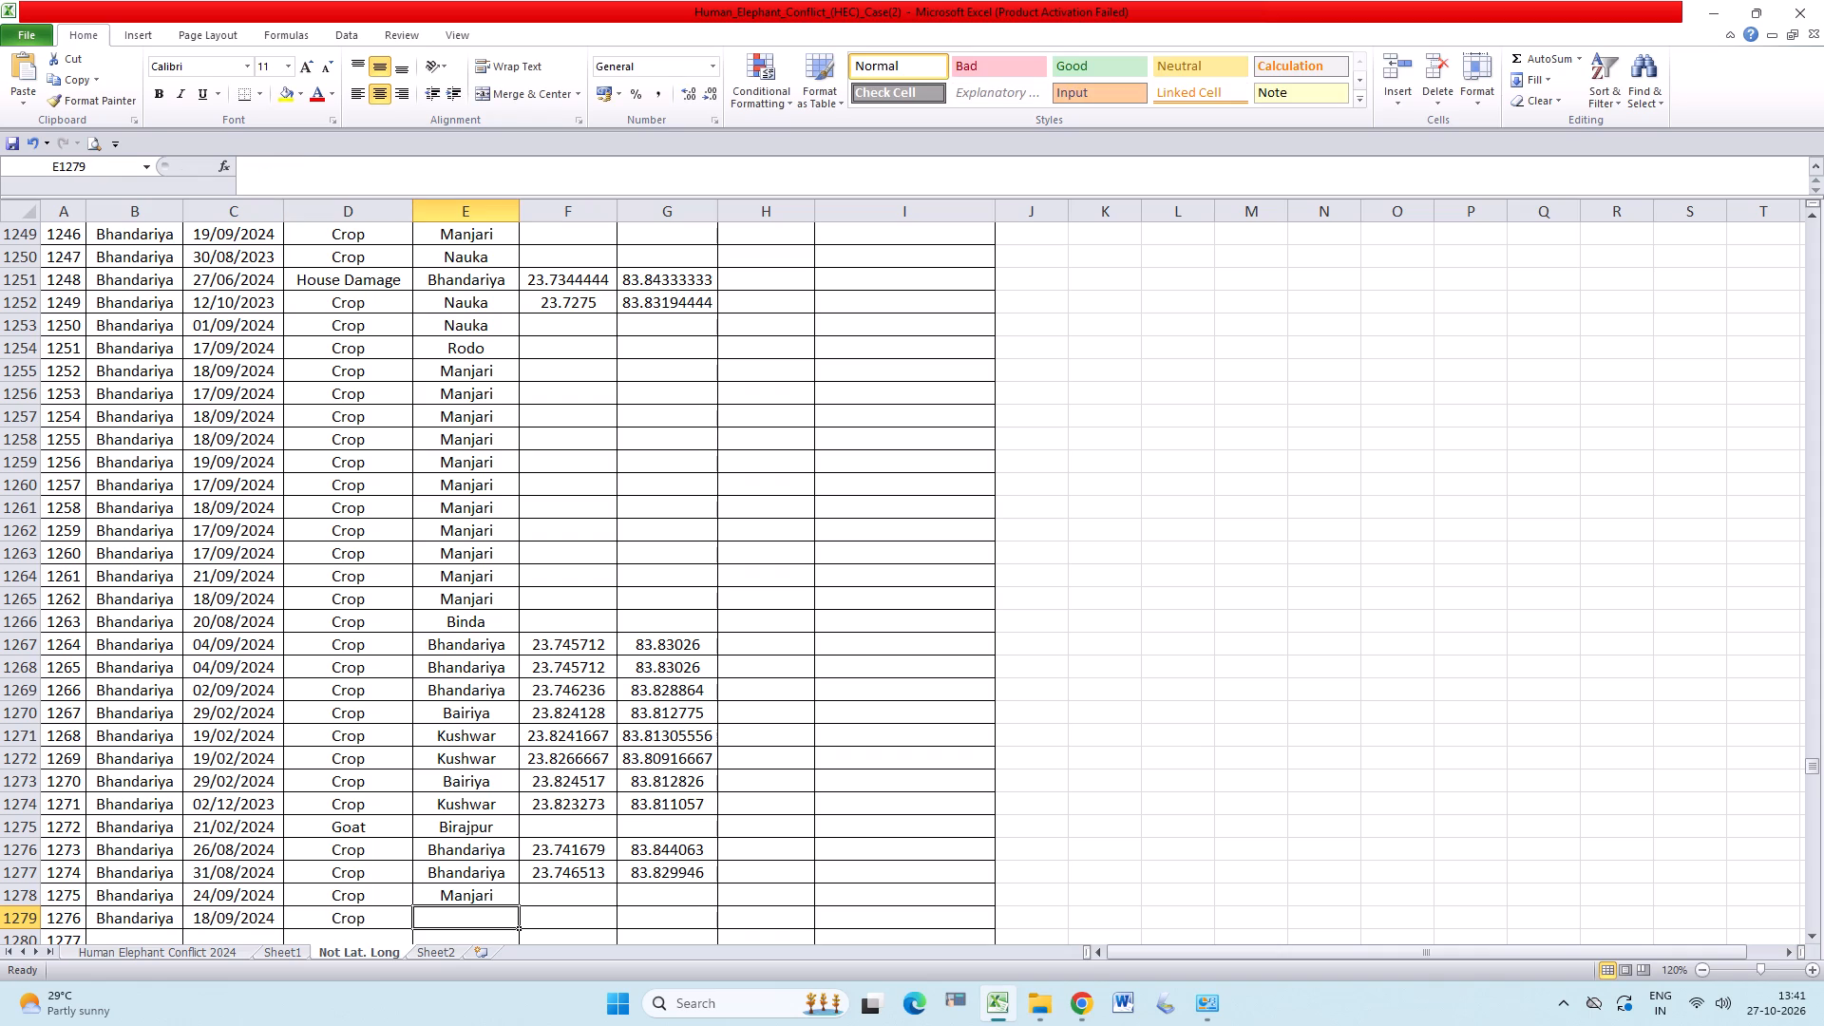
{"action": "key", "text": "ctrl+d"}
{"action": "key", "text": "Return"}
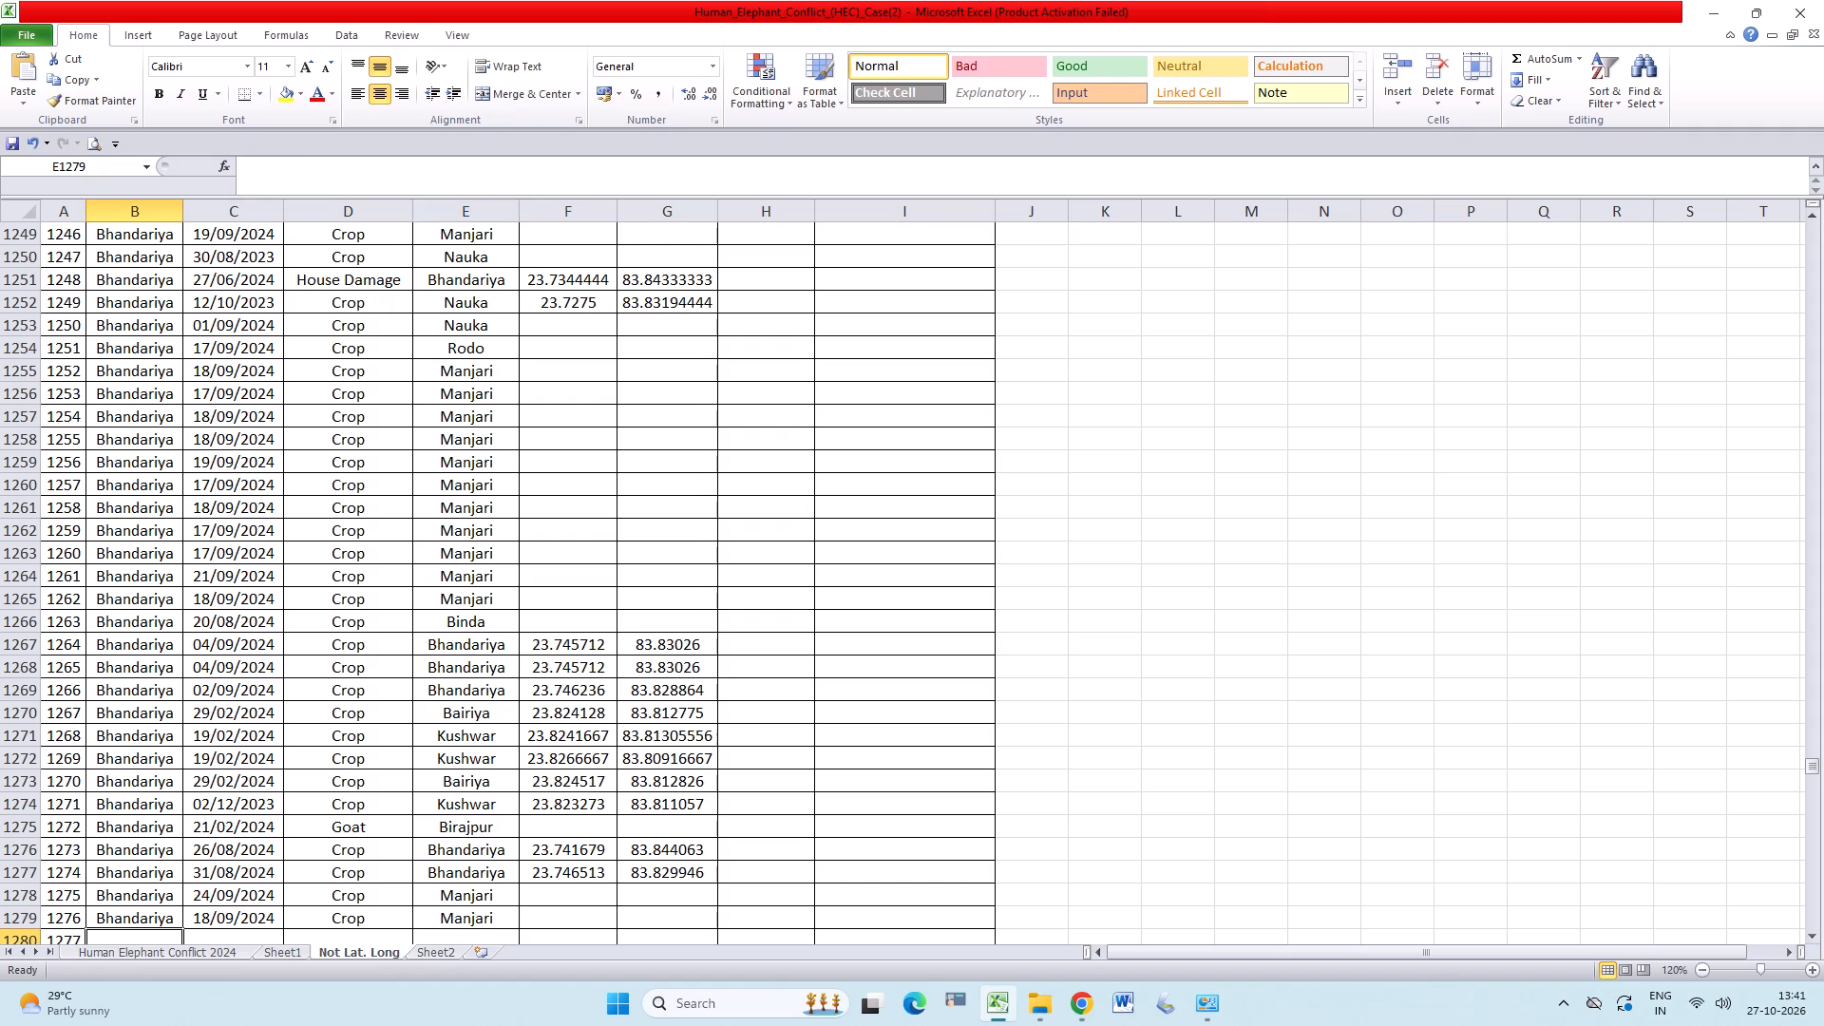
Fill in record 1277 with range Bhandariya, date 18/09/2024, damage type Crop and village Manjari, leaving its coordinates blank.
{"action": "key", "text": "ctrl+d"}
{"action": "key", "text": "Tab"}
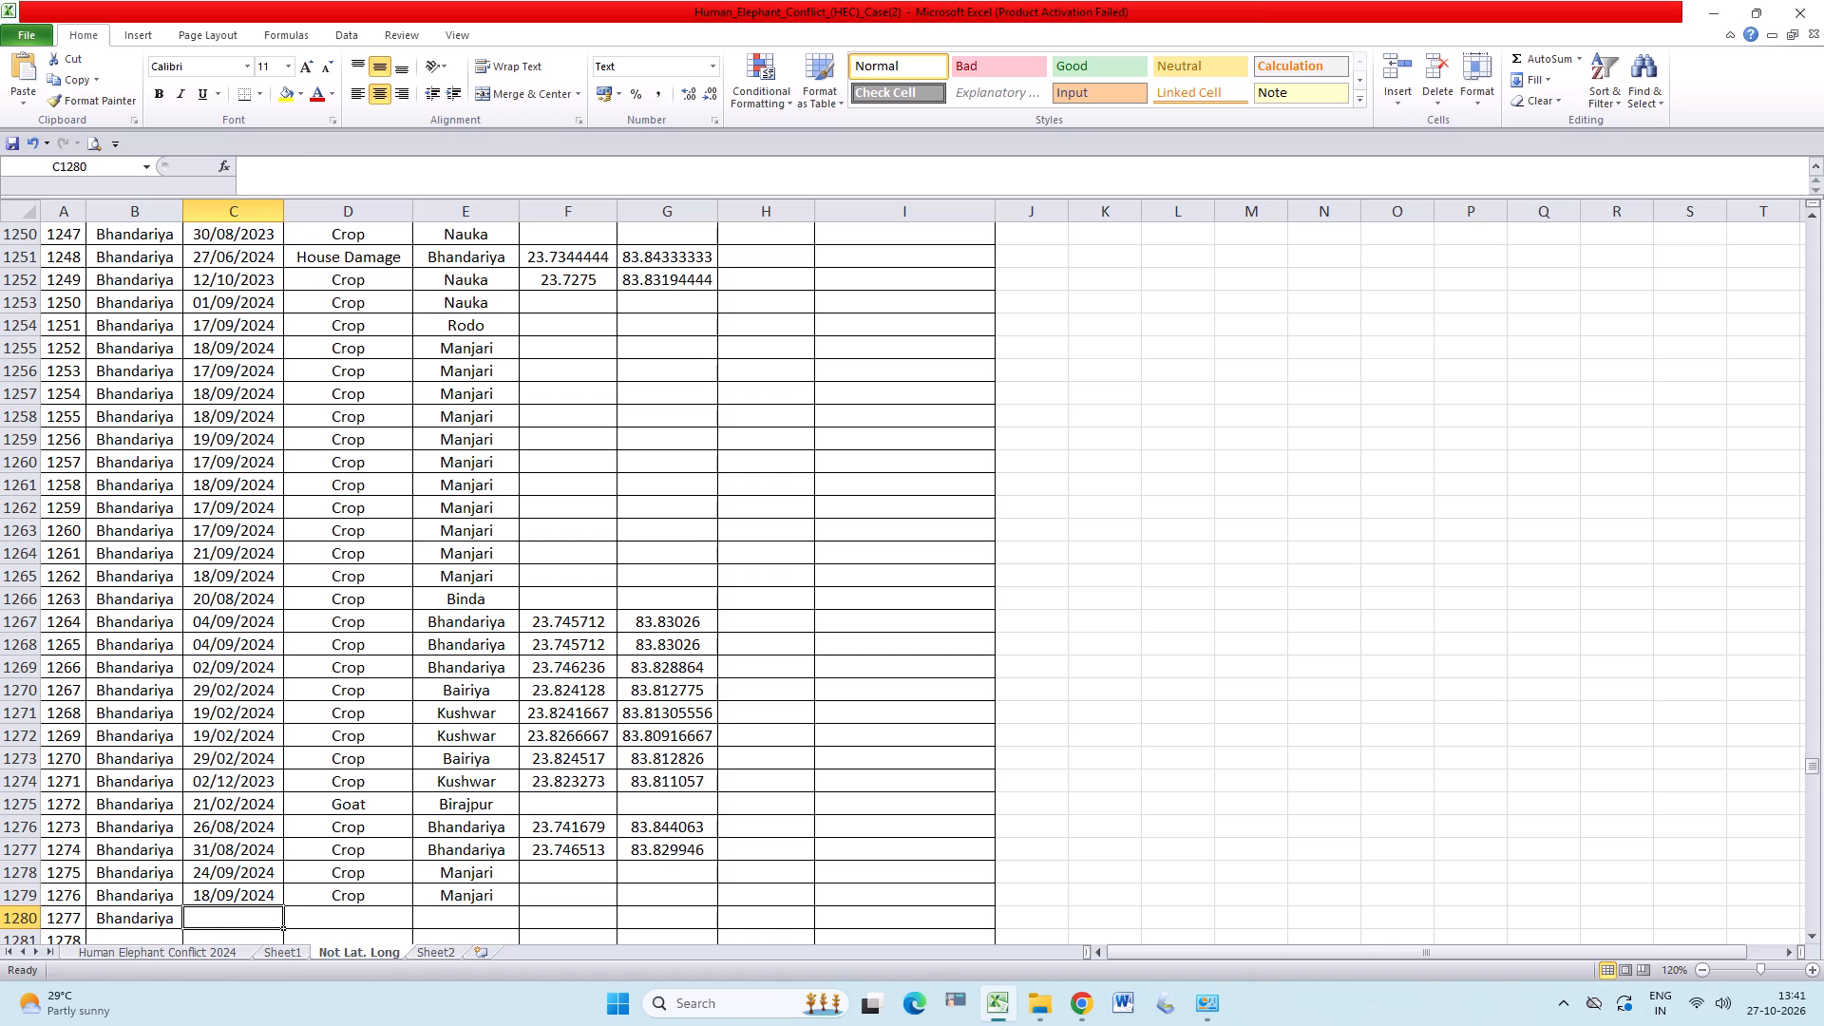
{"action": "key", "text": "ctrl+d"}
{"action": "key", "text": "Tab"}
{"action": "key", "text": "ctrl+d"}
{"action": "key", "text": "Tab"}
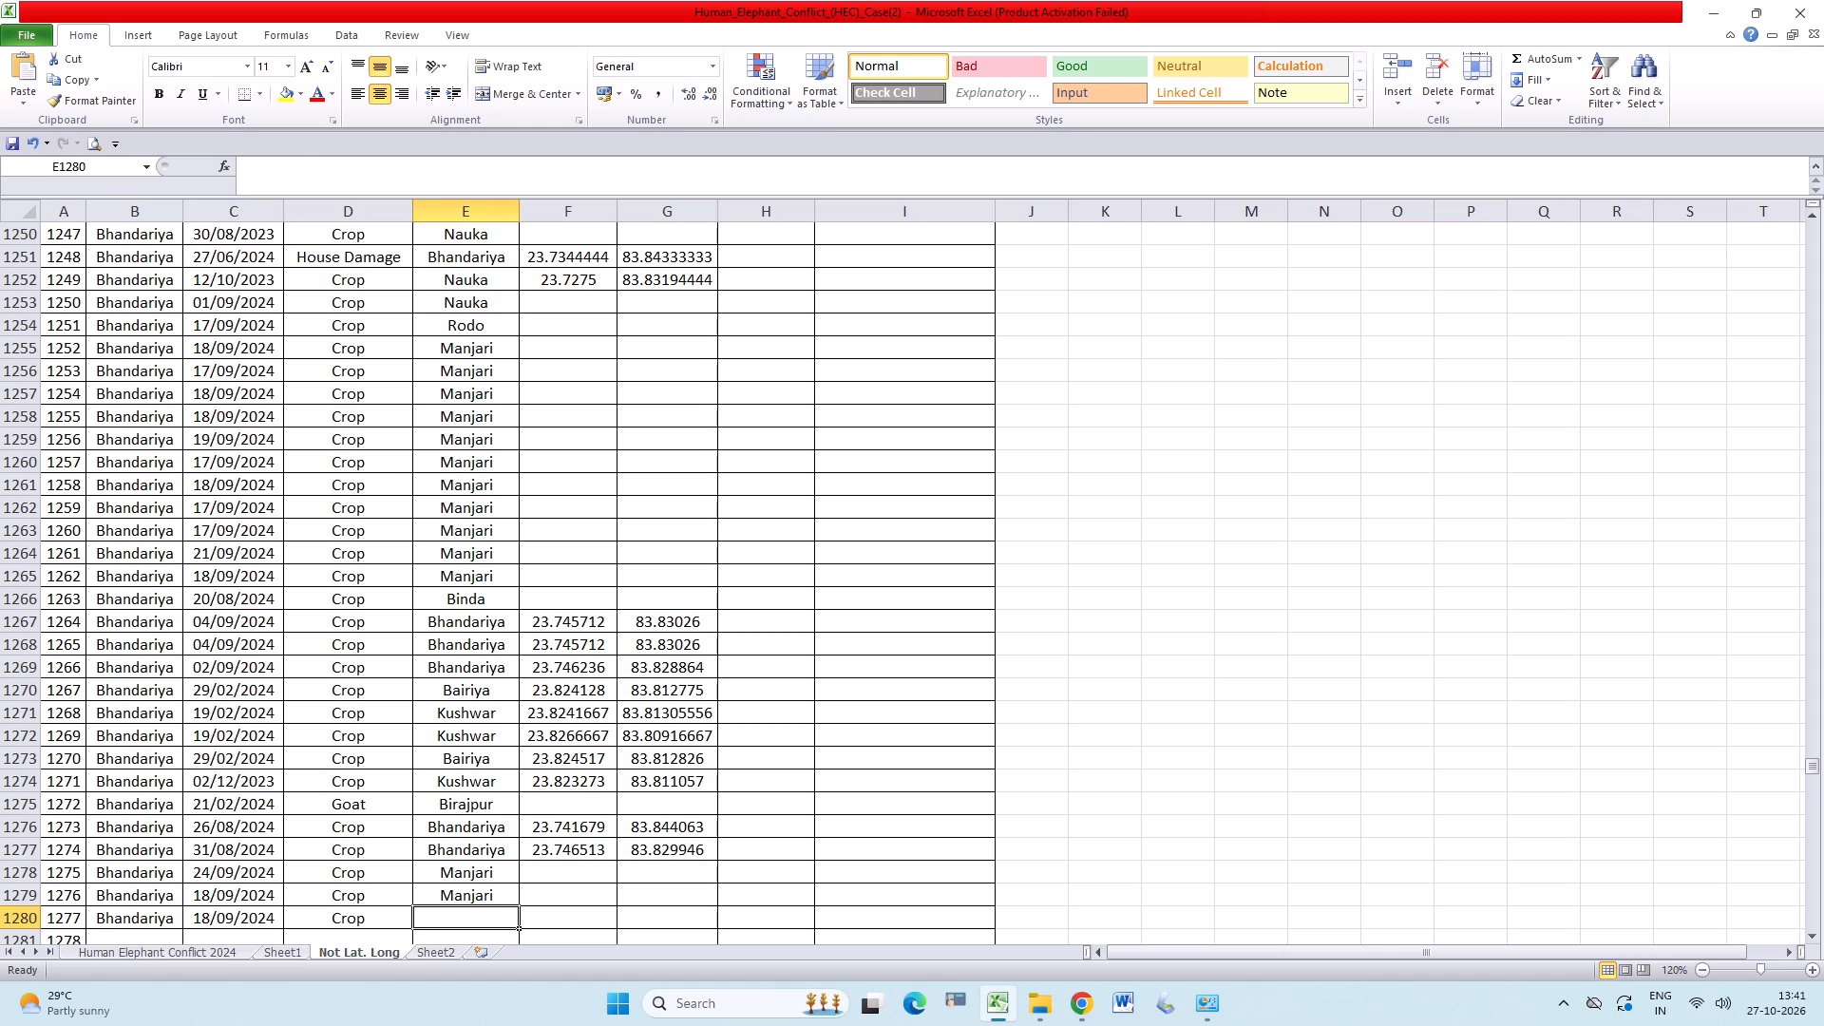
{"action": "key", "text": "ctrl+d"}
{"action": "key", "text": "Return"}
Start record 1278 with range Bhandariya and date 30/08/2024.
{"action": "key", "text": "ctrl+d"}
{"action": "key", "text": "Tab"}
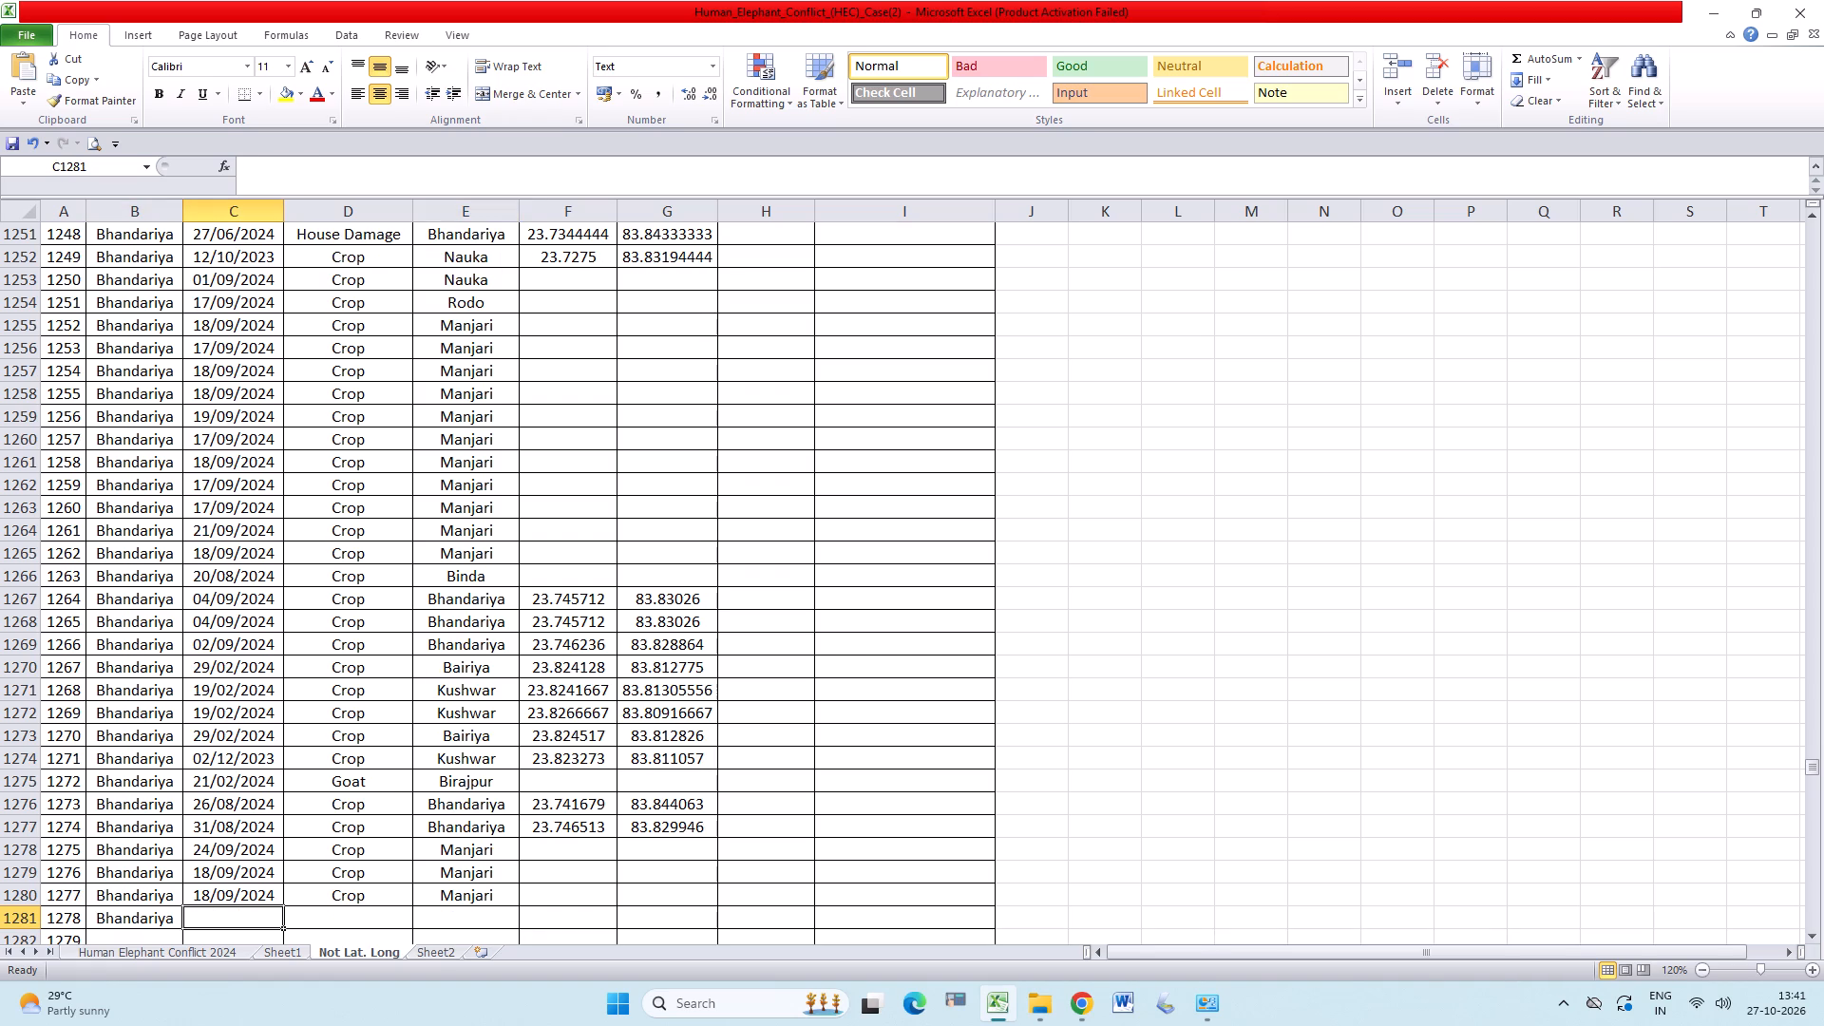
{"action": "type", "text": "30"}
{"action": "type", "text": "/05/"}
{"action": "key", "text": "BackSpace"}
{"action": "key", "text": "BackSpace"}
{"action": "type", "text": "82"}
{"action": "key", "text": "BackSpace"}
{"action": "type", "text": "/2024"}
{"action": "key", "text": "Tab"}
Enter damage type Crop and village Birajpur for record 1278.
{"action": "key", "text": "ctrl+d"}
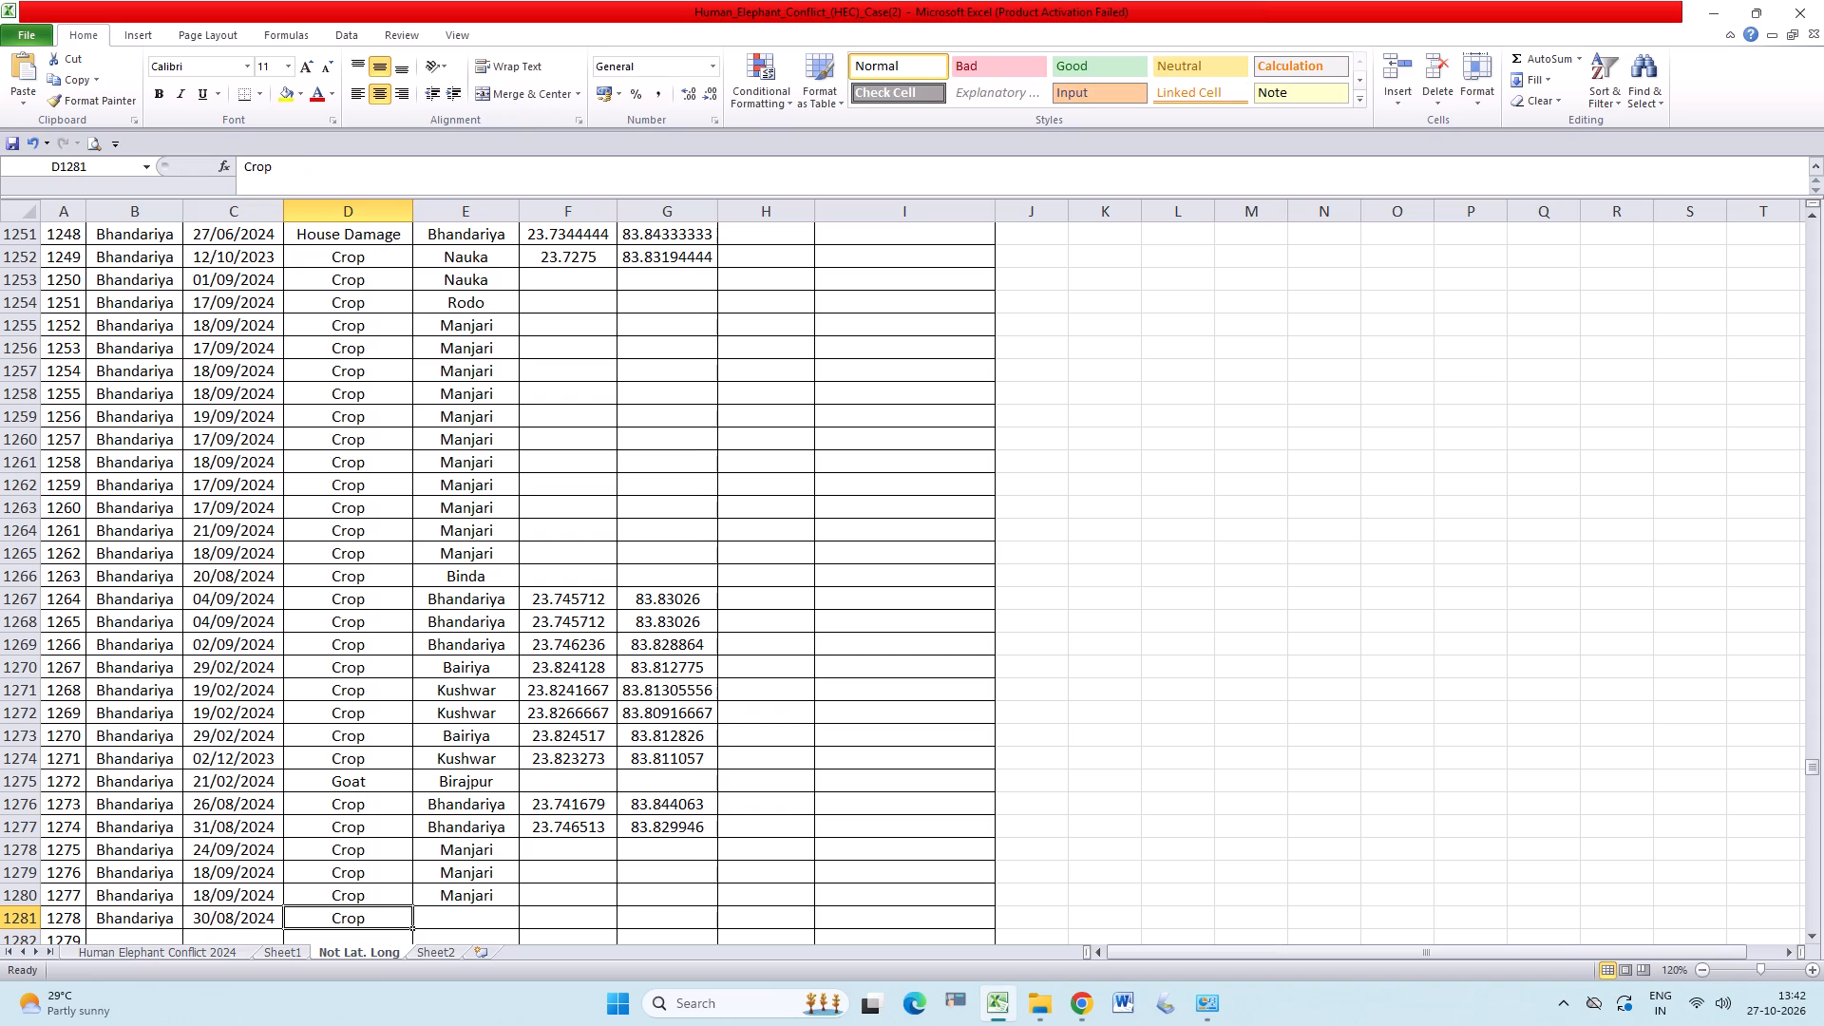
{"action": "key", "text": "Tab"}
{"action": "type", "text": "Bu"}
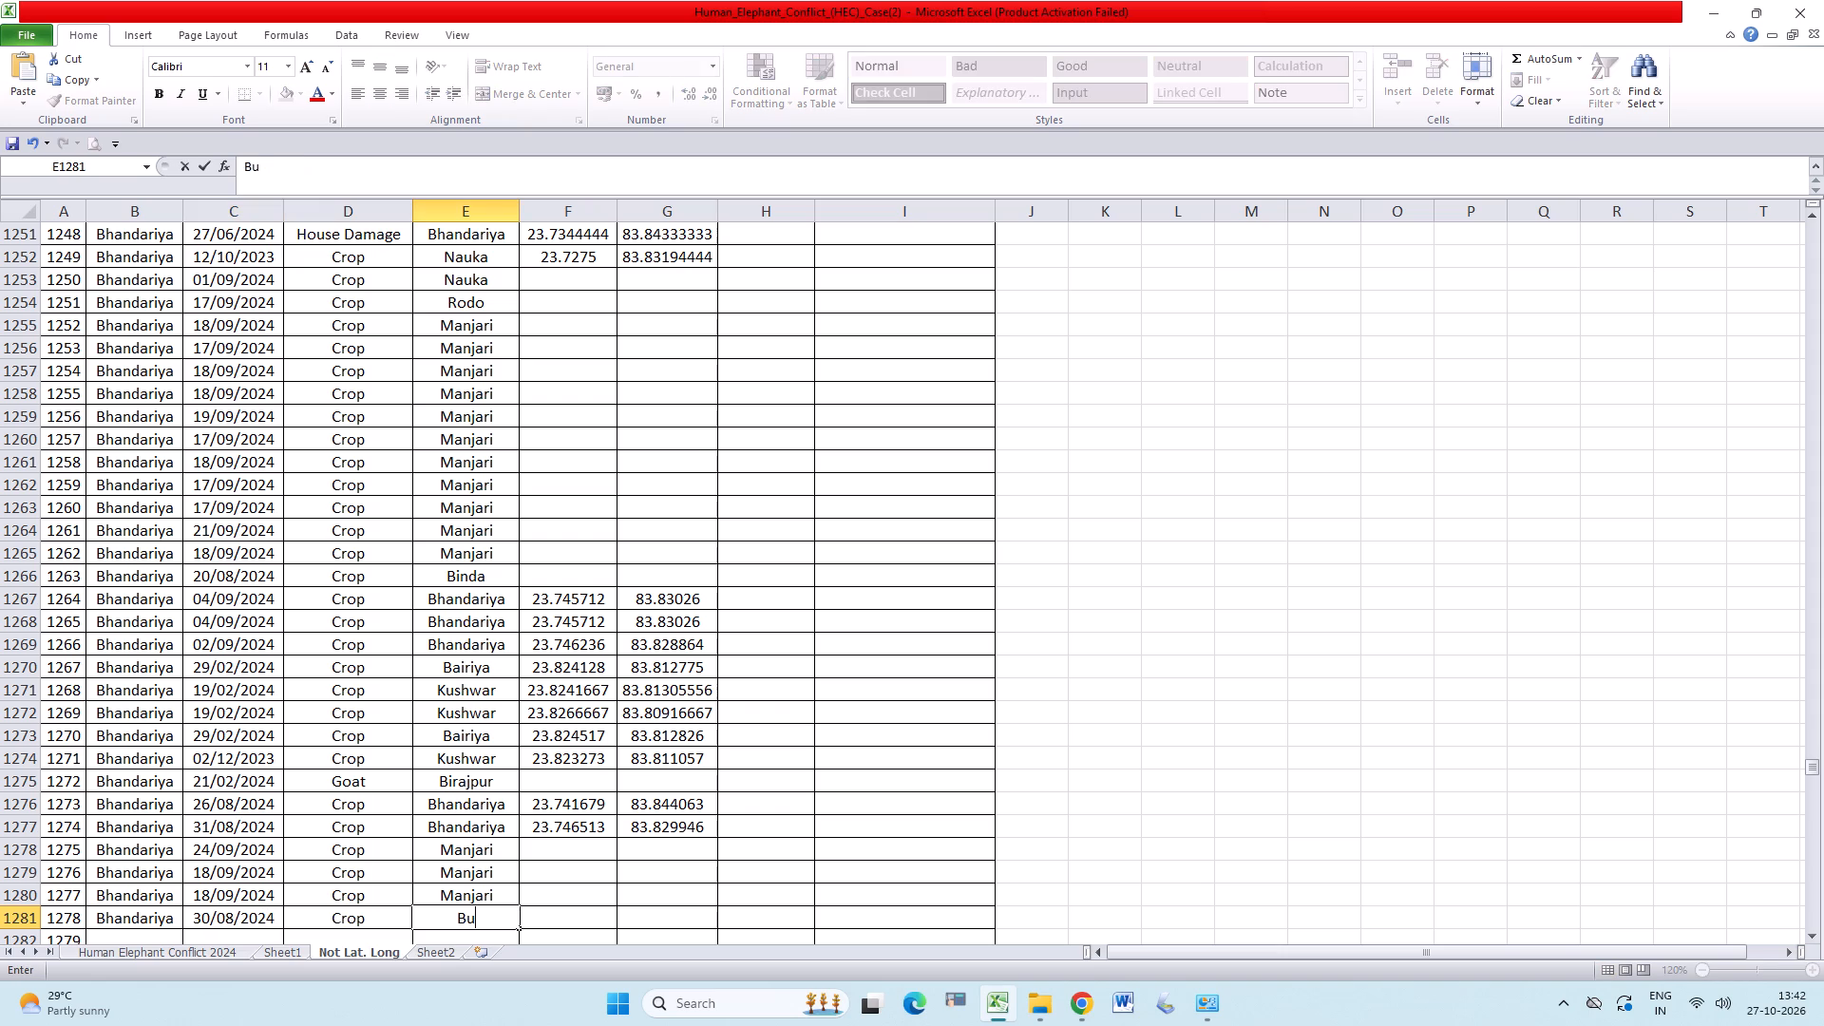
{"action": "key", "text": "BackSpace"}
{"action": "type", "text": "ir"}
{"action": "key", "text": "a"}
{"action": "key", "text": "Tab"}
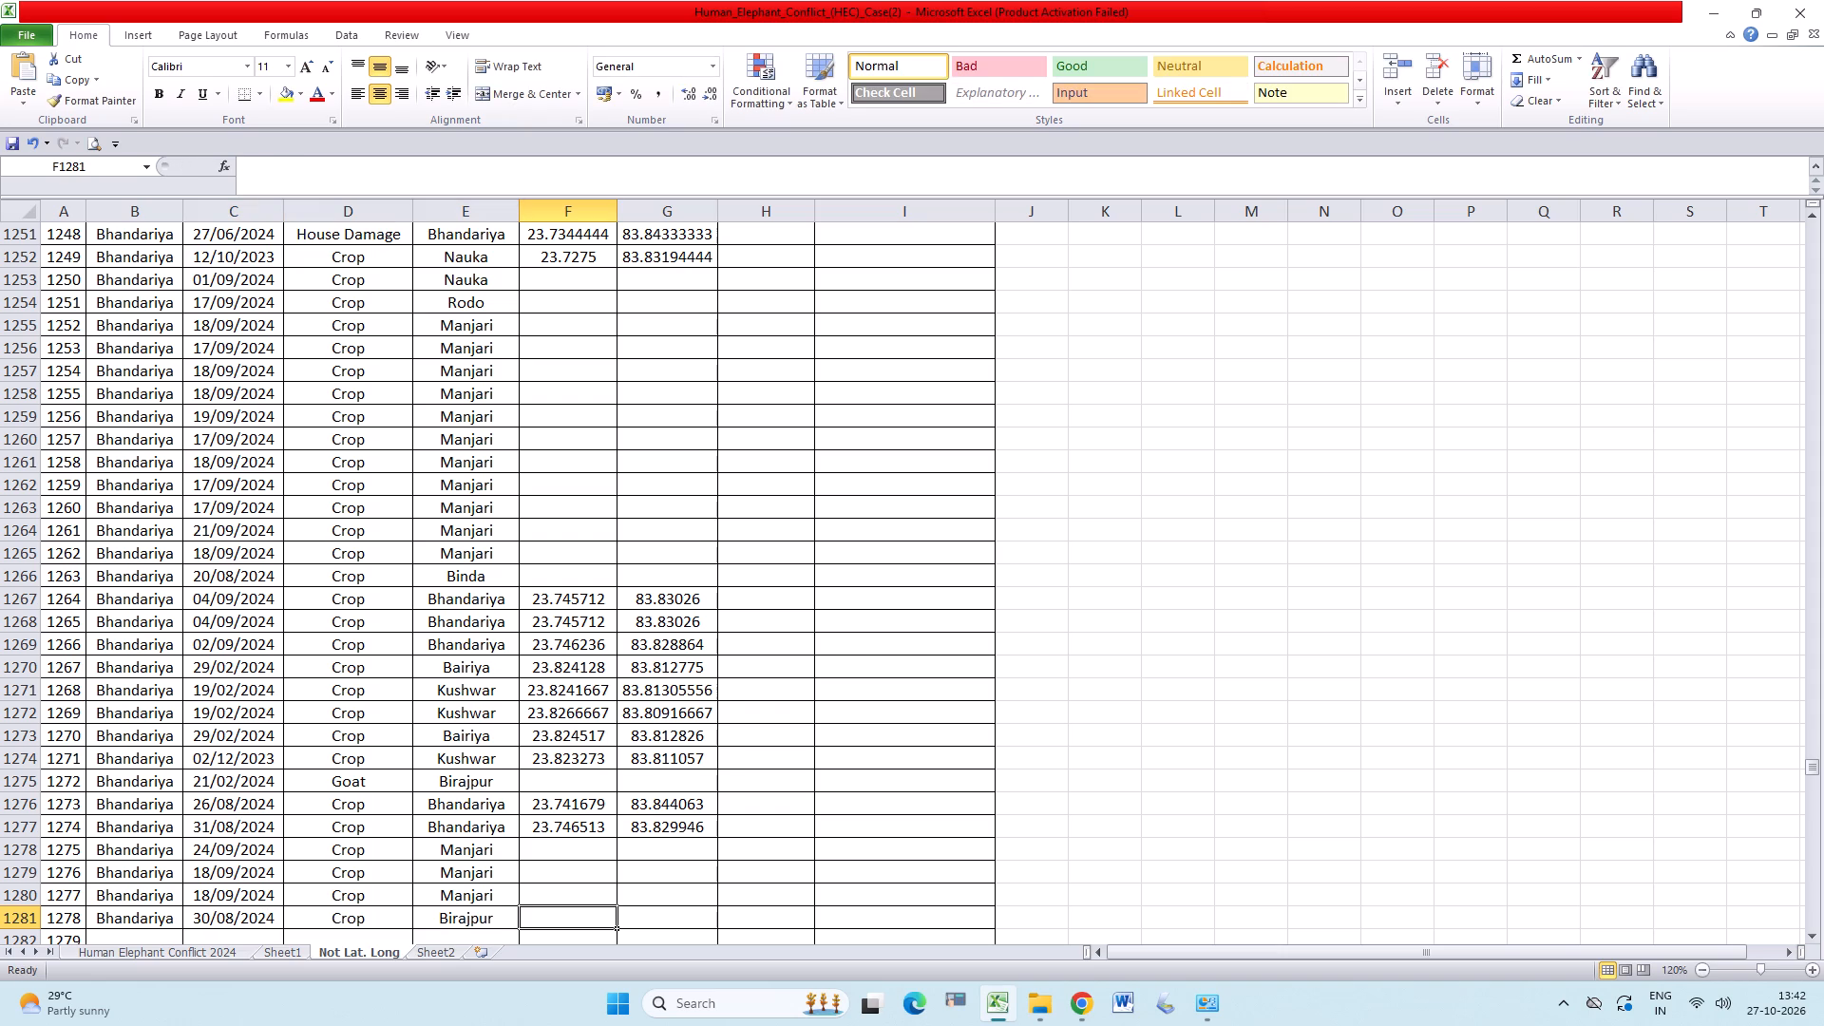
{"action": "type", "text": "23."}
{"action": "type", "text": "81"}
{"action": "type", "text": "738"}
{"action": "key", "text": "Tab"}
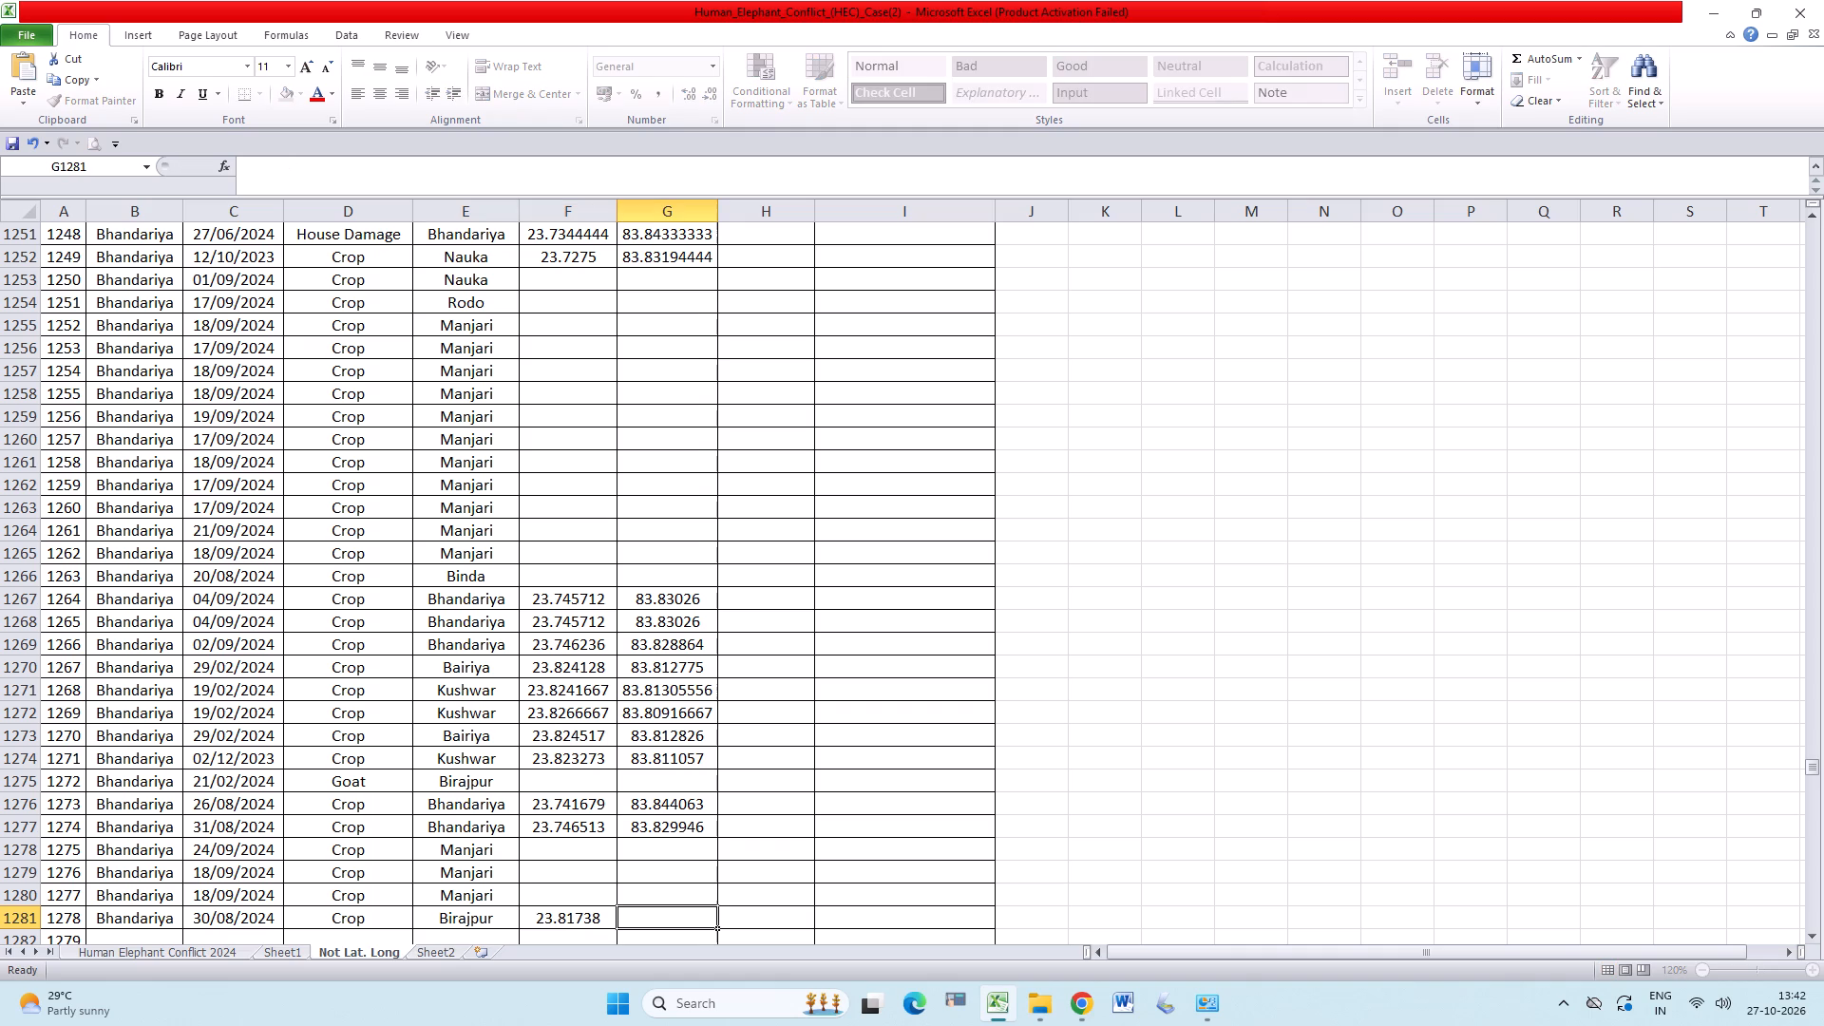
{"action": "type", "text": "83."}
{"action": "type", "text": "8417"}
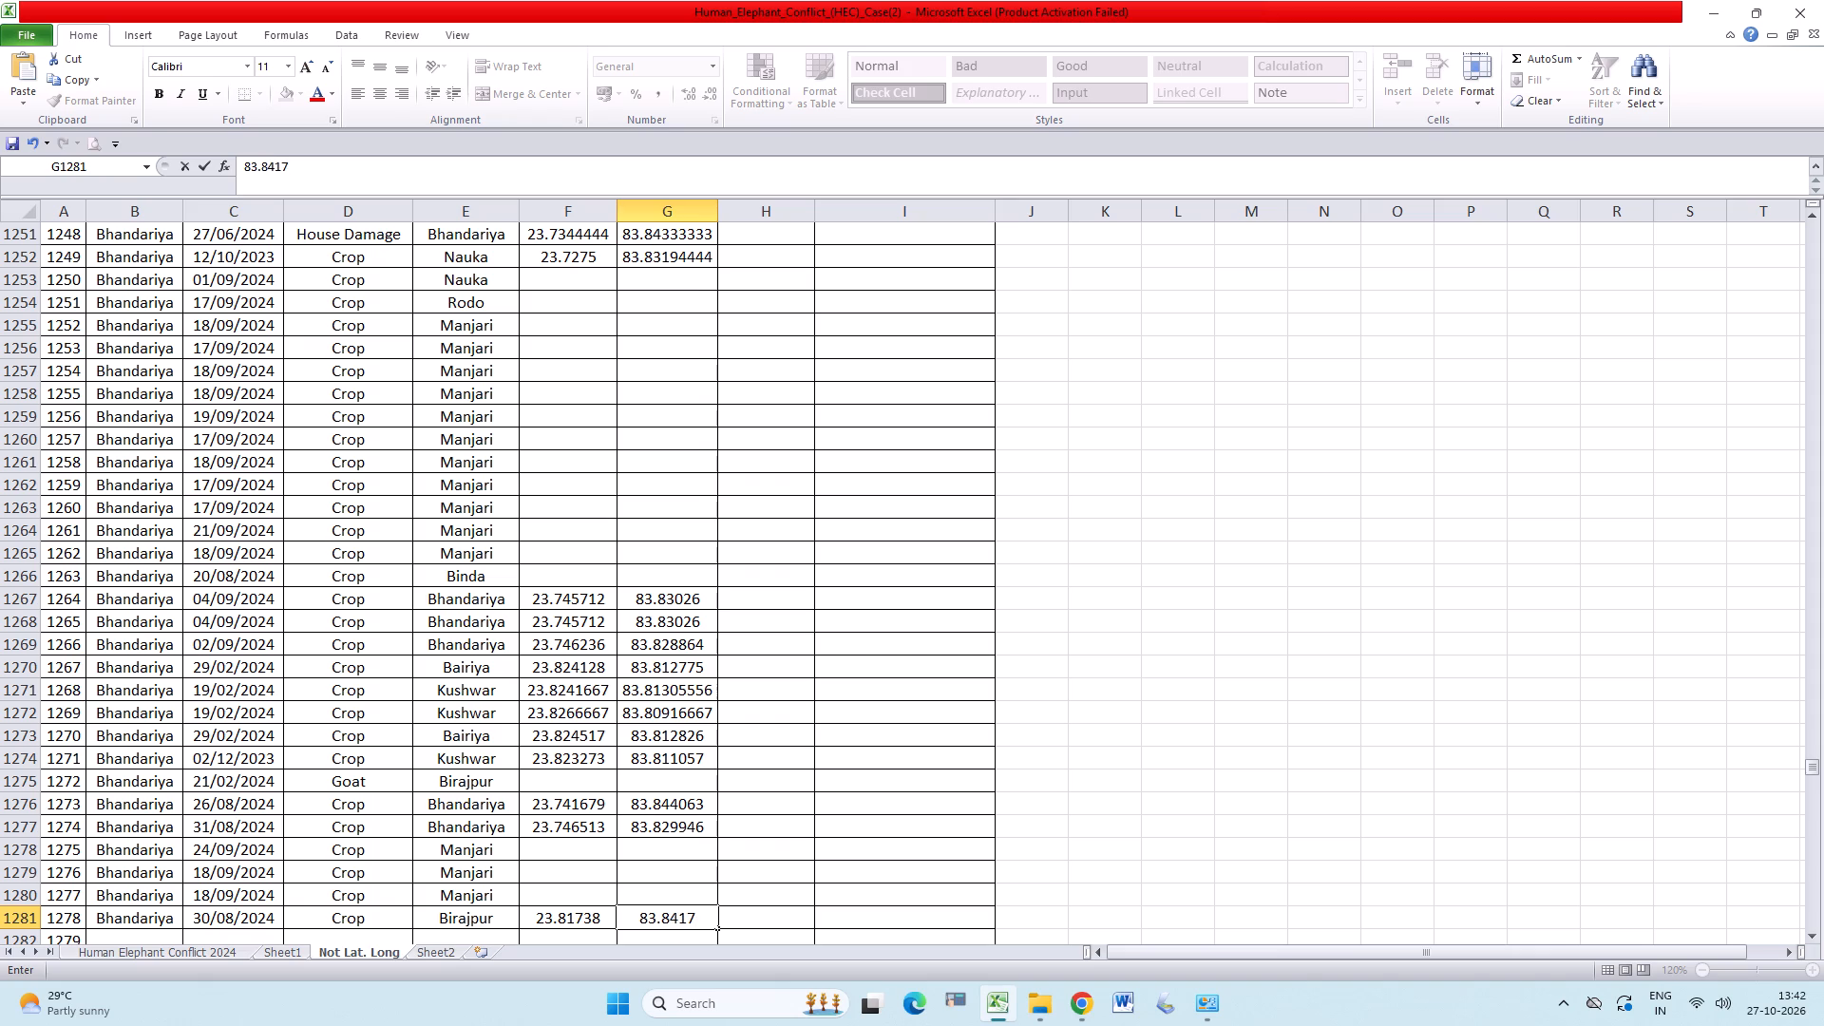
{"action": "type", "text": "34"}
{"action": "key", "text": "Return"}
Fill in record 1279 with range Bhandariya, date 06/09/2024, damage type Crop and village Birajpur.
{"action": "key", "text": "ctrl+d"}
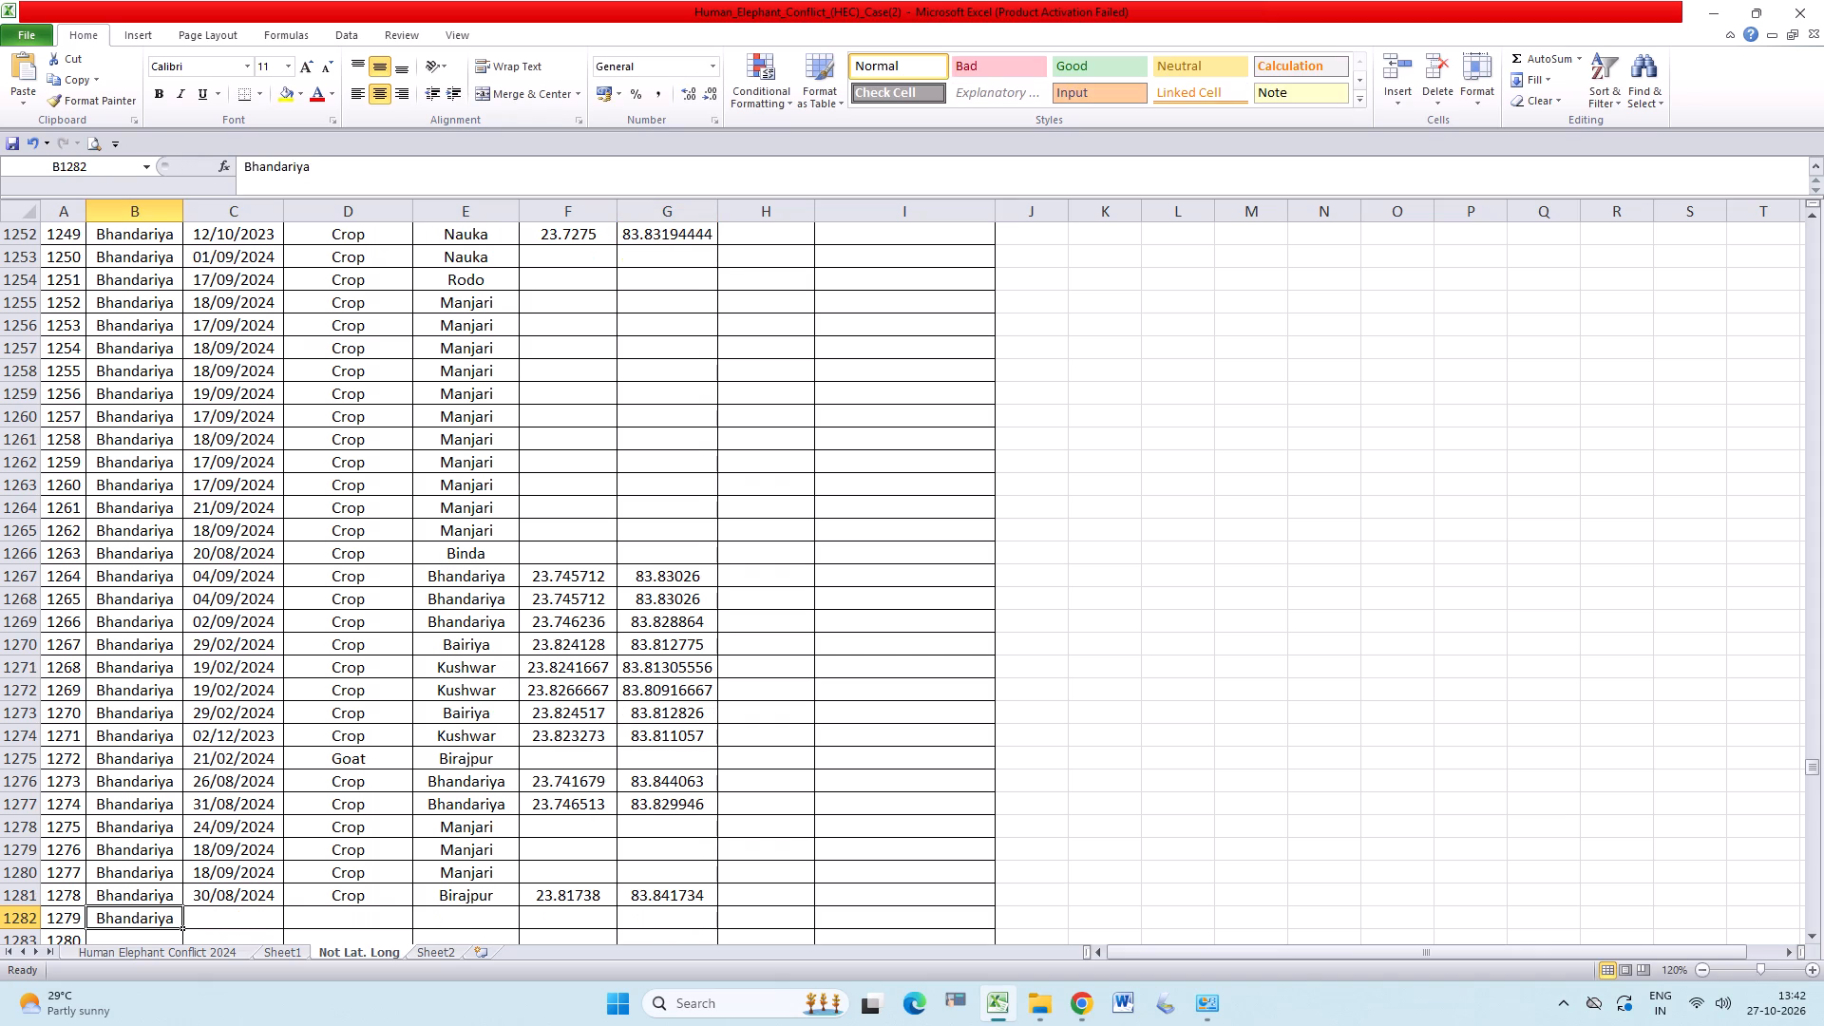
{"action": "key", "text": "Tab"}
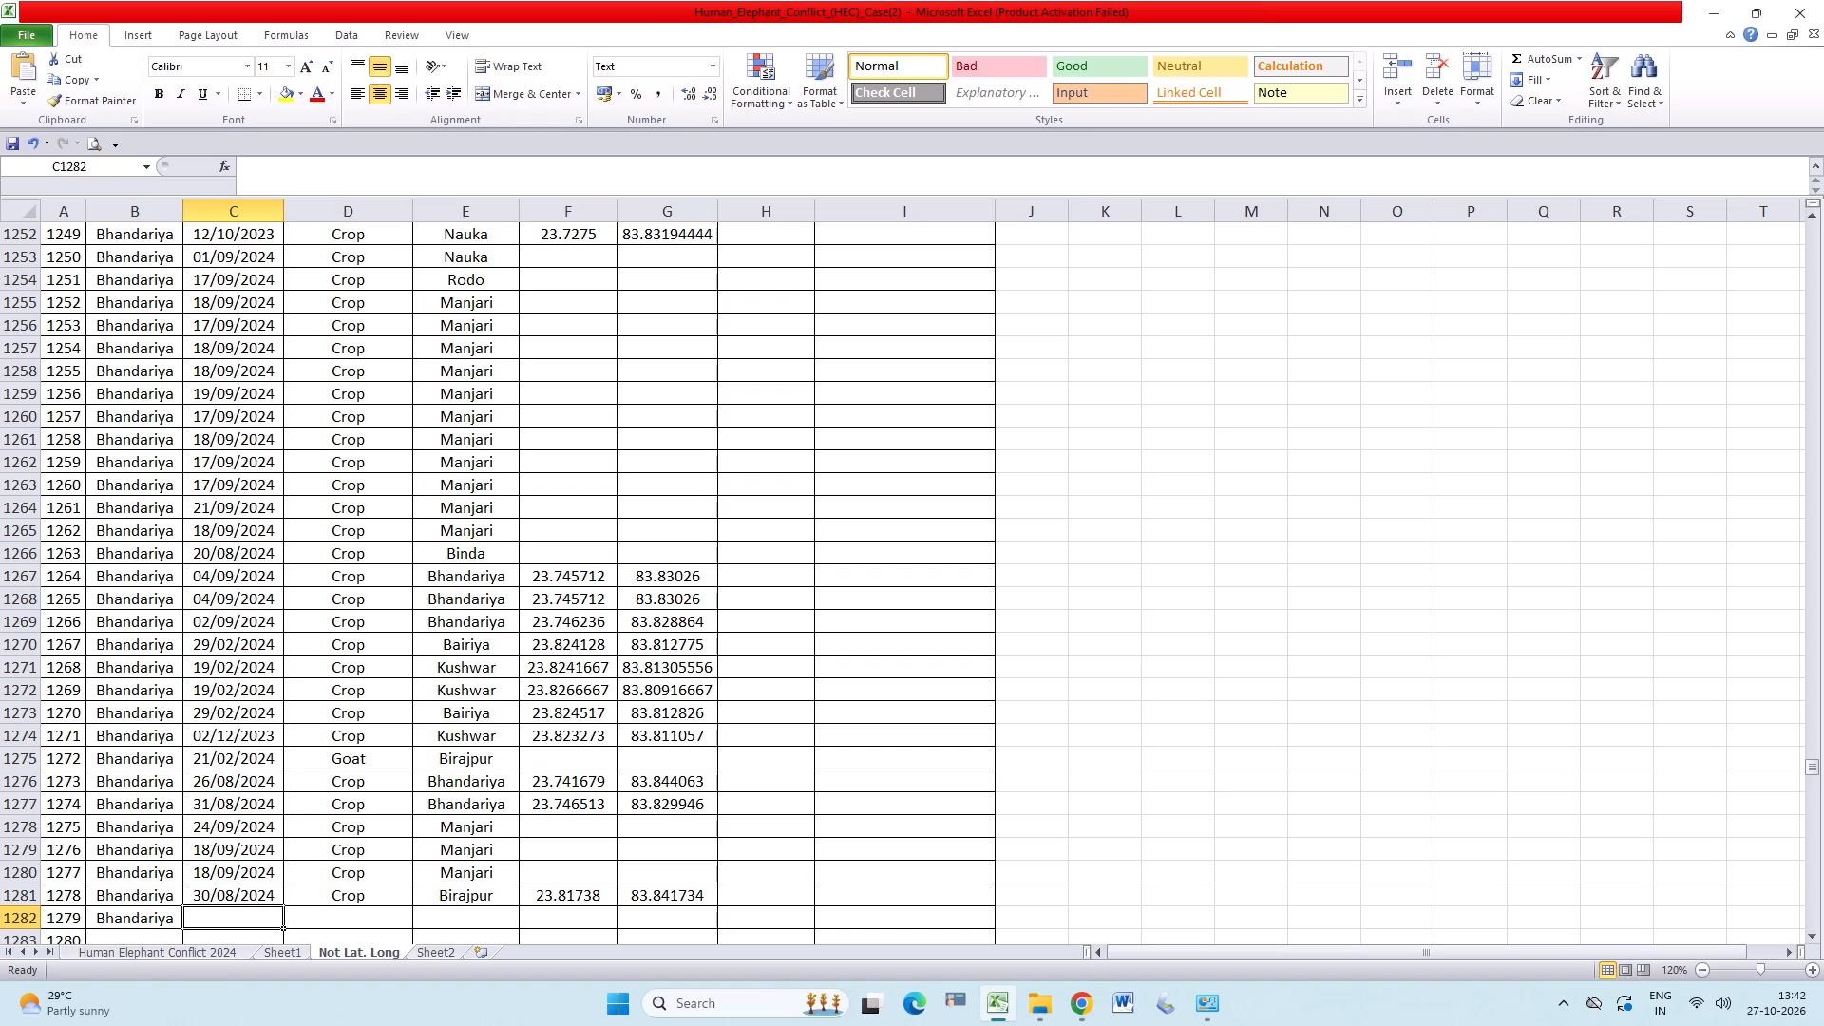
{"action": "type", "text": "06/09/2024"}
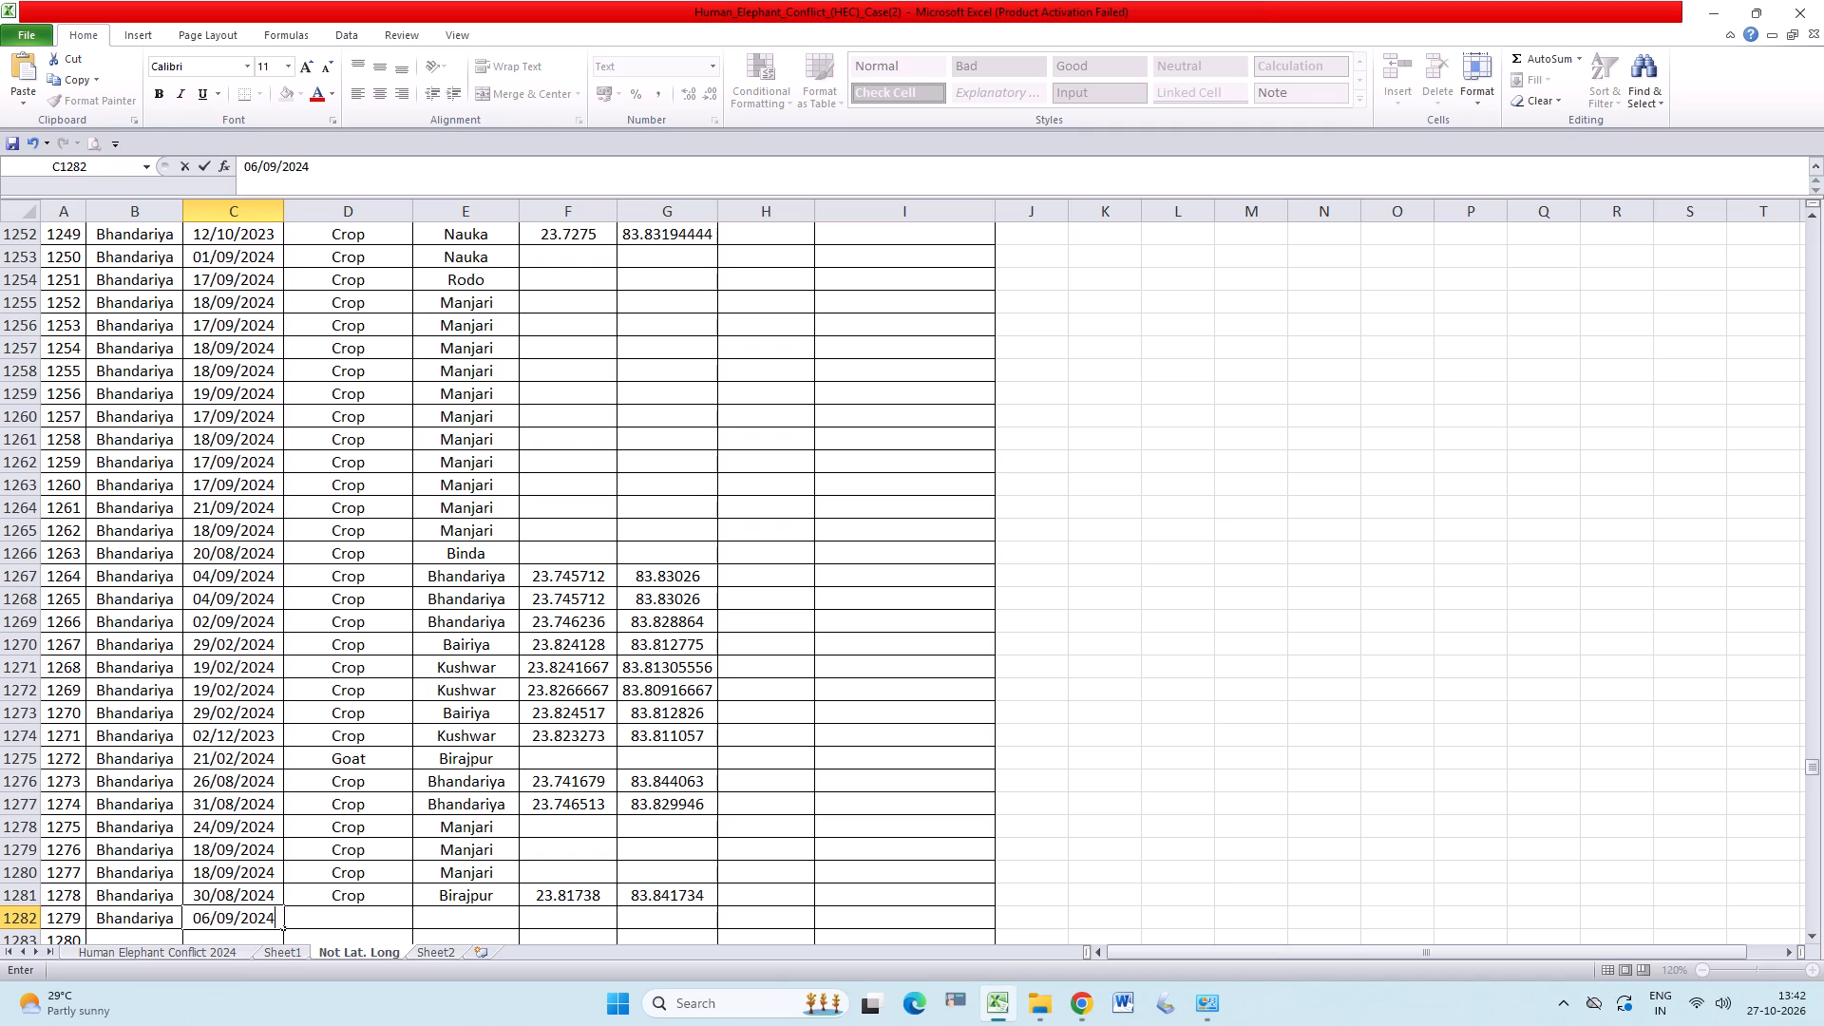
{"action": "key", "text": "Tab"}
{"action": "key", "text": "ctrl+c"}
{"action": "key", "text": "ctrl+d"}
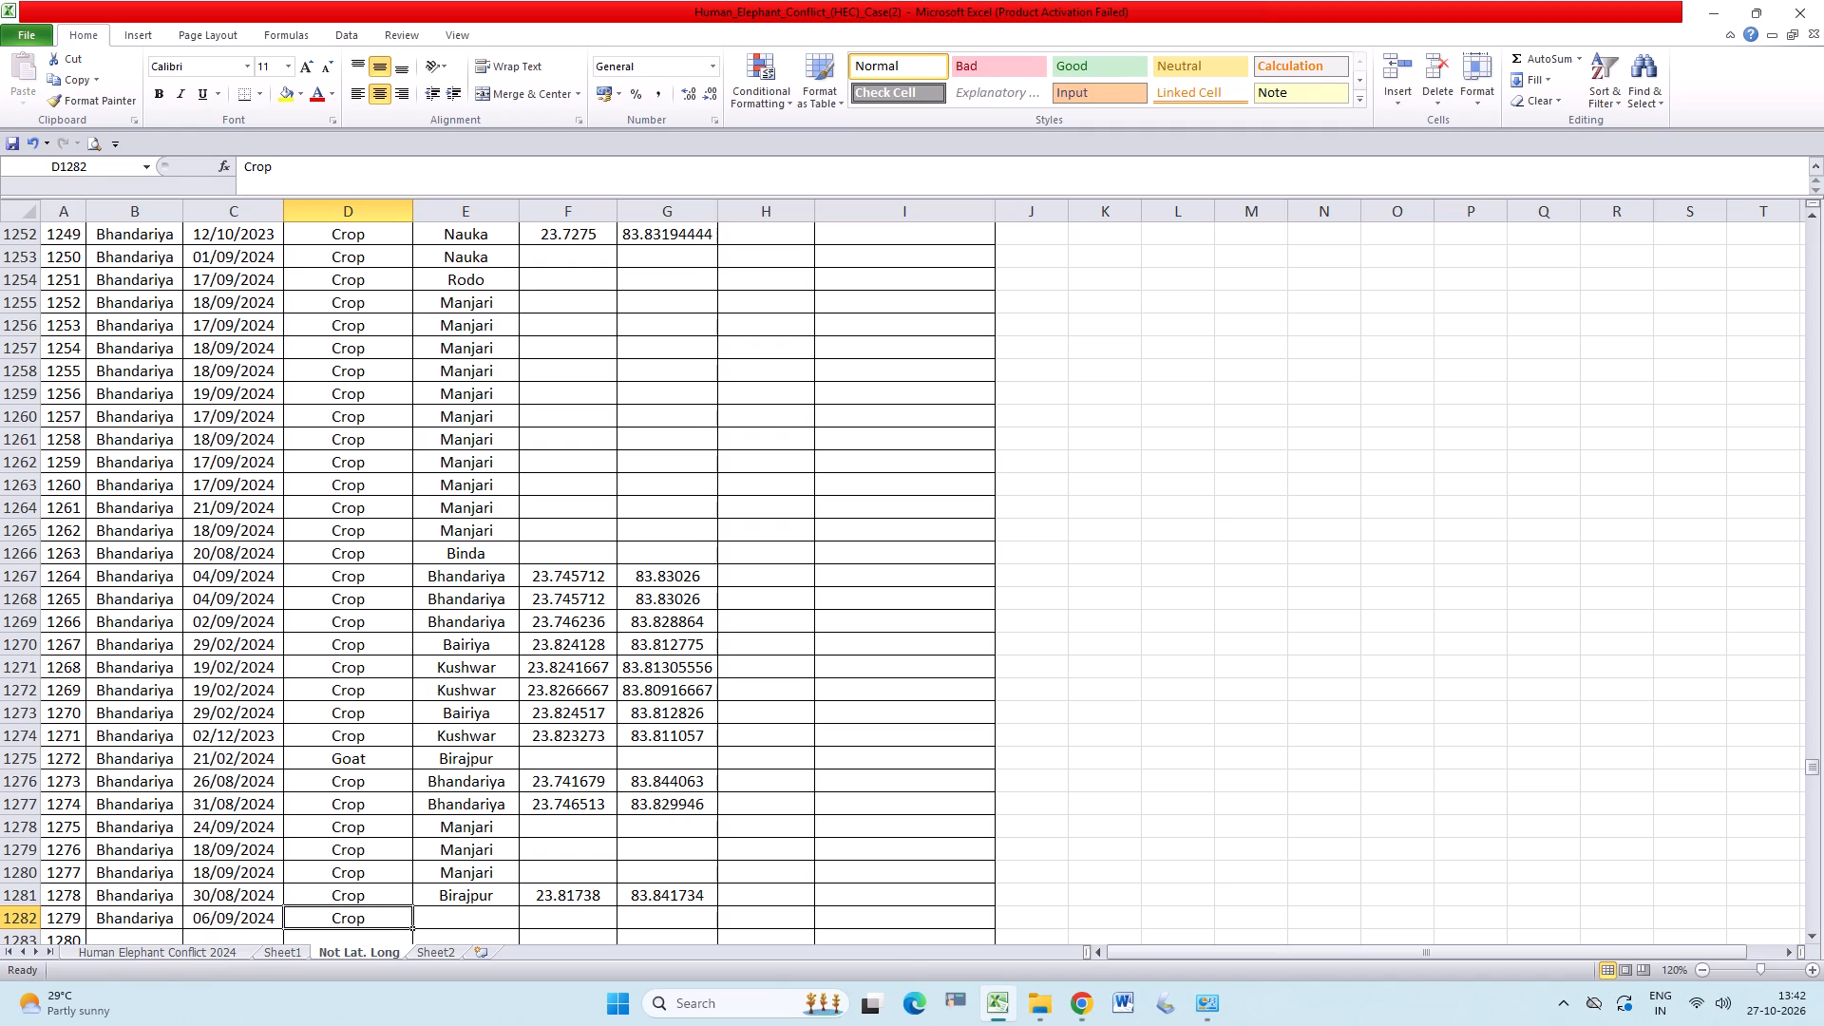
{"action": "key", "text": "Tab"}
{"action": "key", "text": "ctrl+d"}
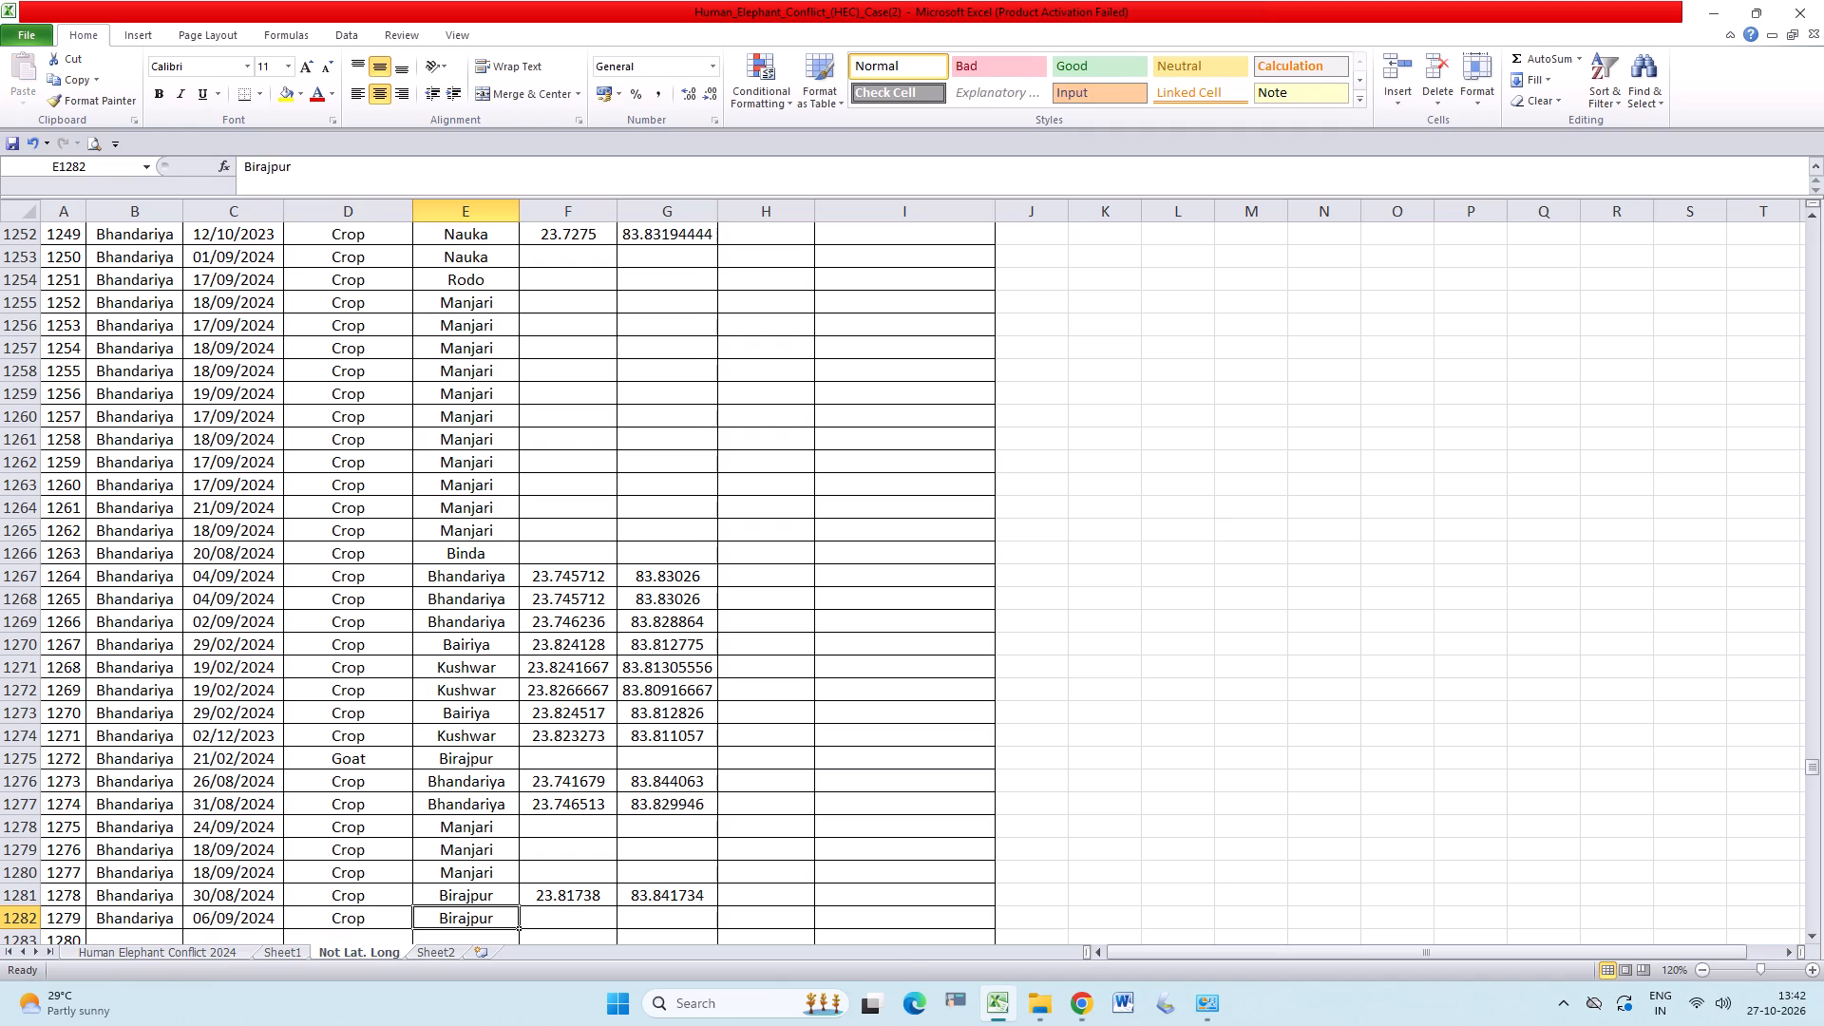
{"action": "key", "text": "Tab"}
{"action": "type", "text": "23."}
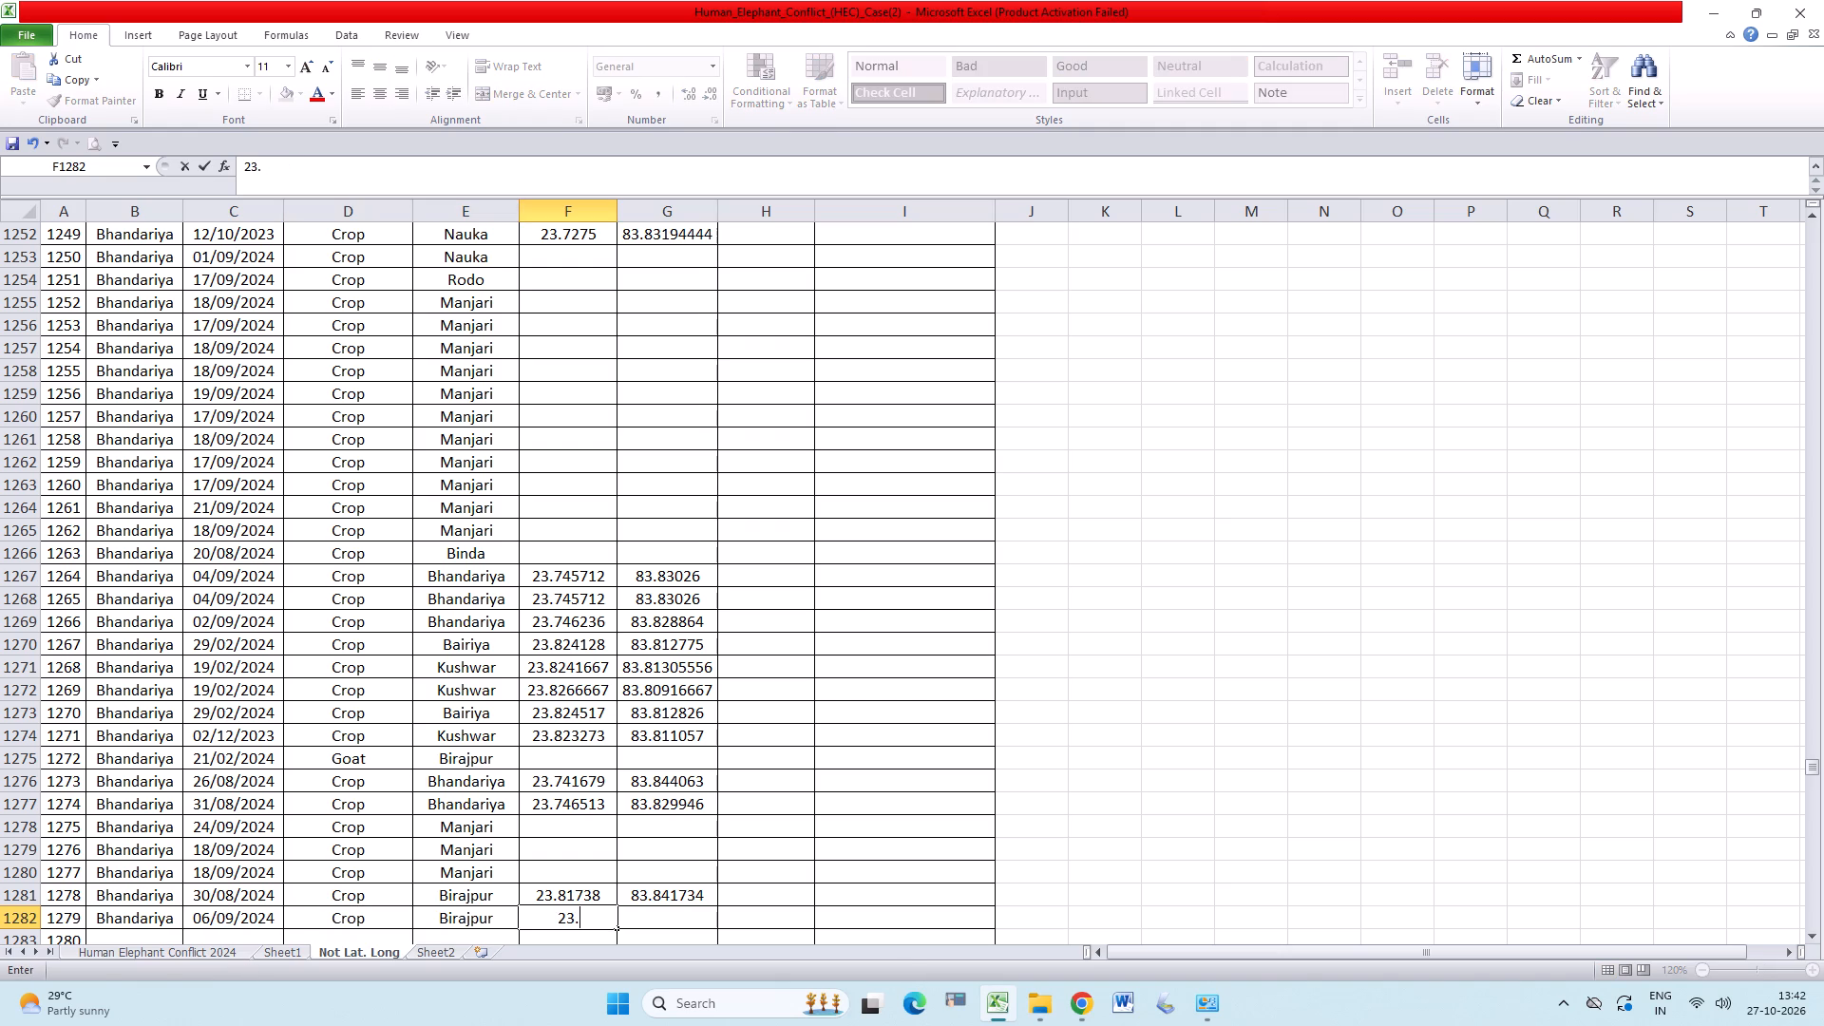
{"action": "type", "text": "83"}
{"action": "type", "text": "467"}
{"action": "key", "text": "Tab"}
{"action": "key", "text": "Tab"}
{"action": "key", "text": "shift+Tab"}
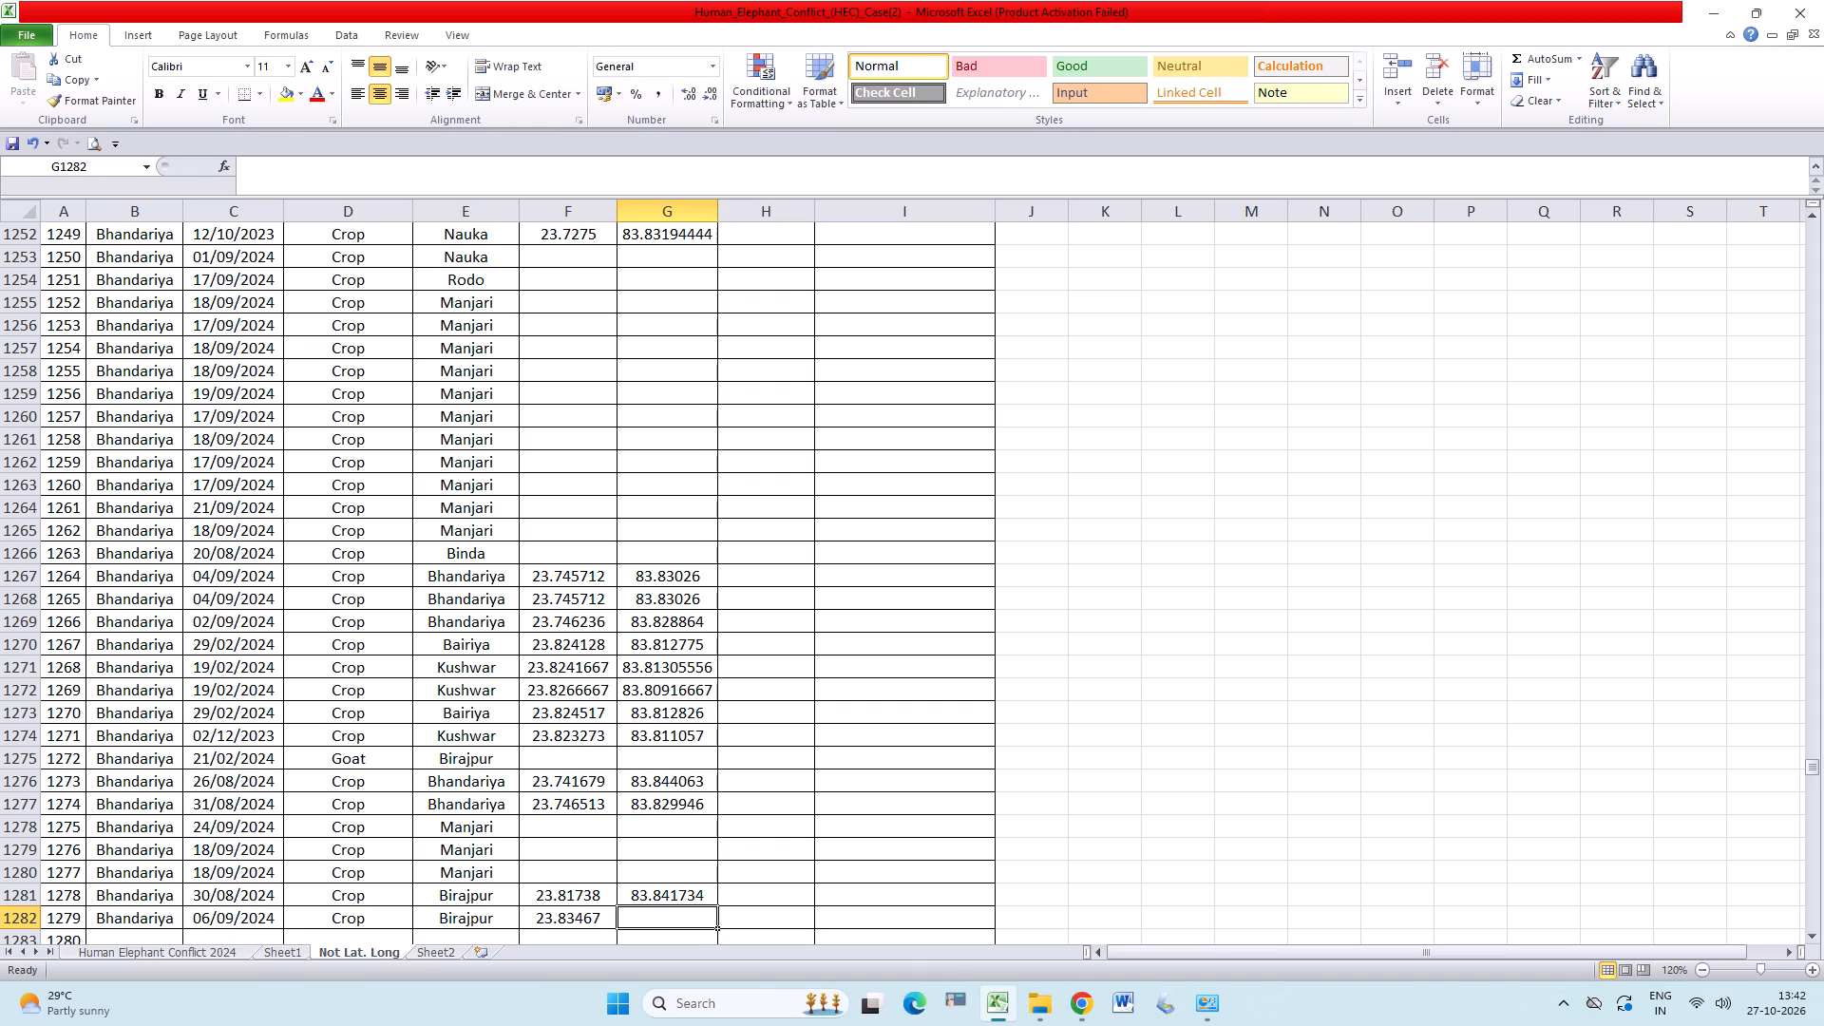
{"action": "key", "text": "shift+Tab"}
{"action": "key", "text": "F2"}
{"action": "key", "text": "7"}
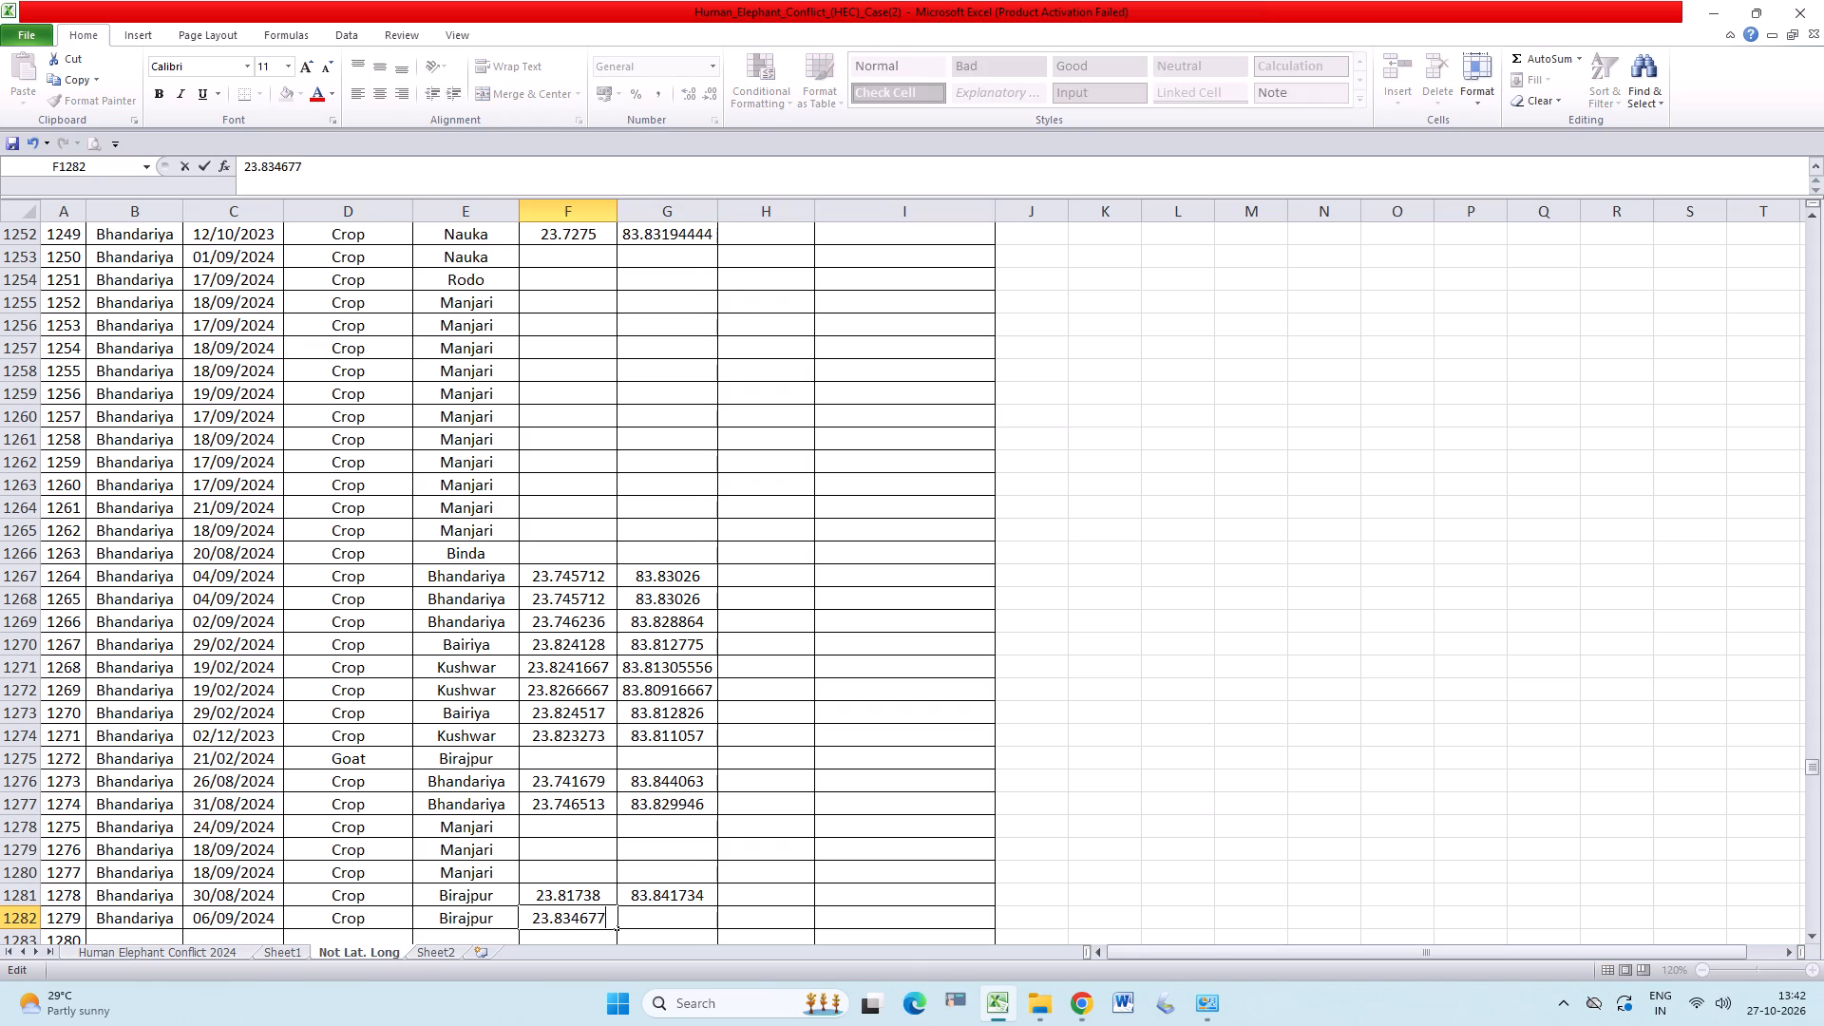
{"action": "key", "text": "Tab"}
{"action": "type", "text": "83."}
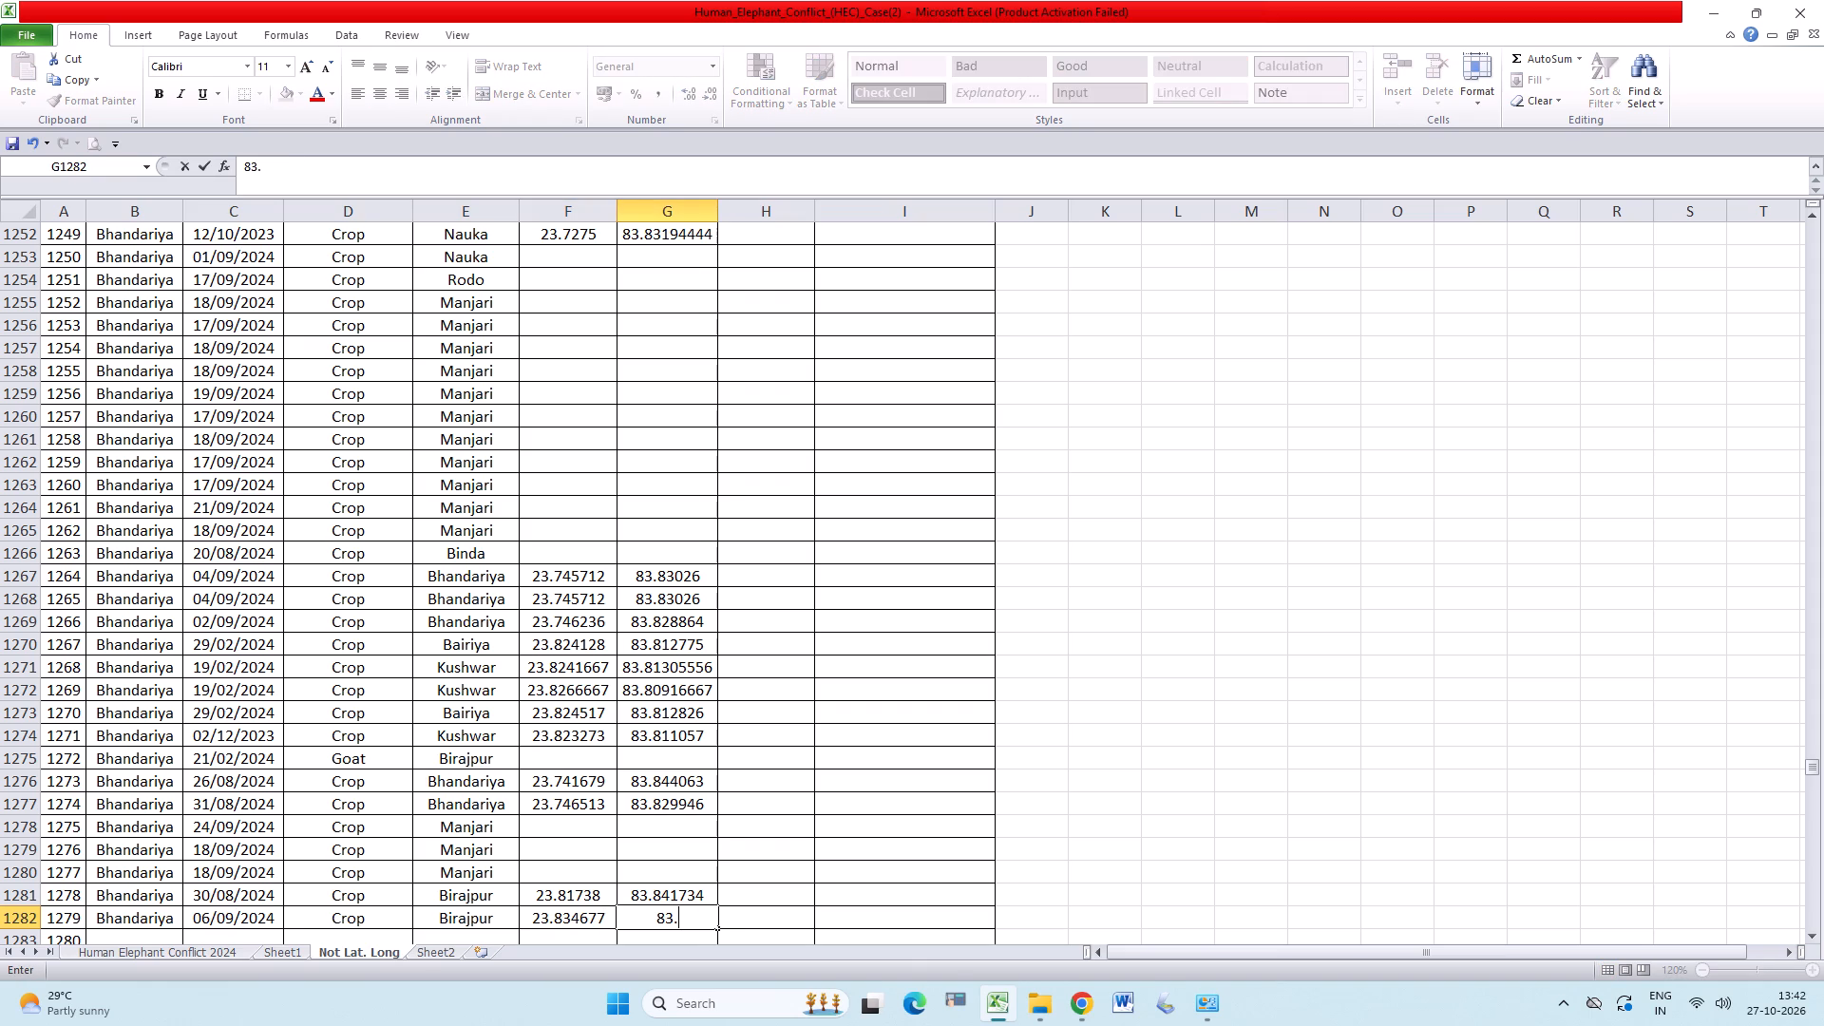
{"action": "type", "text": "837"}
{"action": "type", "text": "702"}
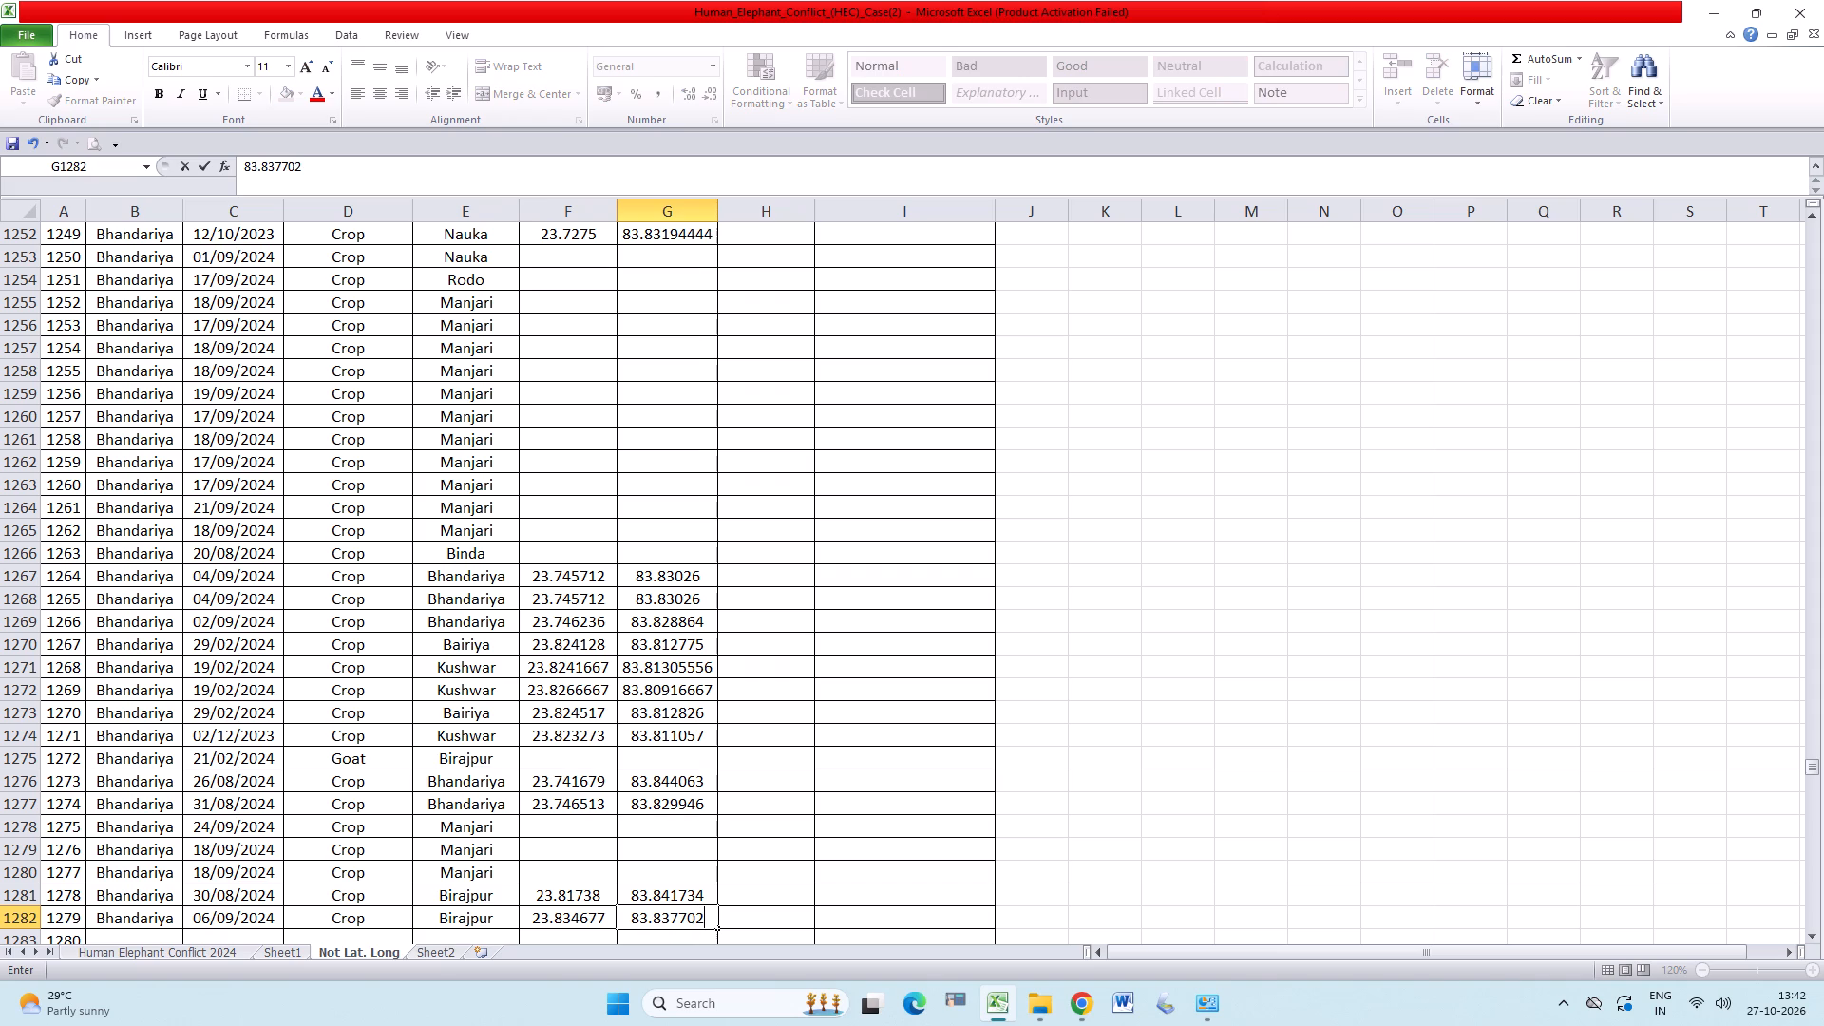
{"action": "key", "text": "Return"}
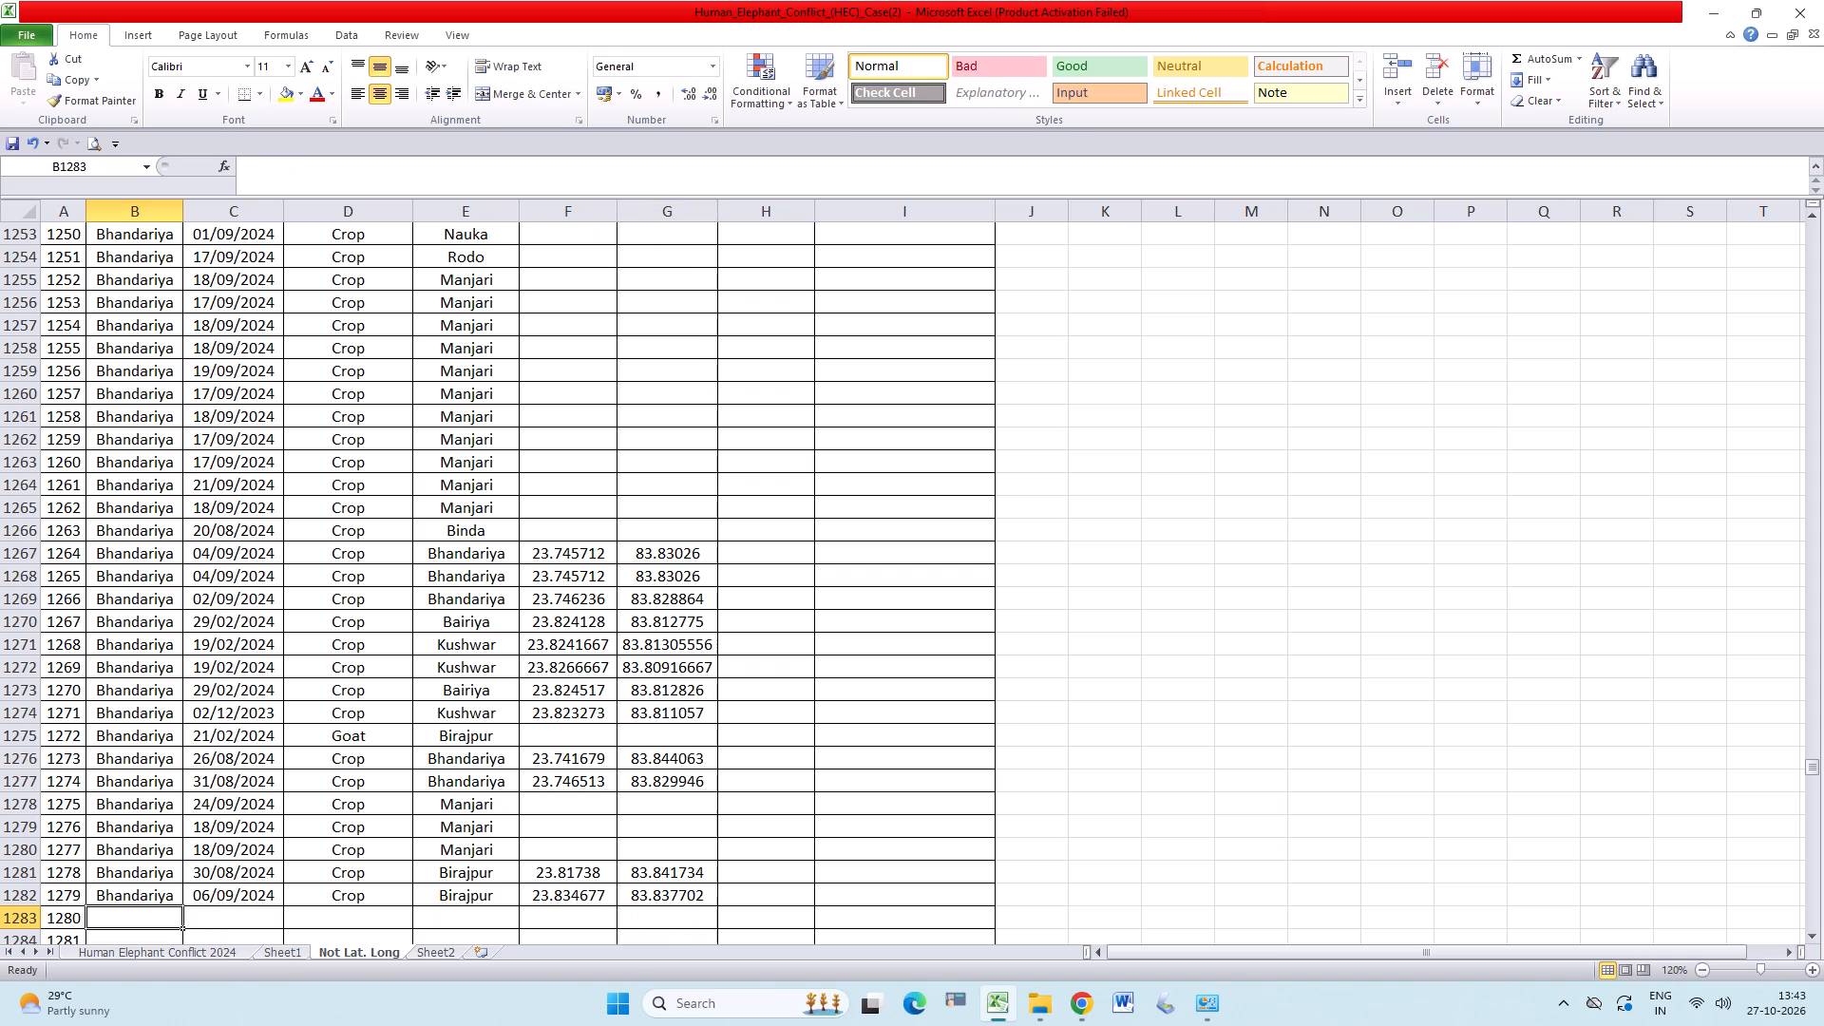
Fill in record 1280 with range Bhandariya, date 06/09/2024, damage type Crop and village Birajpur.
{"action": "key", "text": "ctrl+d"}
{"action": "key", "text": "Tab"}
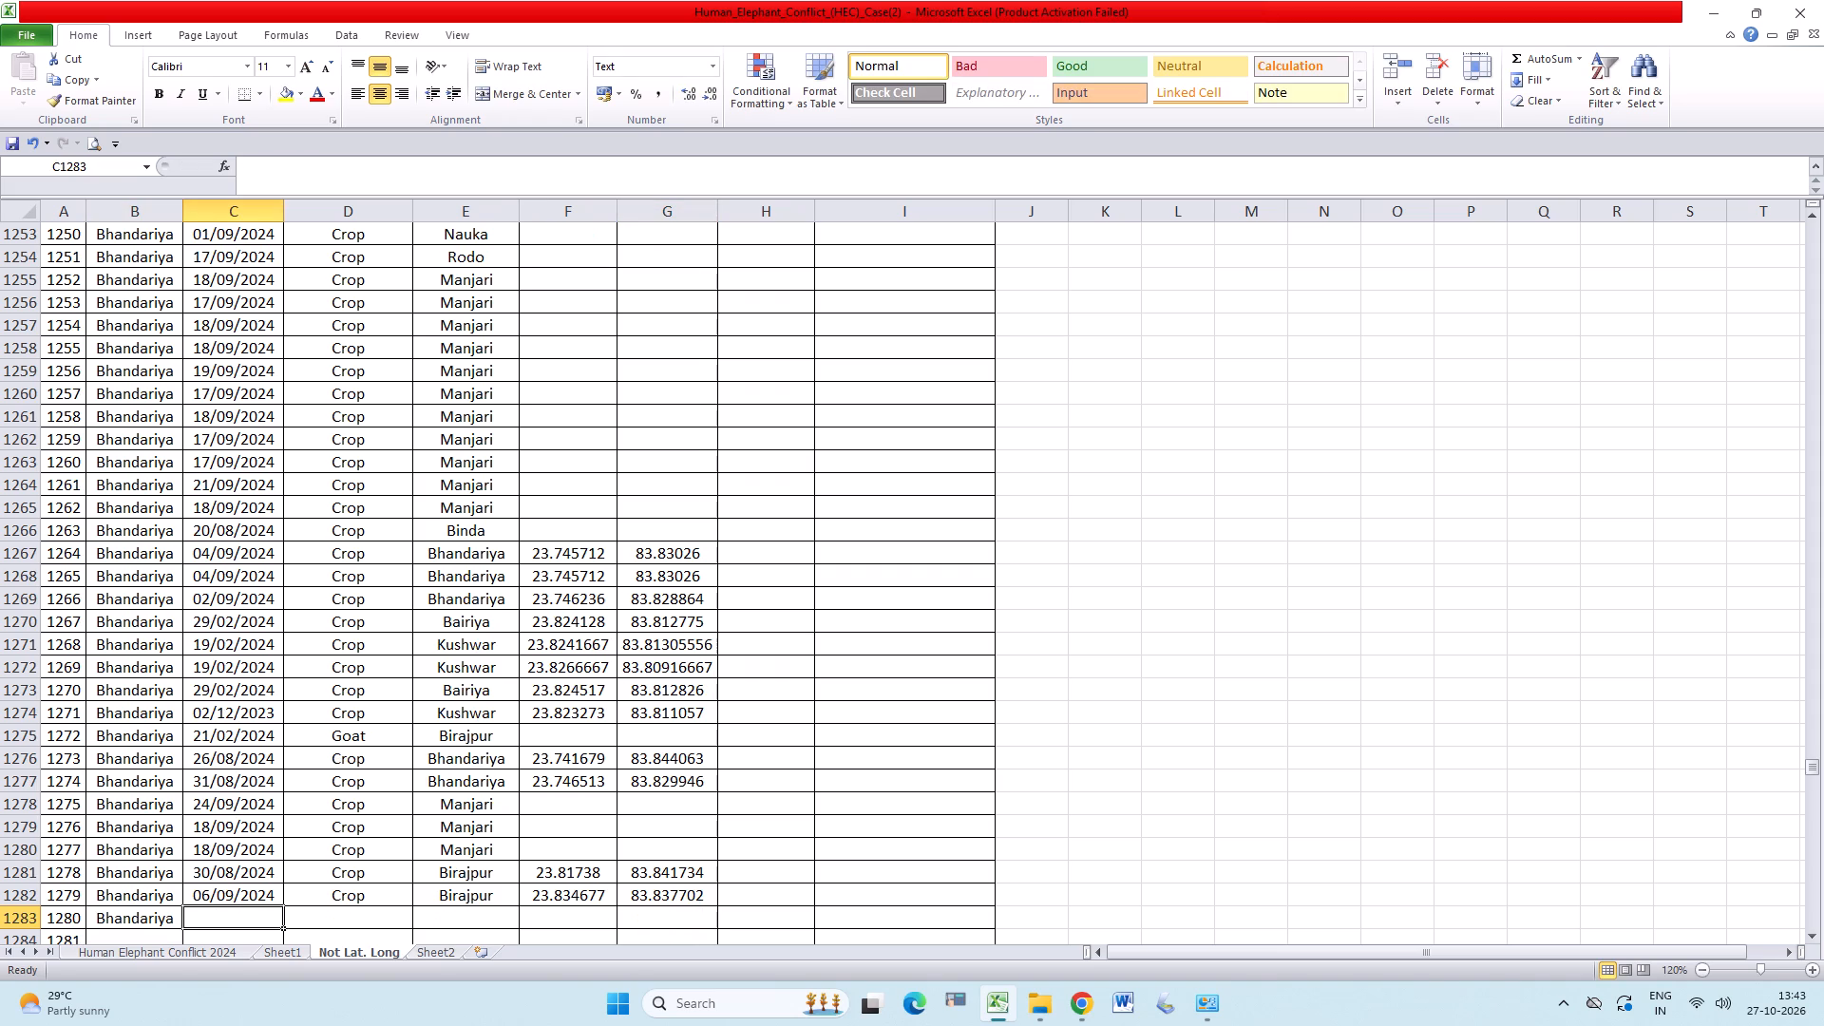
{"action": "key", "text": "ctrl+d"}
{"action": "key", "text": "Tab"}
{"action": "key", "text": "ctrl+d"}
{"action": "key", "text": "Tab"}
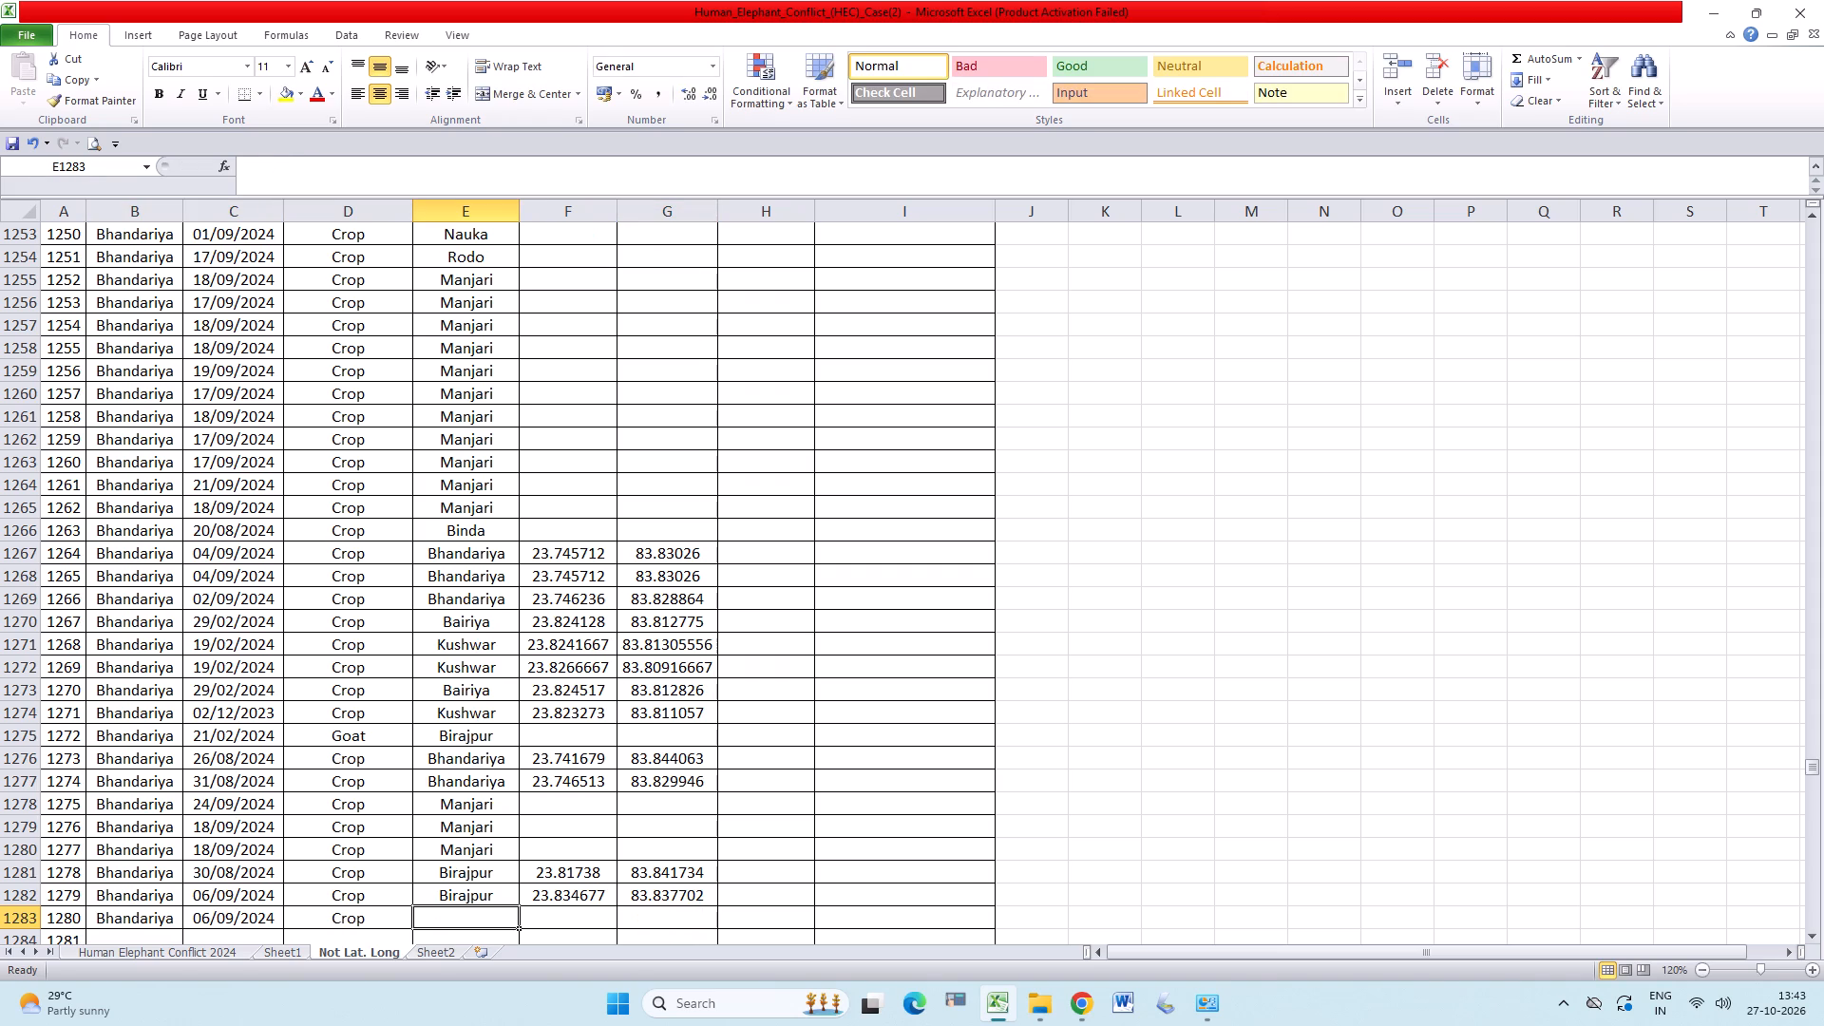
{"action": "key", "text": "ctrl+d"}
Enter latitude 23.819776 and longitude 83.847136 for record 1280.
{"action": "key", "text": "Tab"}
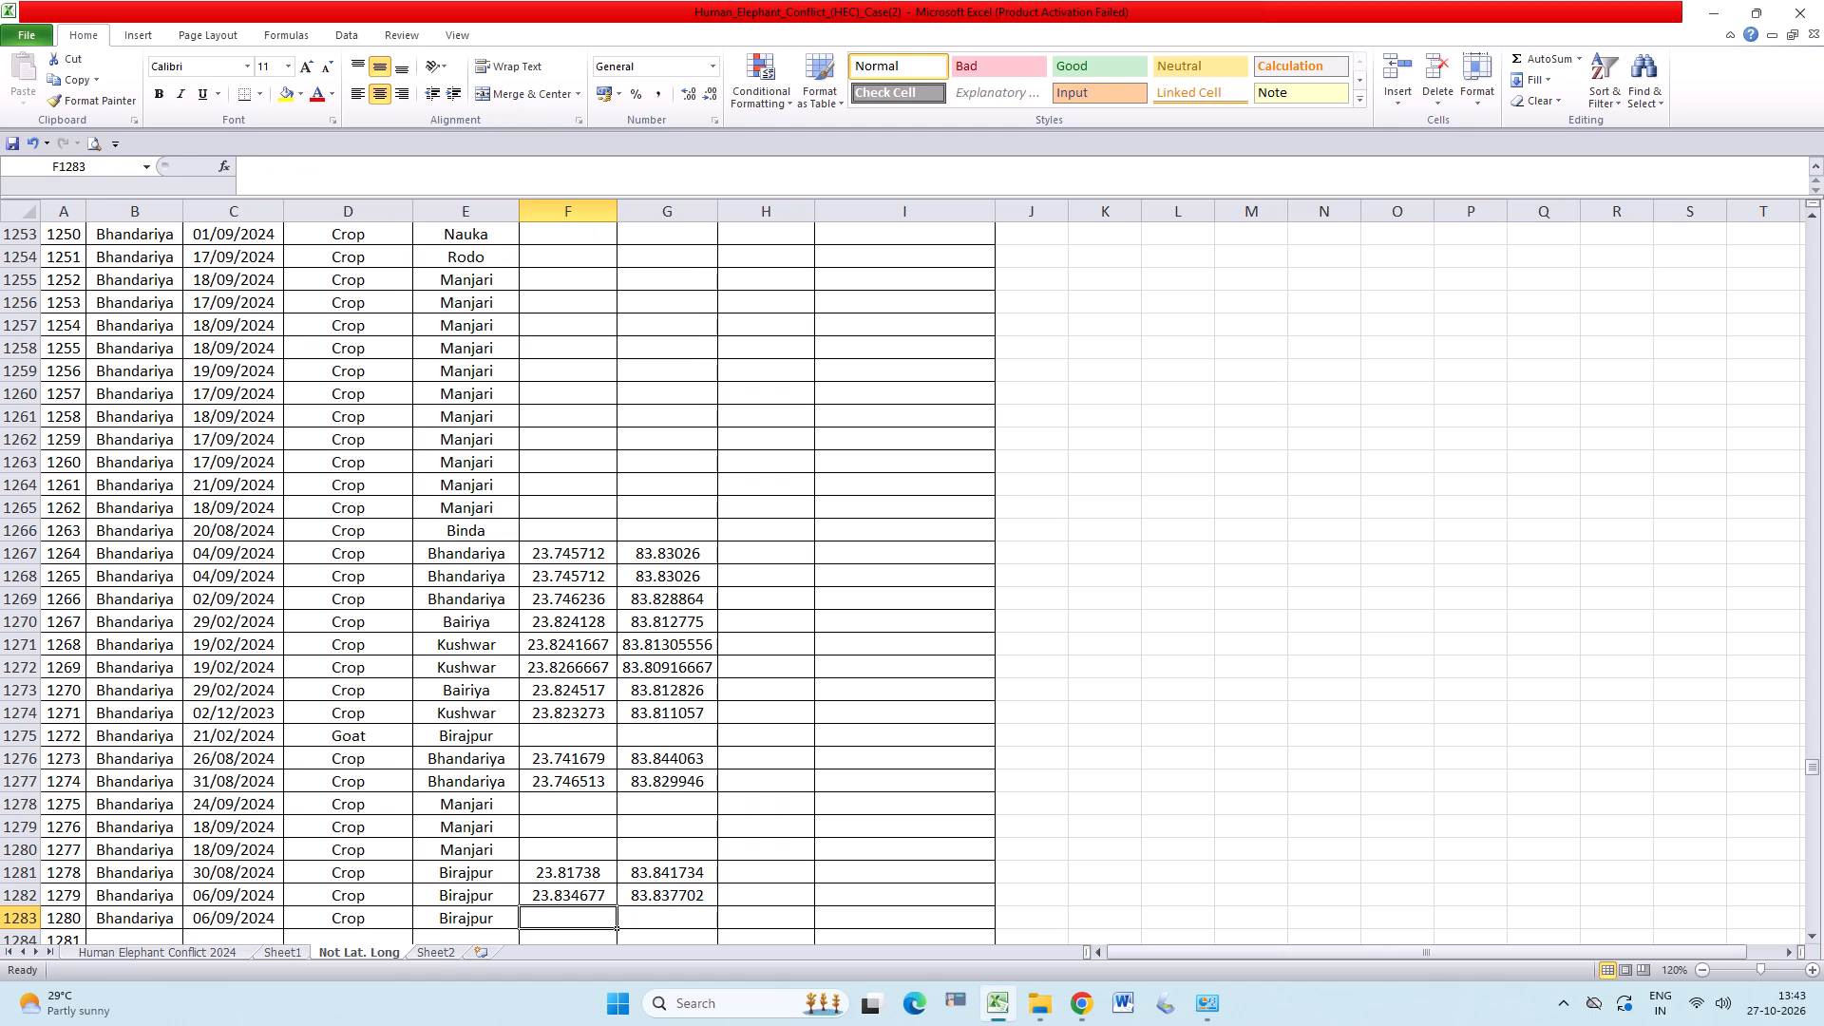
{"action": "type", "text": "23."}
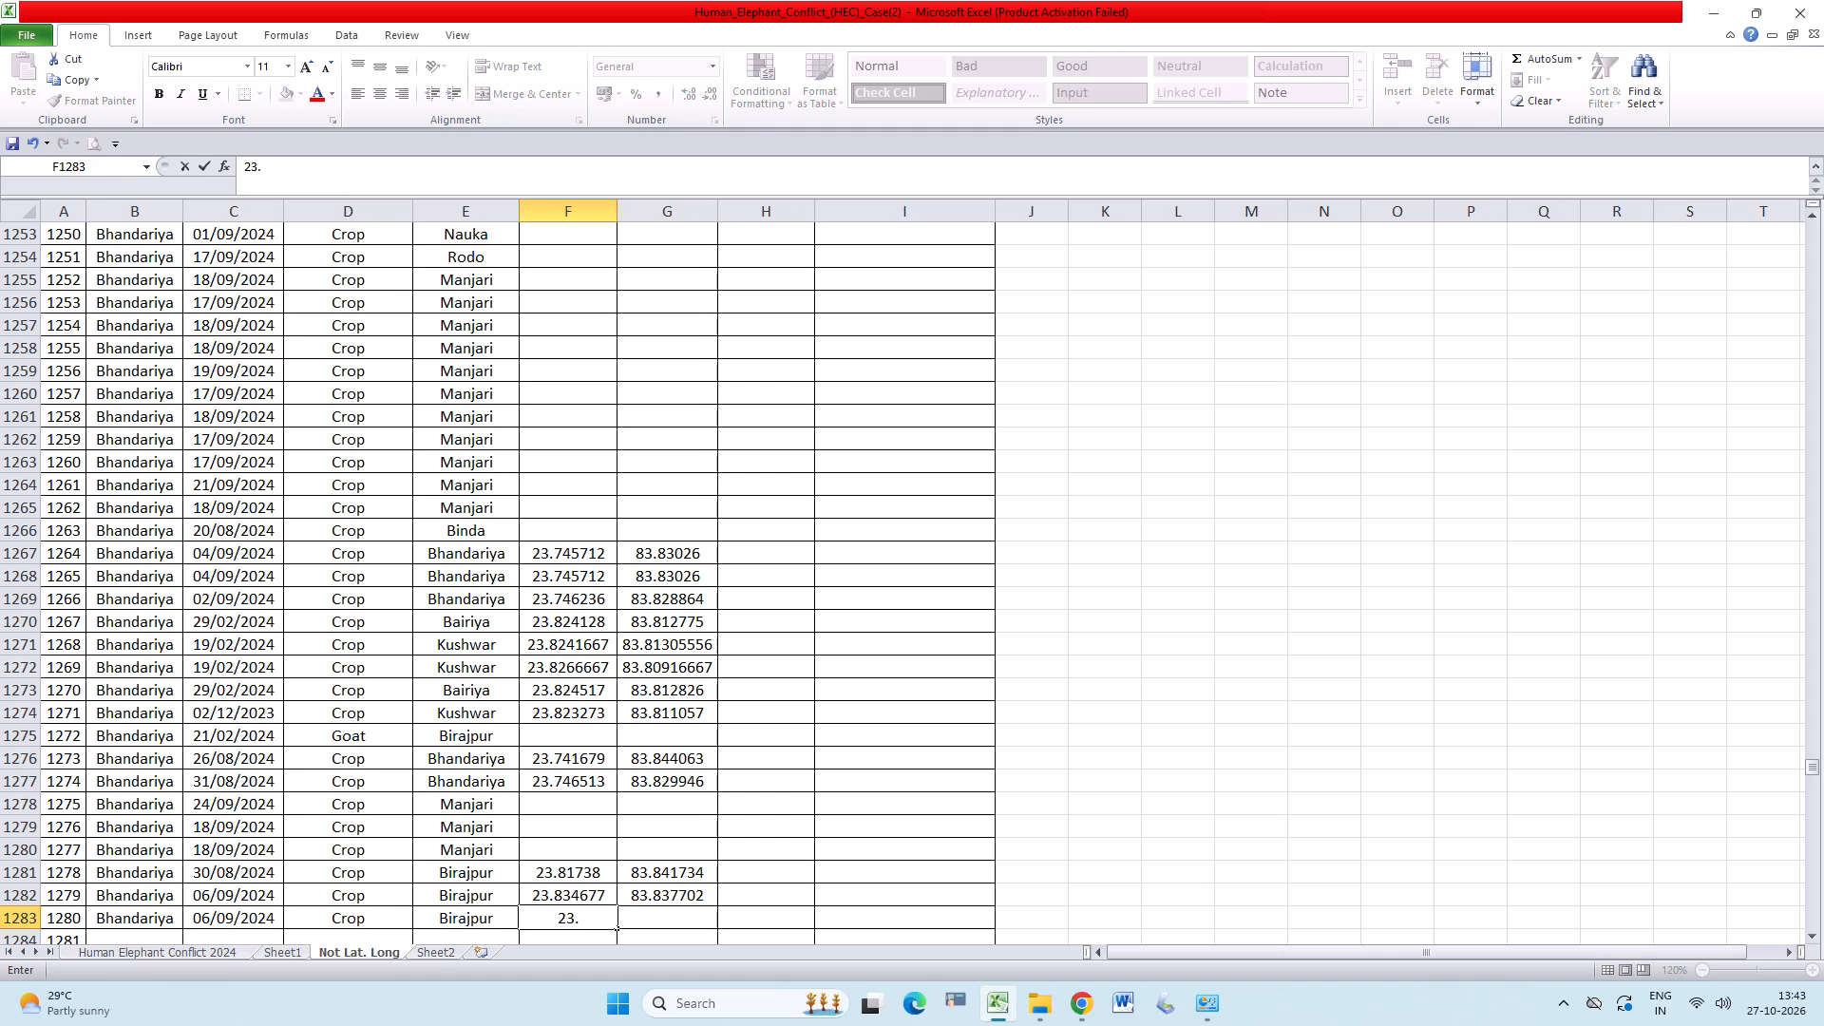
{"action": "type", "text": "819776"}
{"action": "key", "text": "Tab"}
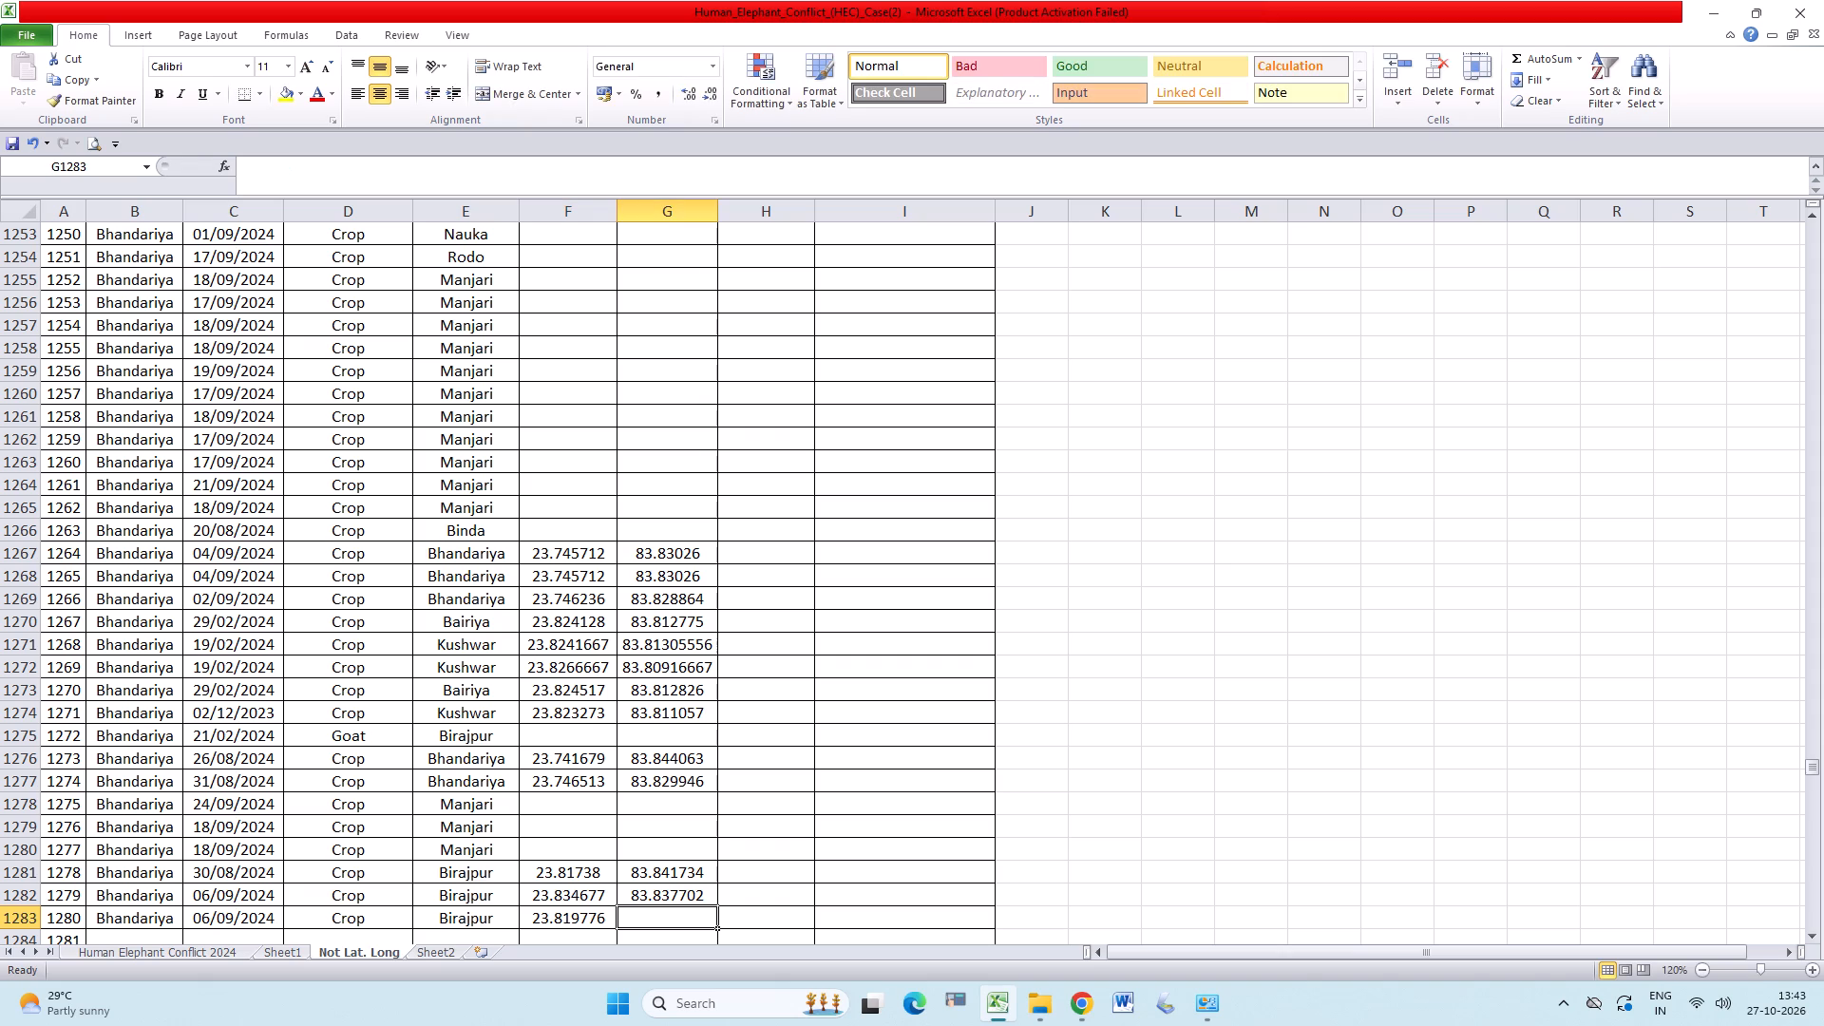
{"action": "type", "text": "83.84"}
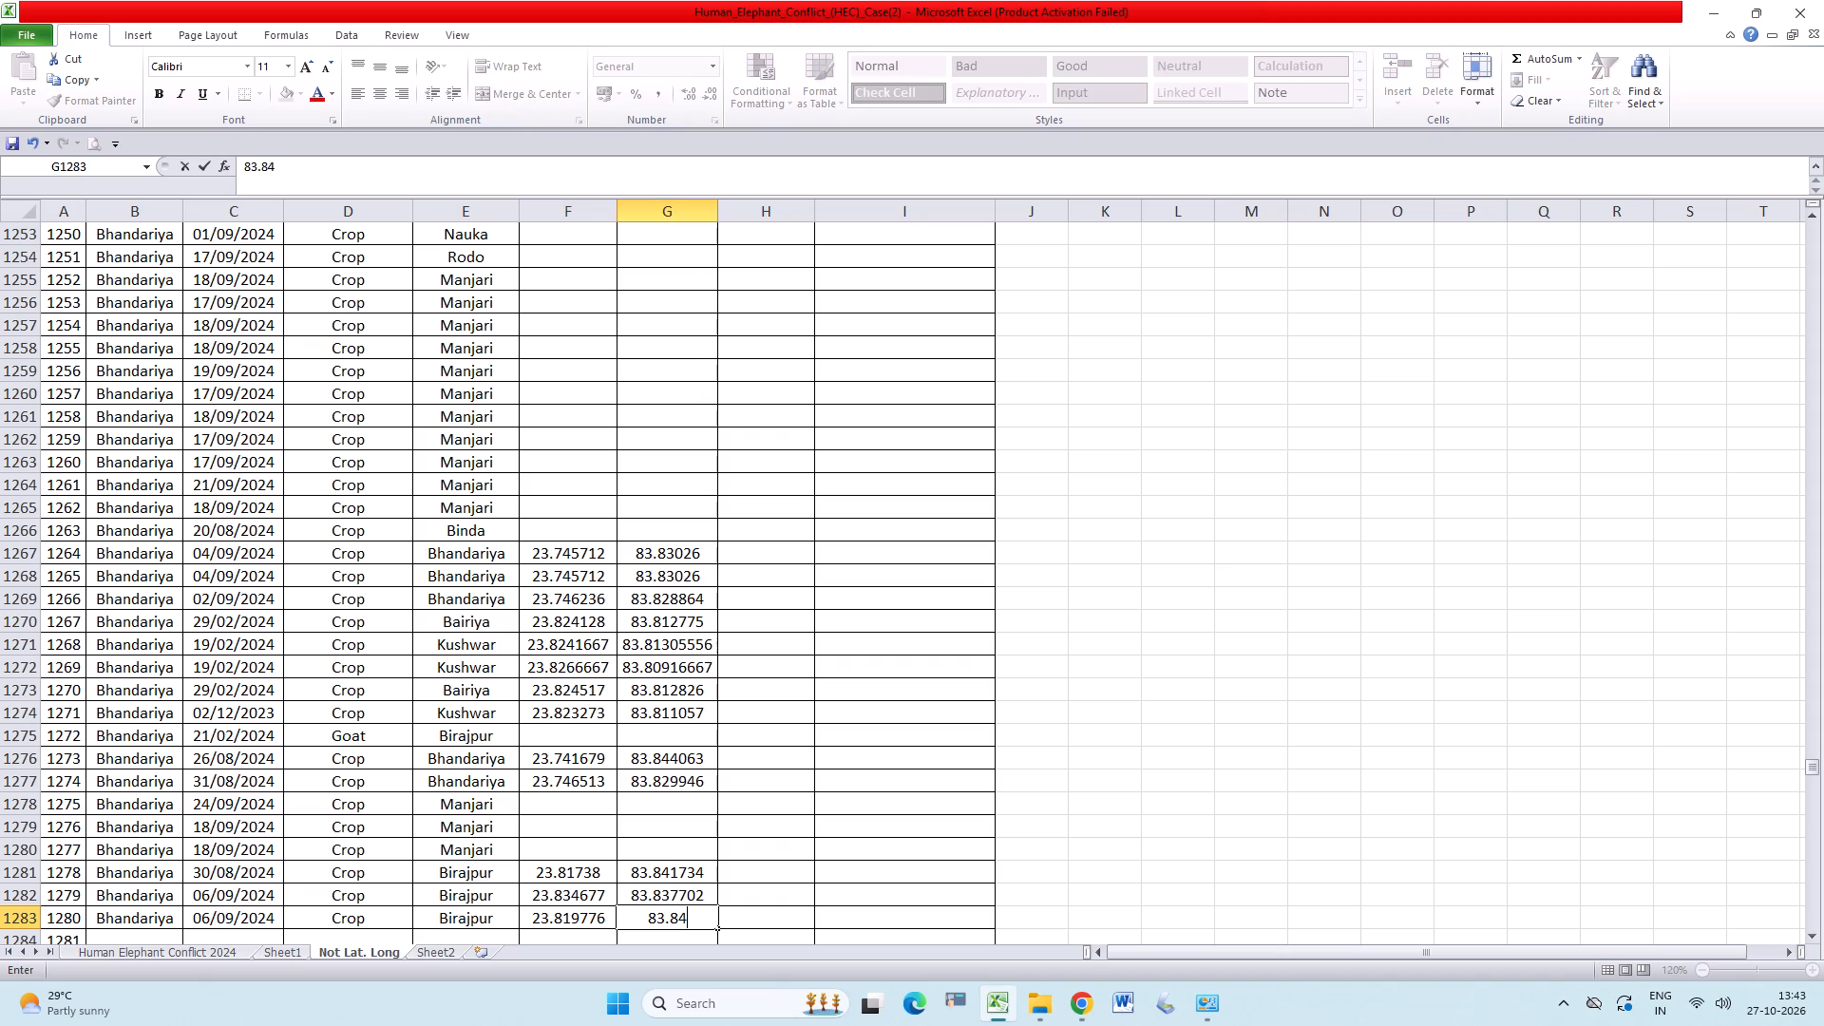
{"action": "type", "text": "7136"}
{"action": "key", "text": "Return"}
Fill in record 1281 with range Bhandariya, date 06/09/2024, damage type Crop and village Birajpur, saving the workbook after the range.
{"action": "key", "text": "ctrl+d"}
{"action": "key", "text": "Tab"}
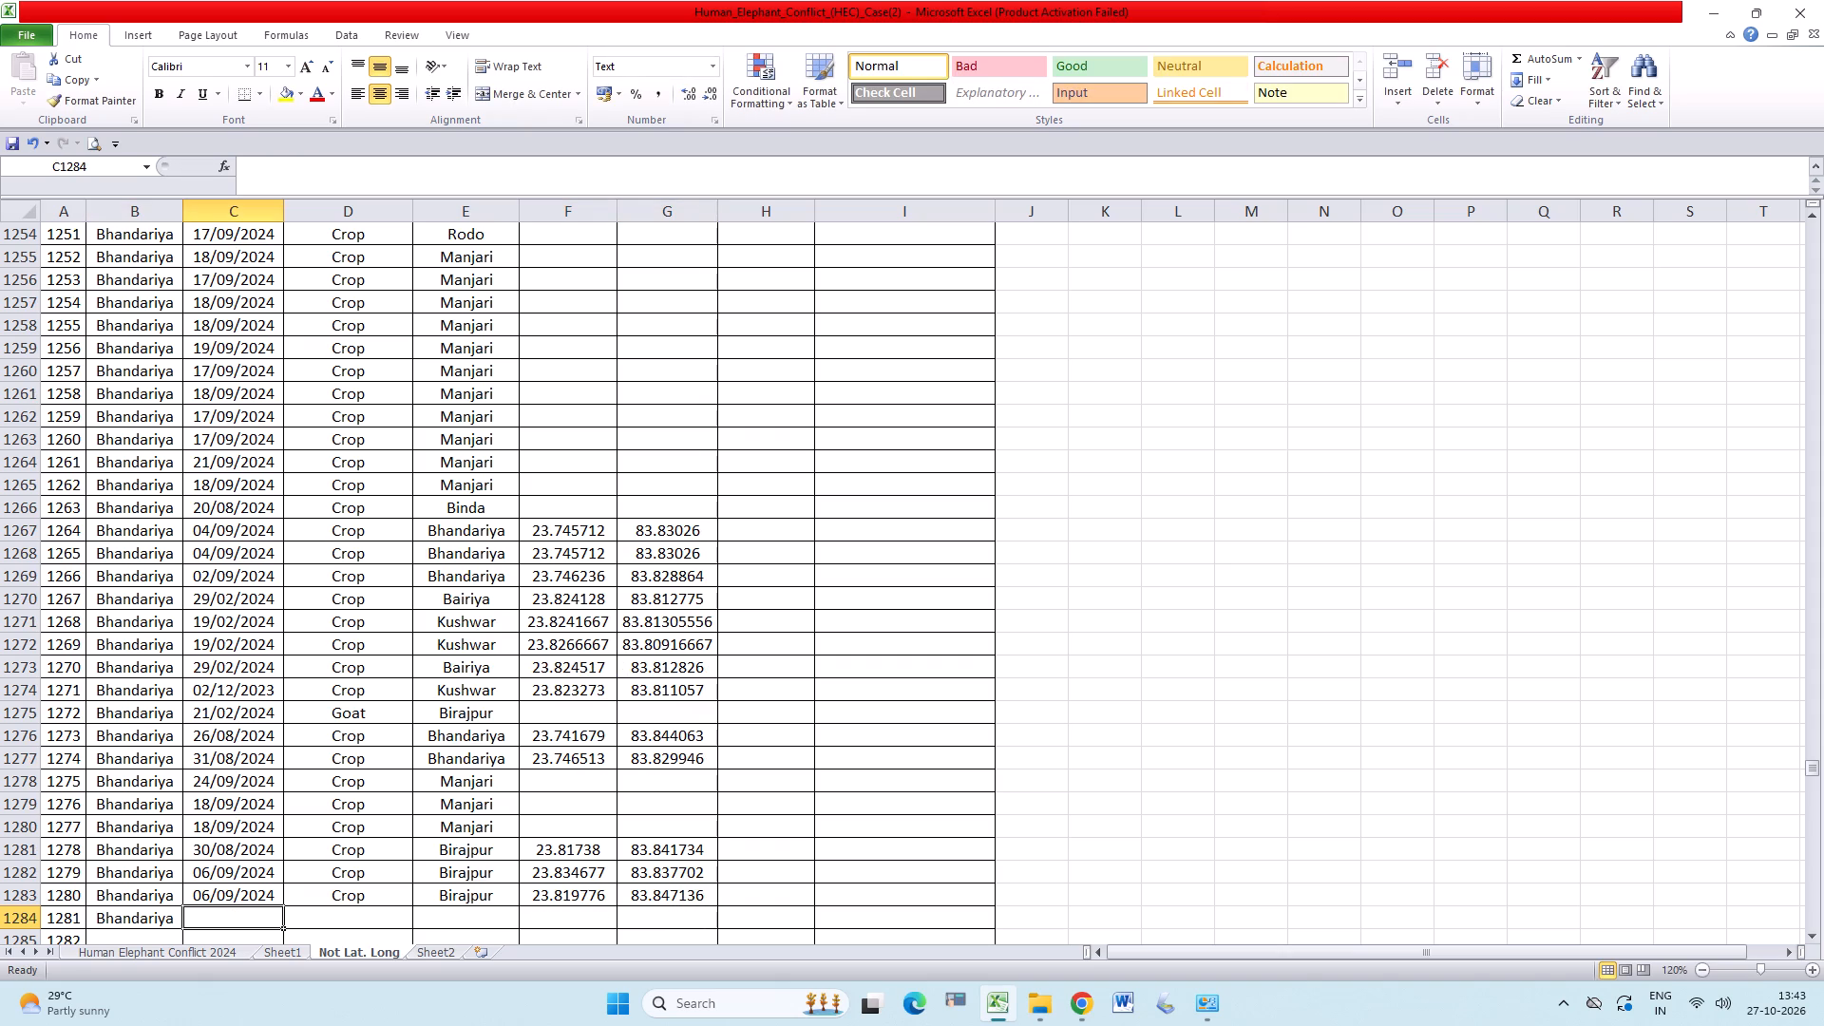
{"action": "key", "text": "ctrl+s"}
{"action": "key", "text": "ctrl+s"}
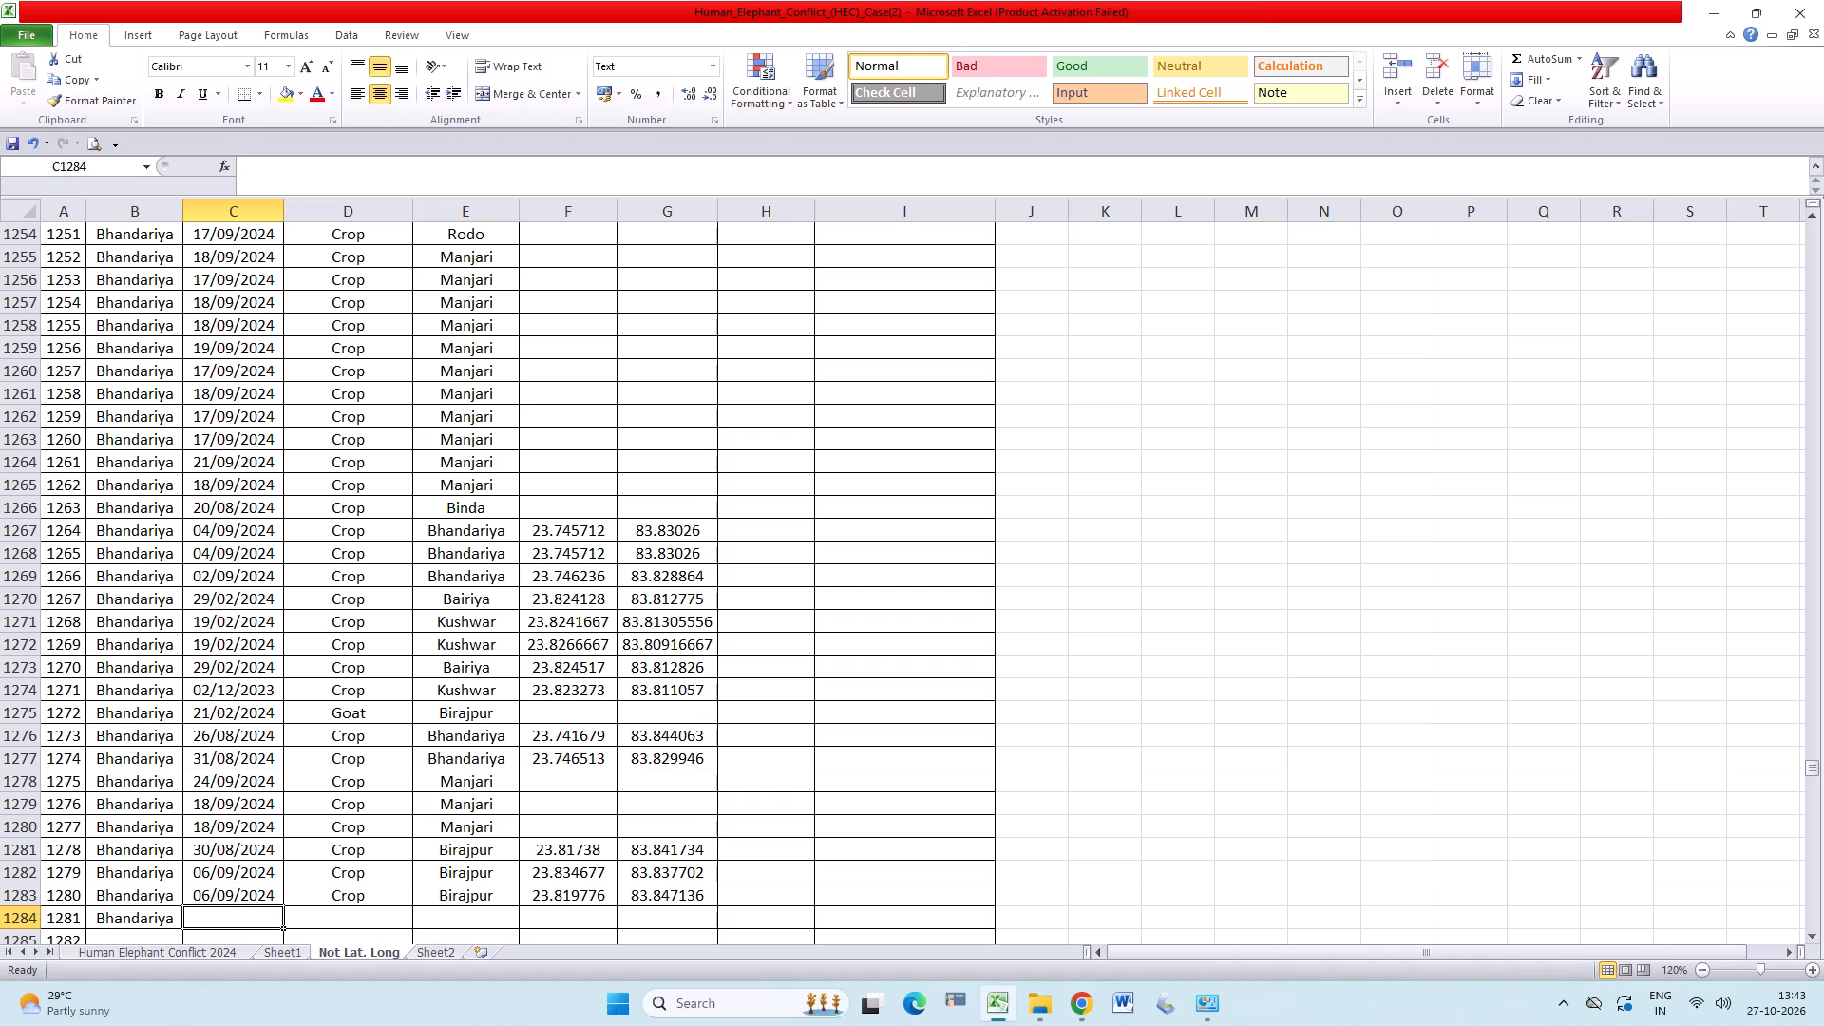
{"action": "type", "text": "06/09/202"}
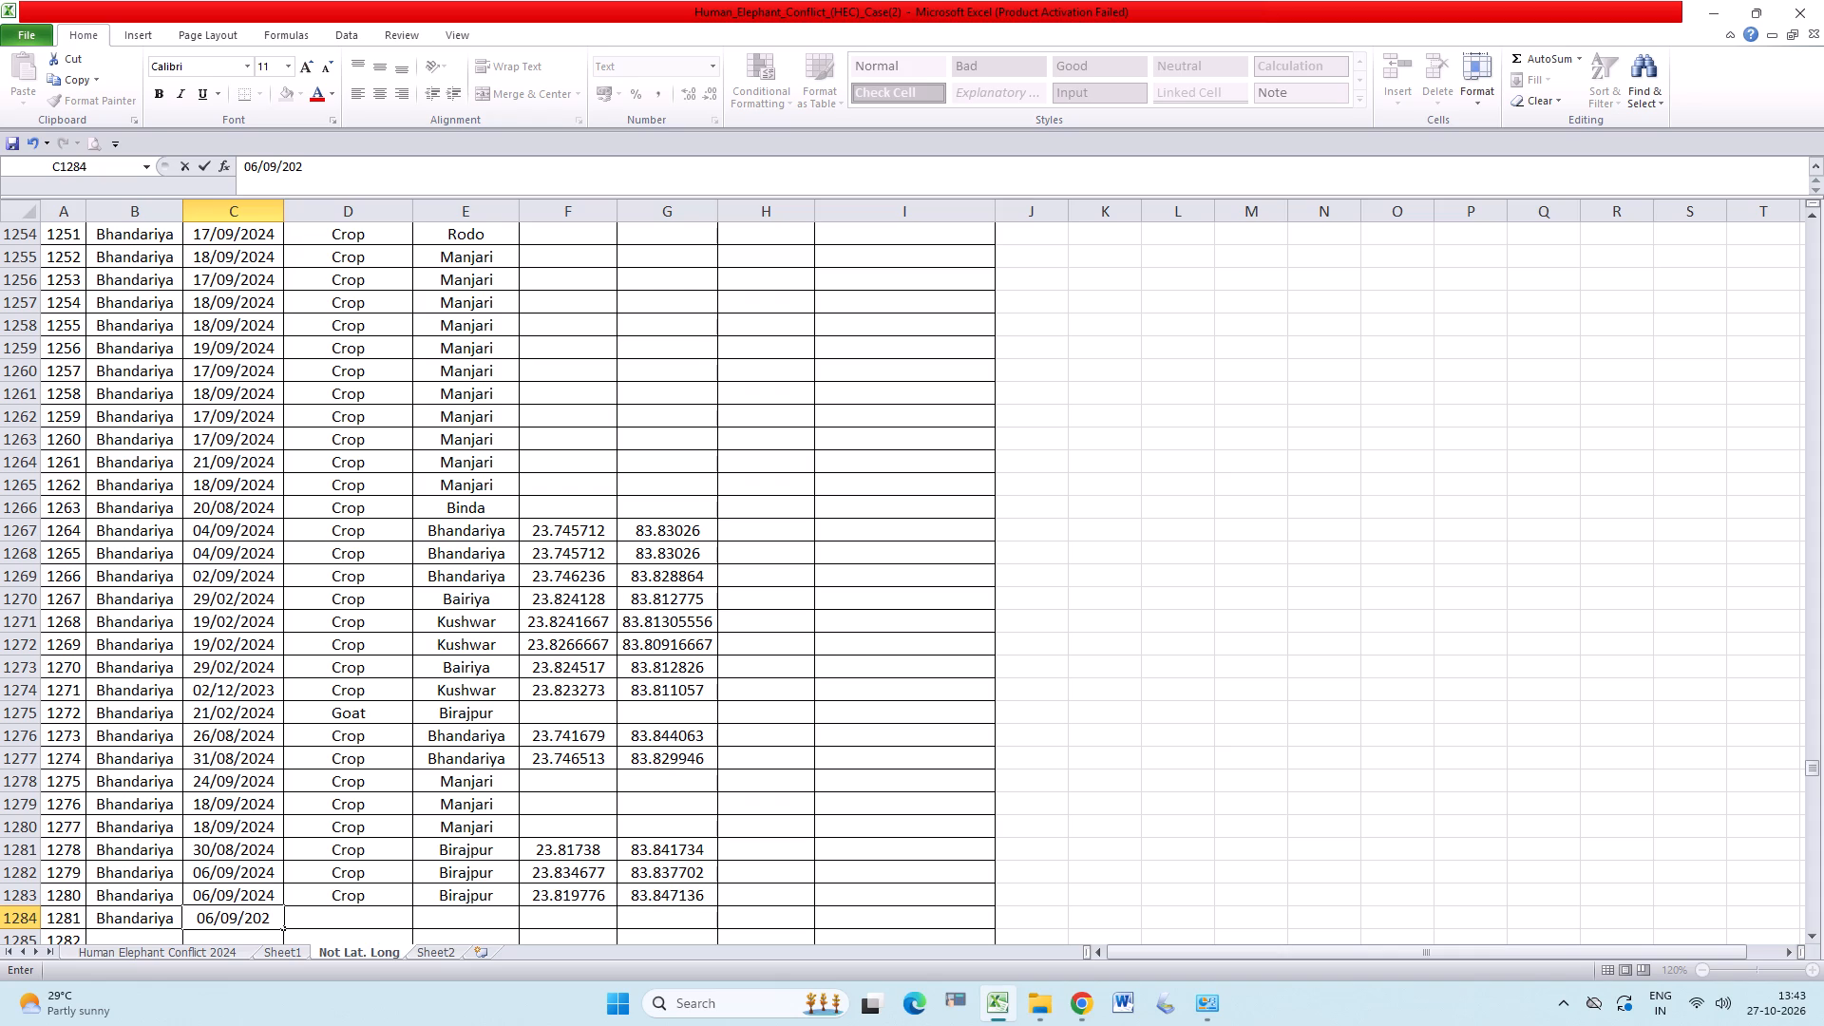
{"action": "key", "text": "4"}
{"action": "key", "text": "Tab"}
{"action": "key", "text": "ctrl+d"}
{"action": "key", "text": "Tab"}
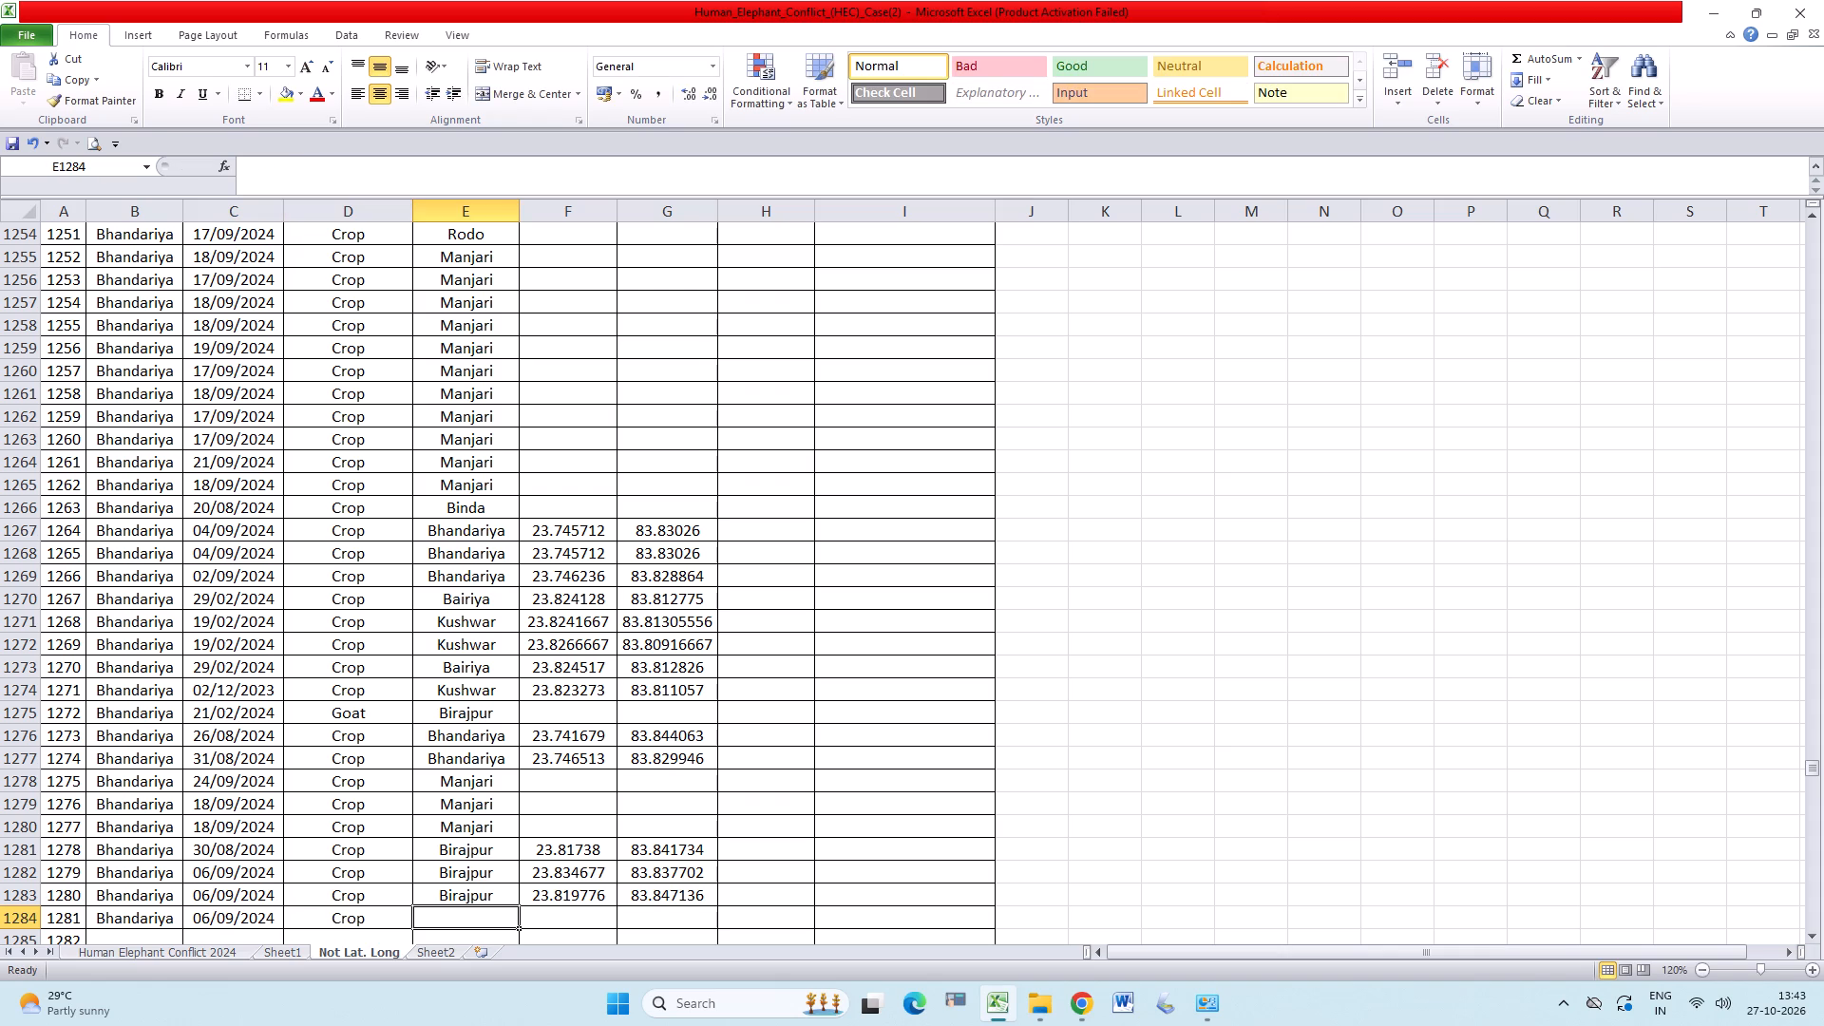
{"action": "key", "text": "ctrl+d"}
Enter latitude 23.849634 and longitude 83.871654 for record 1281.
{"action": "key", "text": "Tab"}
{"action": "type", "text": "23.8496"}
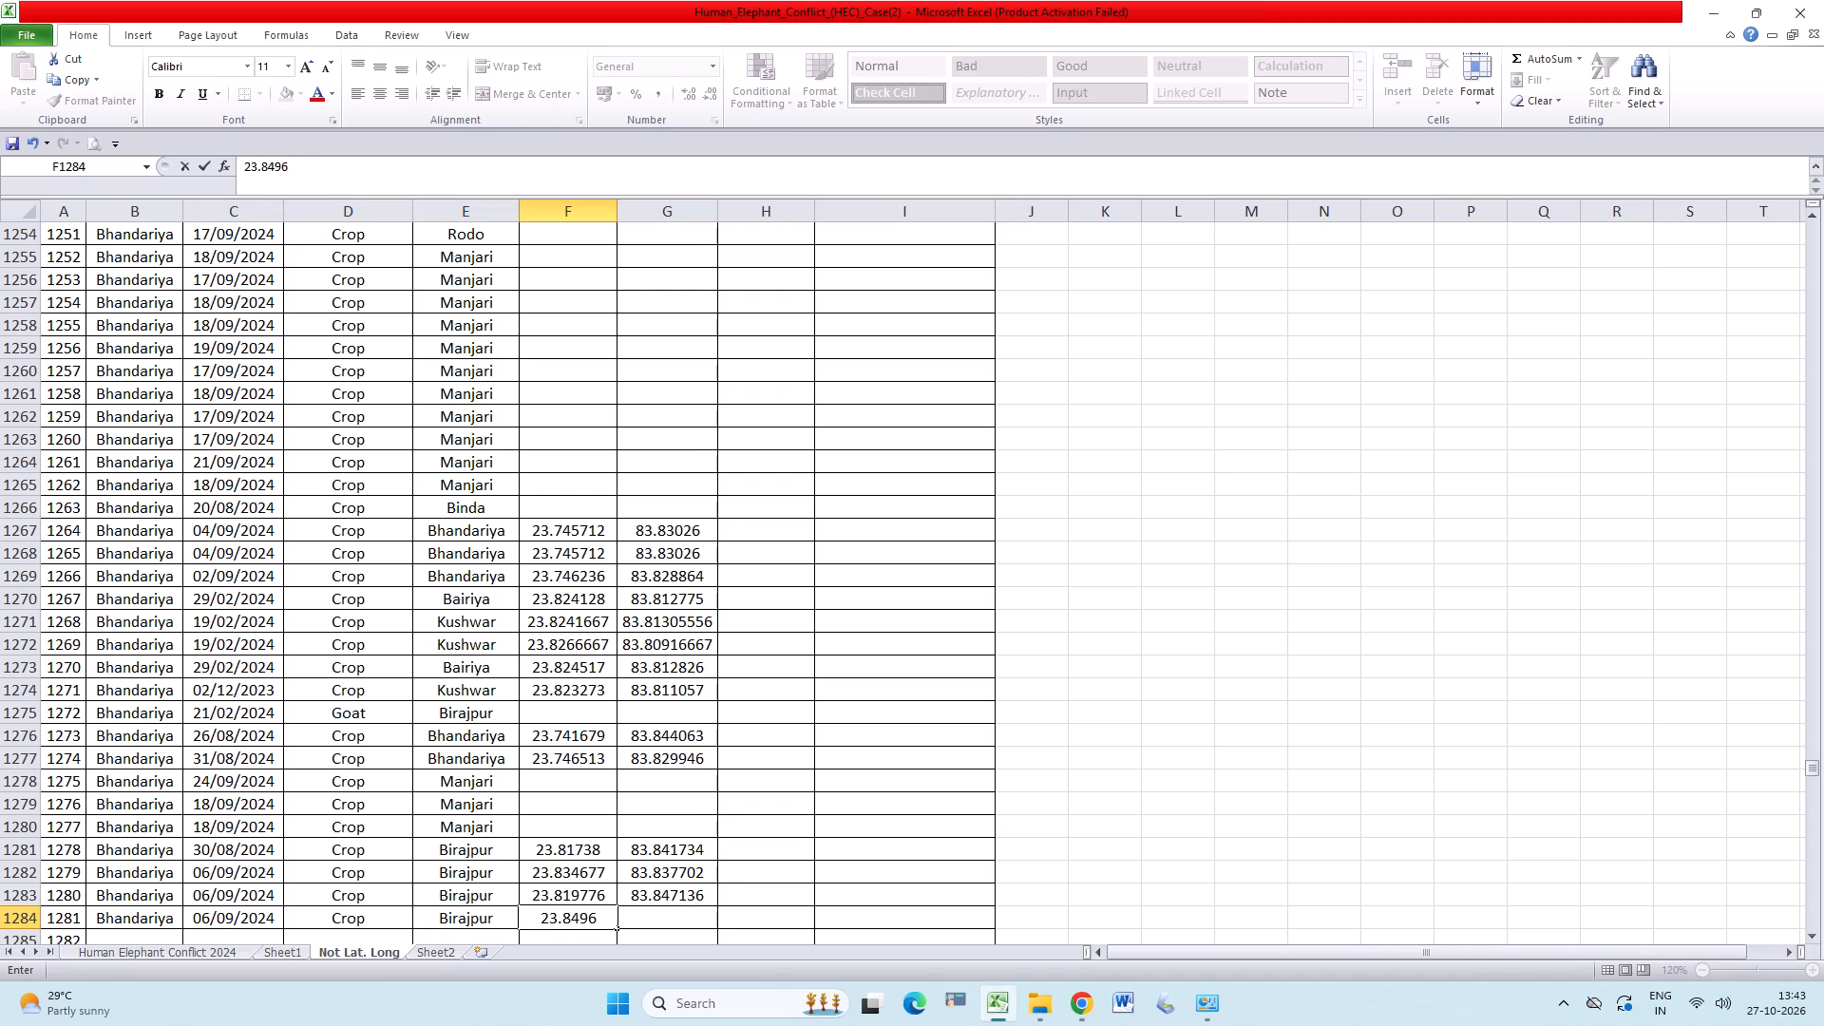
{"action": "type", "text": "34"}
{"action": "key", "text": "Tab"}
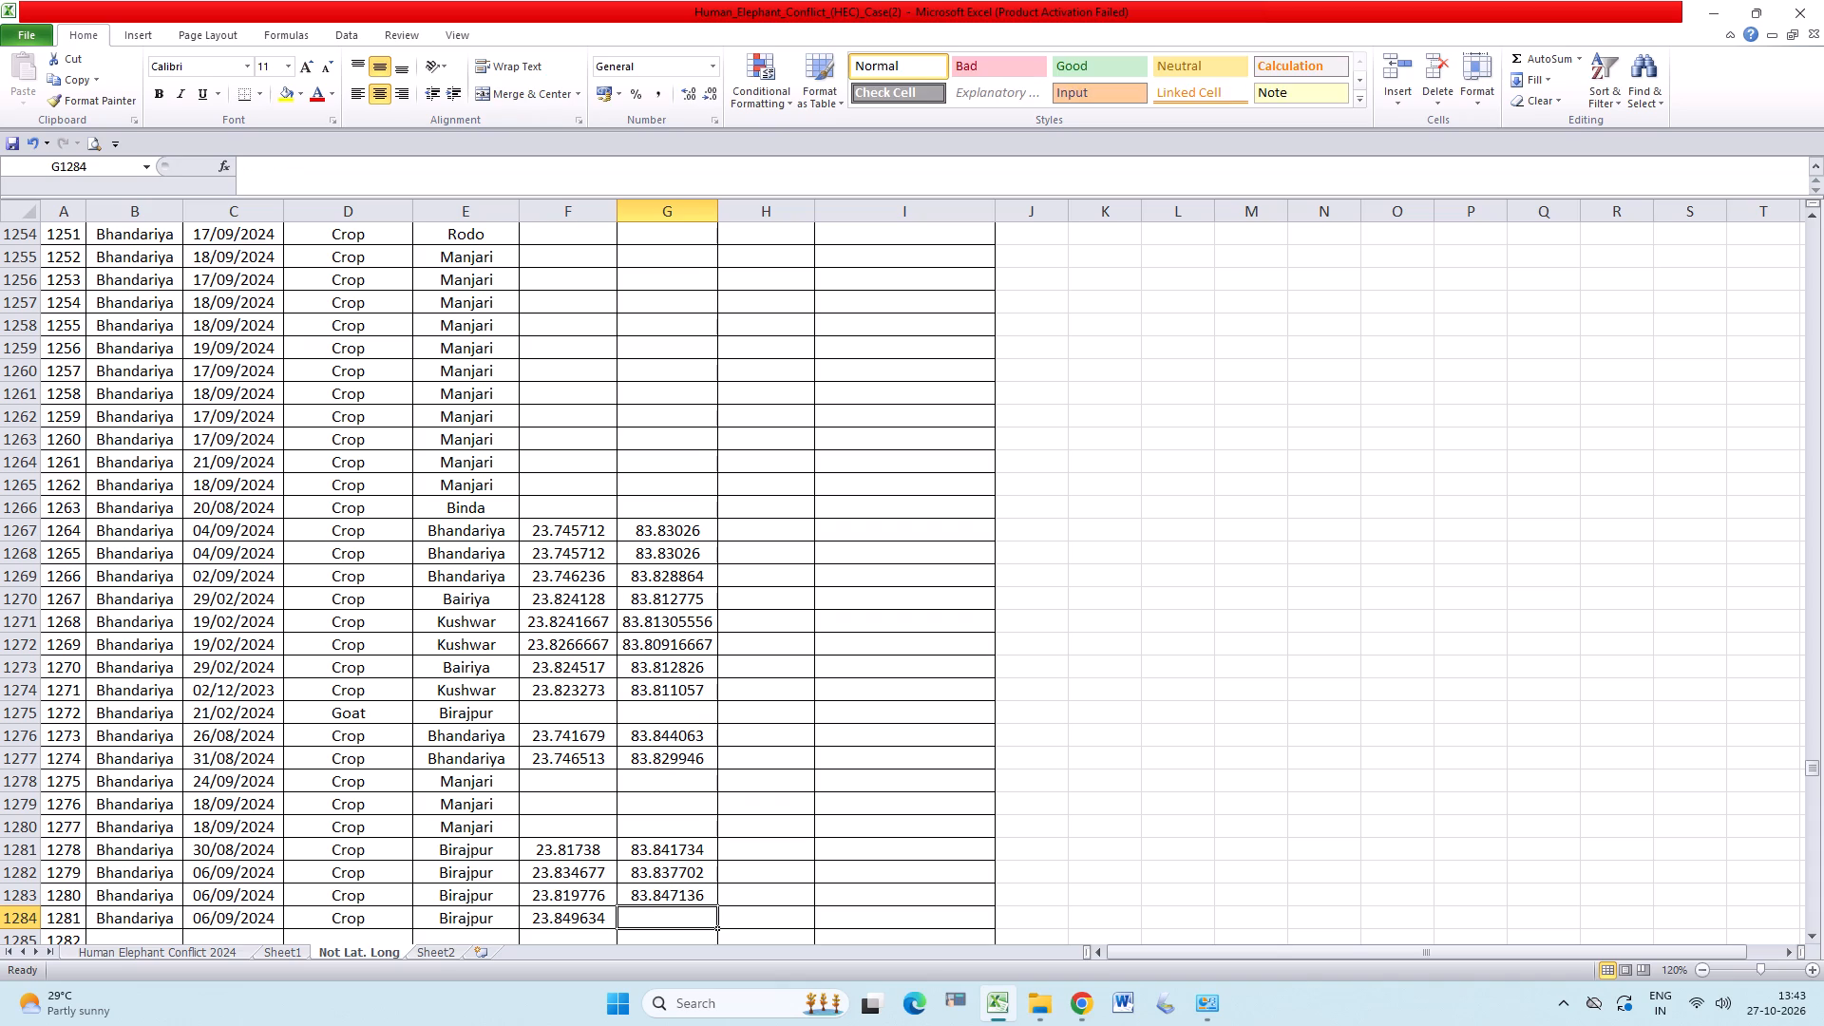
{"action": "type", "text": "83."}
{"action": "type", "text": "871654"}
{"action": "key", "text": "Return"}
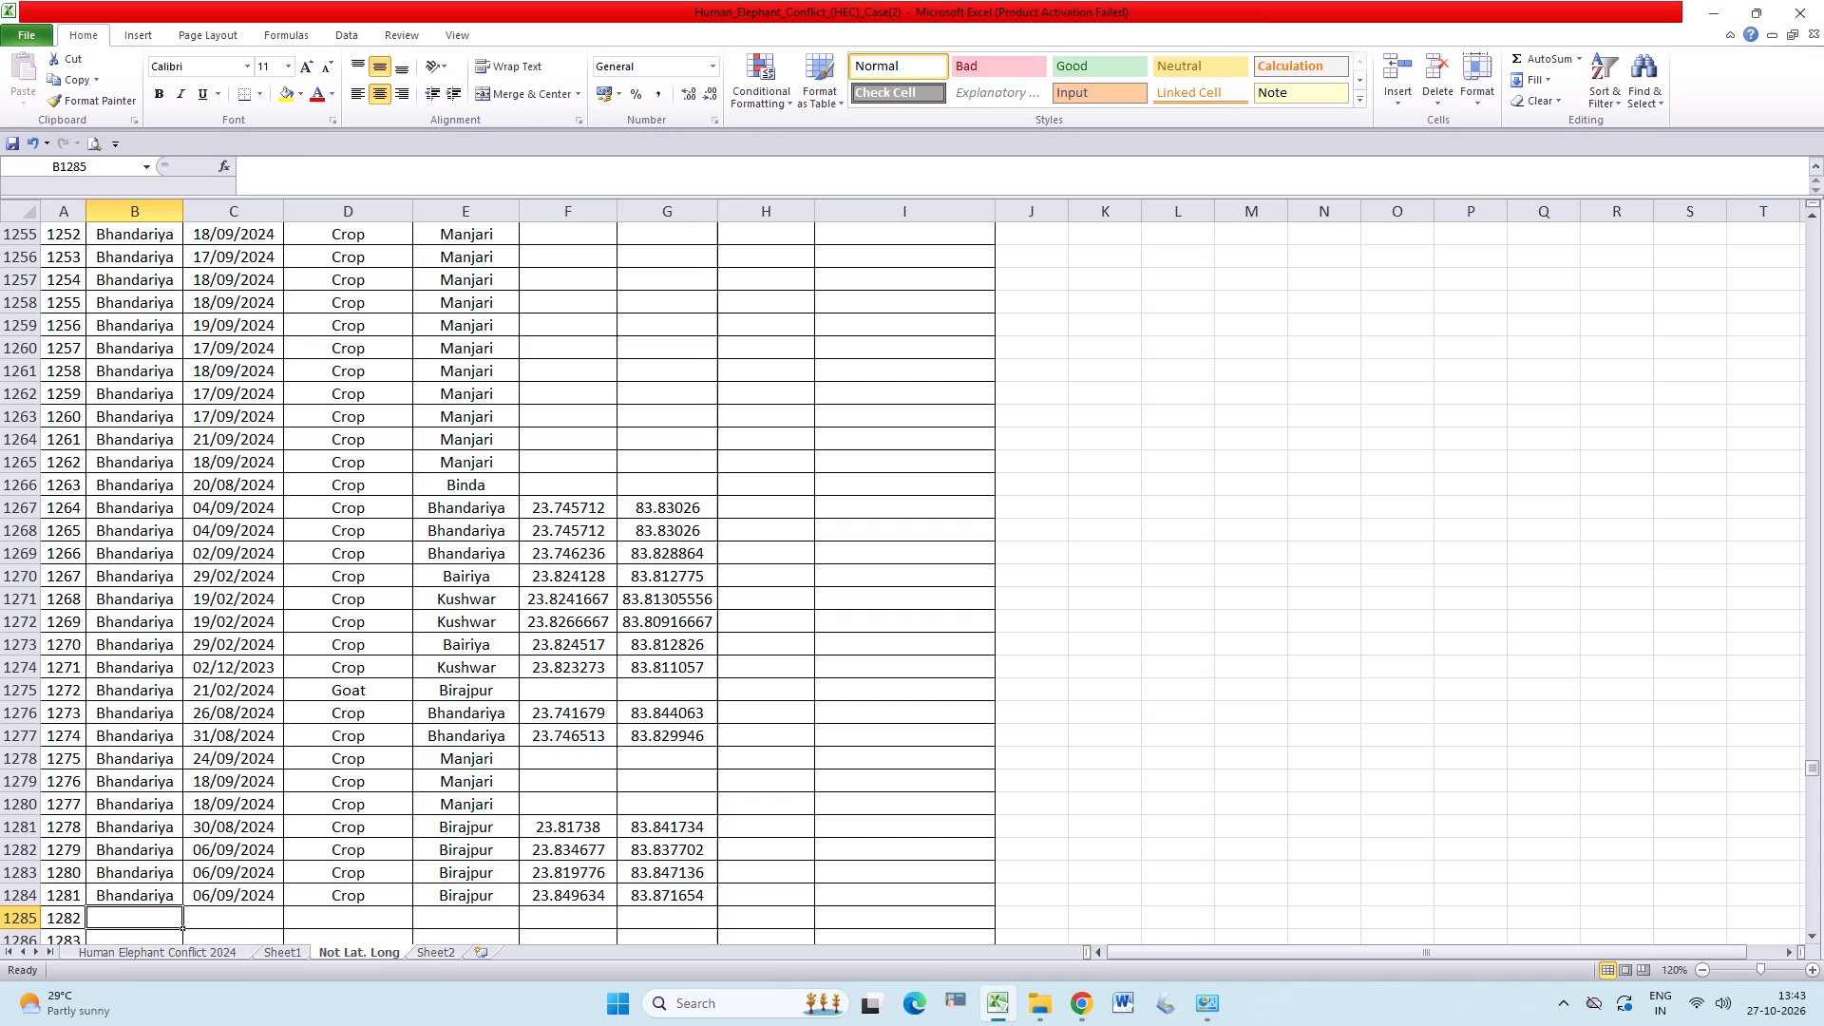
Fill in record 1282 with range Bhandariya, date 06/09/2024, damage type Crop and village Birajpur.
{"action": "key", "text": "ctrl+d"}
{"action": "key", "text": "Tab"}
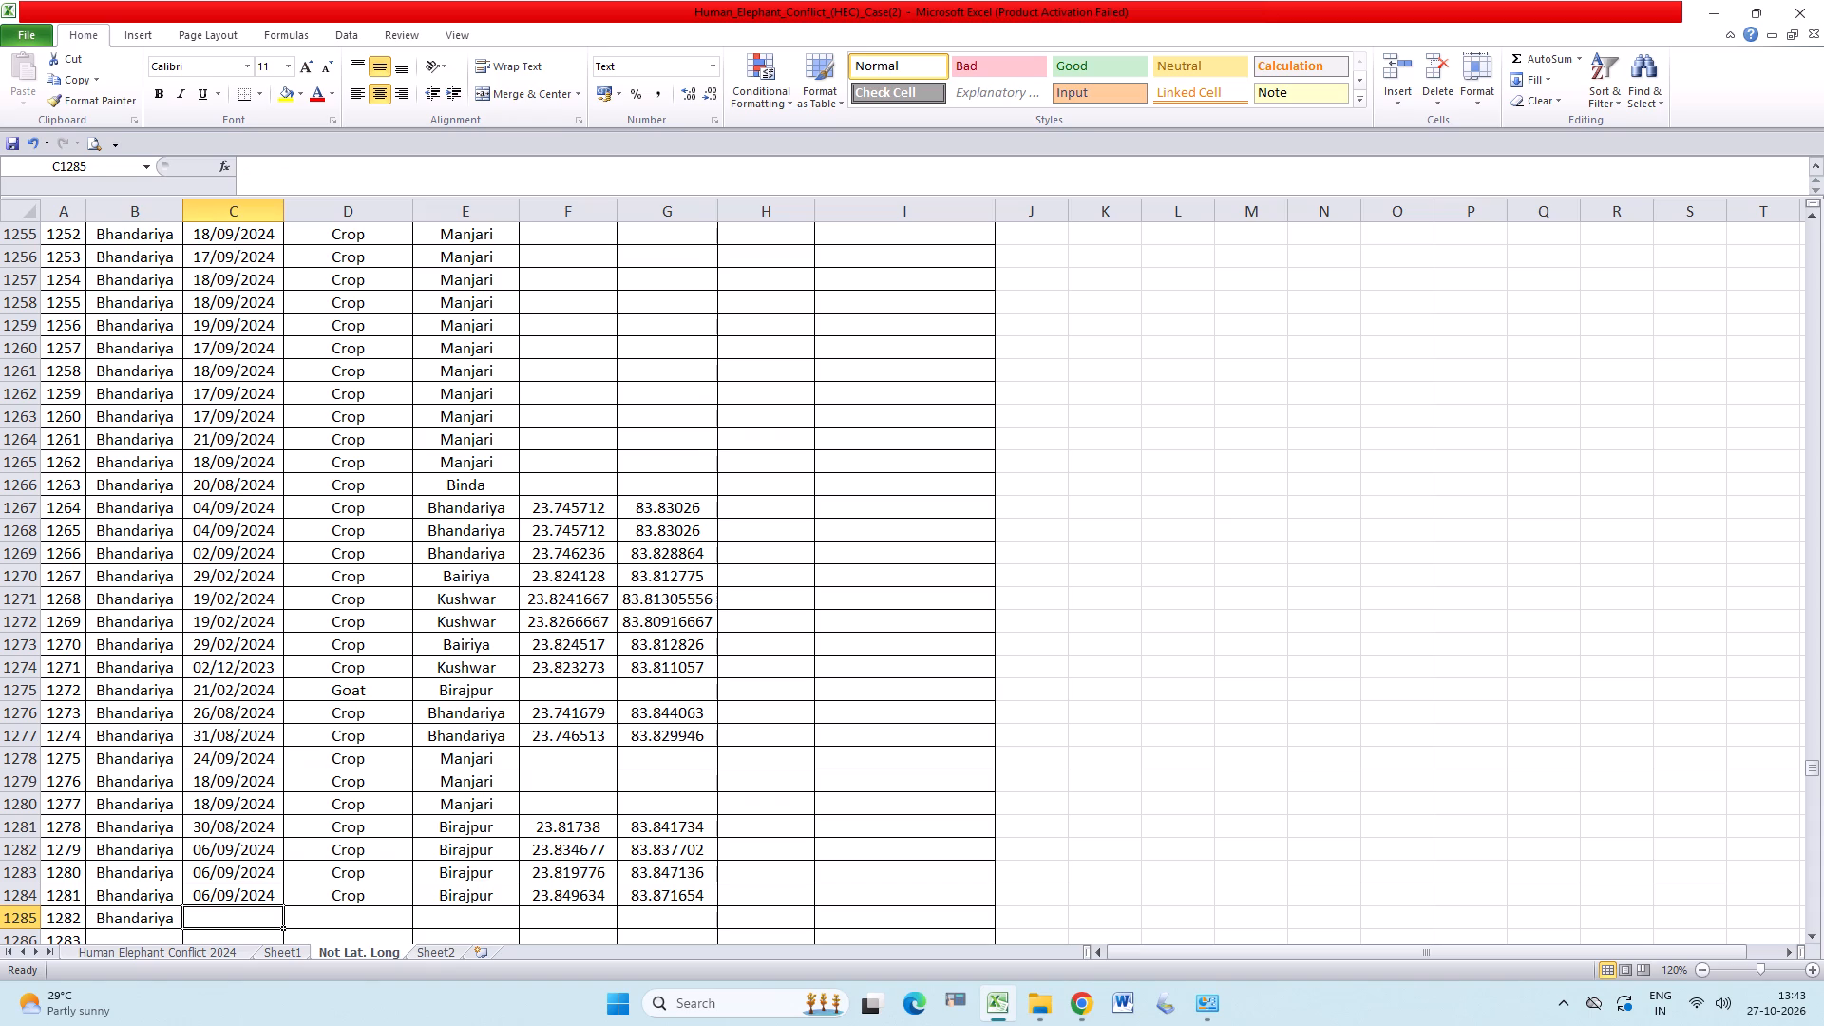
{"action": "key", "text": "ctrl+d"}
{"action": "key", "text": "Tab"}
{"action": "key", "text": "ctrl+d"}
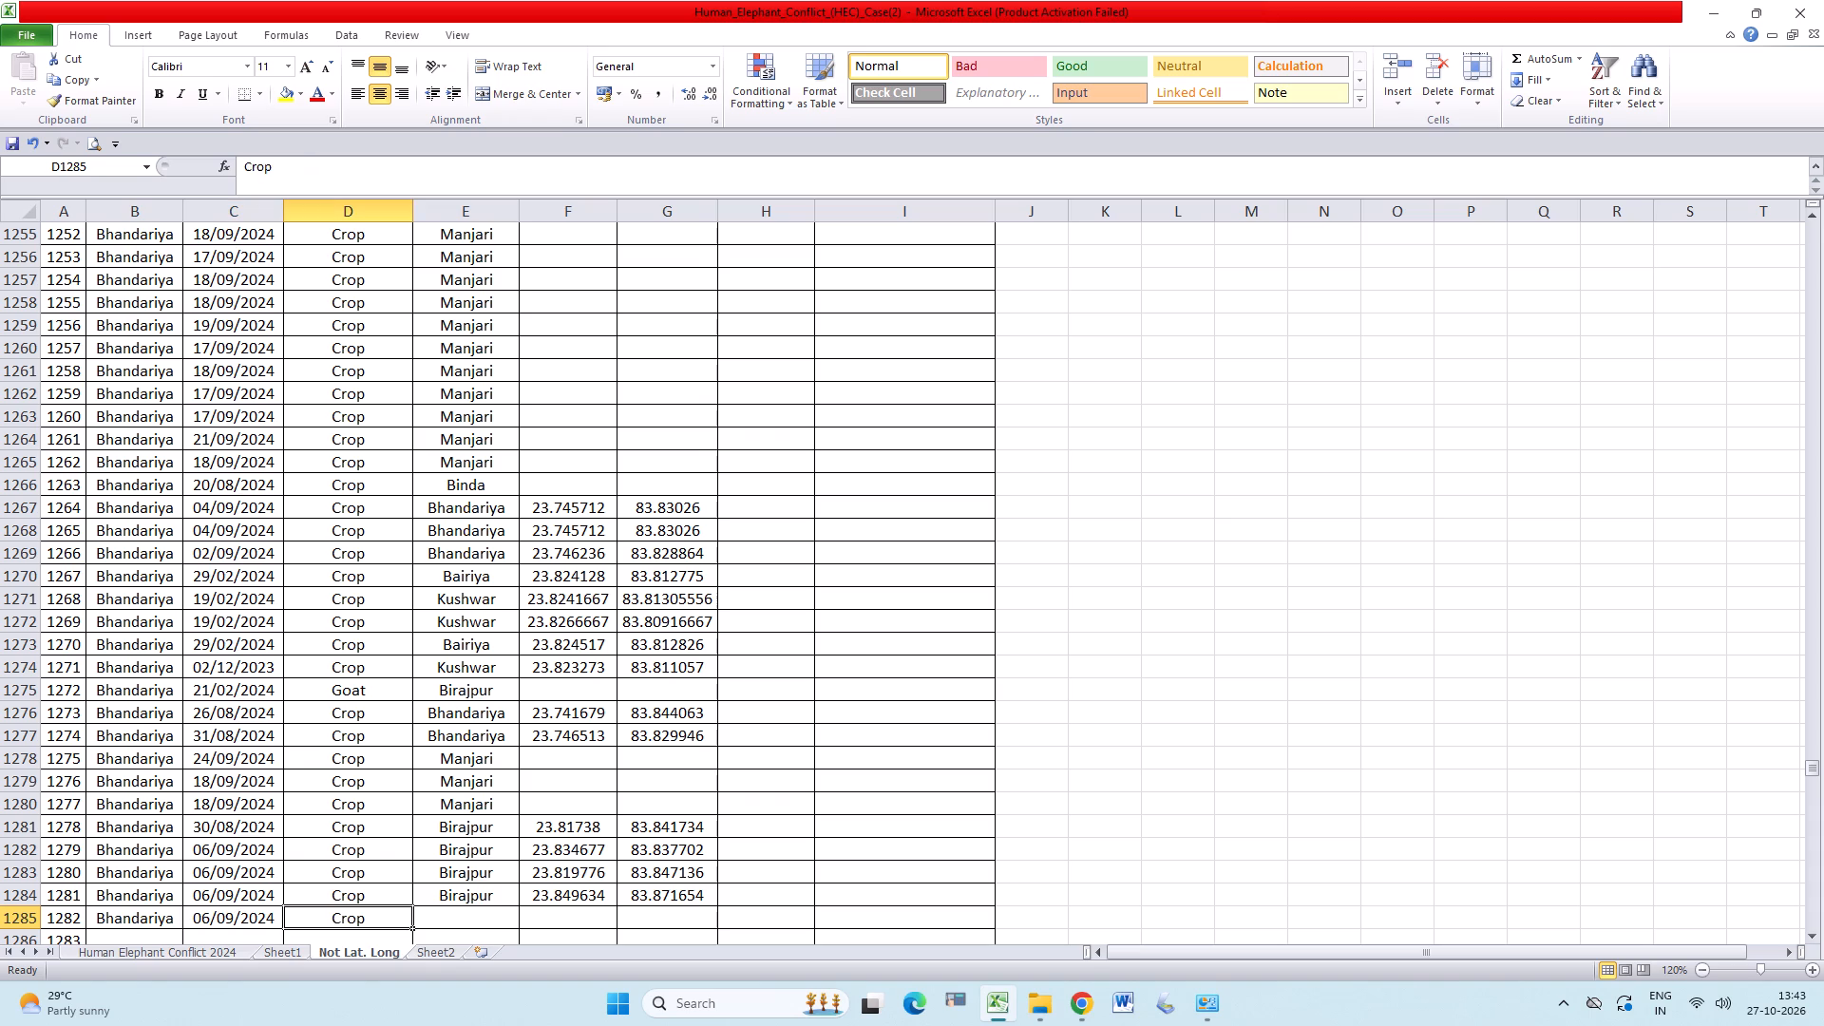
{"action": "key", "text": "Tab"}
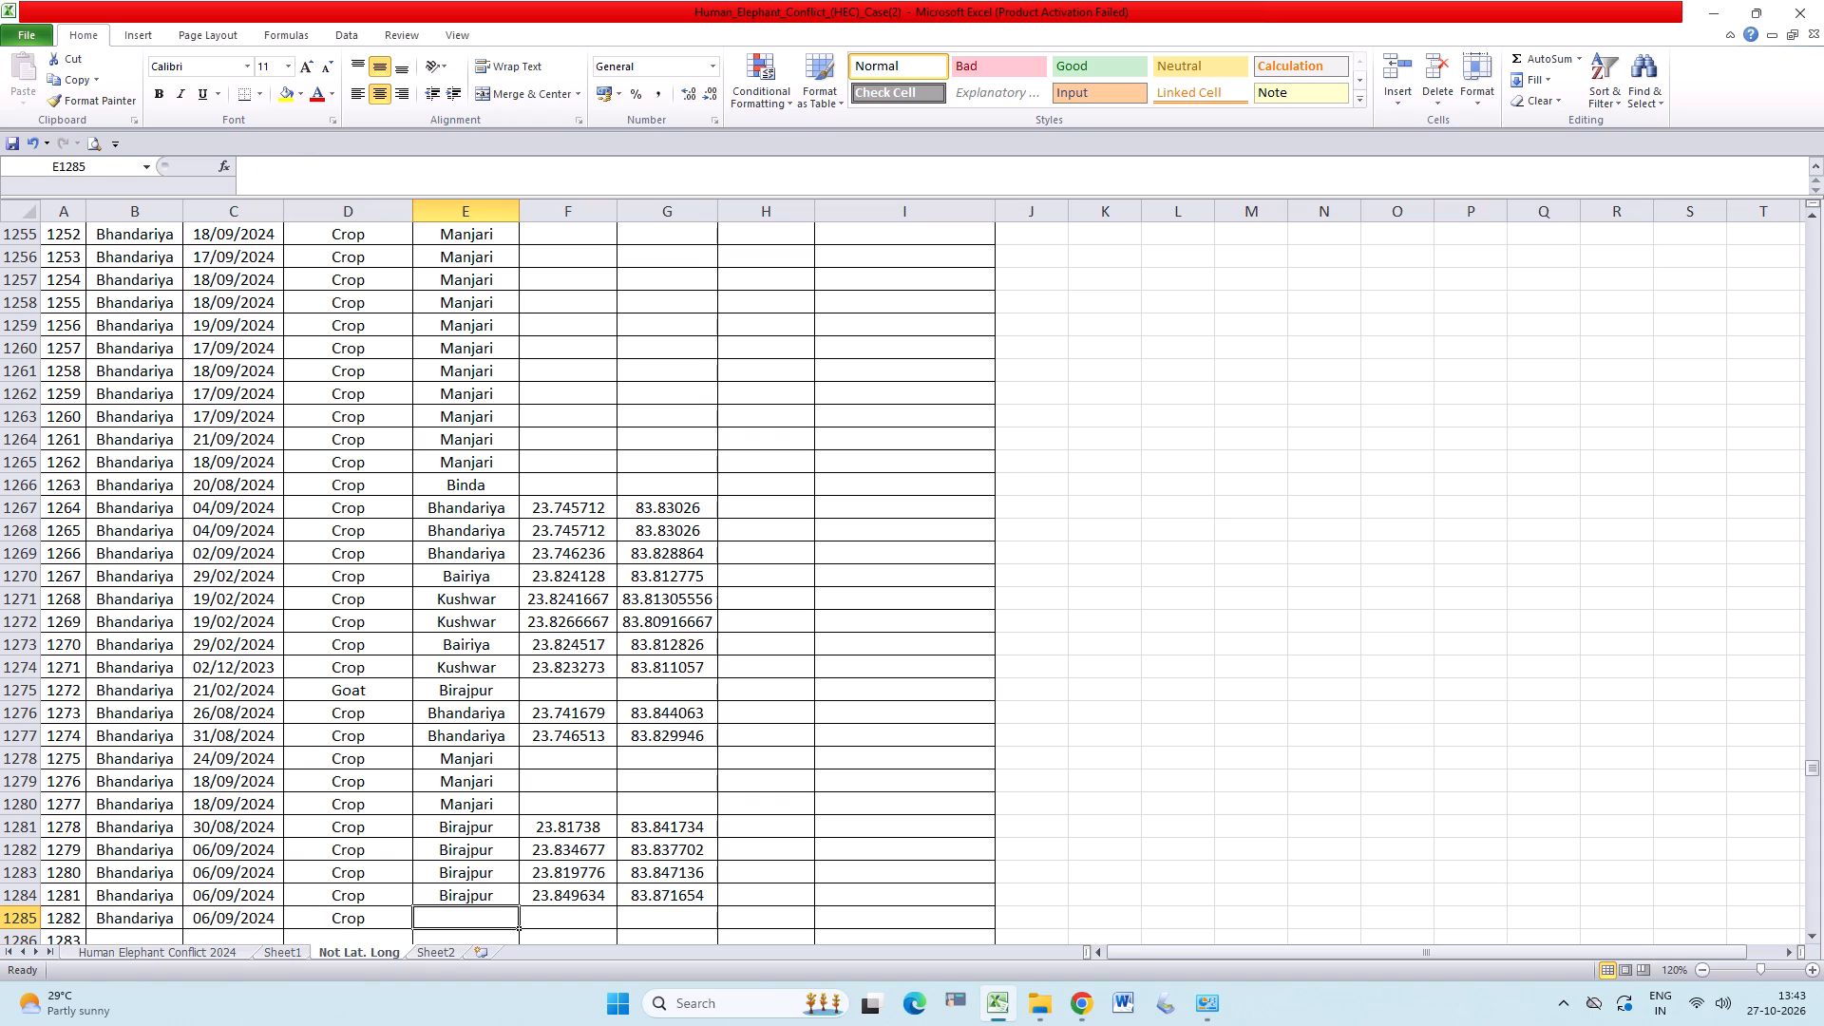
{"action": "key", "text": "ctrl+d"}
{"action": "key", "text": "Tab"}
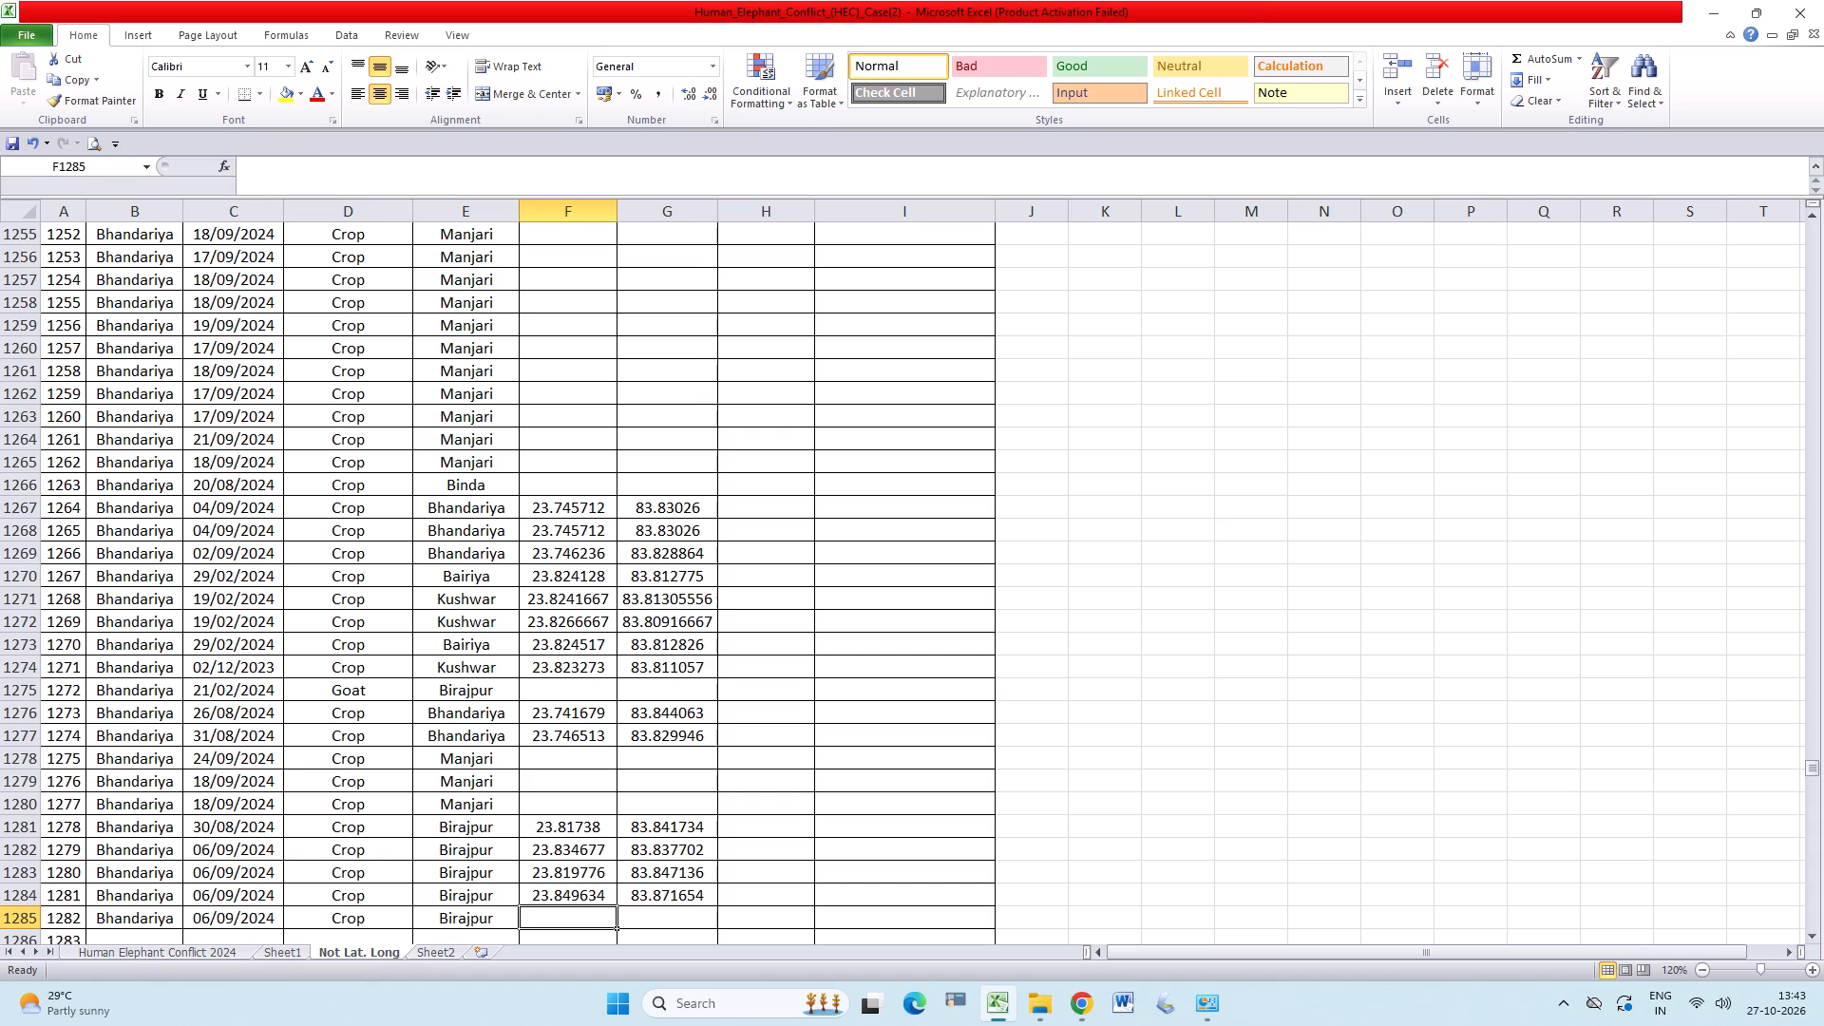
{"action": "type", "text": "23."}
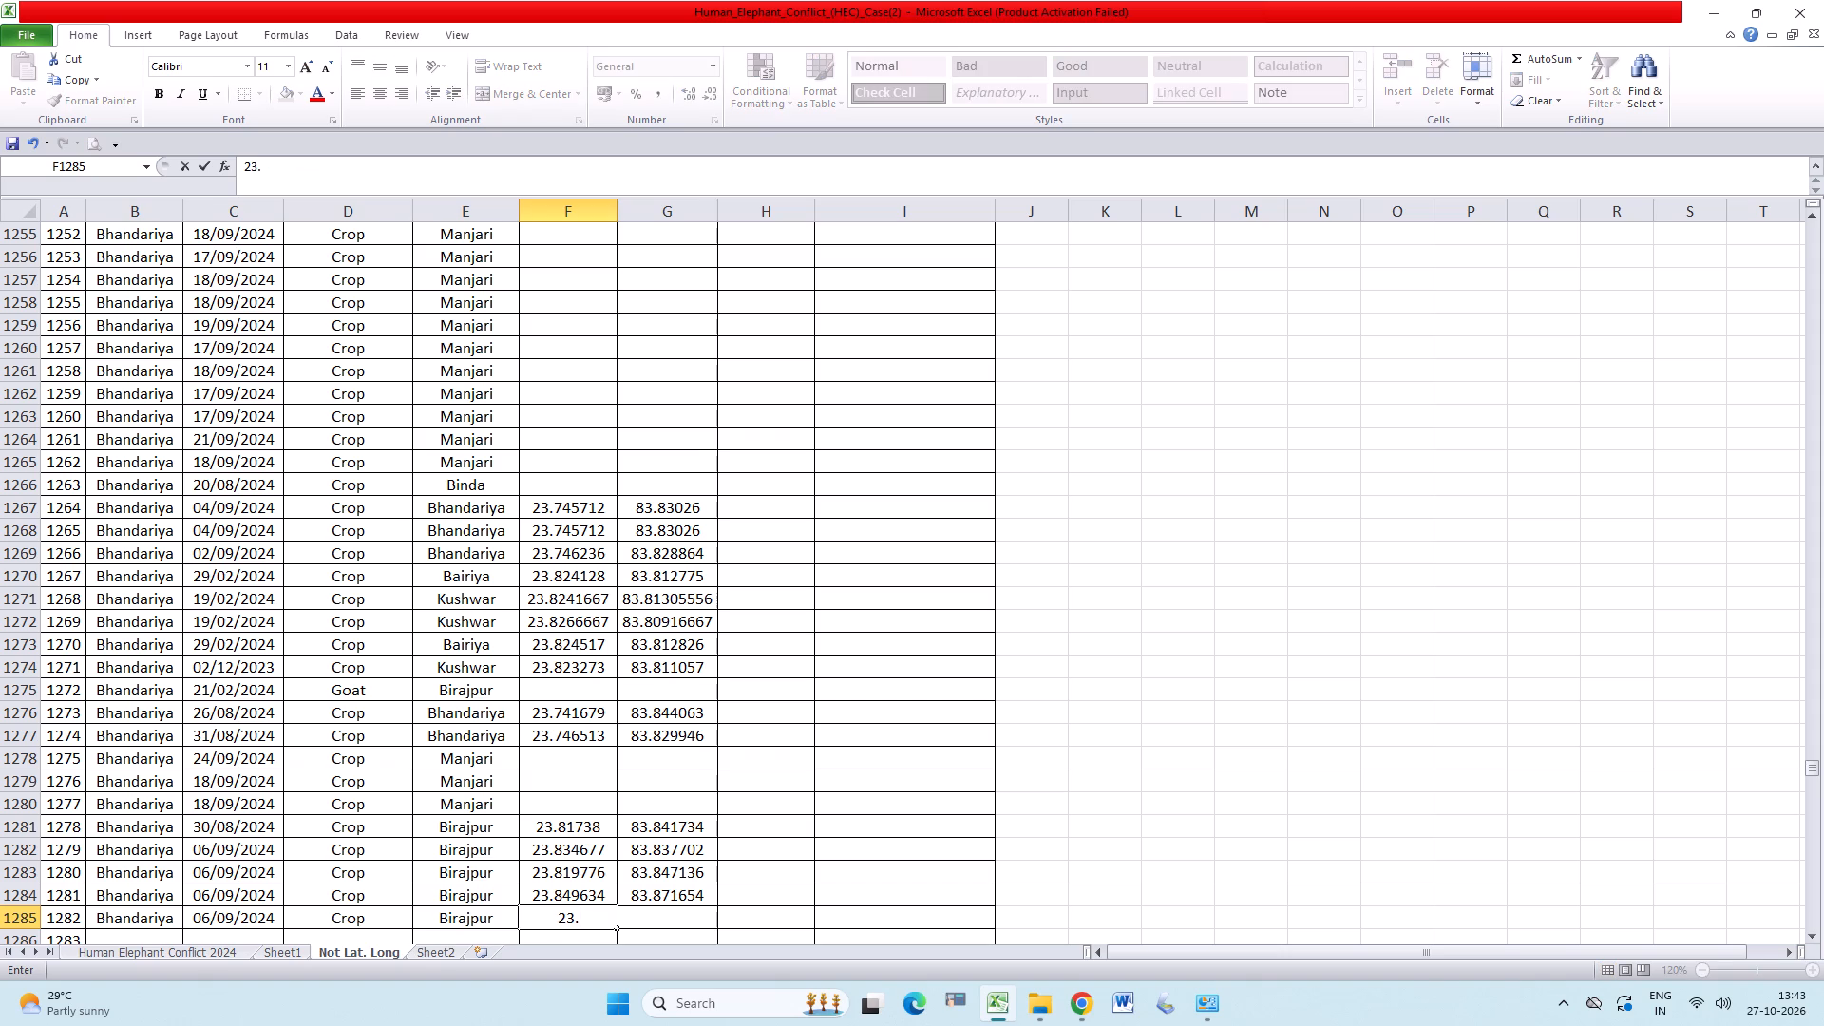
{"action": "type", "text": "828637"}
{"action": "key", "text": "Tab"}
{"action": "type", "text": "83.837193"}
{"action": "key", "text": "Return"}
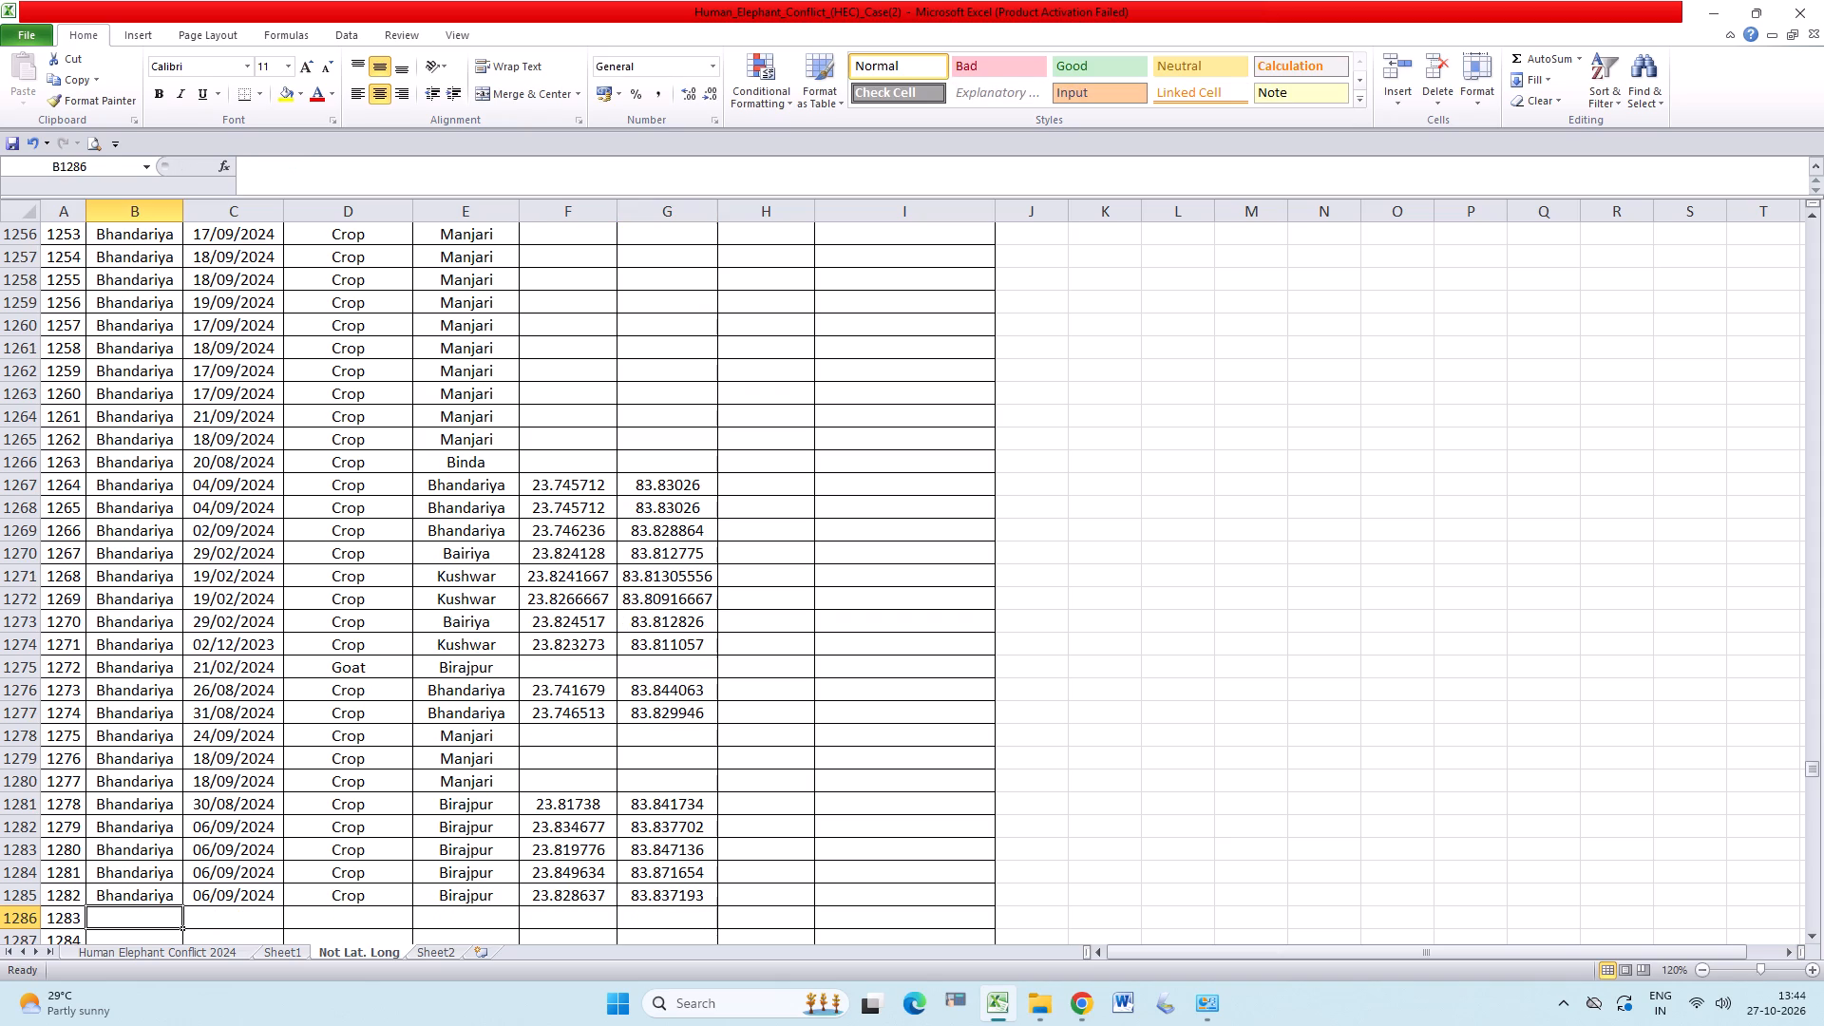
Fill in record 1283 with range Bhandariya, date 06/09/2024, damage type Crop and village Birajpur, saving the workbook after the range.
{"action": "key", "text": "ctrl+d"}
{"action": "key", "text": "Tab"}
{"action": "key", "text": "ctrl+s"}
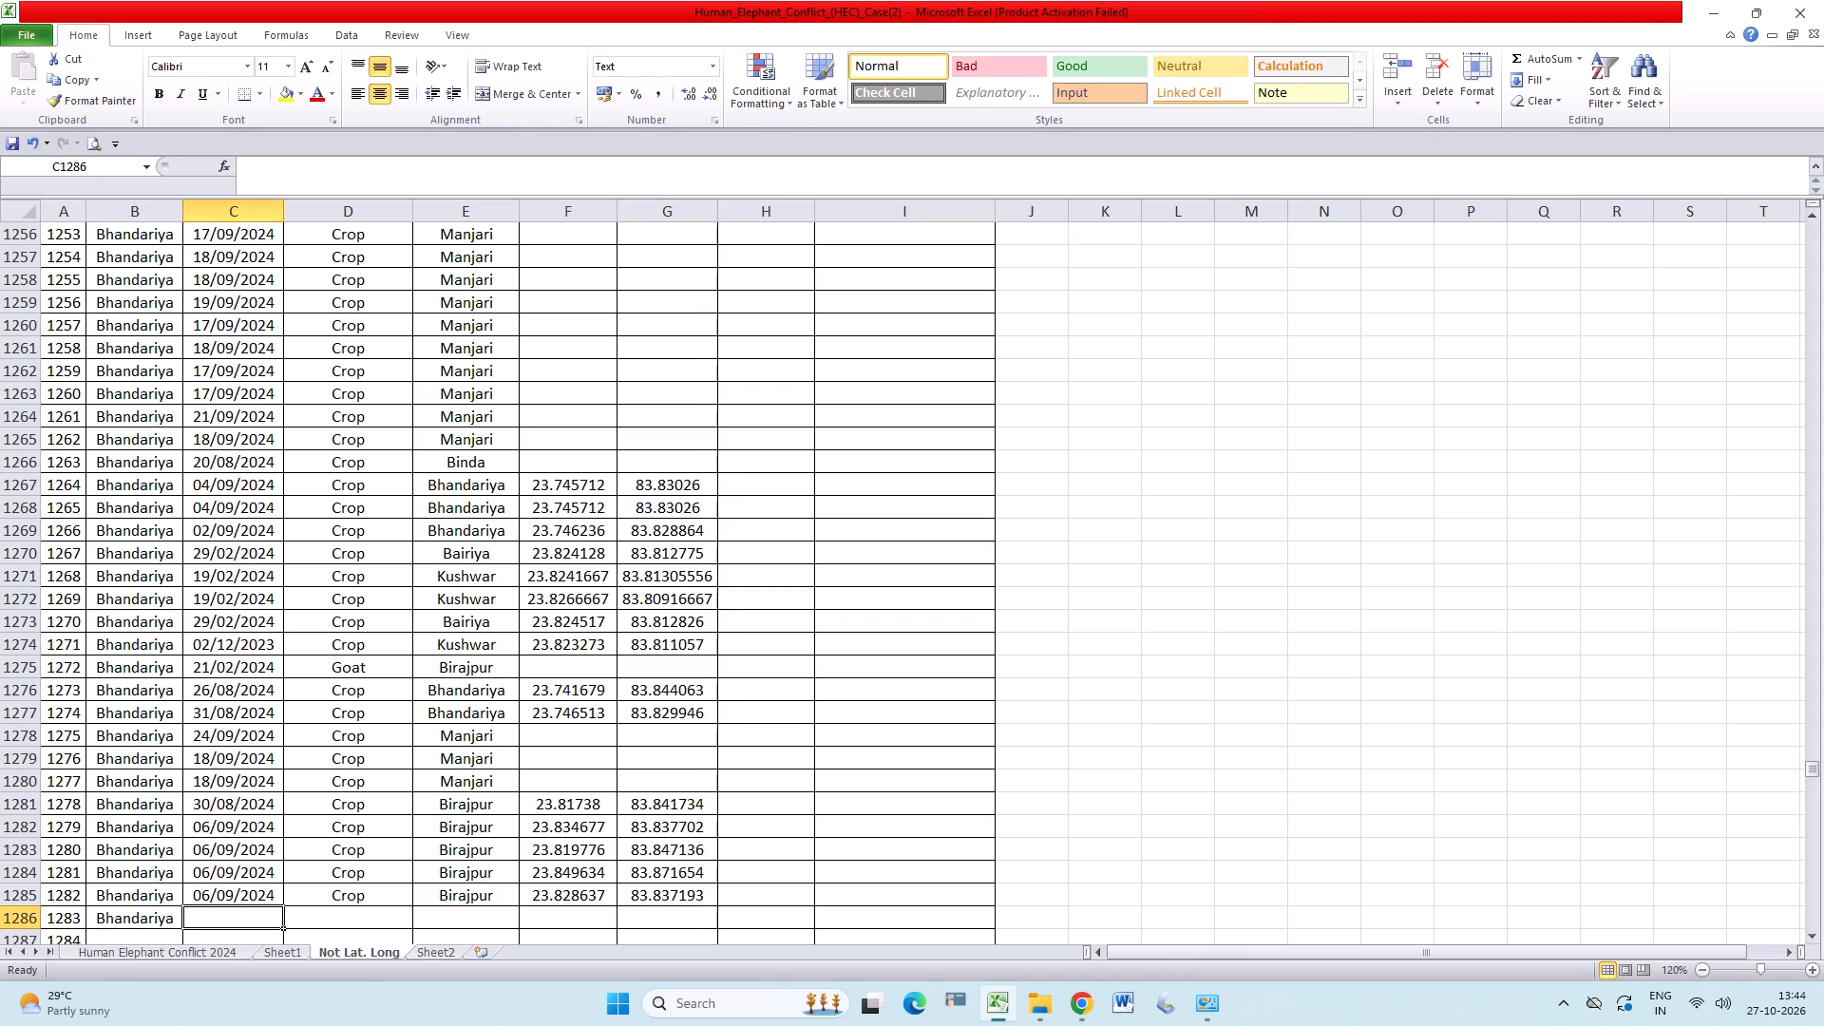
{"action": "key", "text": "ctrl+d"}
{"action": "key", "text": "Tab"}
{"action": "key", "text": "ctrl+d"}
{"action": "key", "text": "Tab"}
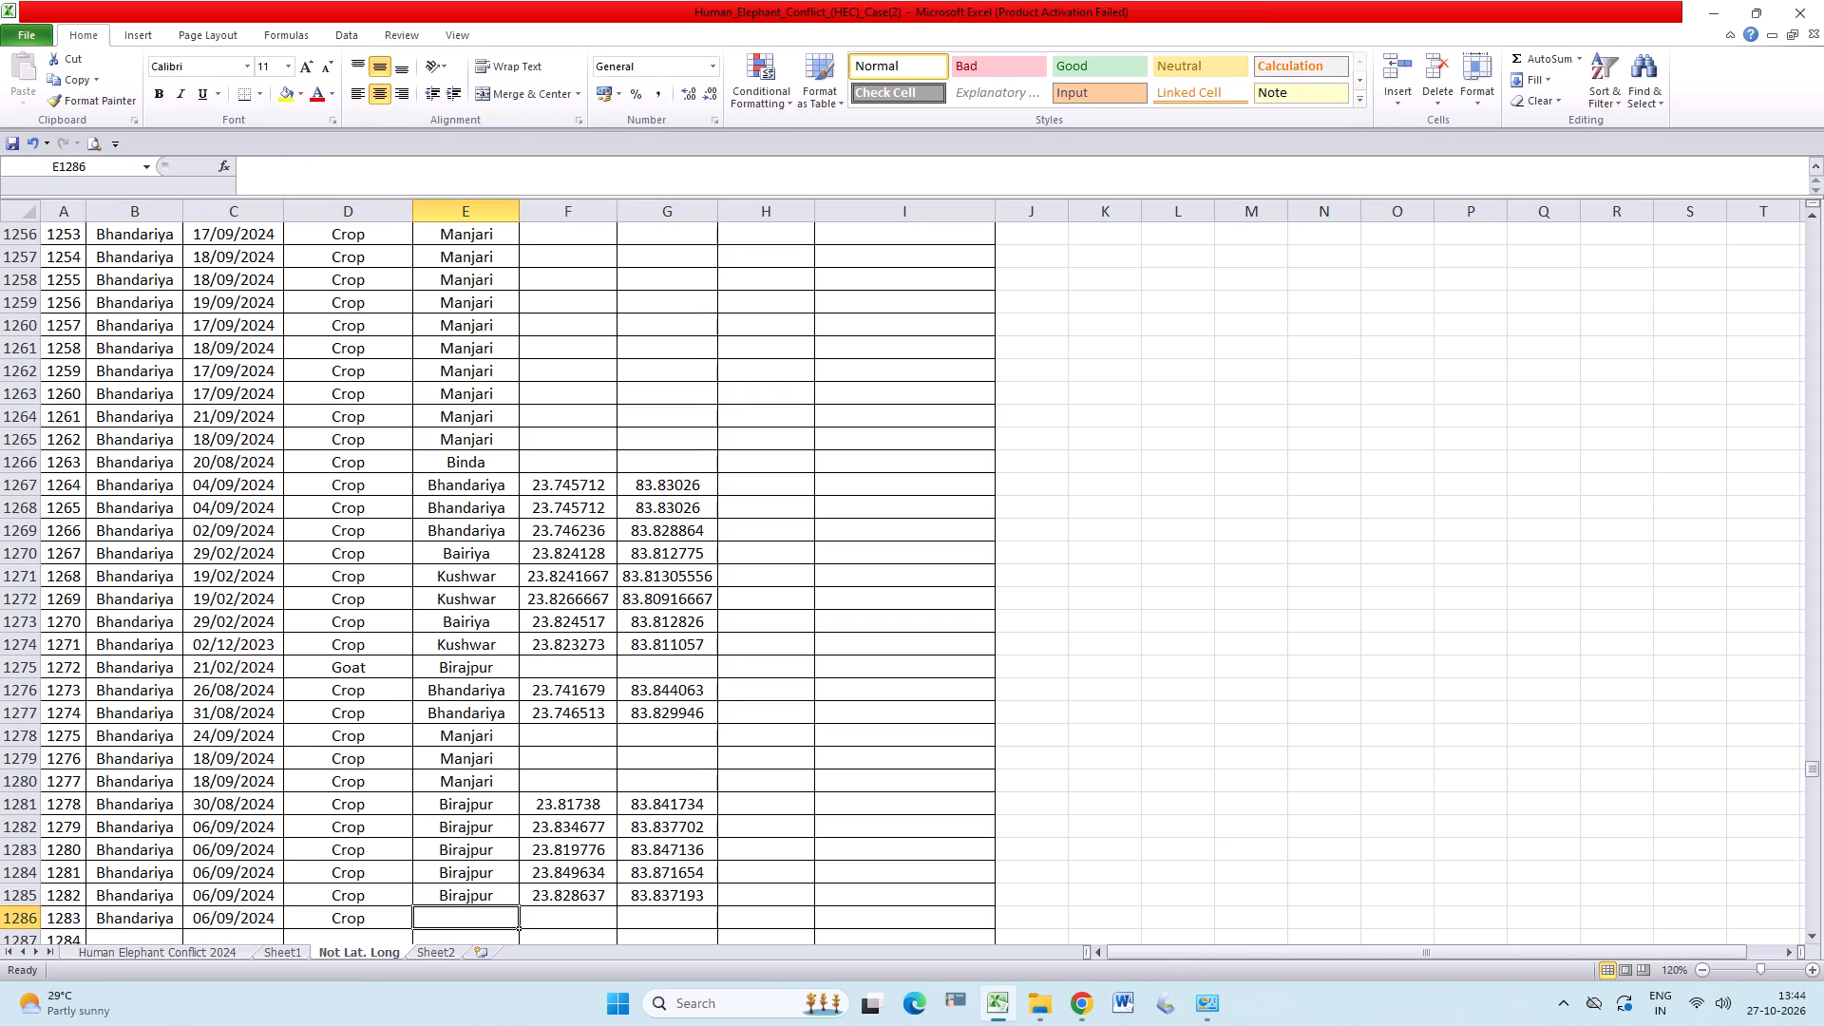
{"action": "key", "text": "ctrl+d"}
Enter latitude 23.819776 for record 1283.
{"action": "key", "text": "Tab"}
{"action": "key", "text": "5"}
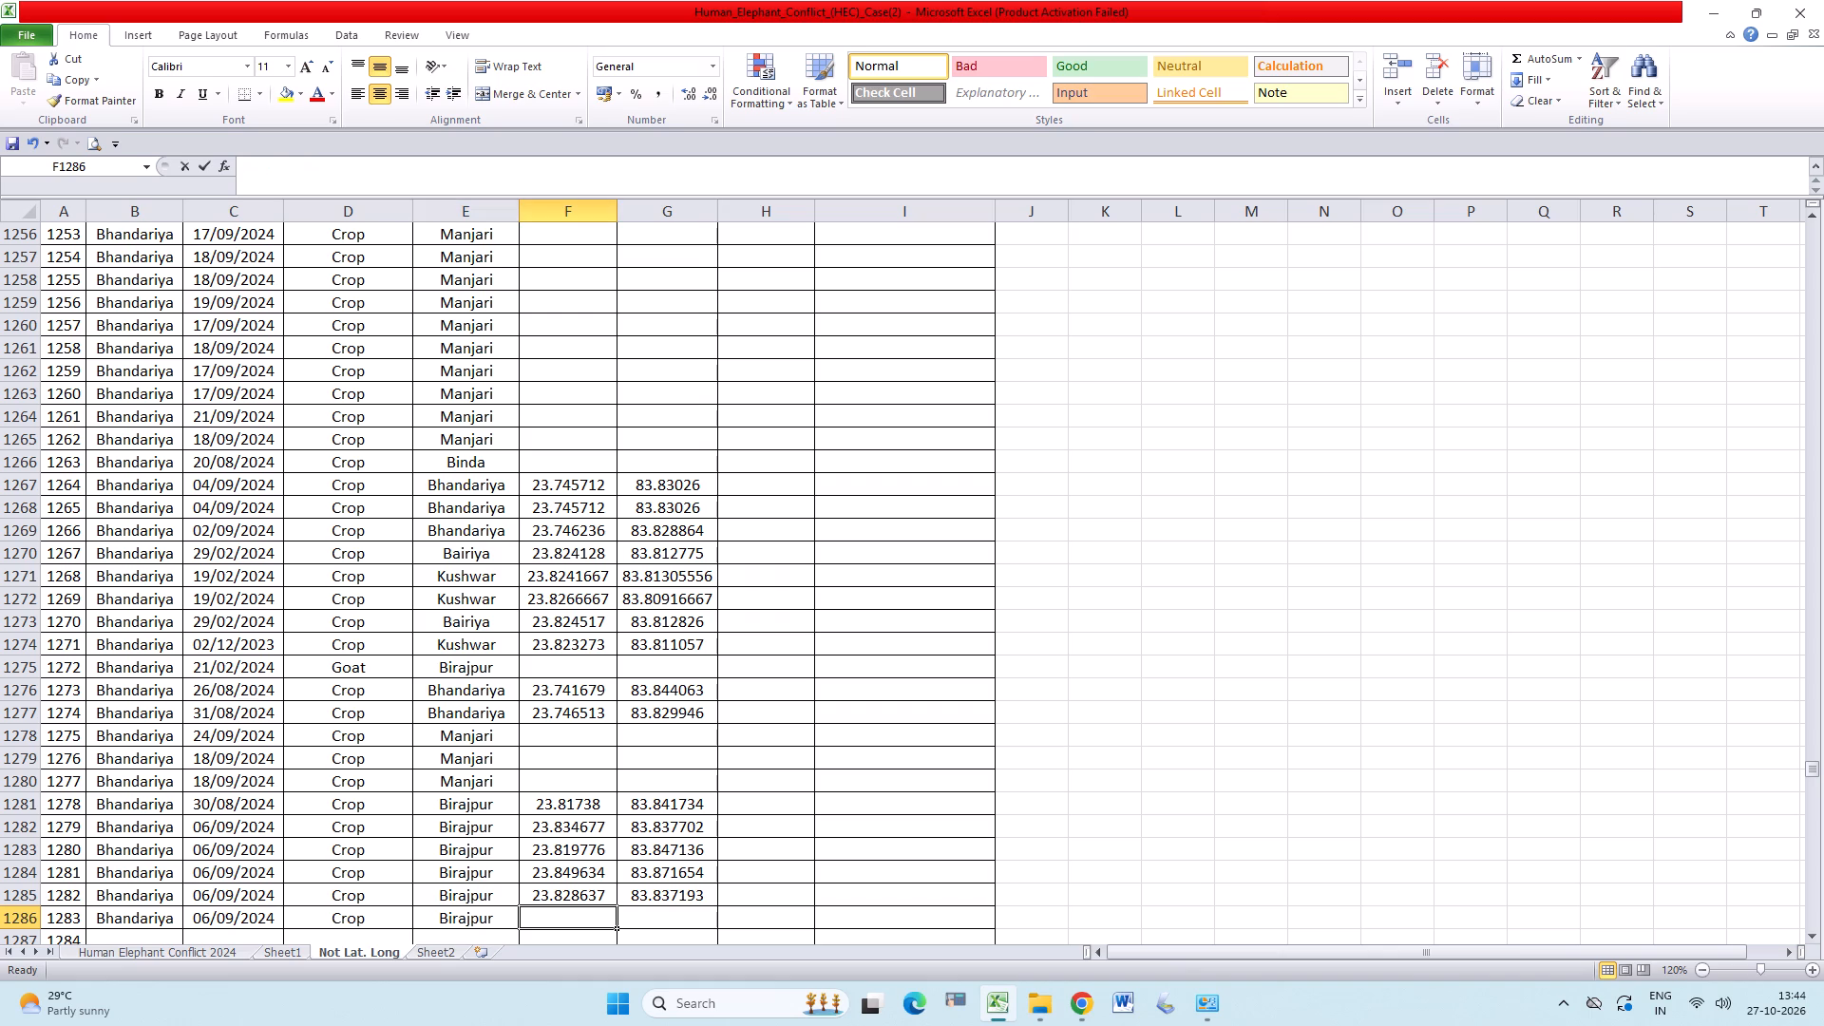
{"action": "key", "text": "BackSpace"}
{"action": "key", "text": "BackSpace"}
{"action": "type", "text": "23."}
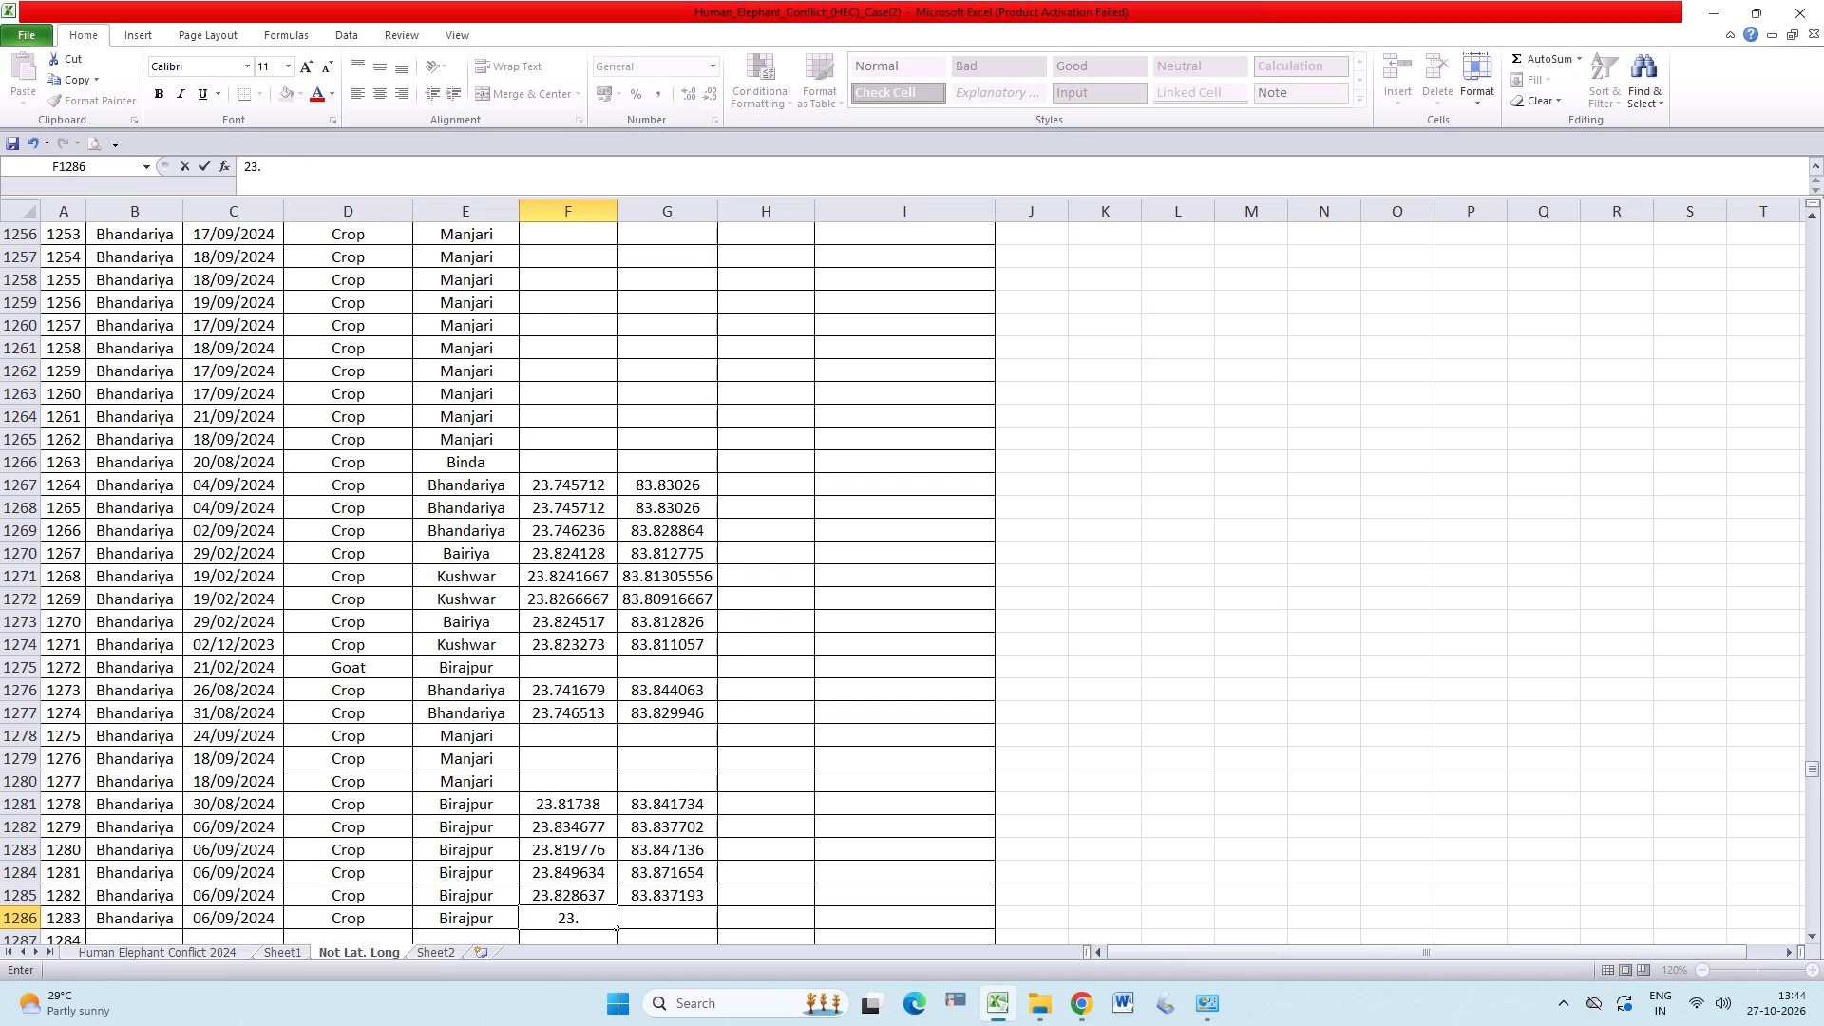
{"action": "type", "text": "8197"}
{"action": "type", "text": "76"}
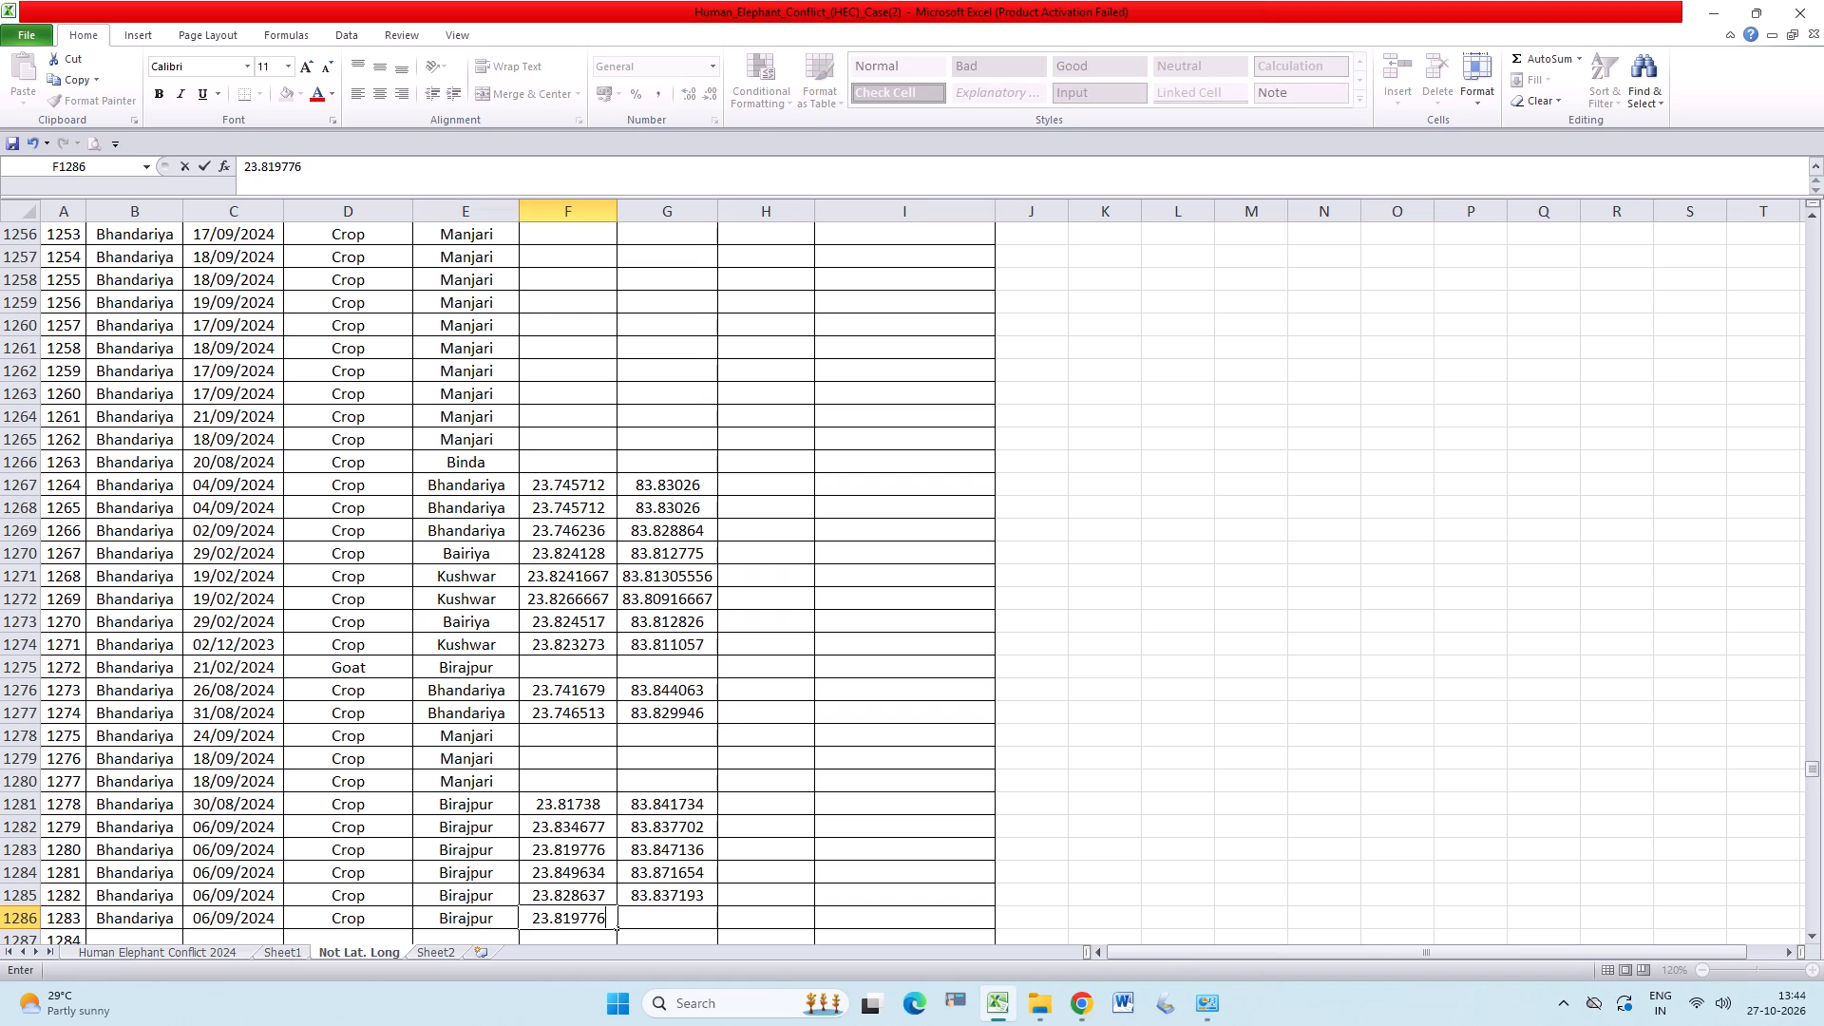
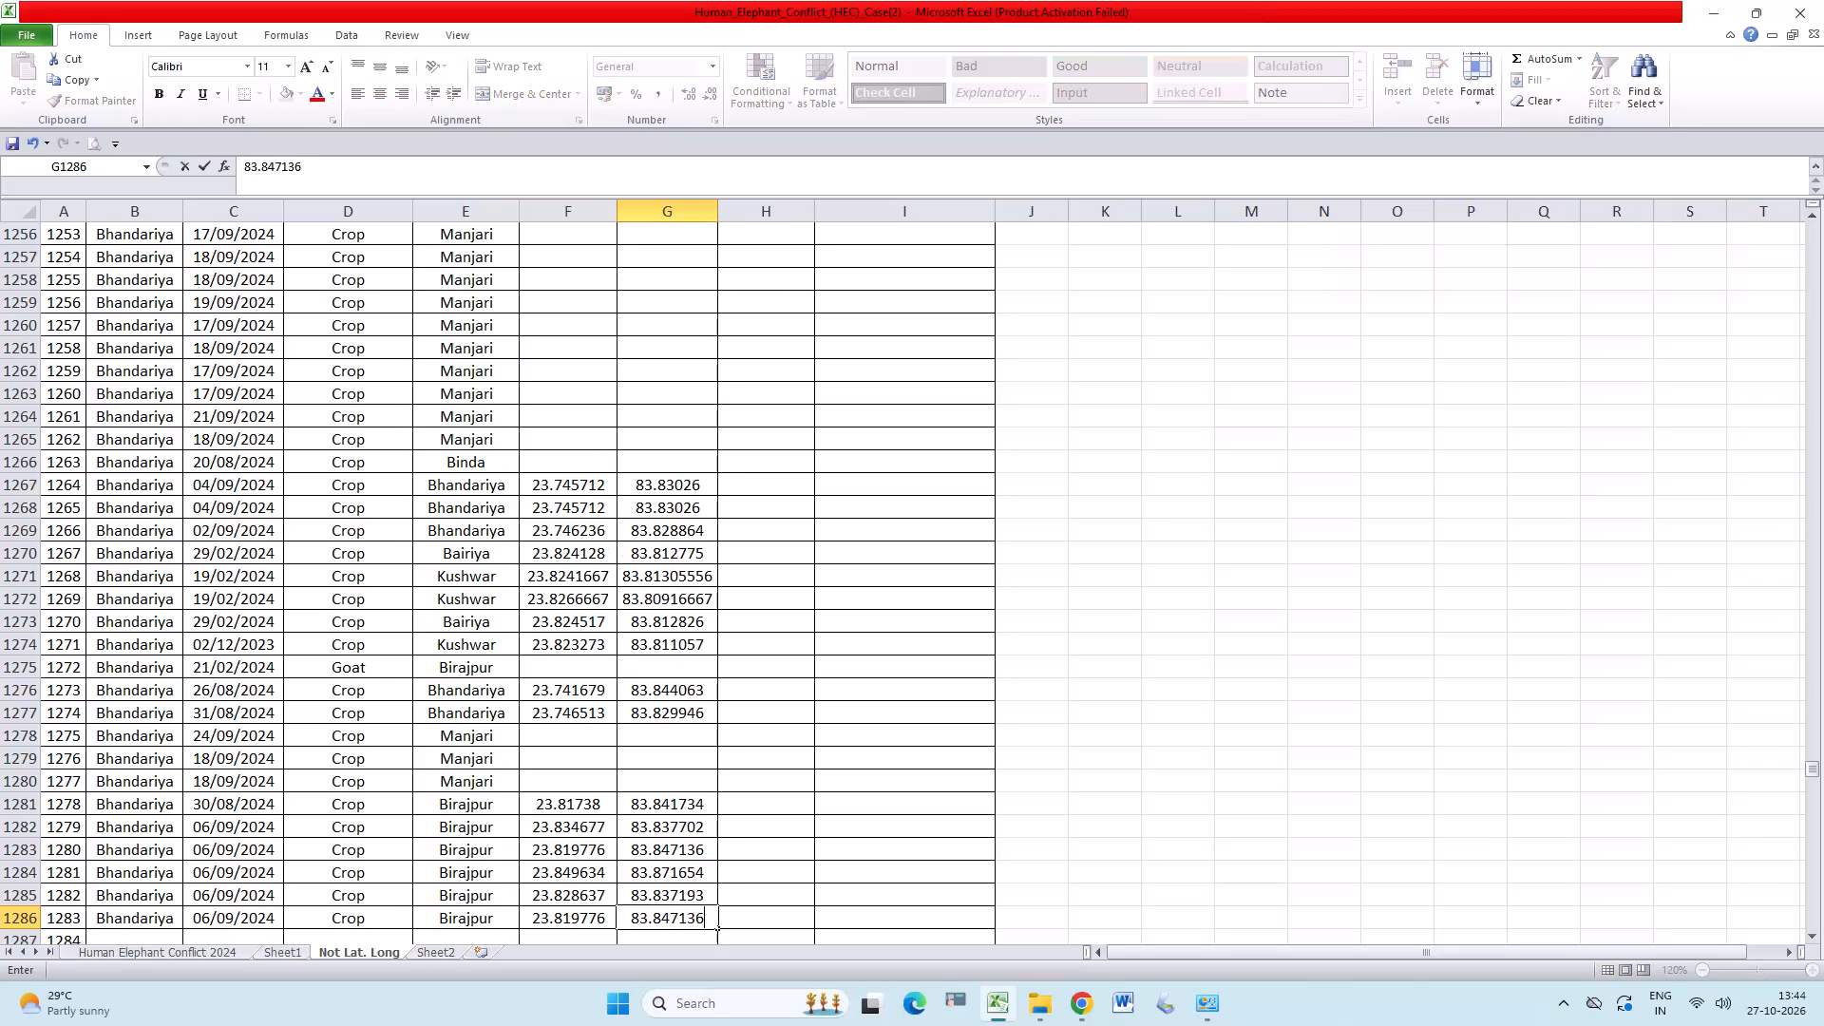
Commit longitude 83.847136 for record 1283.
{"action": "key", "text": "Return"}
Fill in record 1284 with range Bhandariya, date 06/09/2024, damage type Crop and village Birajpur.
{"action": "key", "text": "ctrl+d"}
{"action": "key", "text": "Tab"}
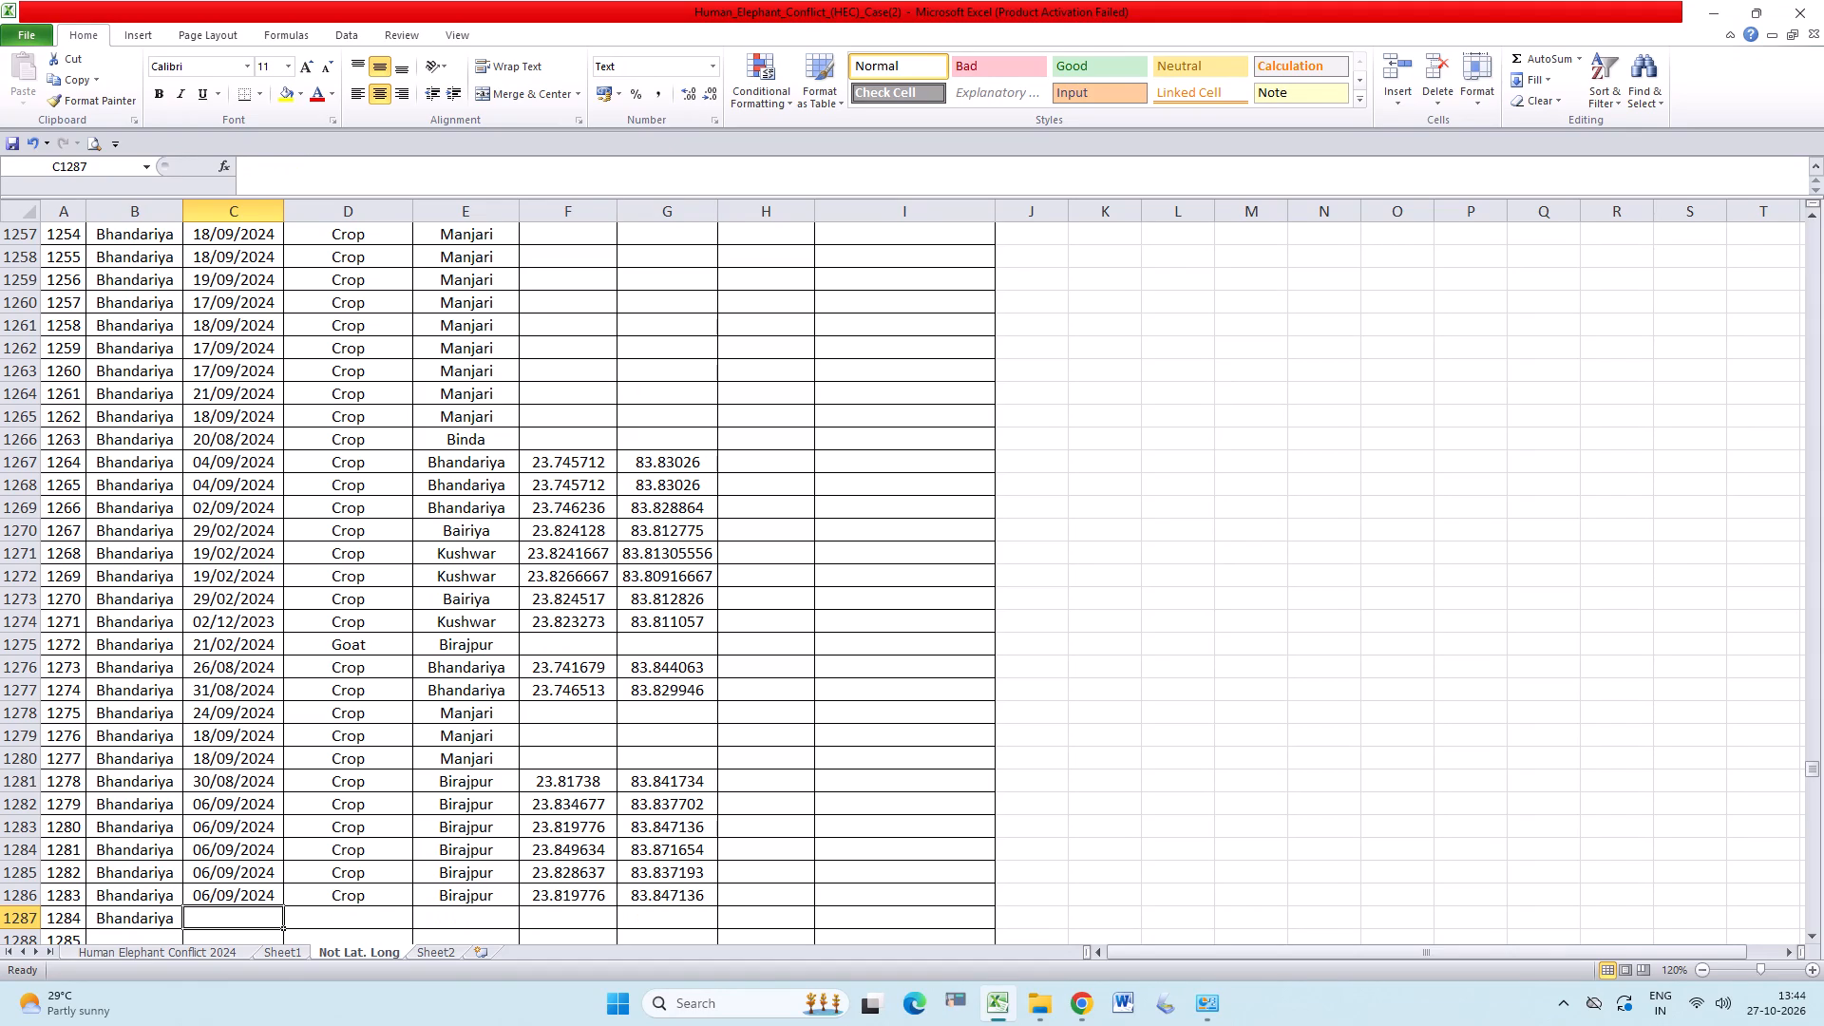
{"action": "key", "text": "ctrl+d"}
{"action": "key", "text": "Tab"}
{"action": "key", "text": "ctrl+d"}
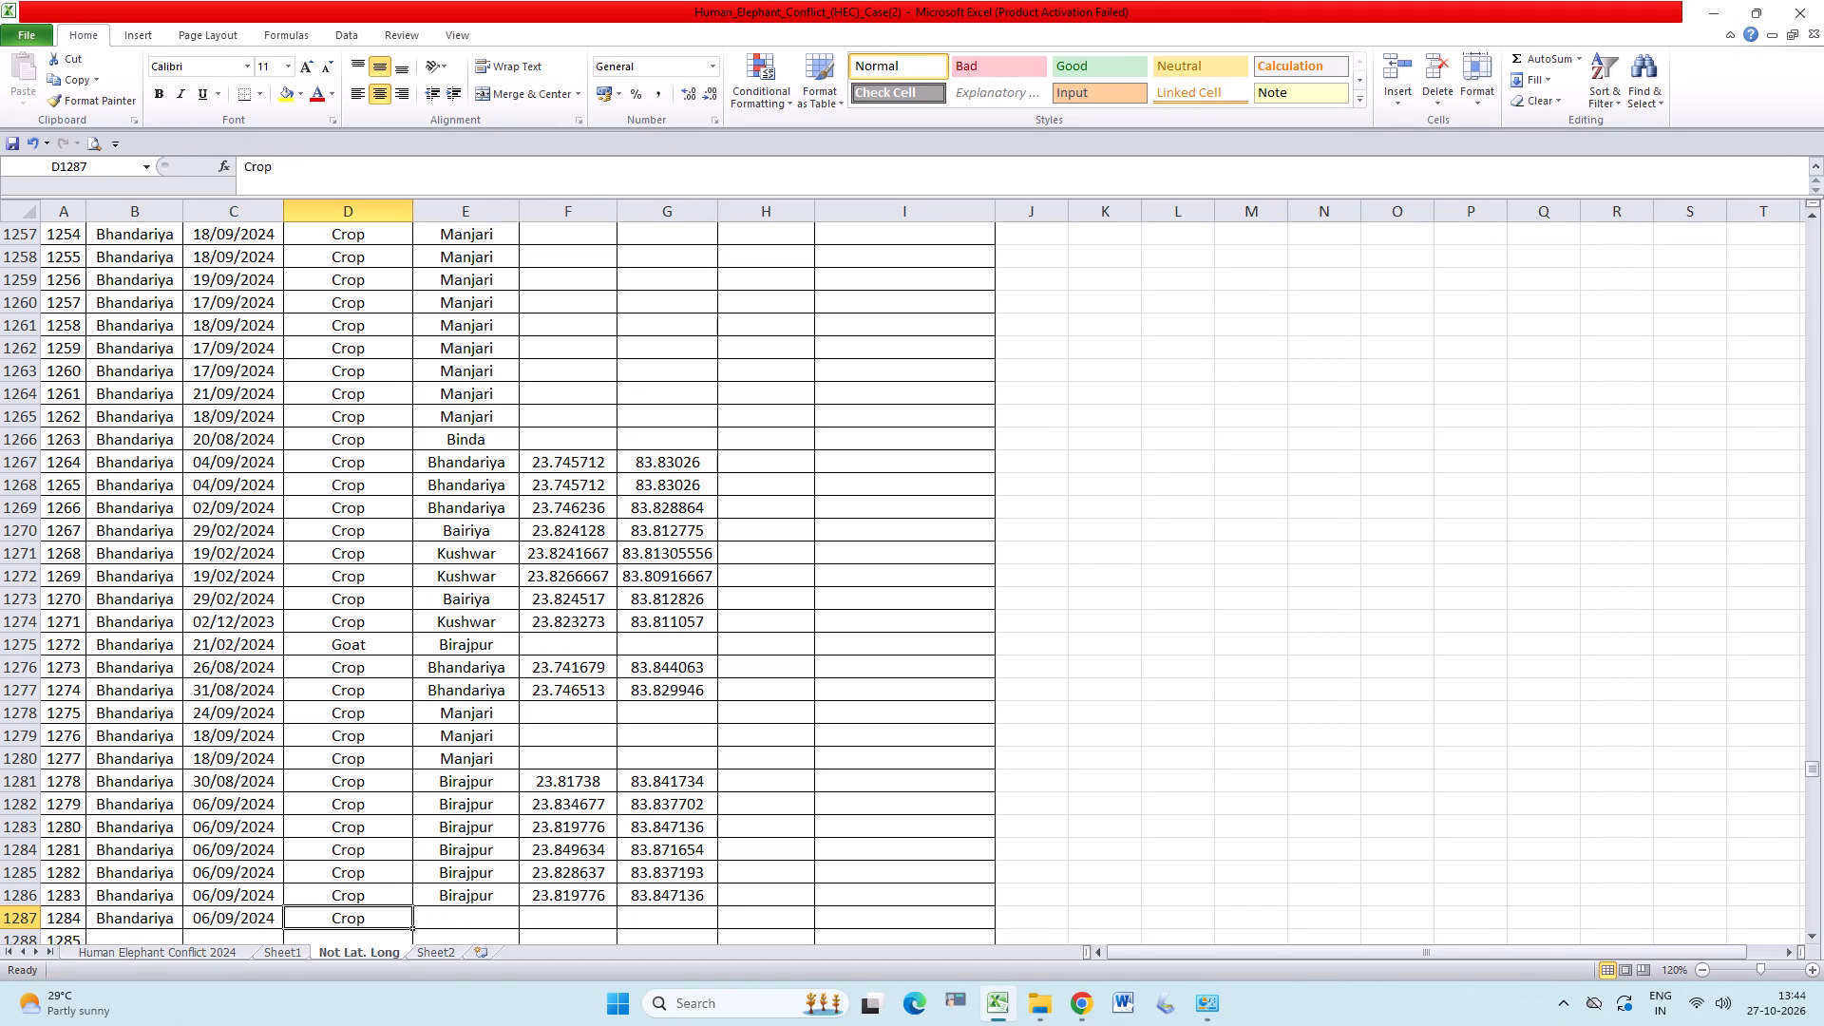
{"action": "key", "text": "Tab"}
{"action": "key", "text": "ctrl+d"}
Enter latitude 23.819776 and longitude 83.847136 for record 1284.
{"action": "key", "text": "Tab"}
{"action": "type", "text": "23."}
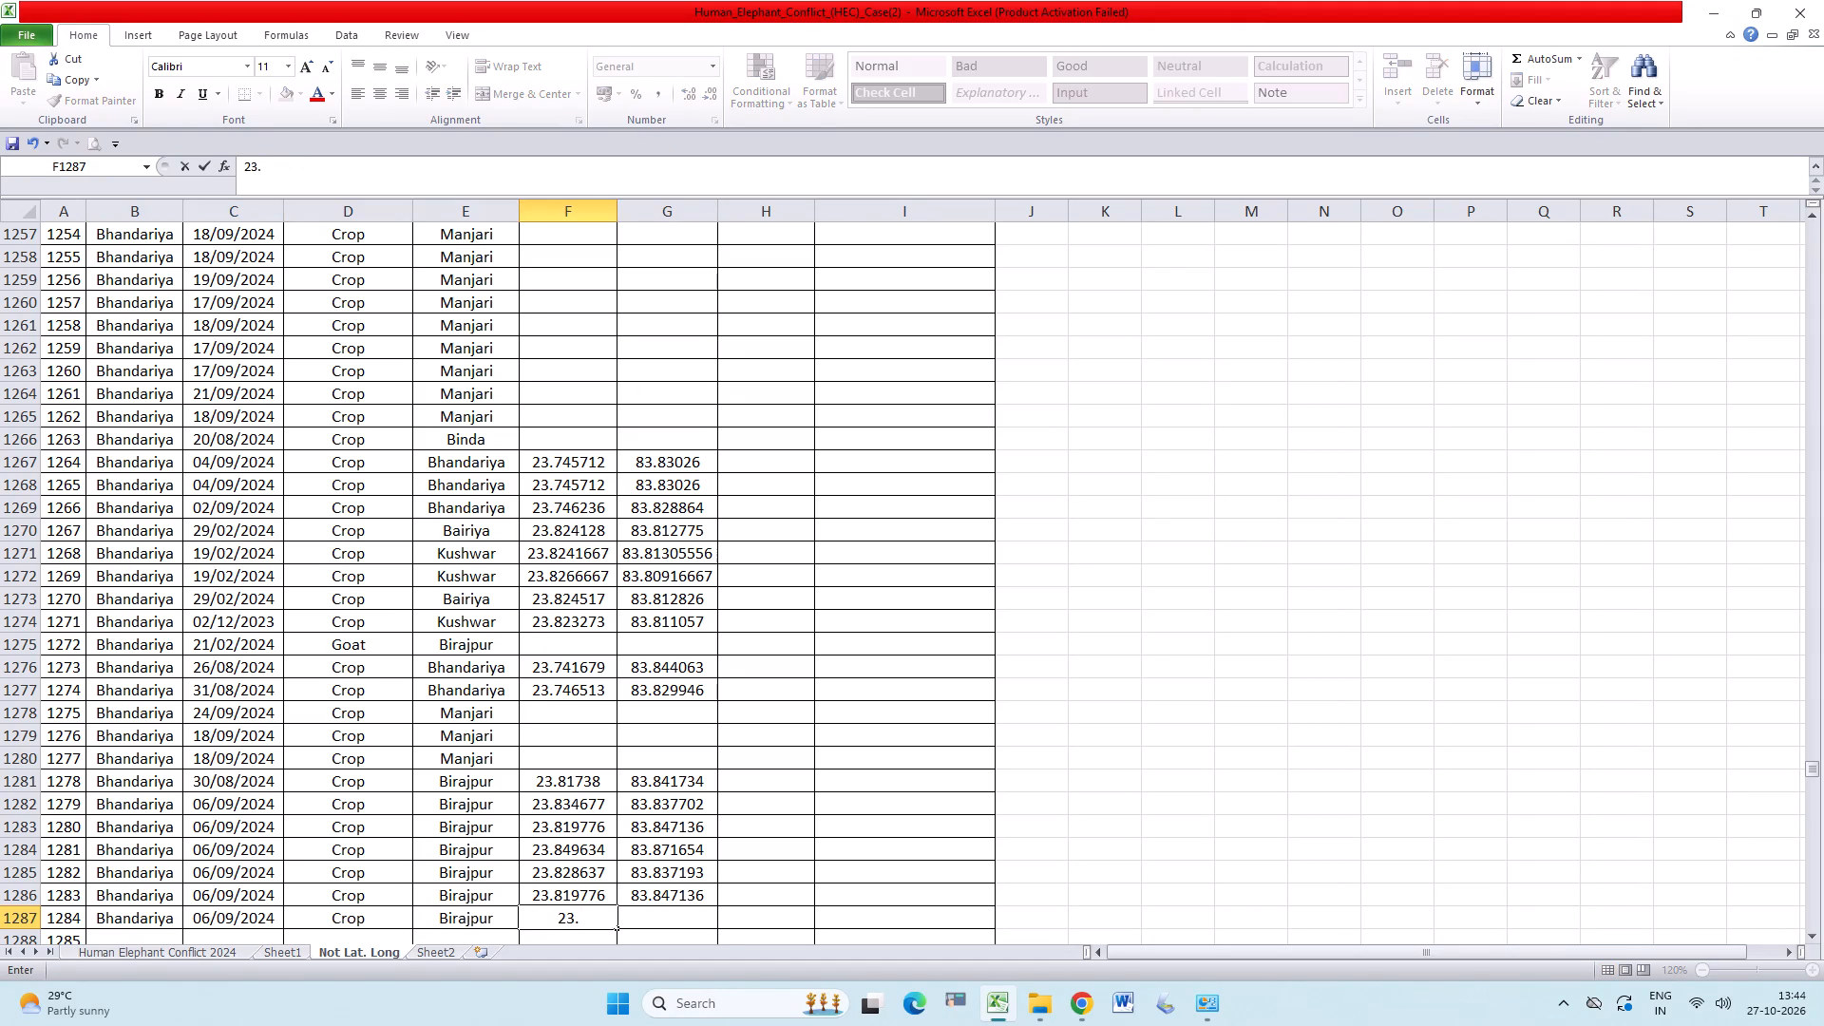
{"action": "type", "text": "8197"}
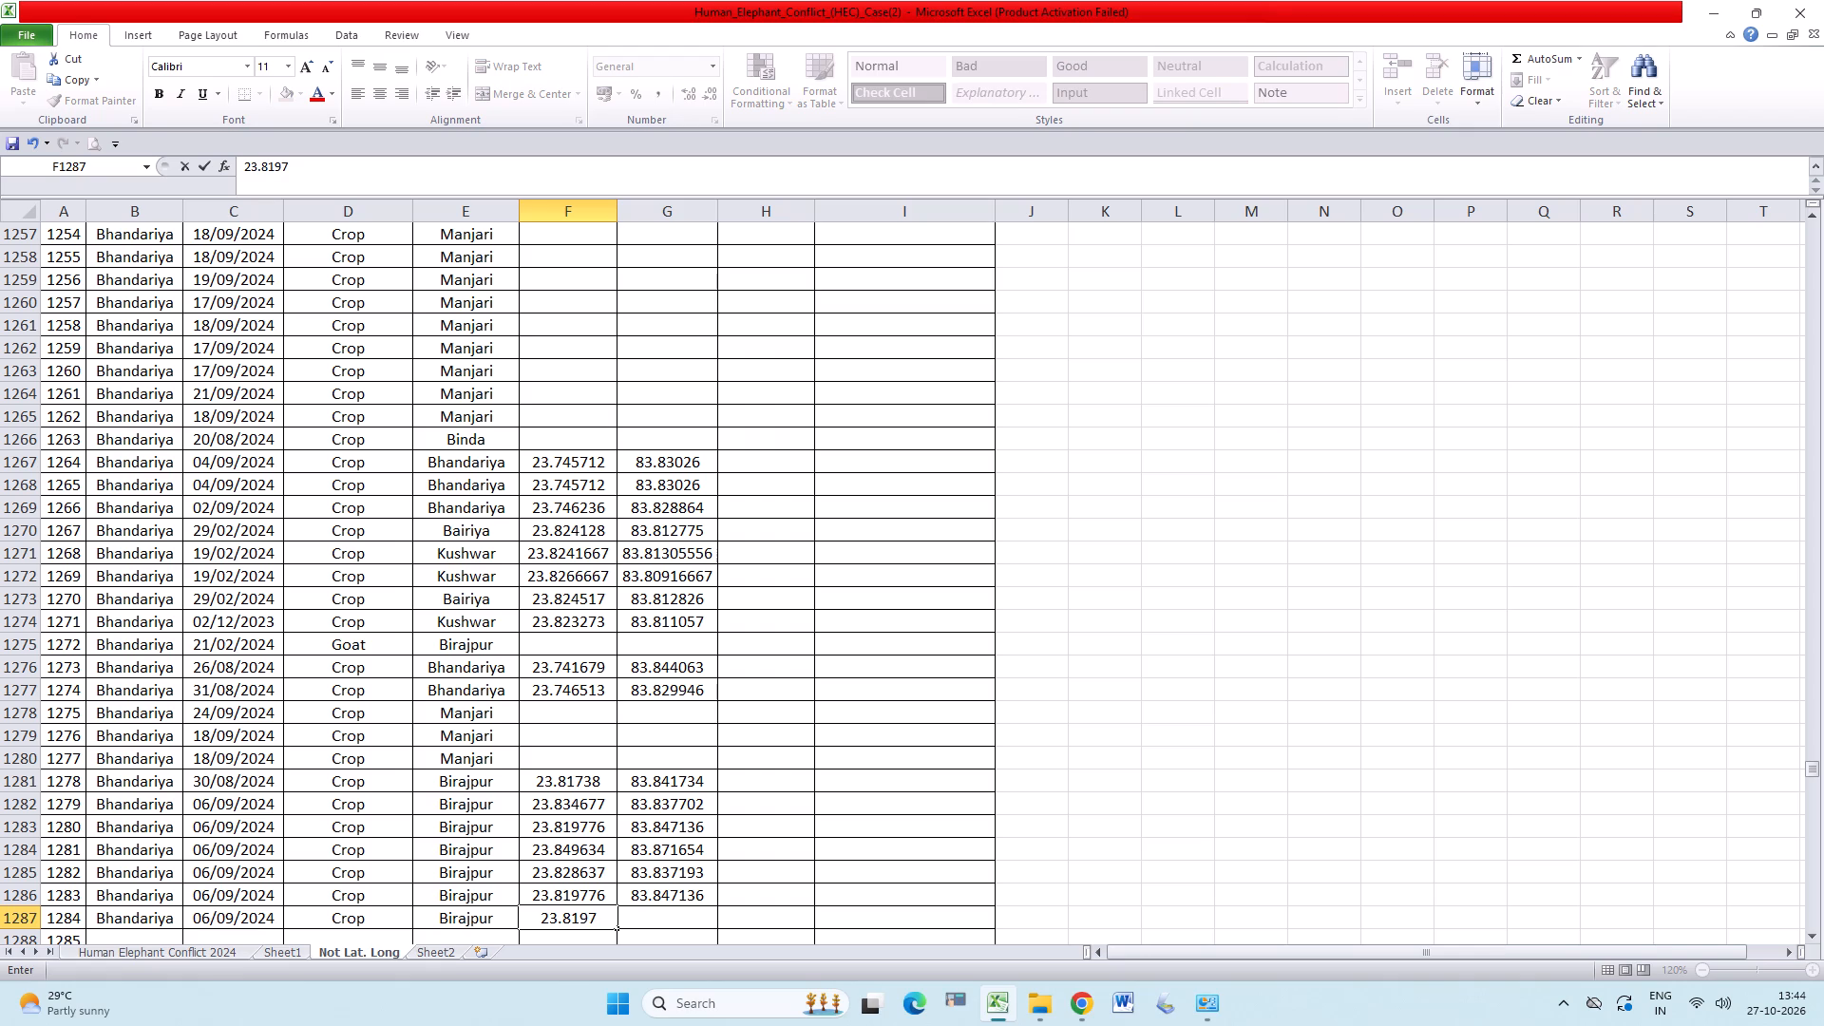
{"action": "type", "text": "76"}
{"action": "key", "text": "Tab"}
{"action": "type", "text": "83."}
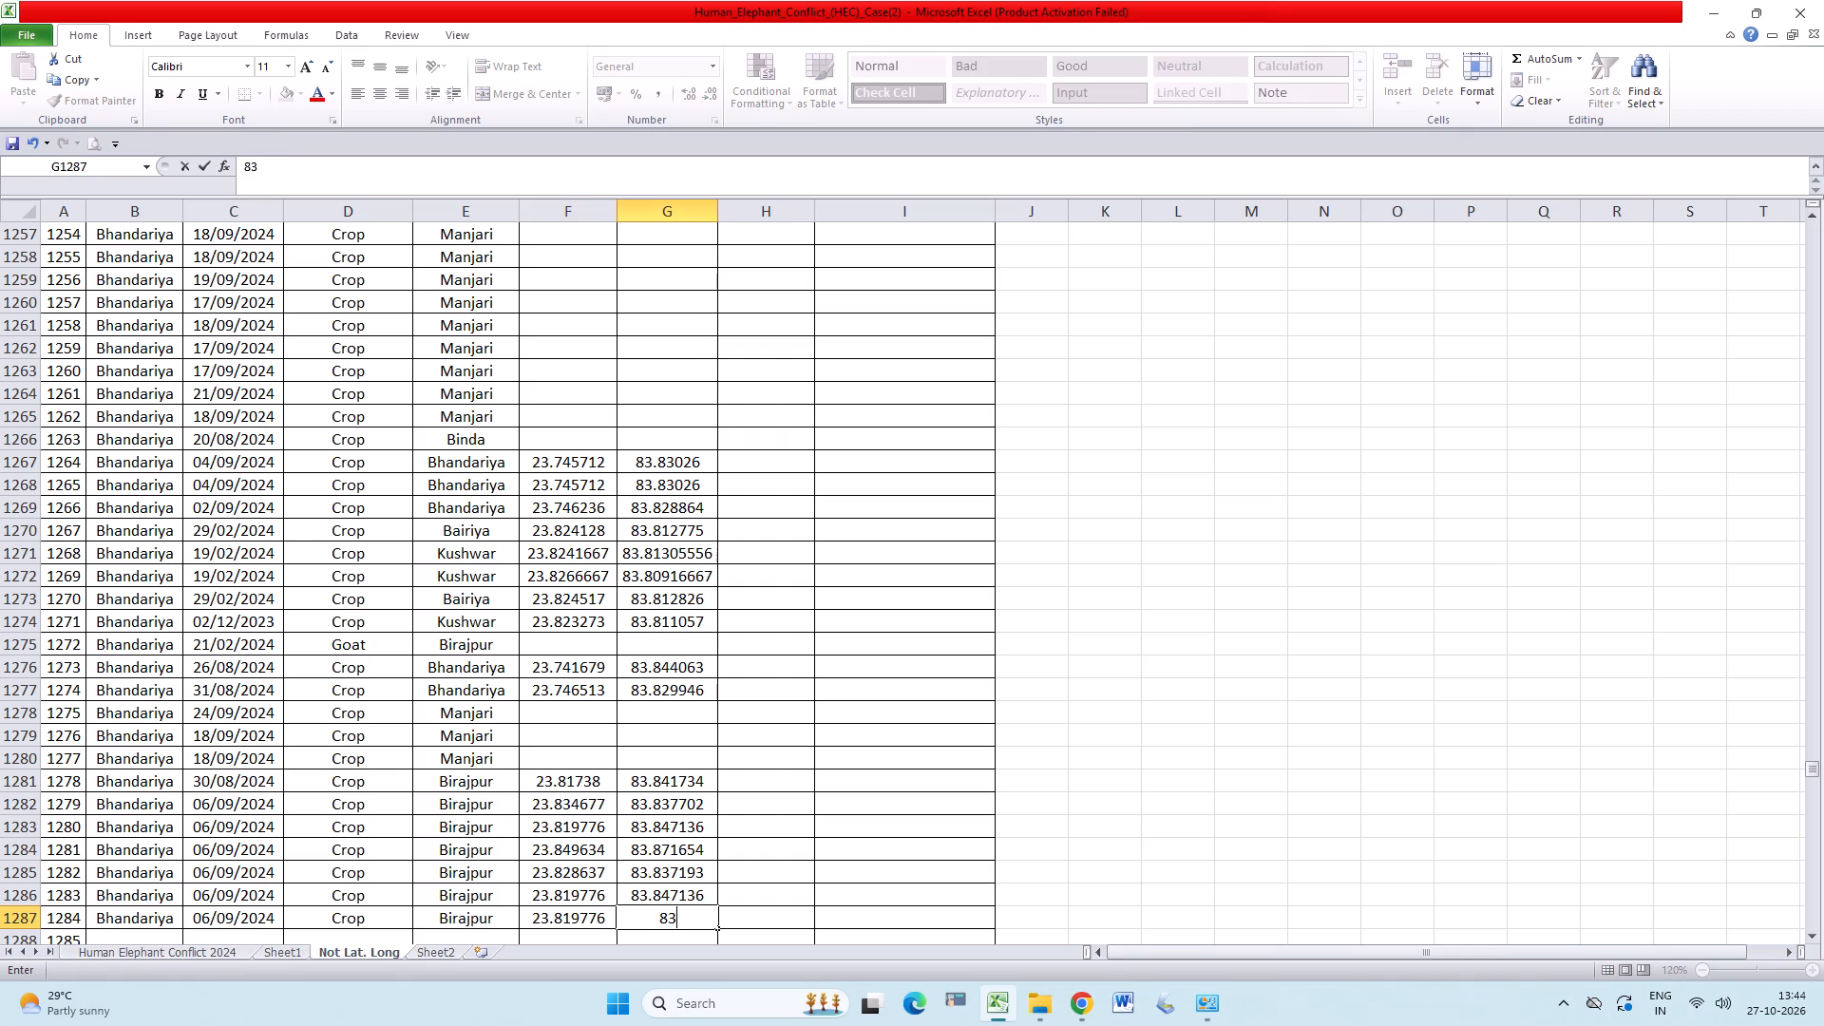
{"action": "type", "text": "84"}
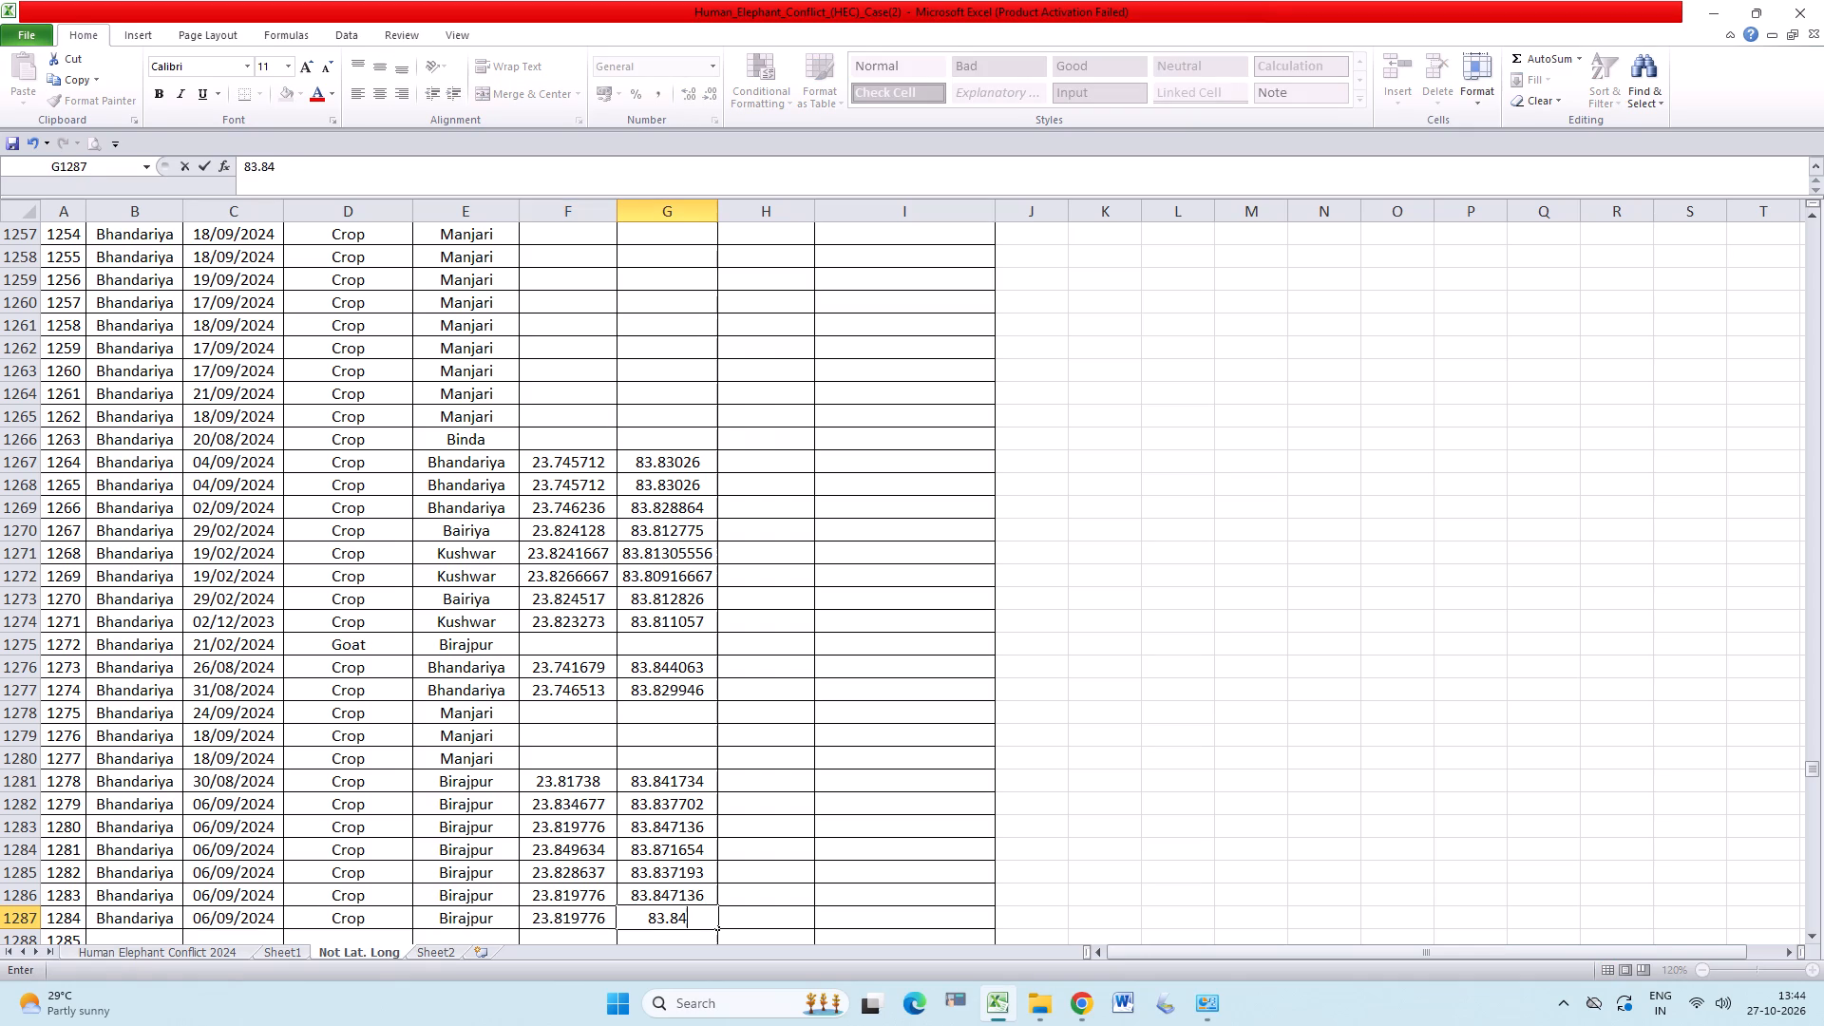
{"action": "key", "text": "7"}
{"action": "type", "text": "136"}
{"action": "key", "text": "Return"}
Fill in record 1285 with range Bhandariya, date 24/09/2024, damage type Crop and village Manjari, leaving the coordinates blank.
{"action": "key", "text": "ctrl+d"}
{"action": "key", "text": "Tab"}
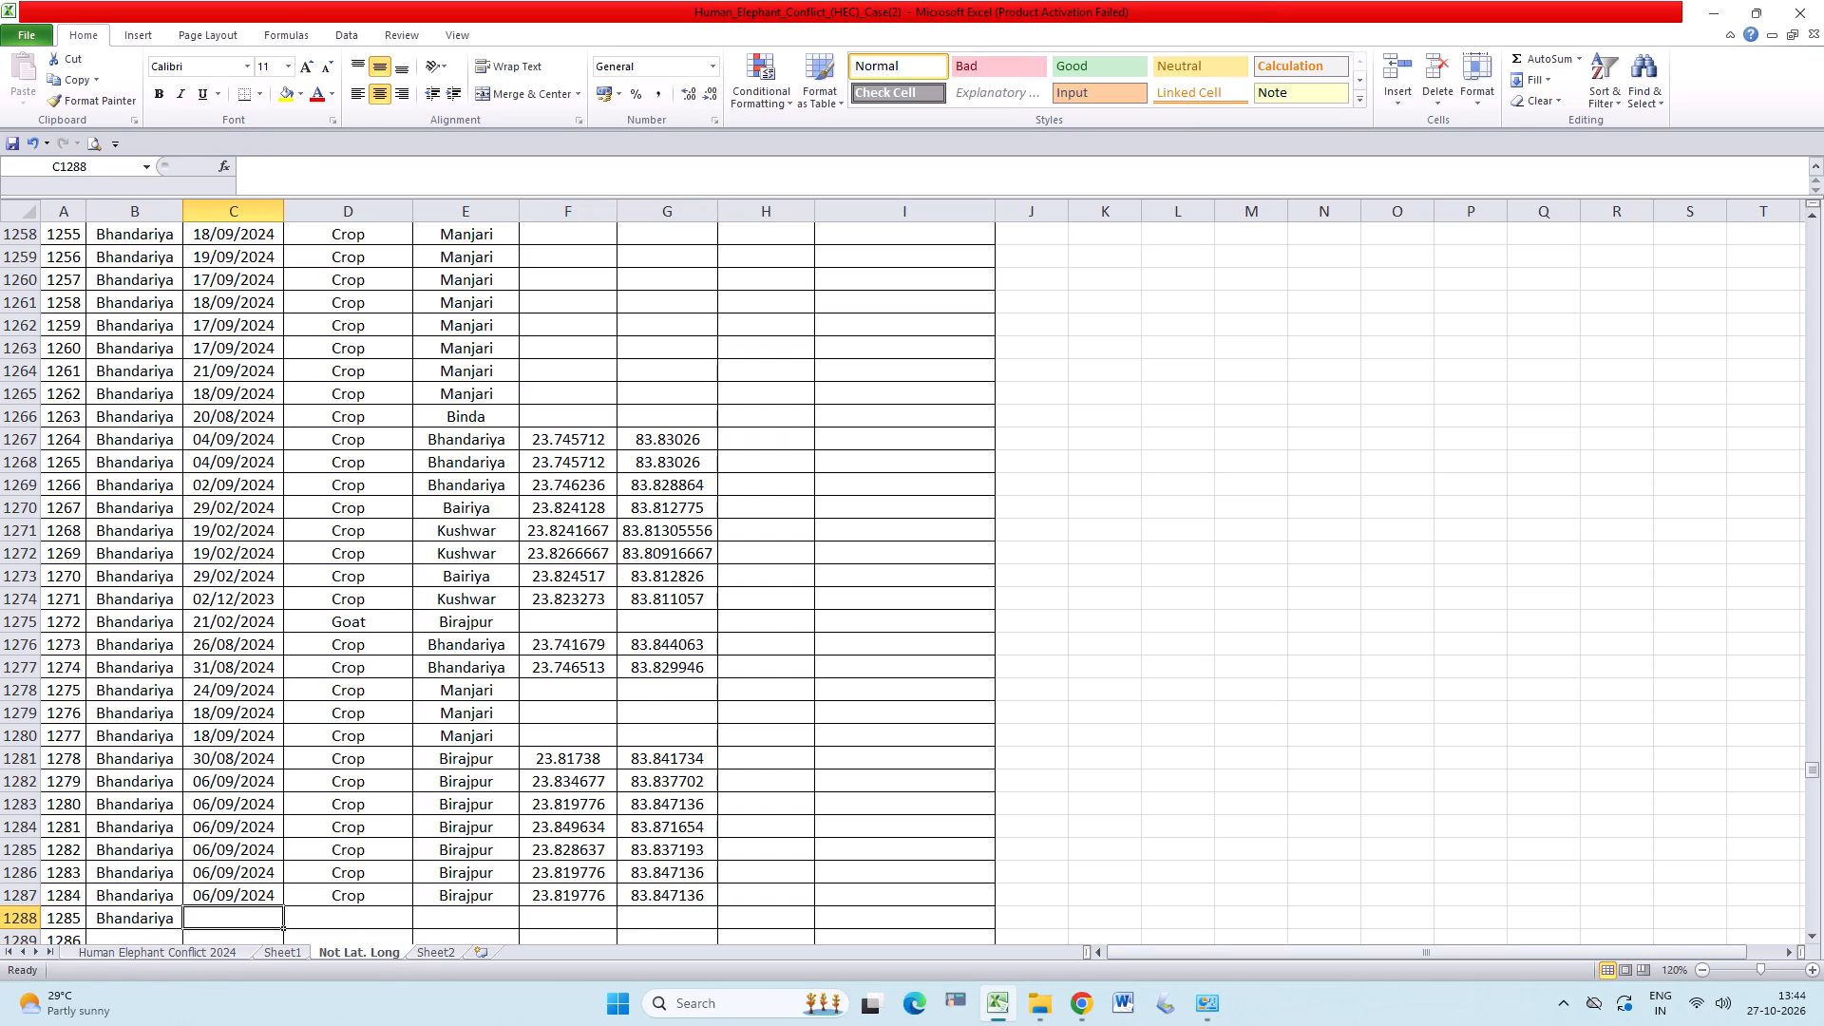
{"action": "type", "text": "24/8"}
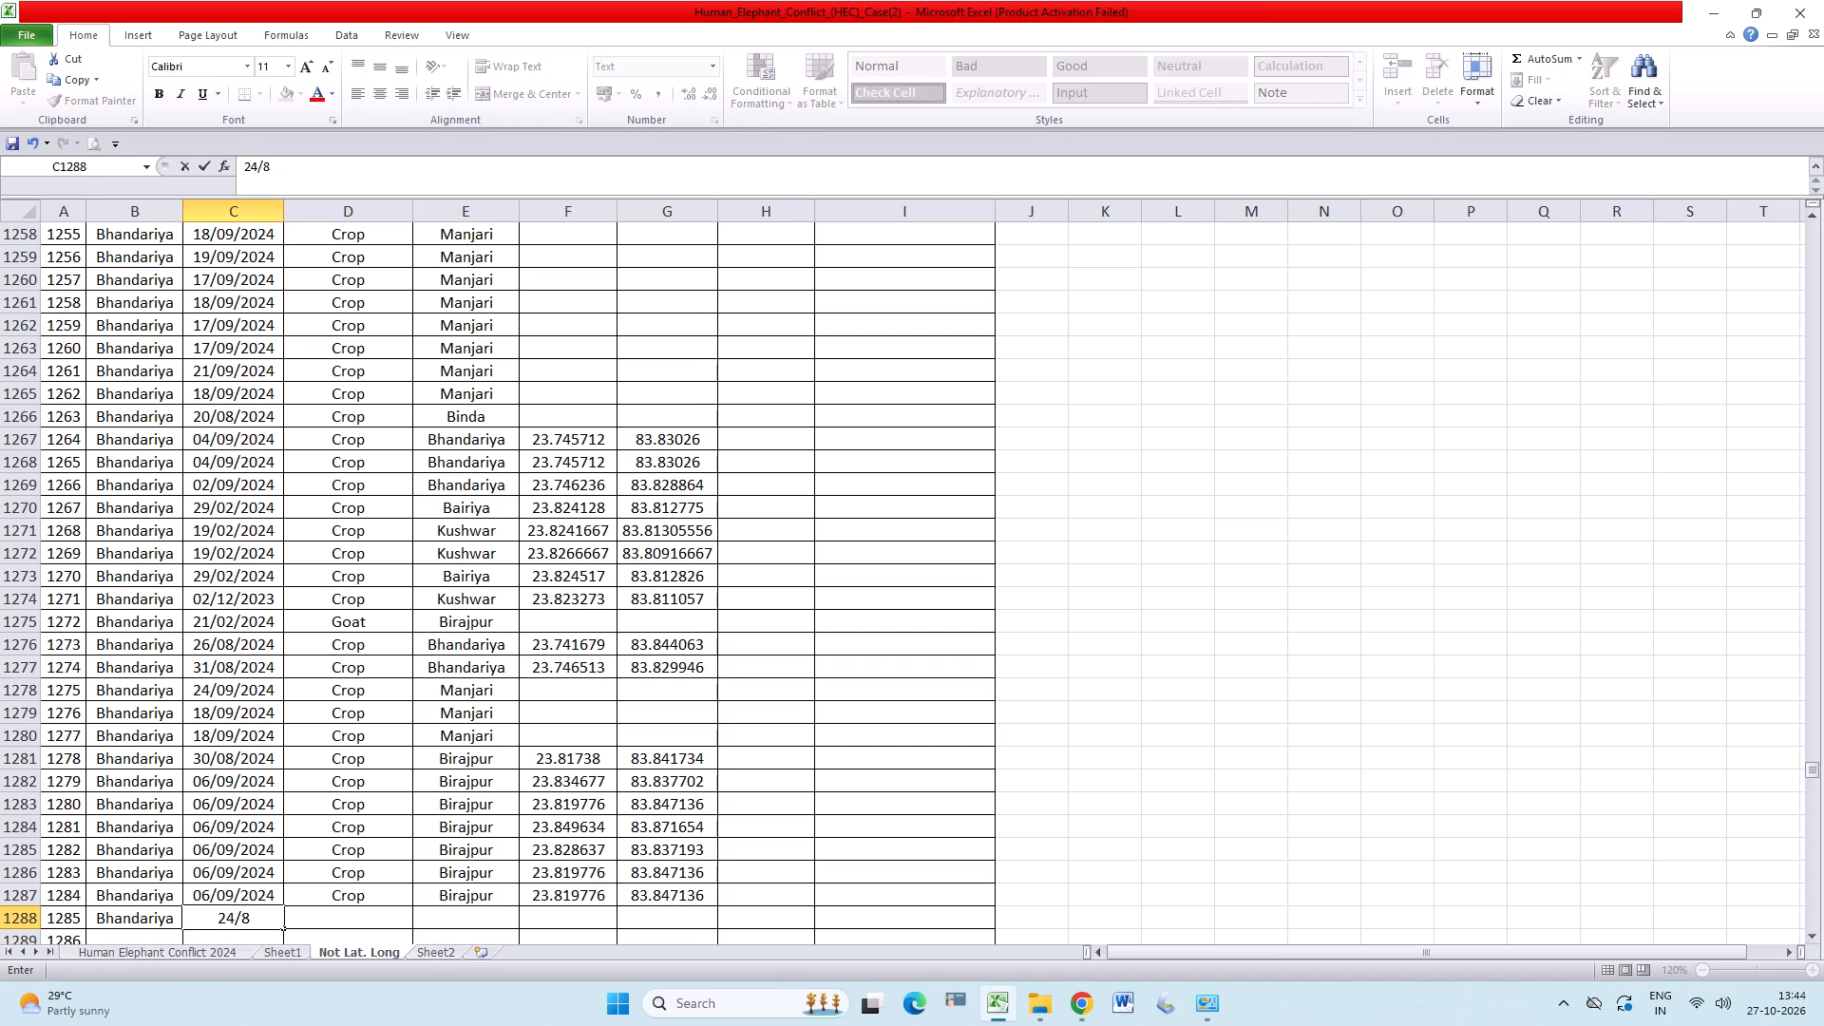
{"action": "key", "text": "BackSpace"}
{"action": "type", "text": "09/2024"}
{"action": "key", "text": "Tab"}
{"action": "key", "text": "ctrl+d"}
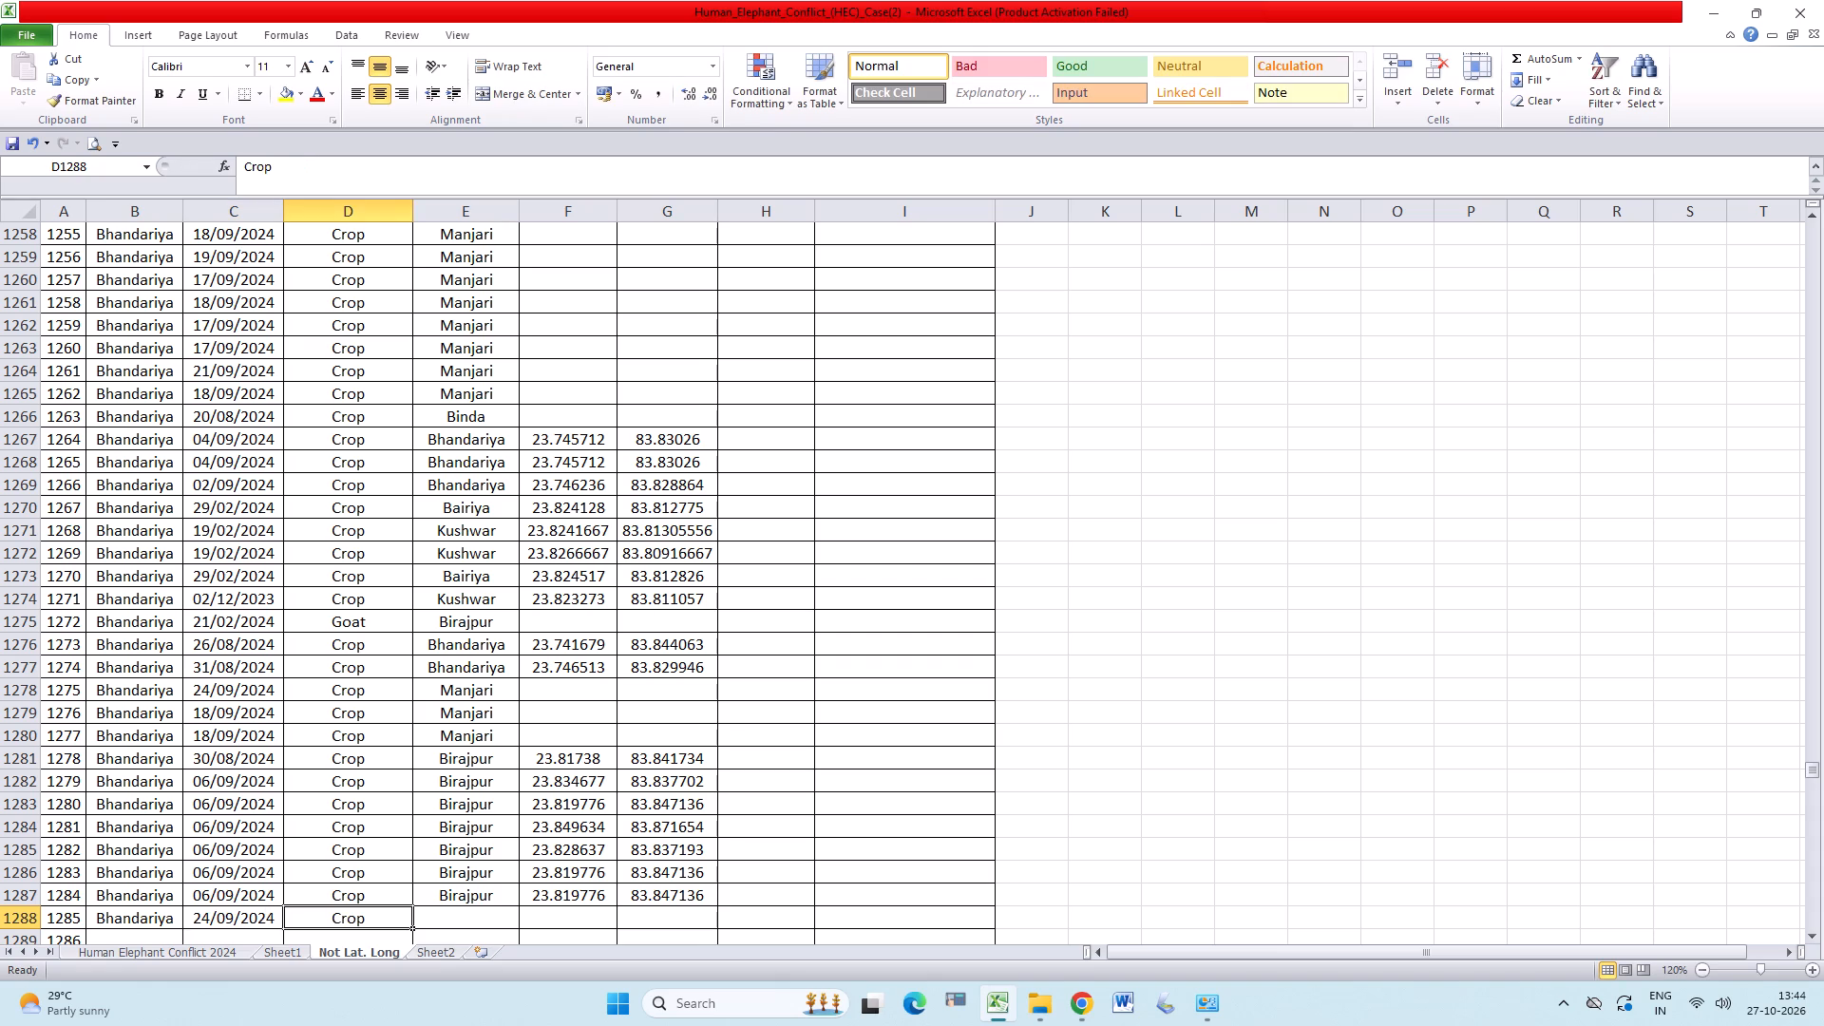
{"action": "key", "text": "Tab"}
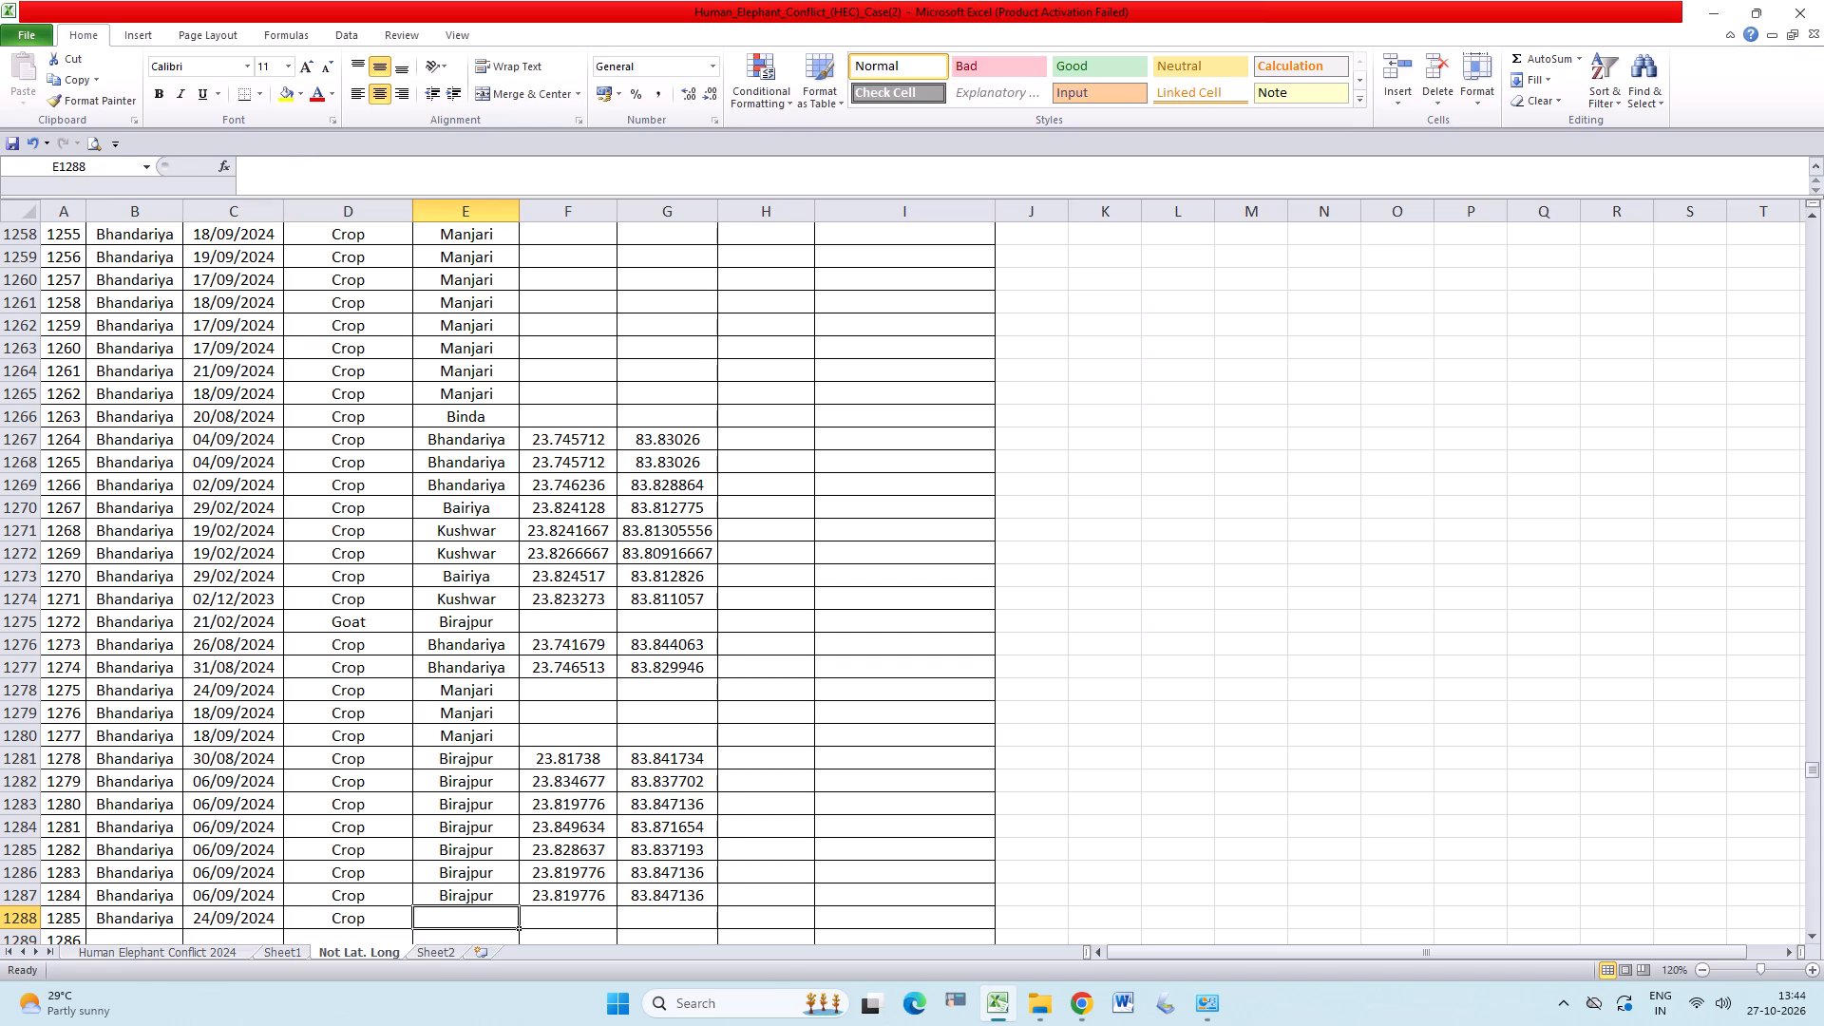
{"action": "key", "text": "ctrl+d"}
{"action": "type", "text": "Ma"}
{"action": "key", "text": "Tab"}
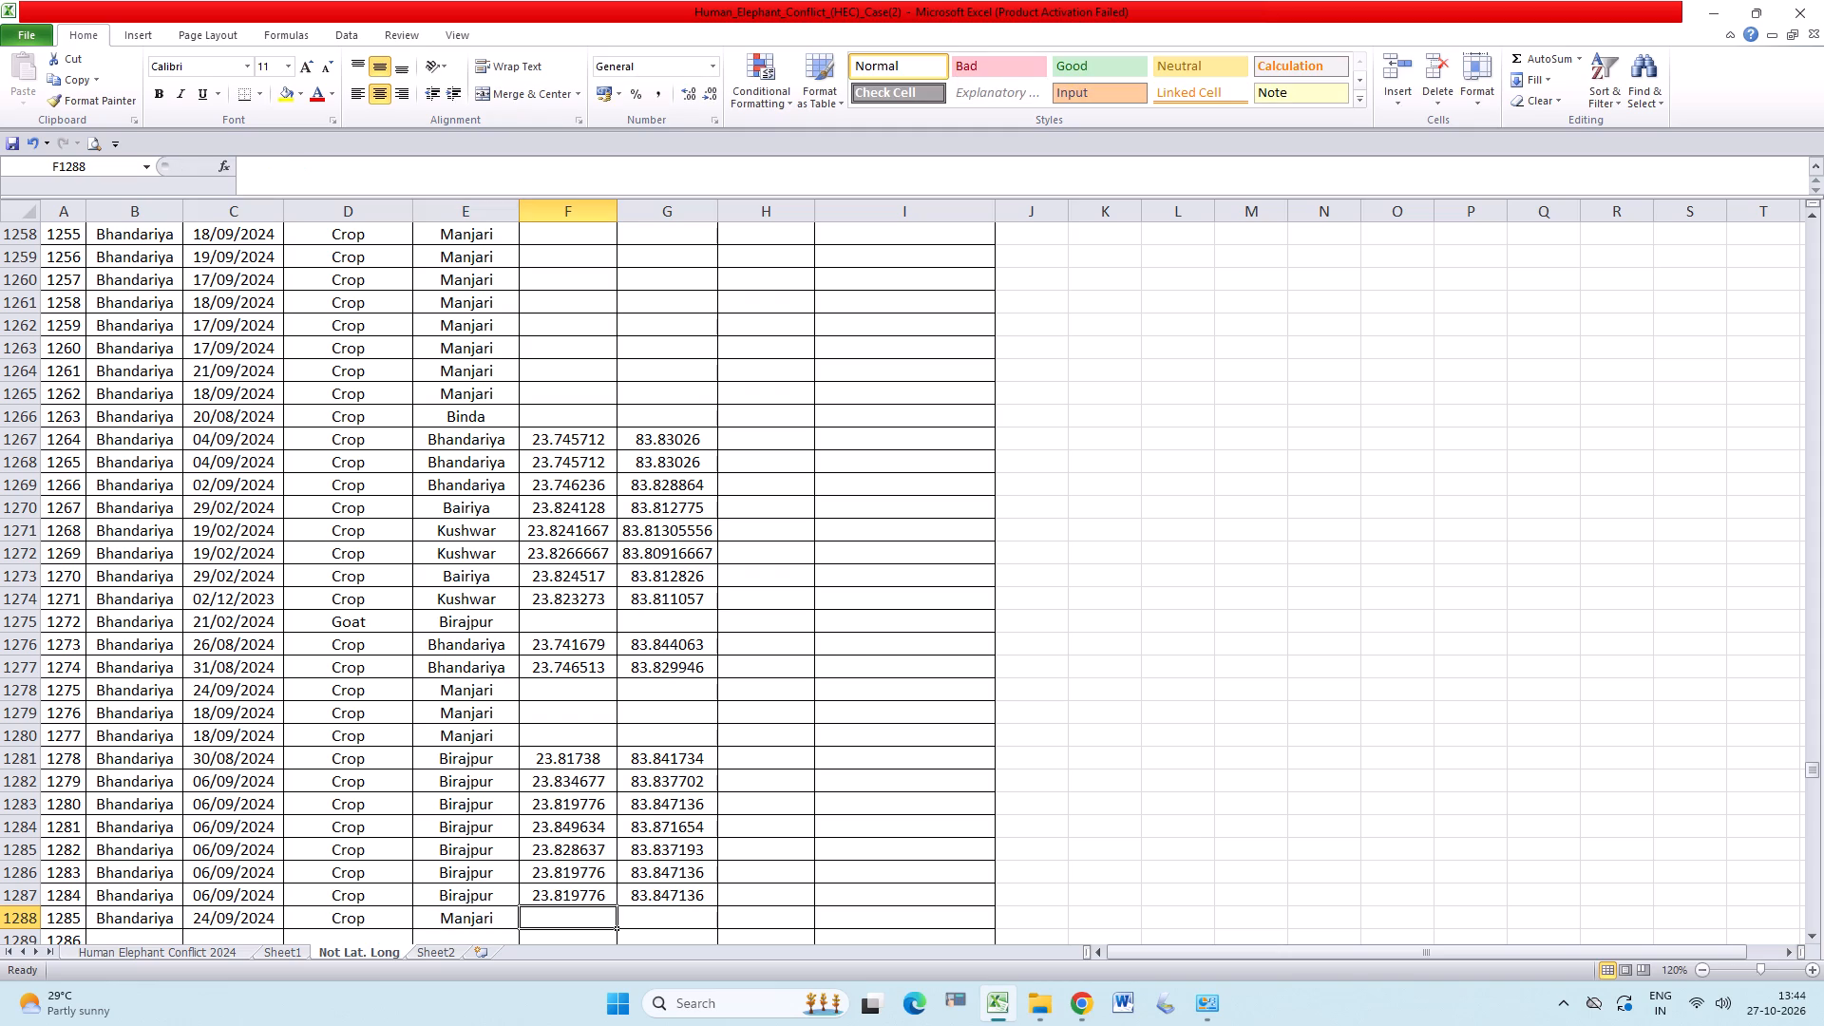
{"action": "key", "text": "Return"}
Fill in record 1286 with range Bhandariya, date 18/09/2024, damage type Crop and village Manjari, leaving the coordinates blank.
{"action": "key", "text": "ctrl+d"}
{"action": "key", "text": "Tab"}
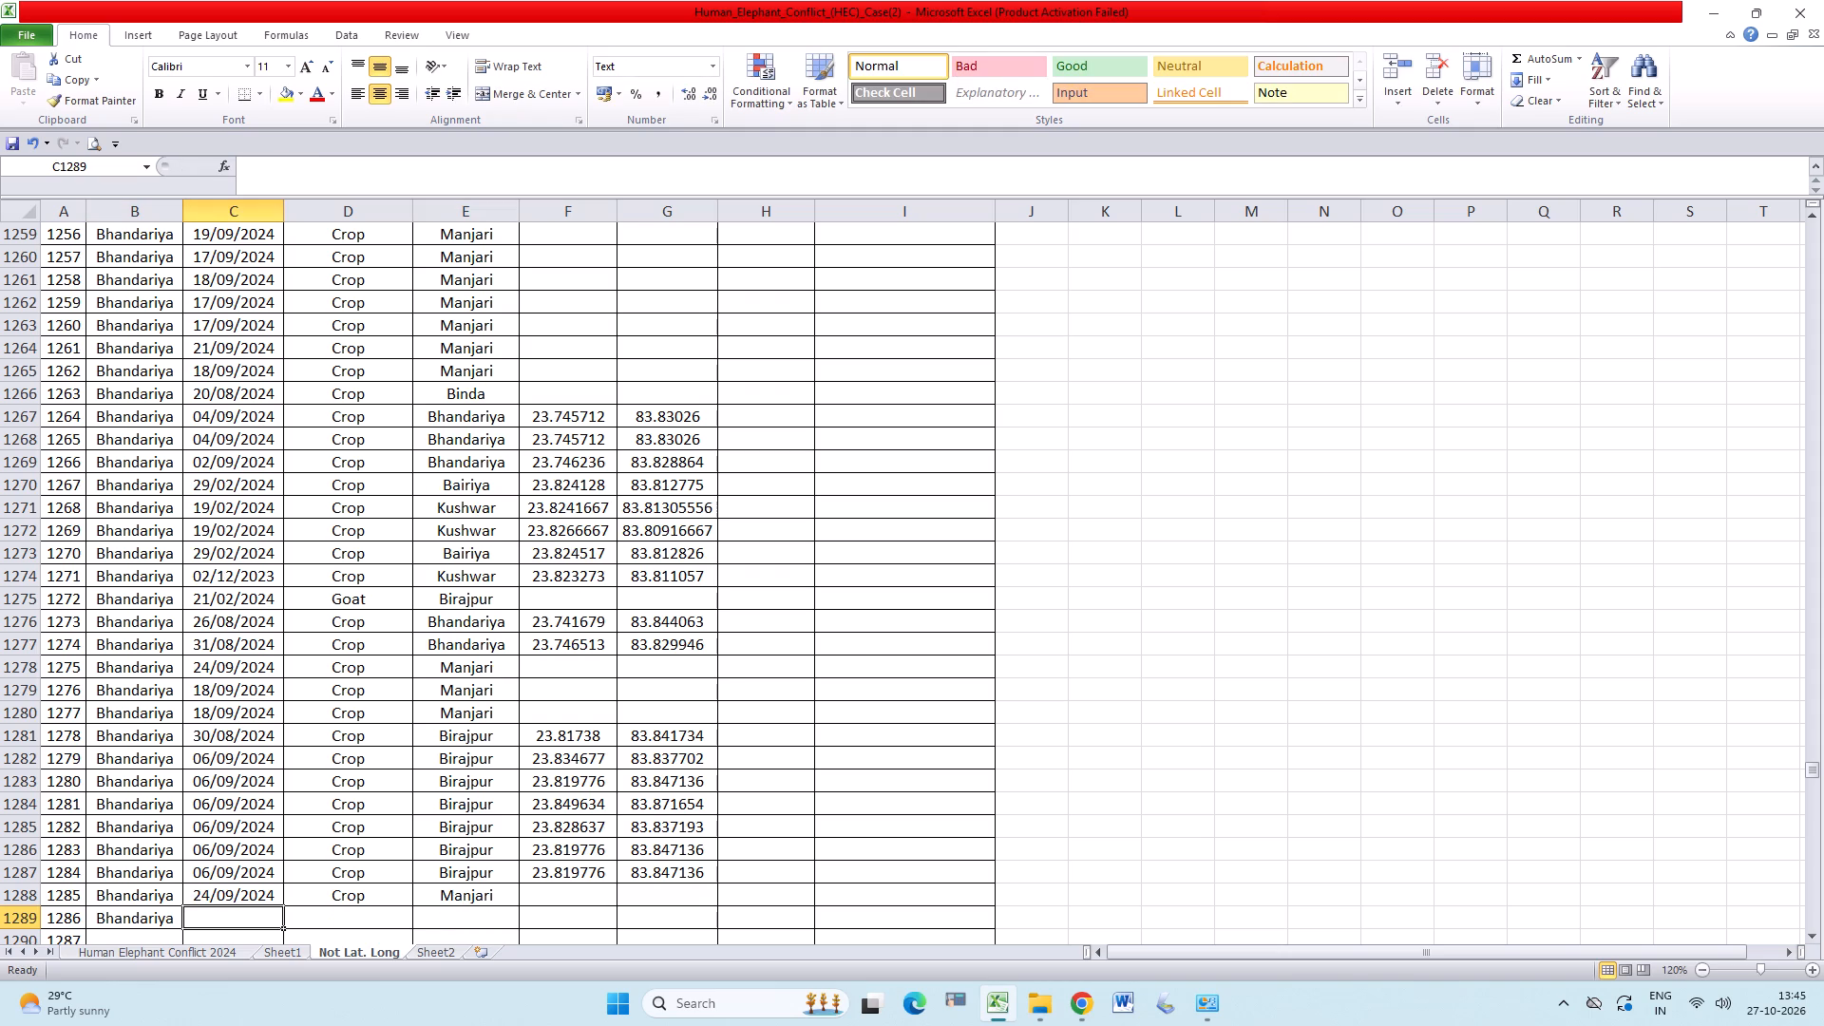
{"action": "type", "text": "18/096"}
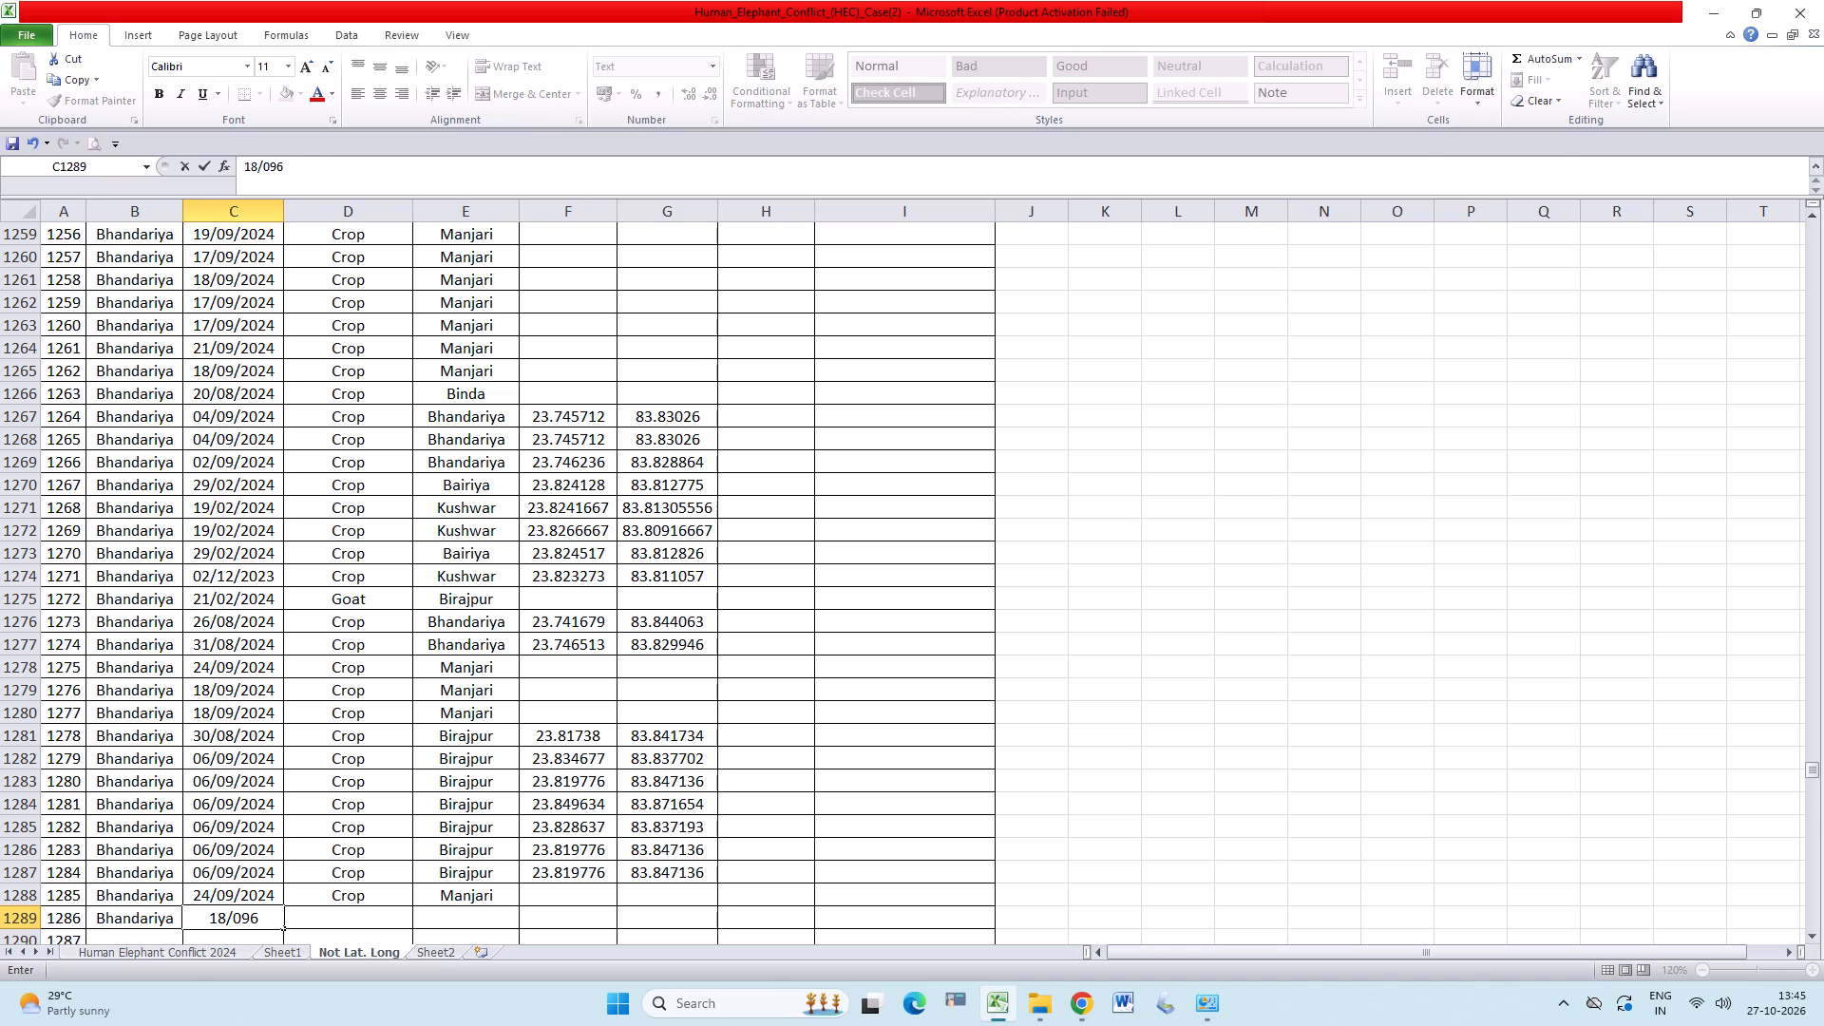
{"action": "key", "text": "BackSpace"}
{"action": "type", "text": "/2024"}
{"action": "key", "text": "Tab"}
{"action": "key", "text": "ctrl+d"}
{"action": "key", "text": "Tab"}
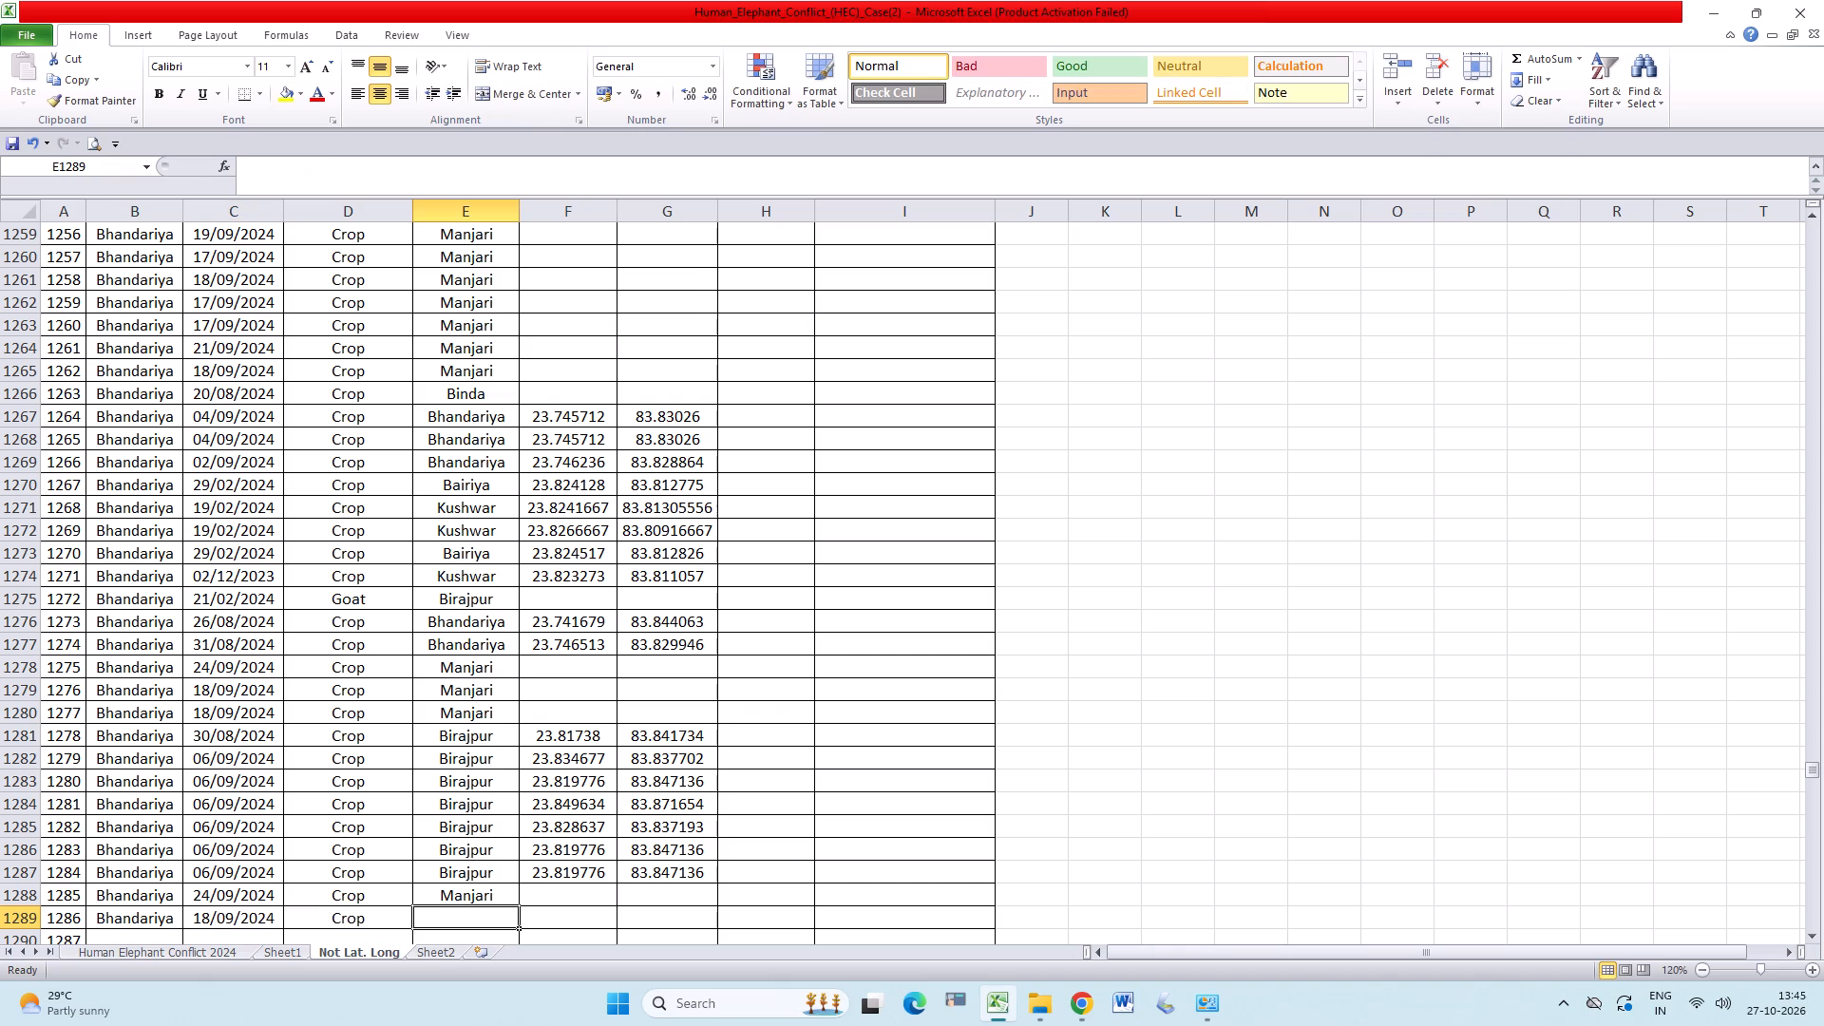
{"action": "key", "text": "ctrl+d"}
{"action": "key", "text": "Return"}
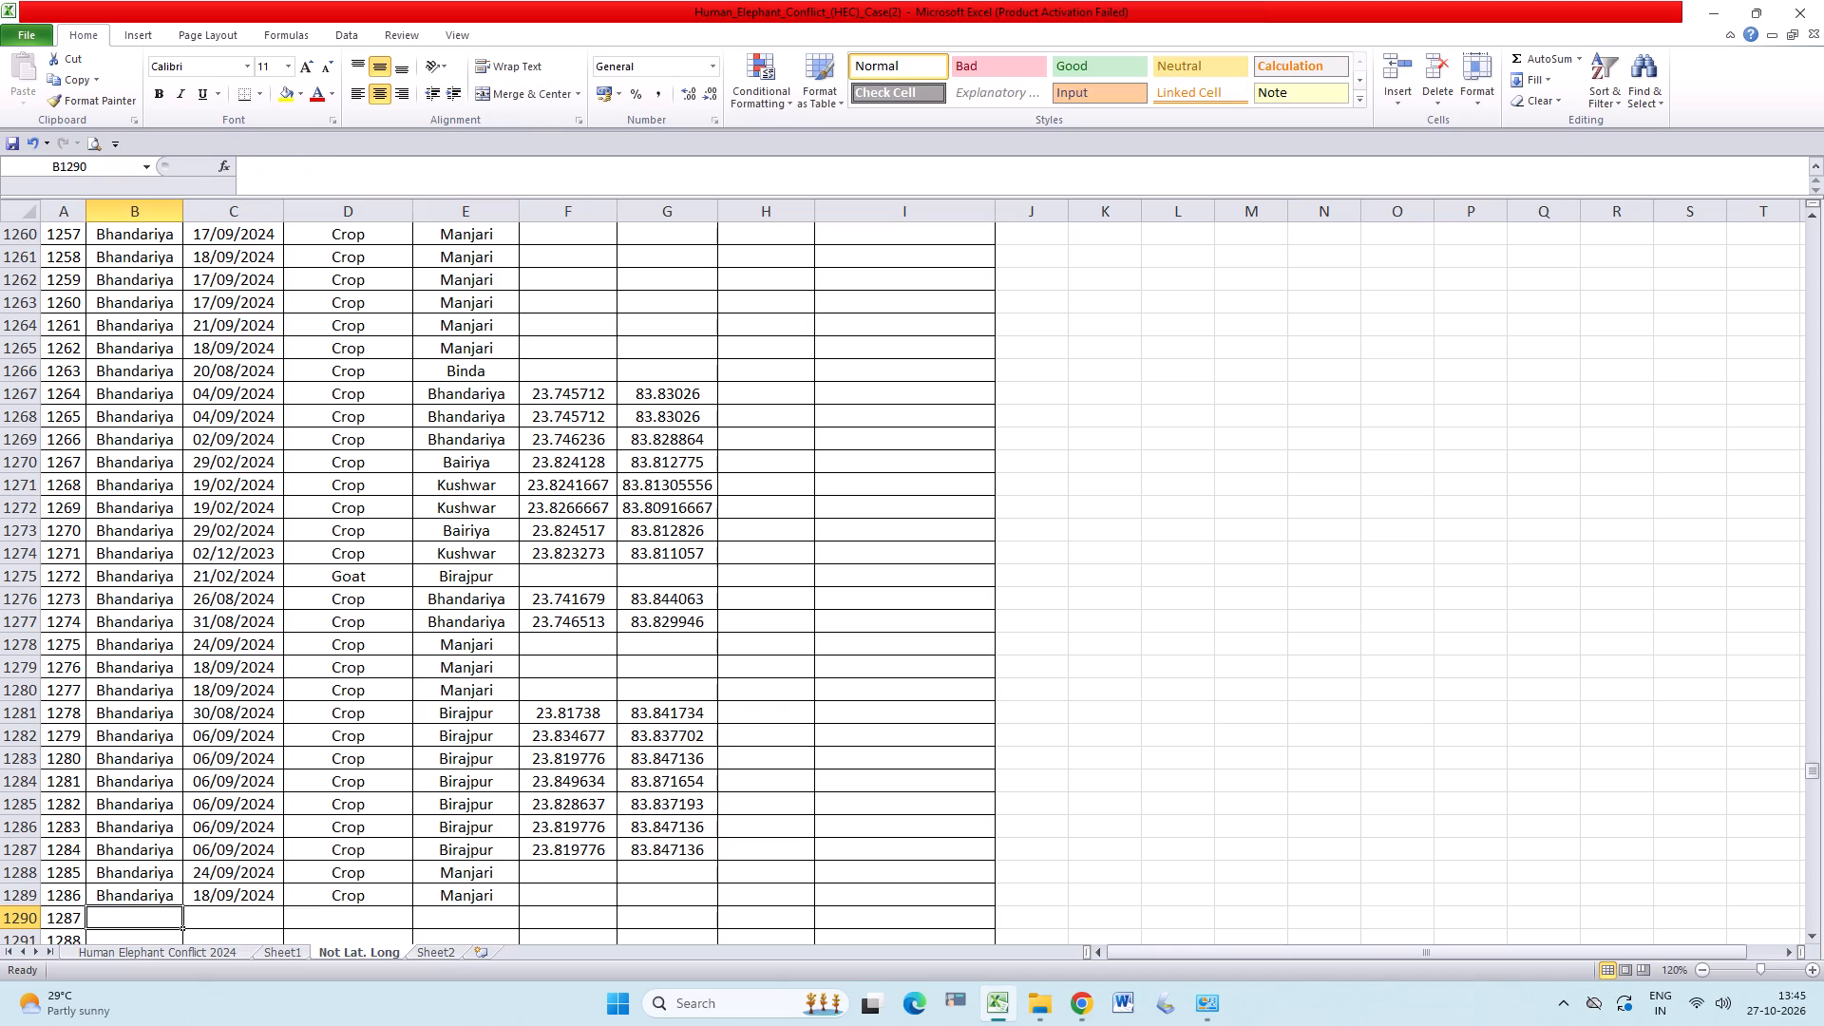
Fill in record 1287 with range Bhandariya, date 25/01/2024, damage type House Damage and village Kushwar.
{"action": "key", "text": "ctrl+d"}
{"action": "key", "text": "Tab"}
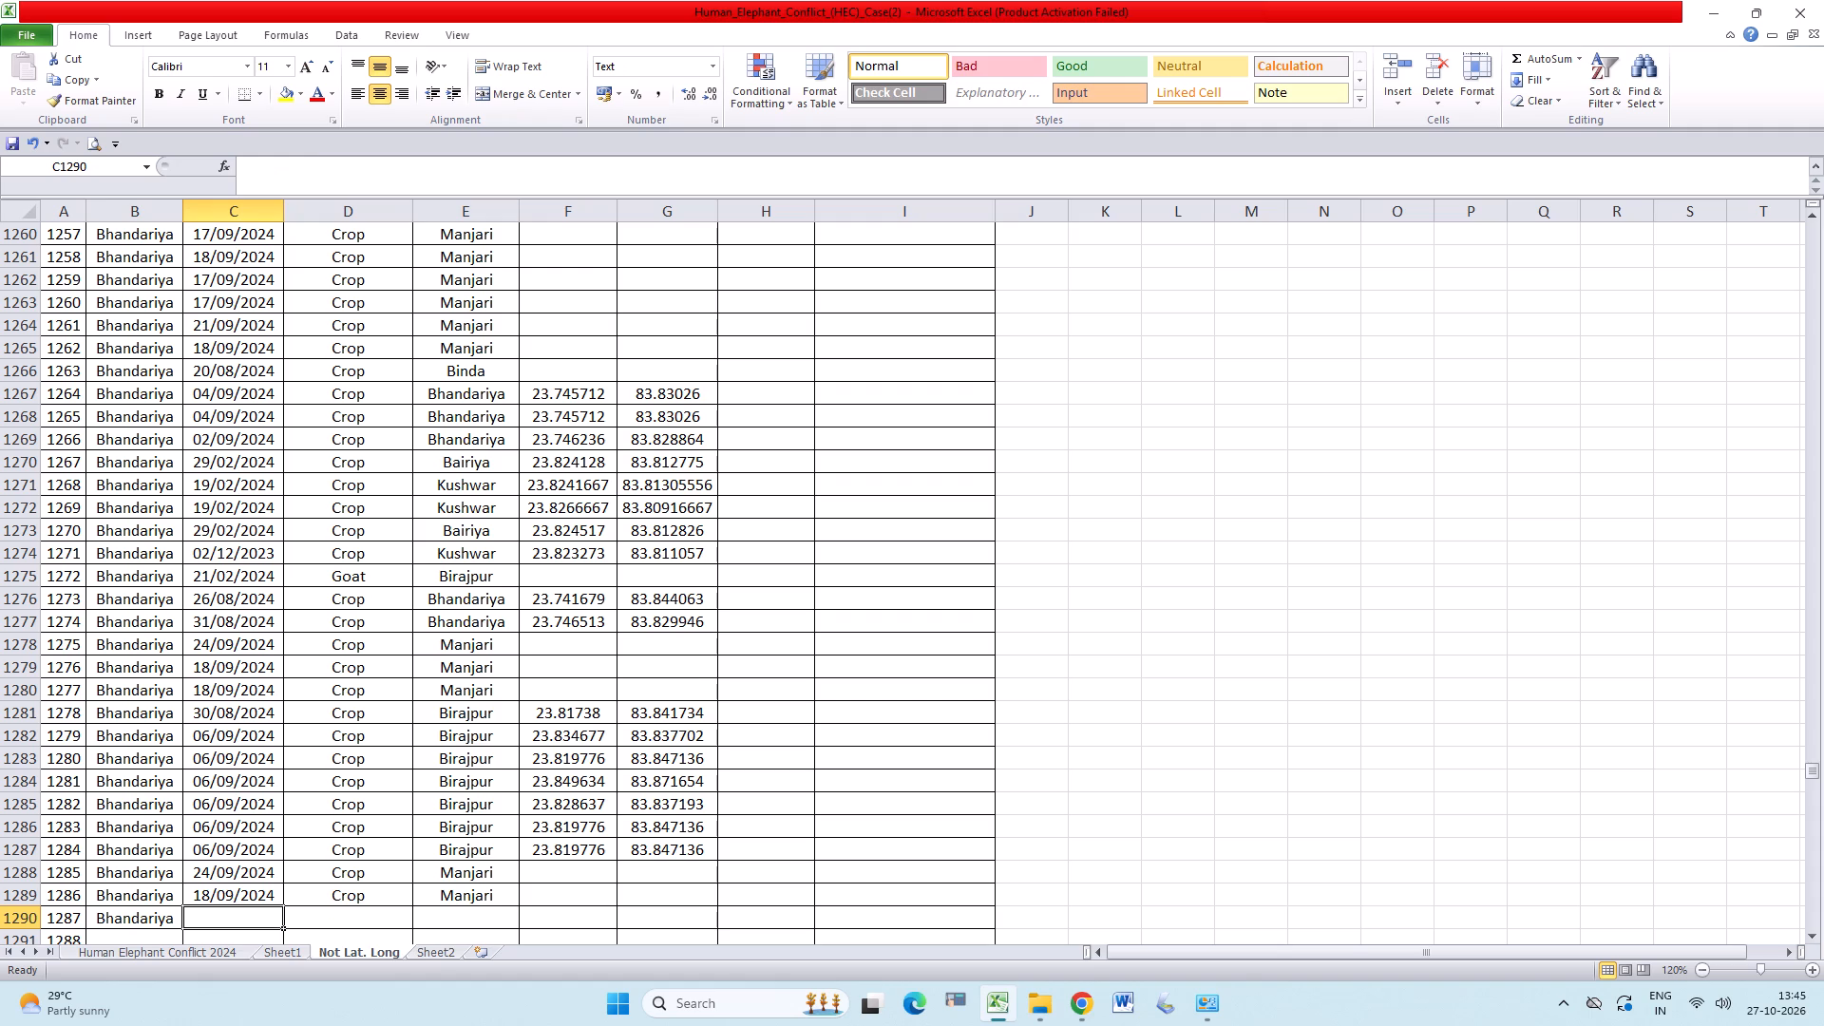
{"action": "type", "text": "25/01*"}
{"action": "key", "text": "BackSpace"}
{"action": "type", "text": "/202"}
{"action": "key", "text": "4"}
{"action": "key", "text": "Tab"}
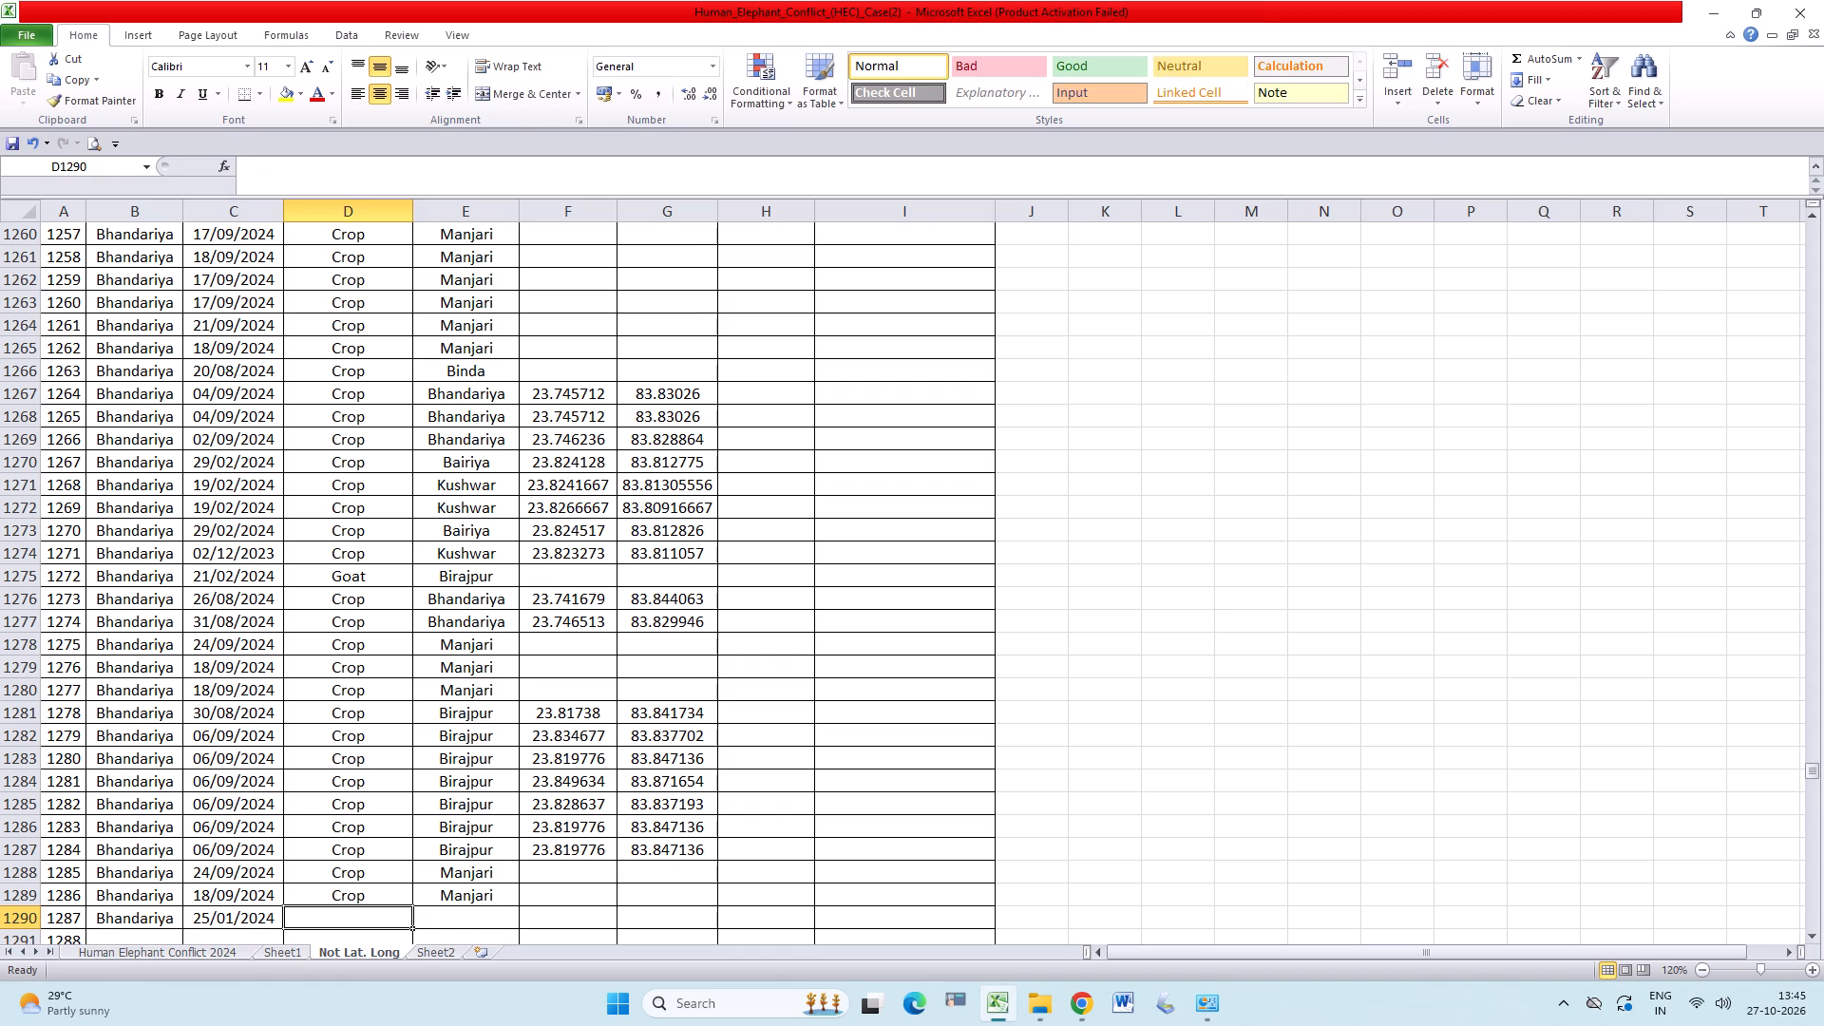
{"action": "key", "text": "h"}
{"action": "key", "text": "Tab"}
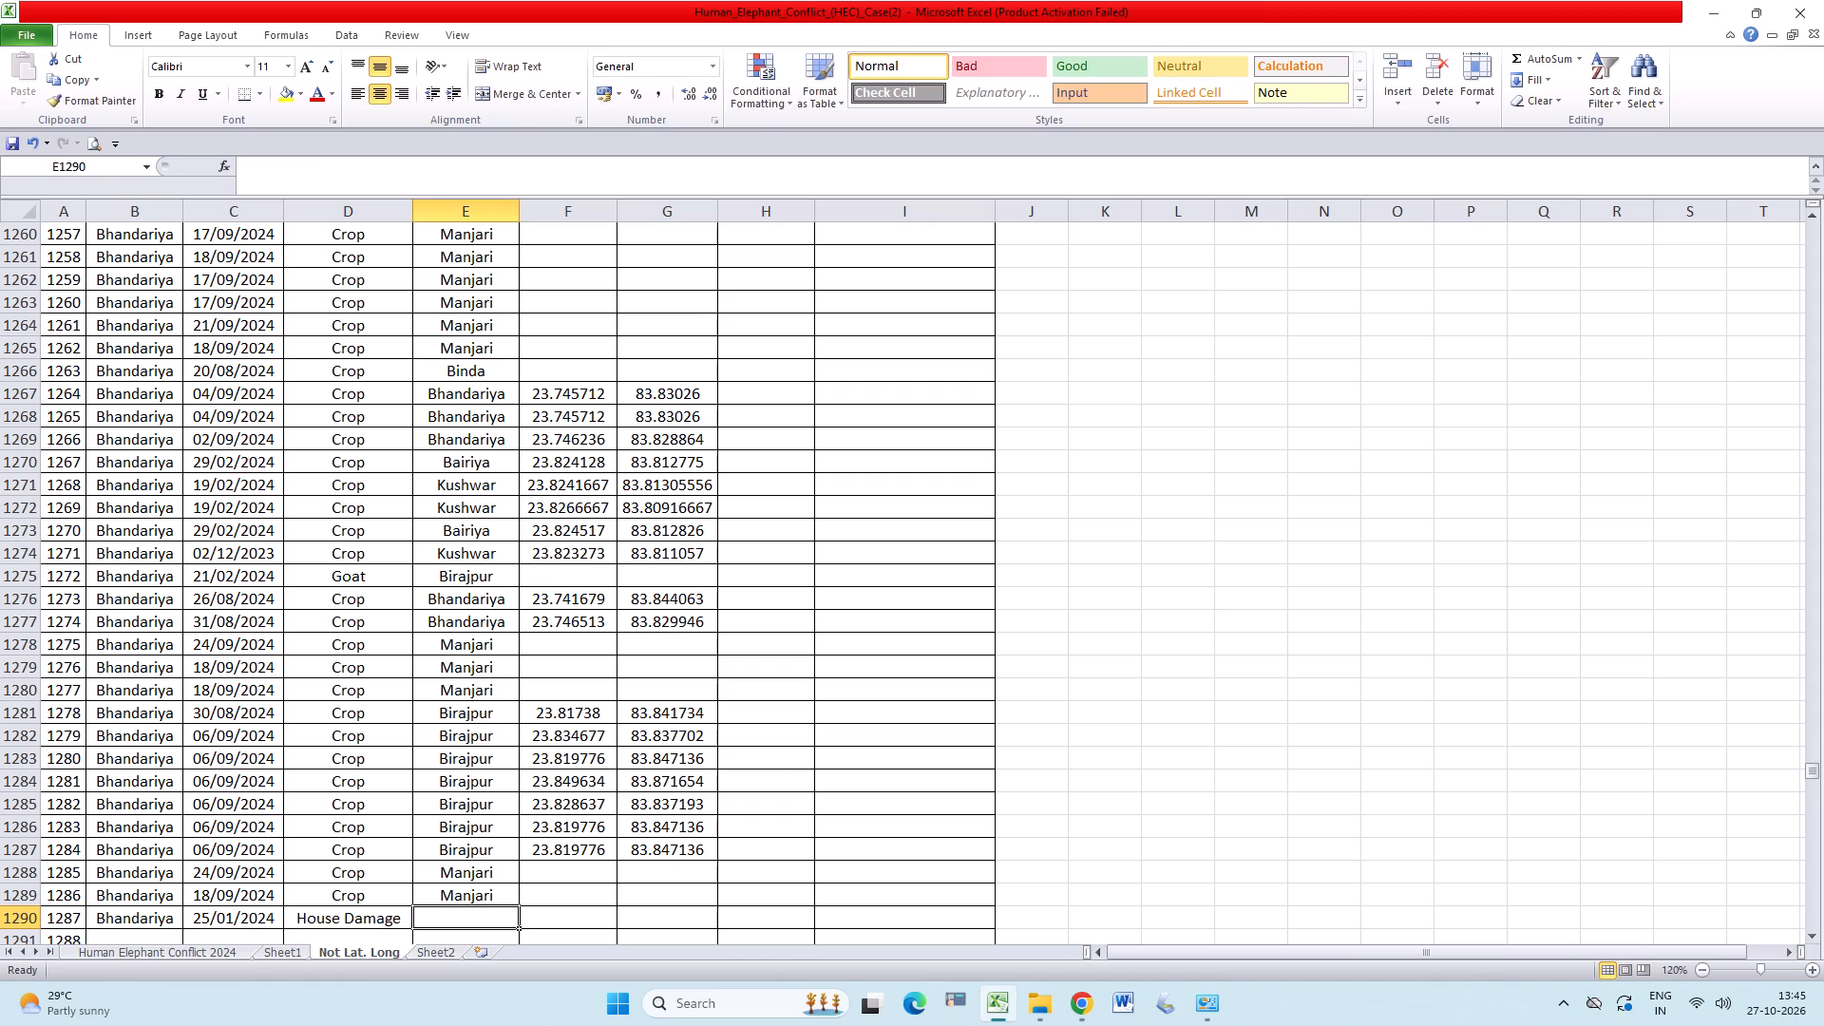
{"action": "type", "text": "Ku"}
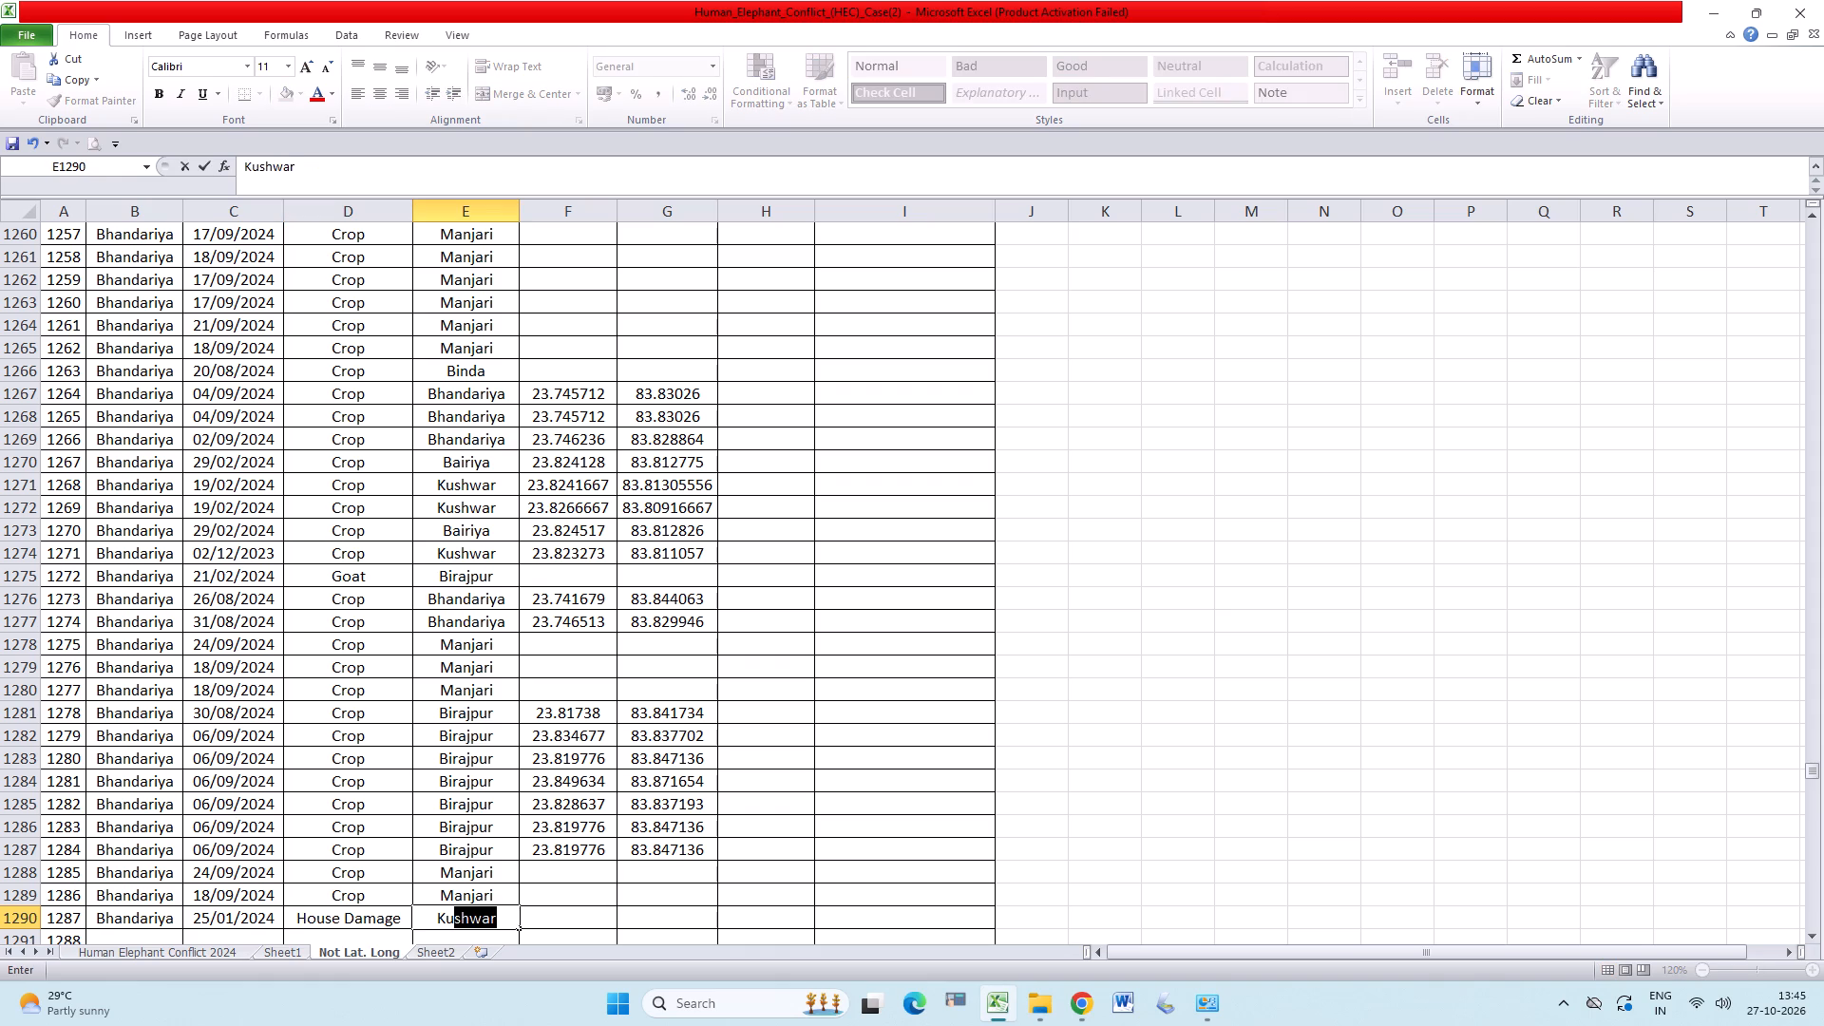
{"action": "key", "text": "Tab"}
Enter latitude 23.829508 and longitude 83.8196 for record 1287.
{"action": "type", "text": "23."}
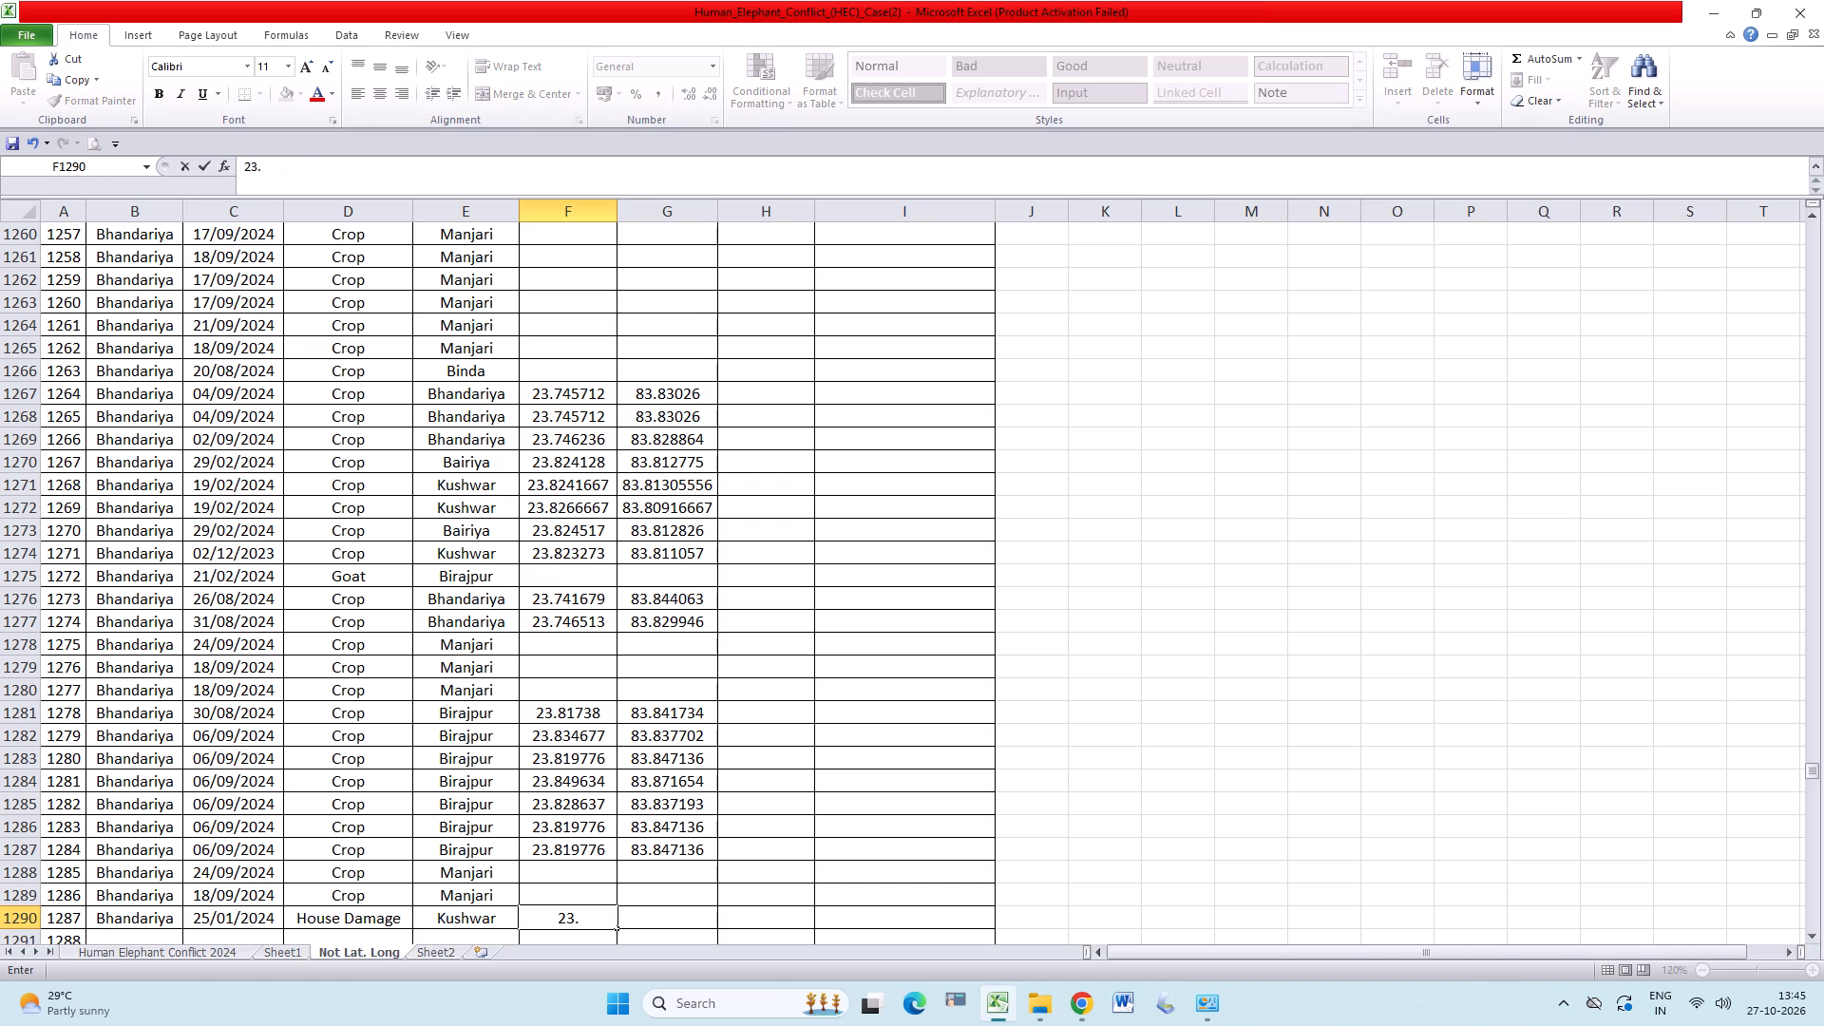
{"action": "type", "text": "829"}
{"action": "key", "text": "5"}
{"action": "type", "text": "08"}
{"action": "key", "text": "Tab"}
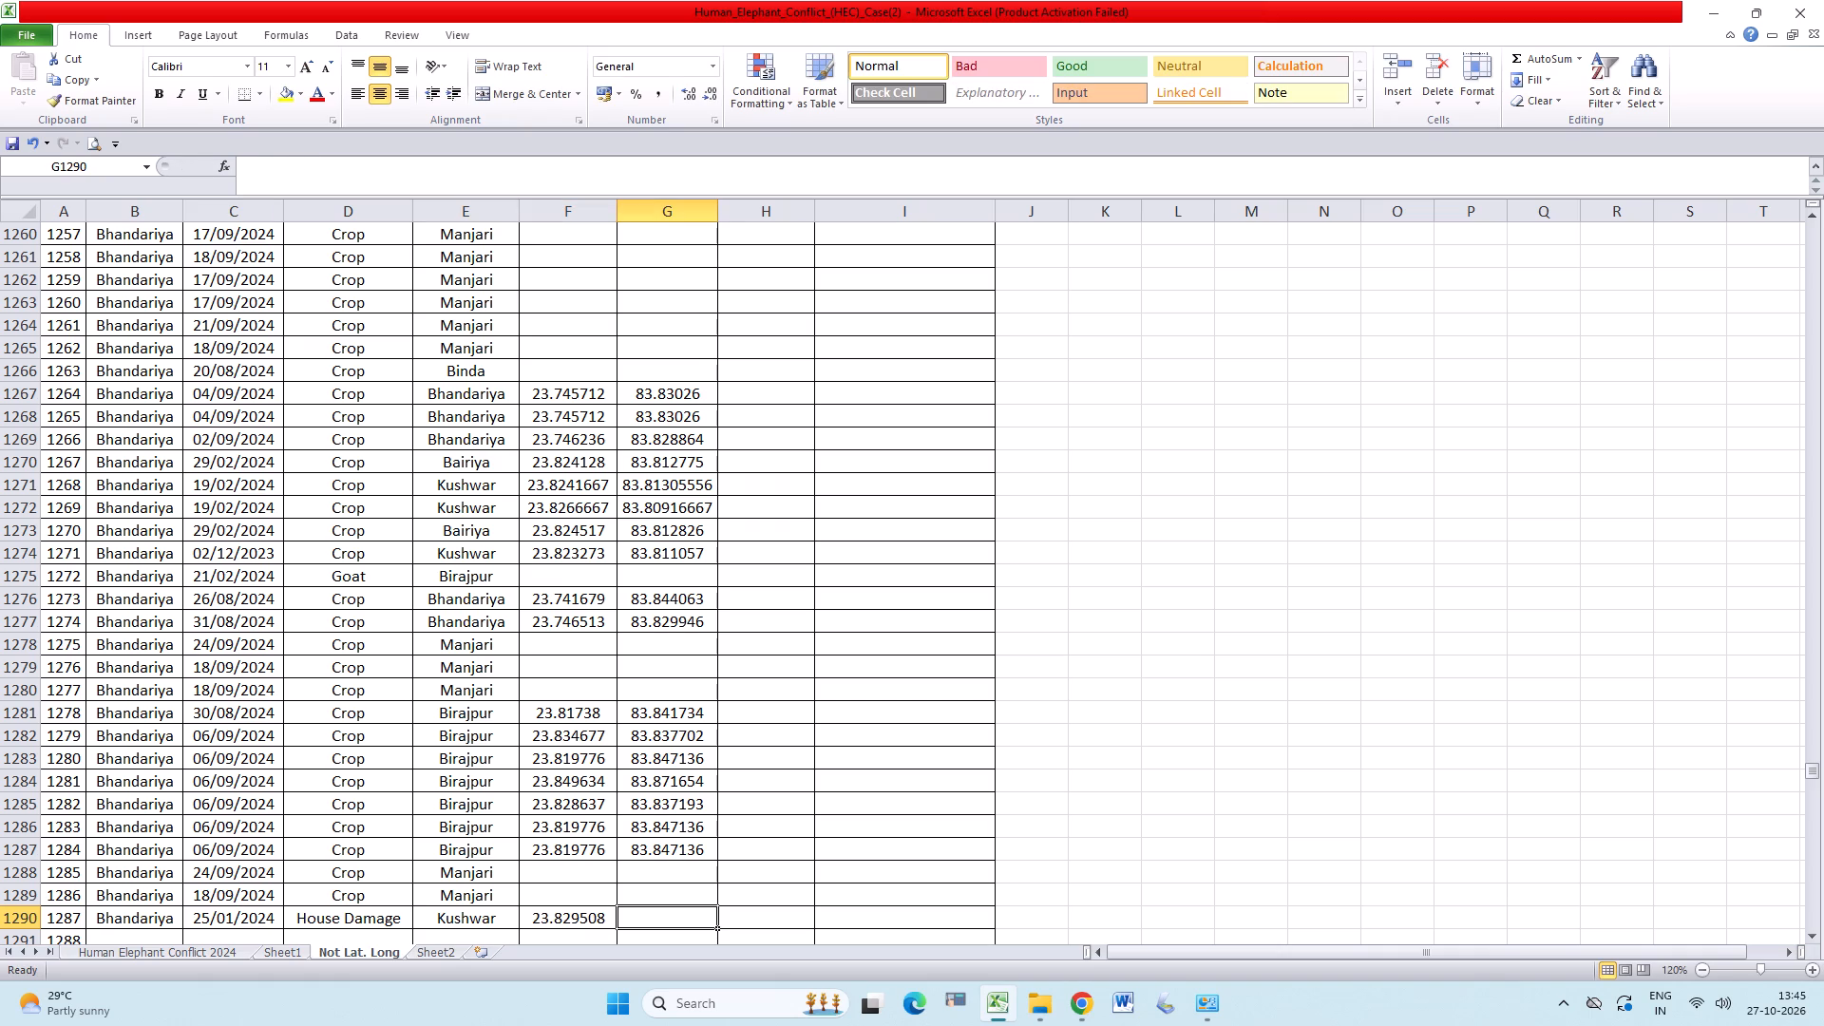
{"action": "type", "text": "83."}
{"action": "type", "text": "85"}
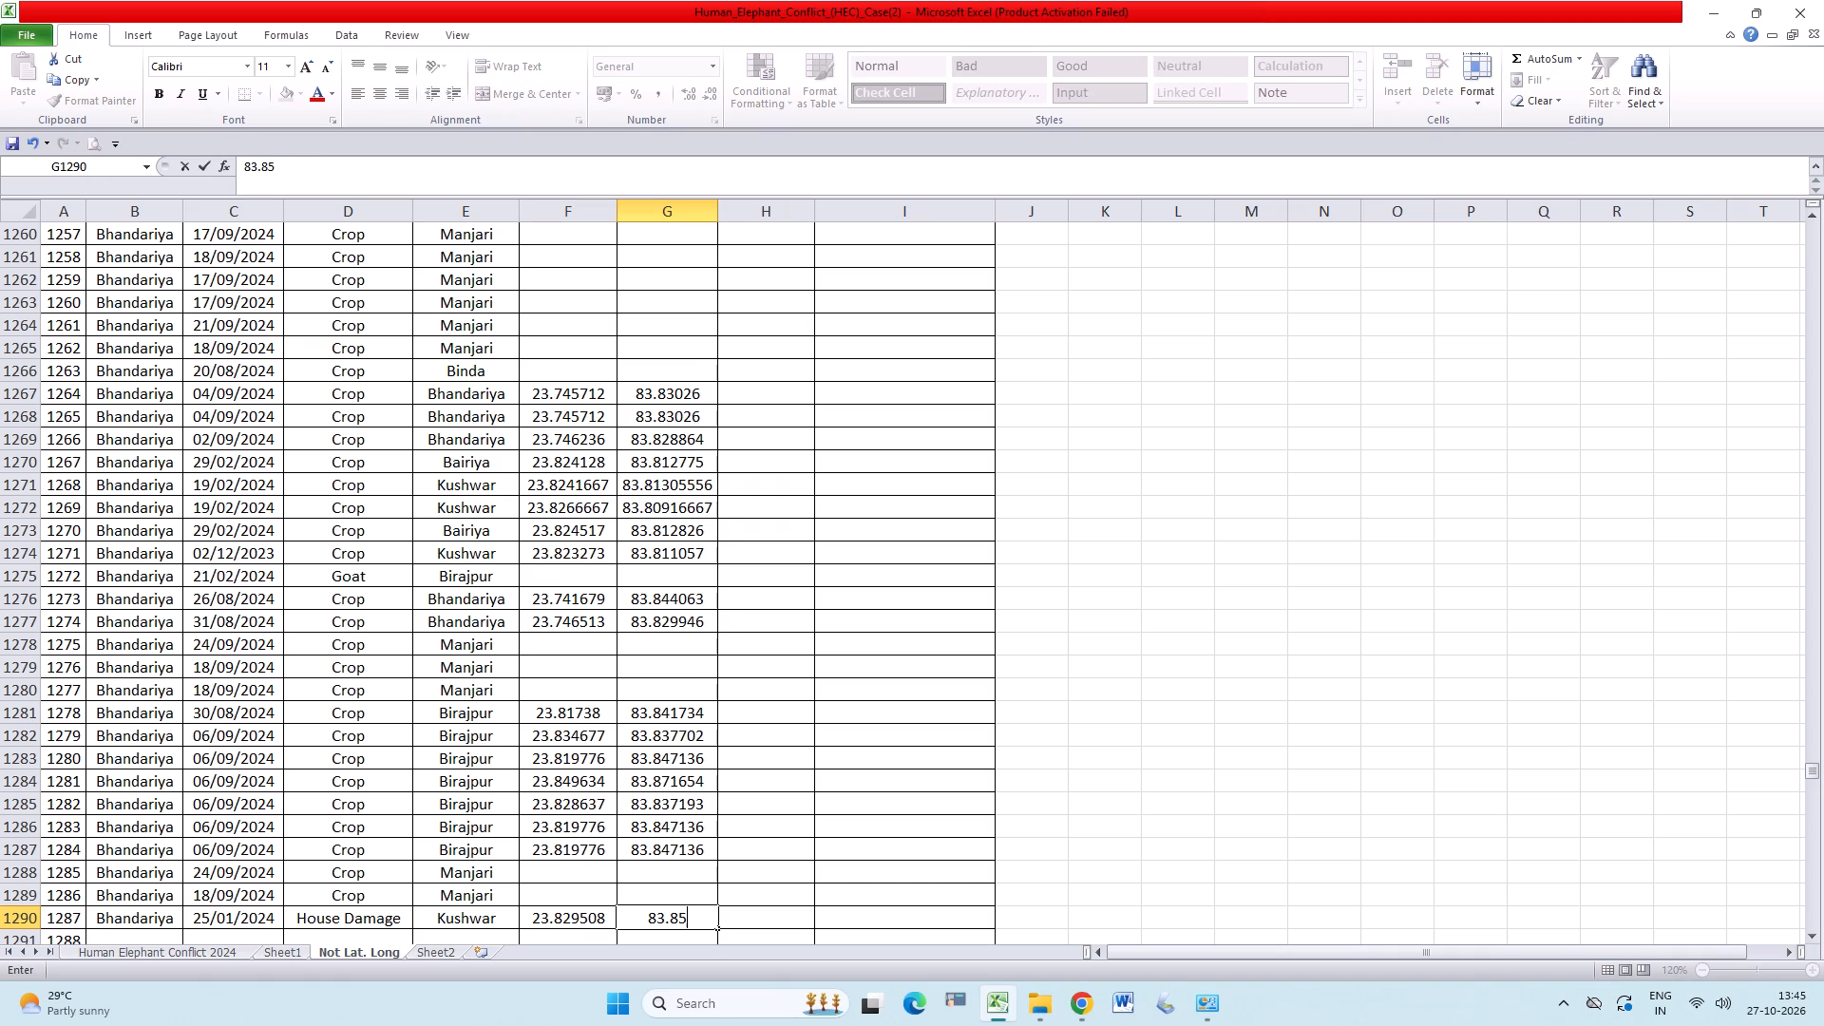
{"action": "key", "text": "BackSpace"}
{"action": "type", "text": "196"}
{"action": "key", "text": "Return"}
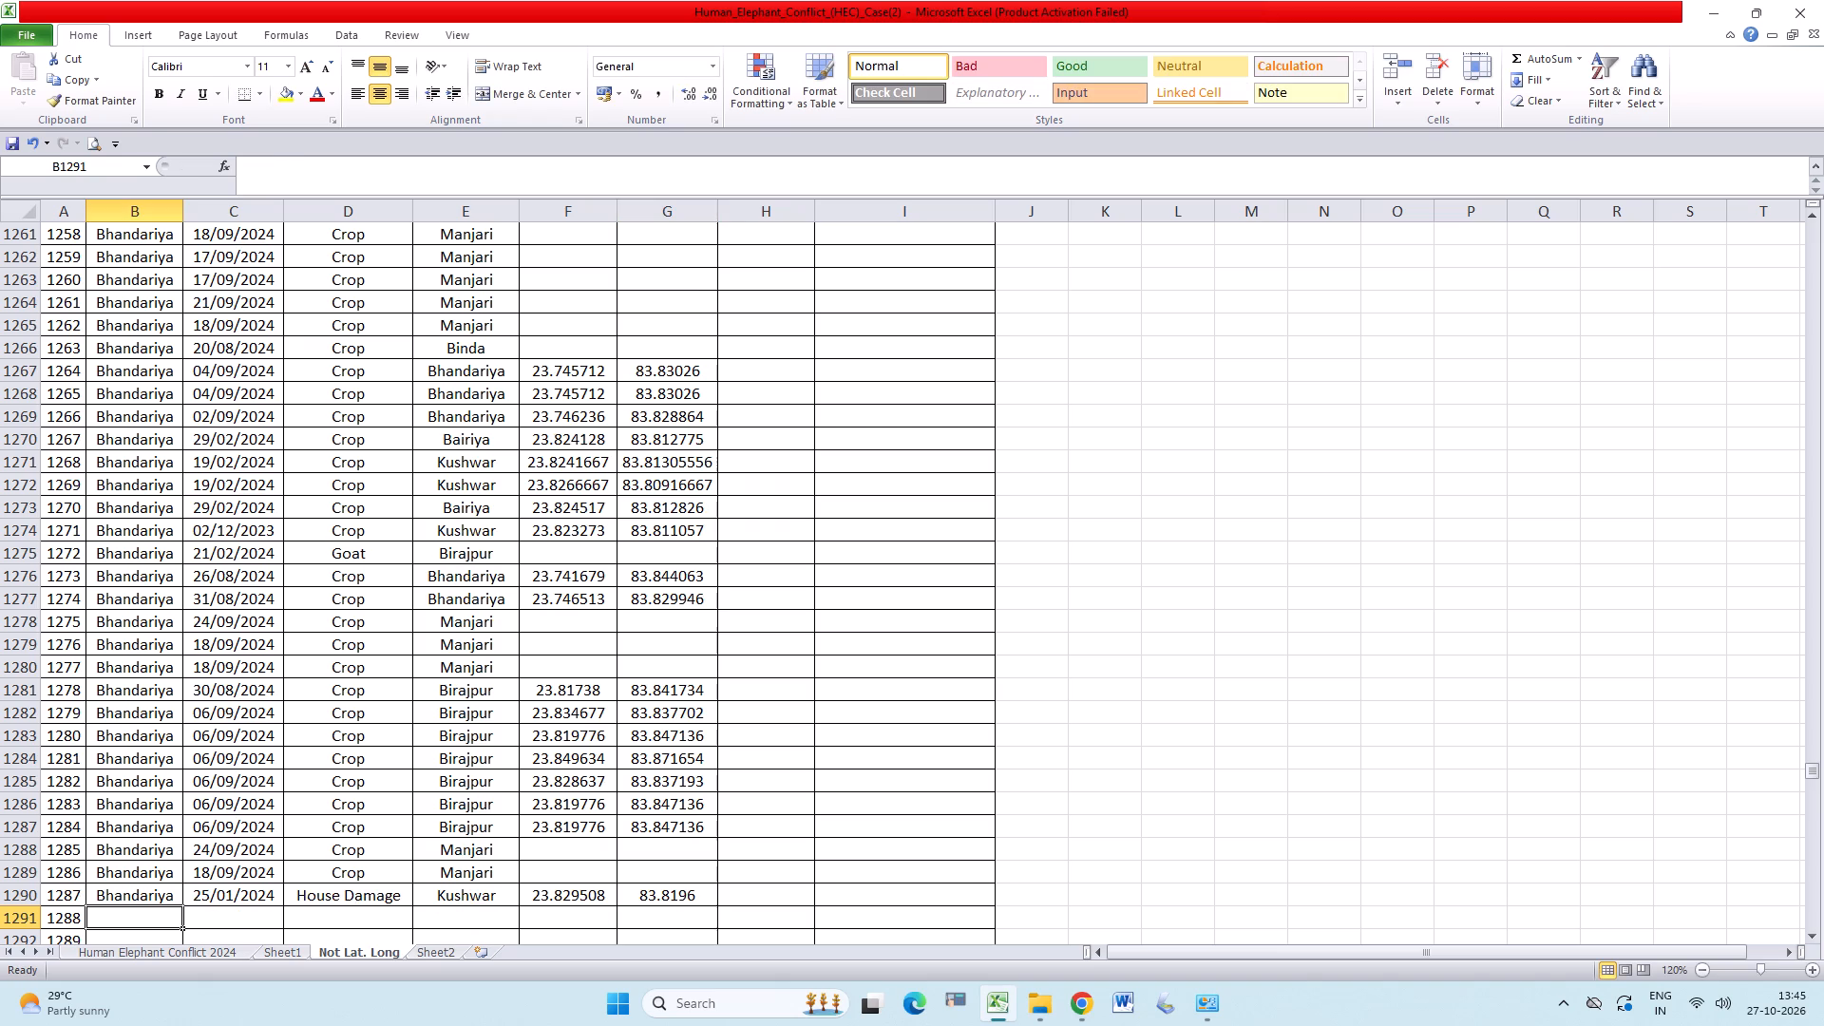
Save the workbook.
{"action": "key", "text": "ctrl+s"}
{"action": "key", "text": "ctrl+s"}
{"action": "key", "text": "ctrl+s"}
Browse the Not Lat. Long sheet's print preview to find the pages holding the latest Bhandariya records, up to record 1287.
{"action": "left_click", "coordinate": [142, 912]}
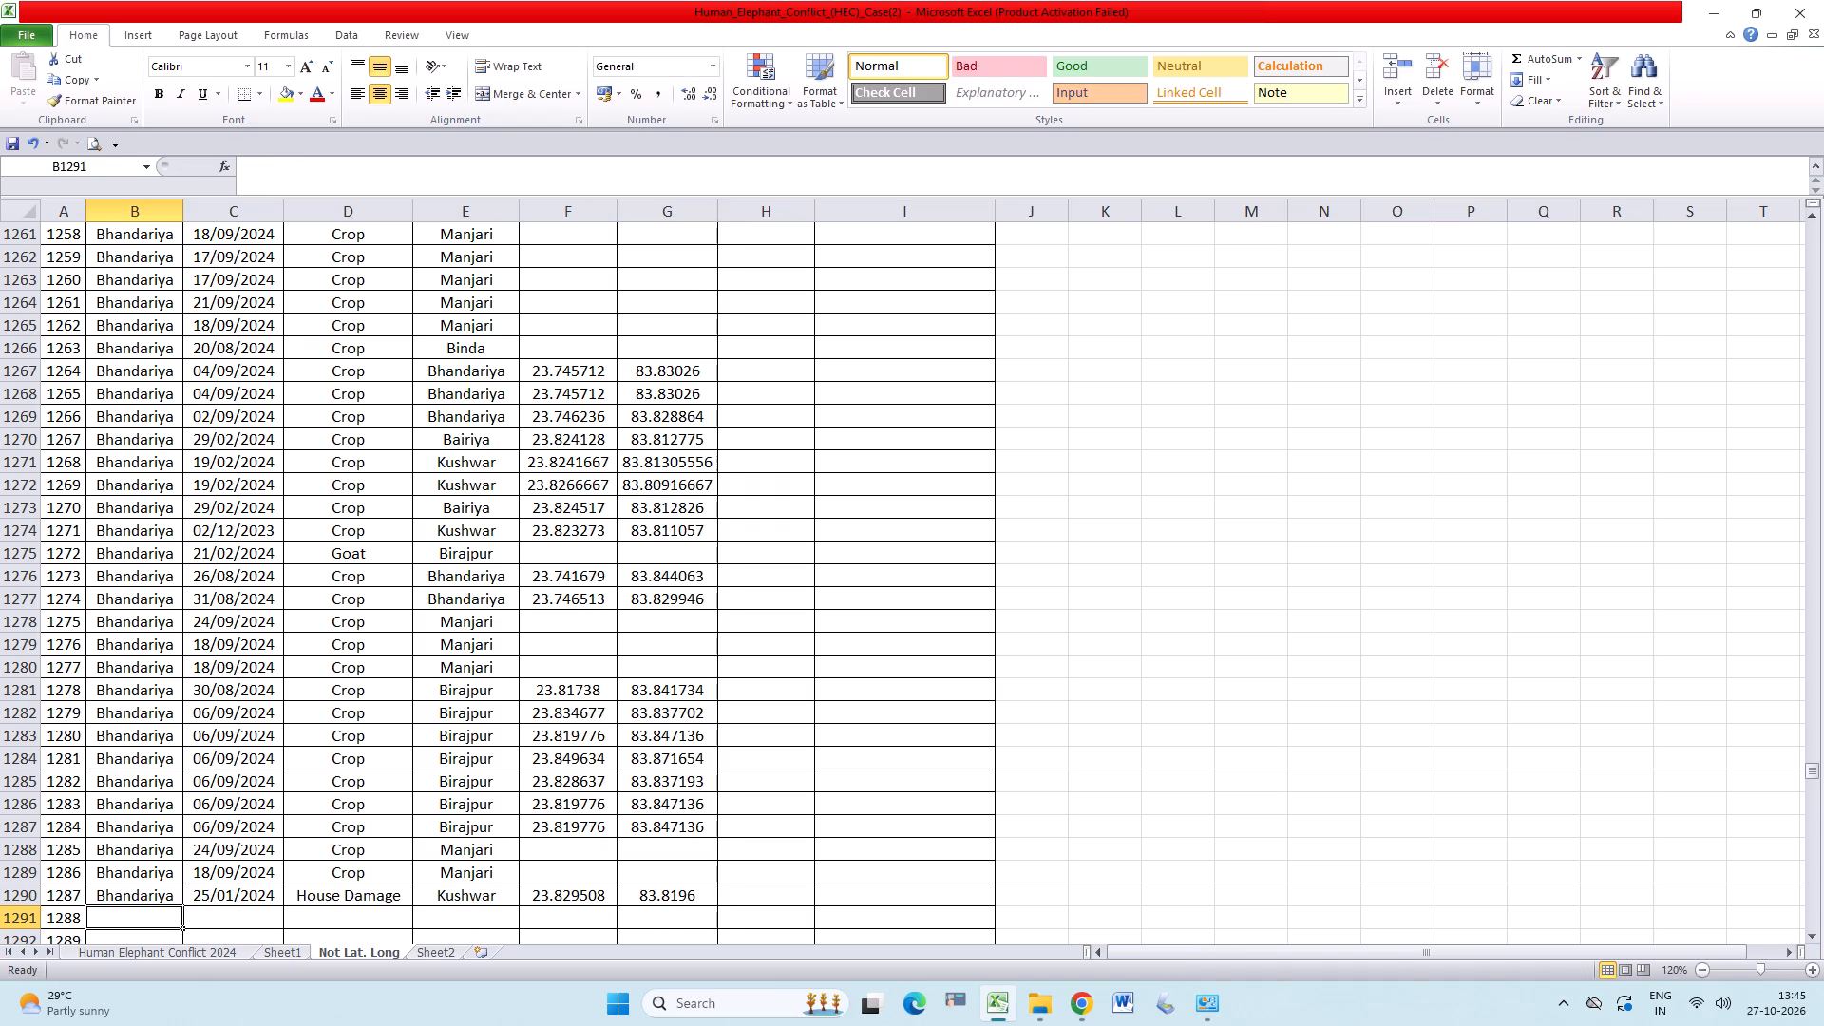
{"action": "key", "text": "ctrl+F2"}
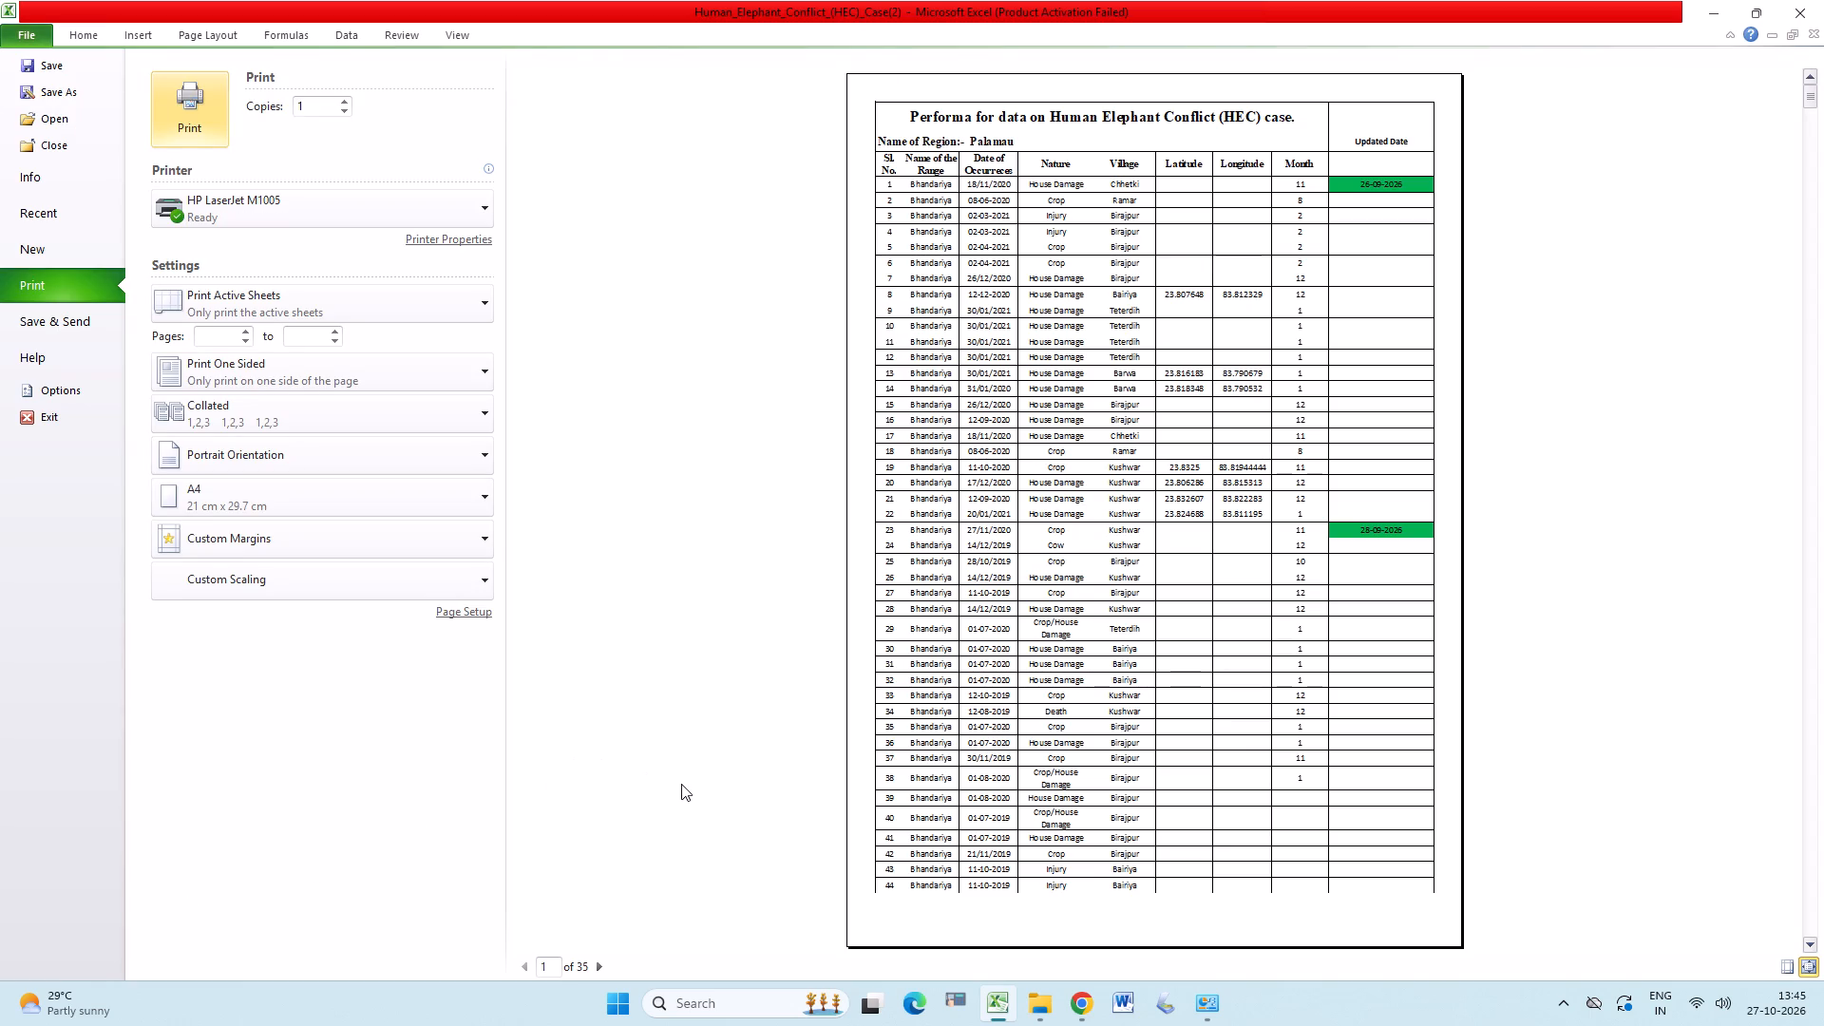
{"action": "scroll", "coordinate": [1065, 728], "scroll_direction": "down", "scroll_amount": 1}
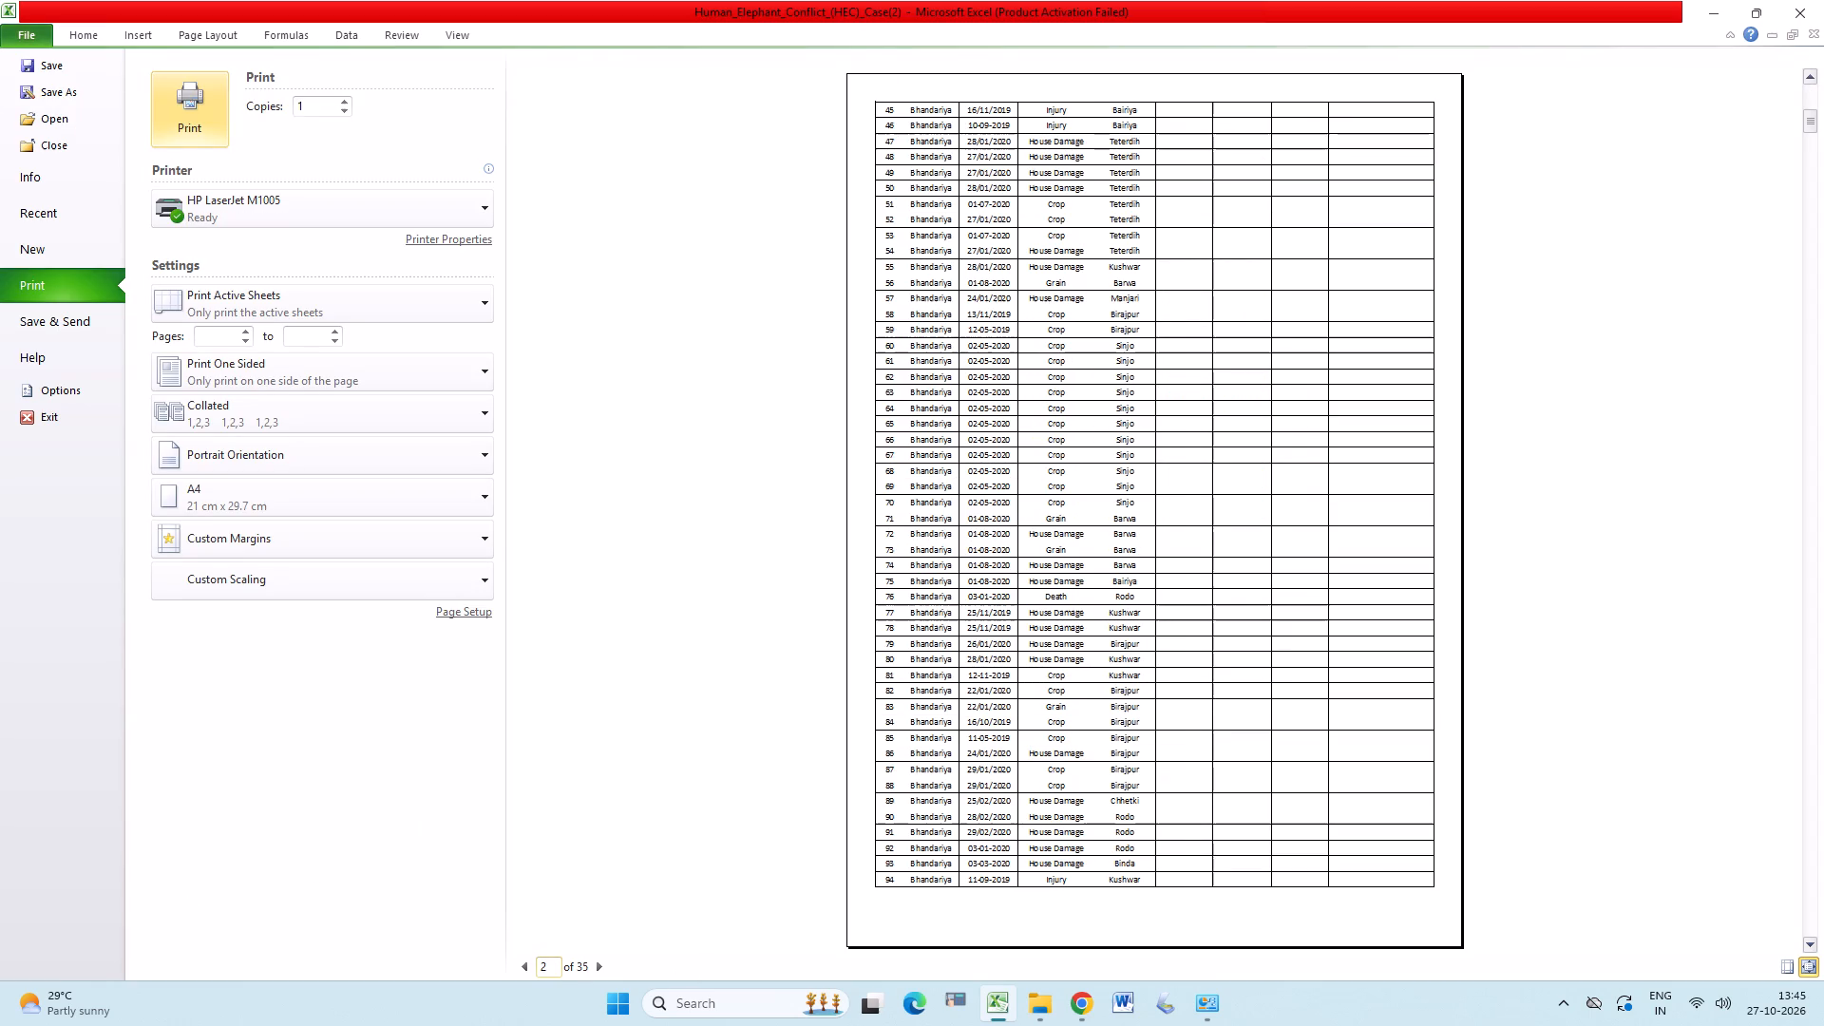
{"action": "left_click", "coordinate": [552, 960]}
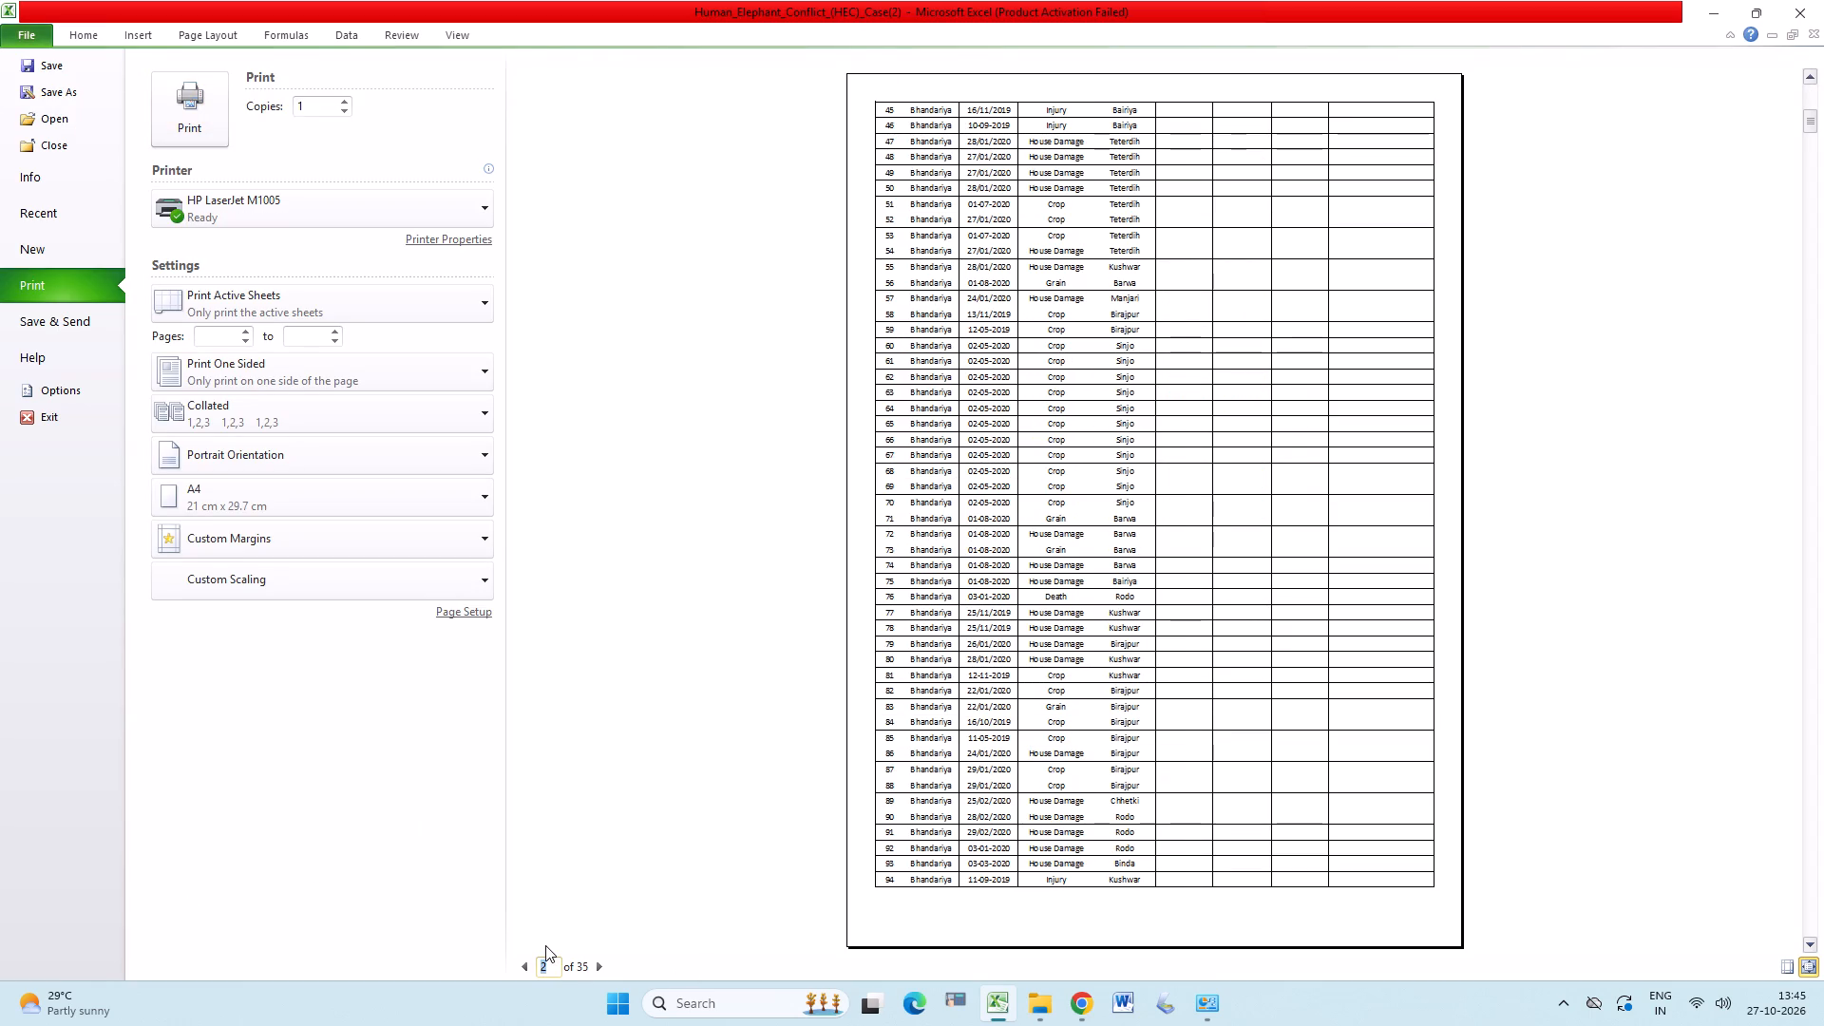
{"action": "key", "text": "3"}
{"action": "key", "text": "BackSpace"}
{"action": "type", "text": "23"}
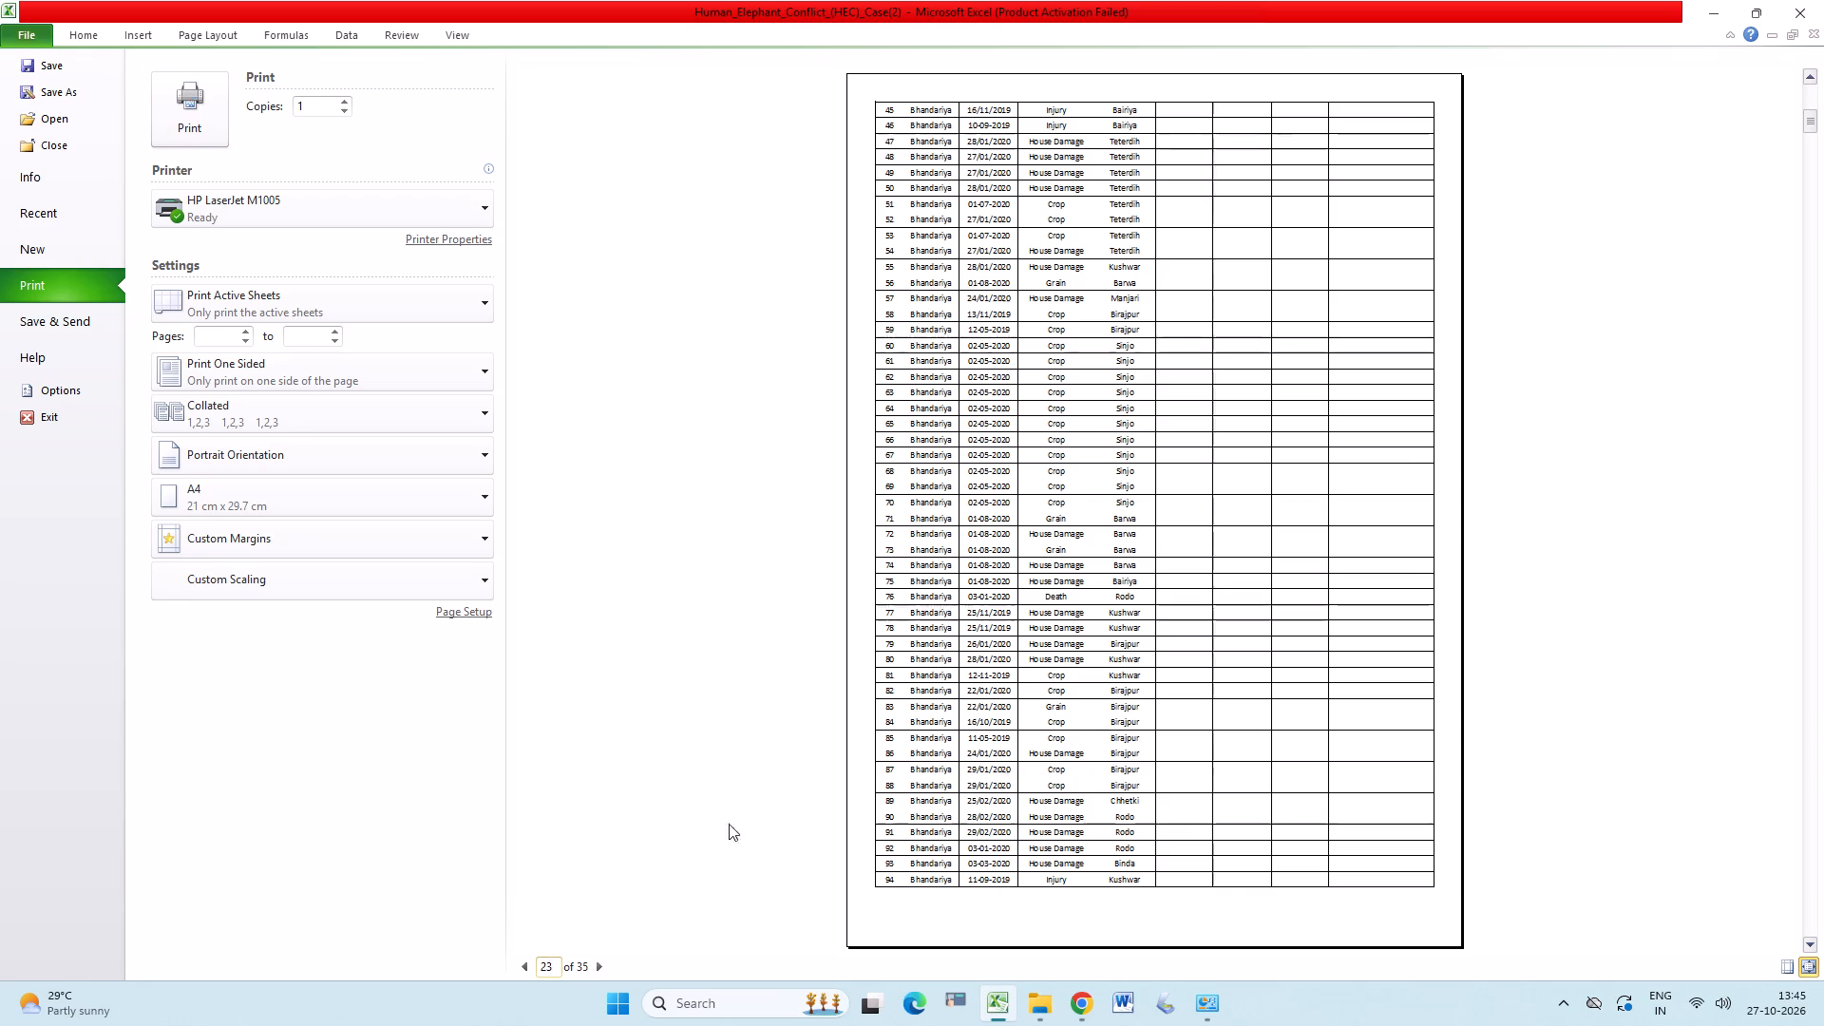
{"action": "scroll", "coordinate": [1187, 606], "scroll_direction": "down", "scroll_amount": 2}
{"action": "scroll", "coordinate": [1190, 606], "scroll_direction": "up", "scroll_amount": 2}
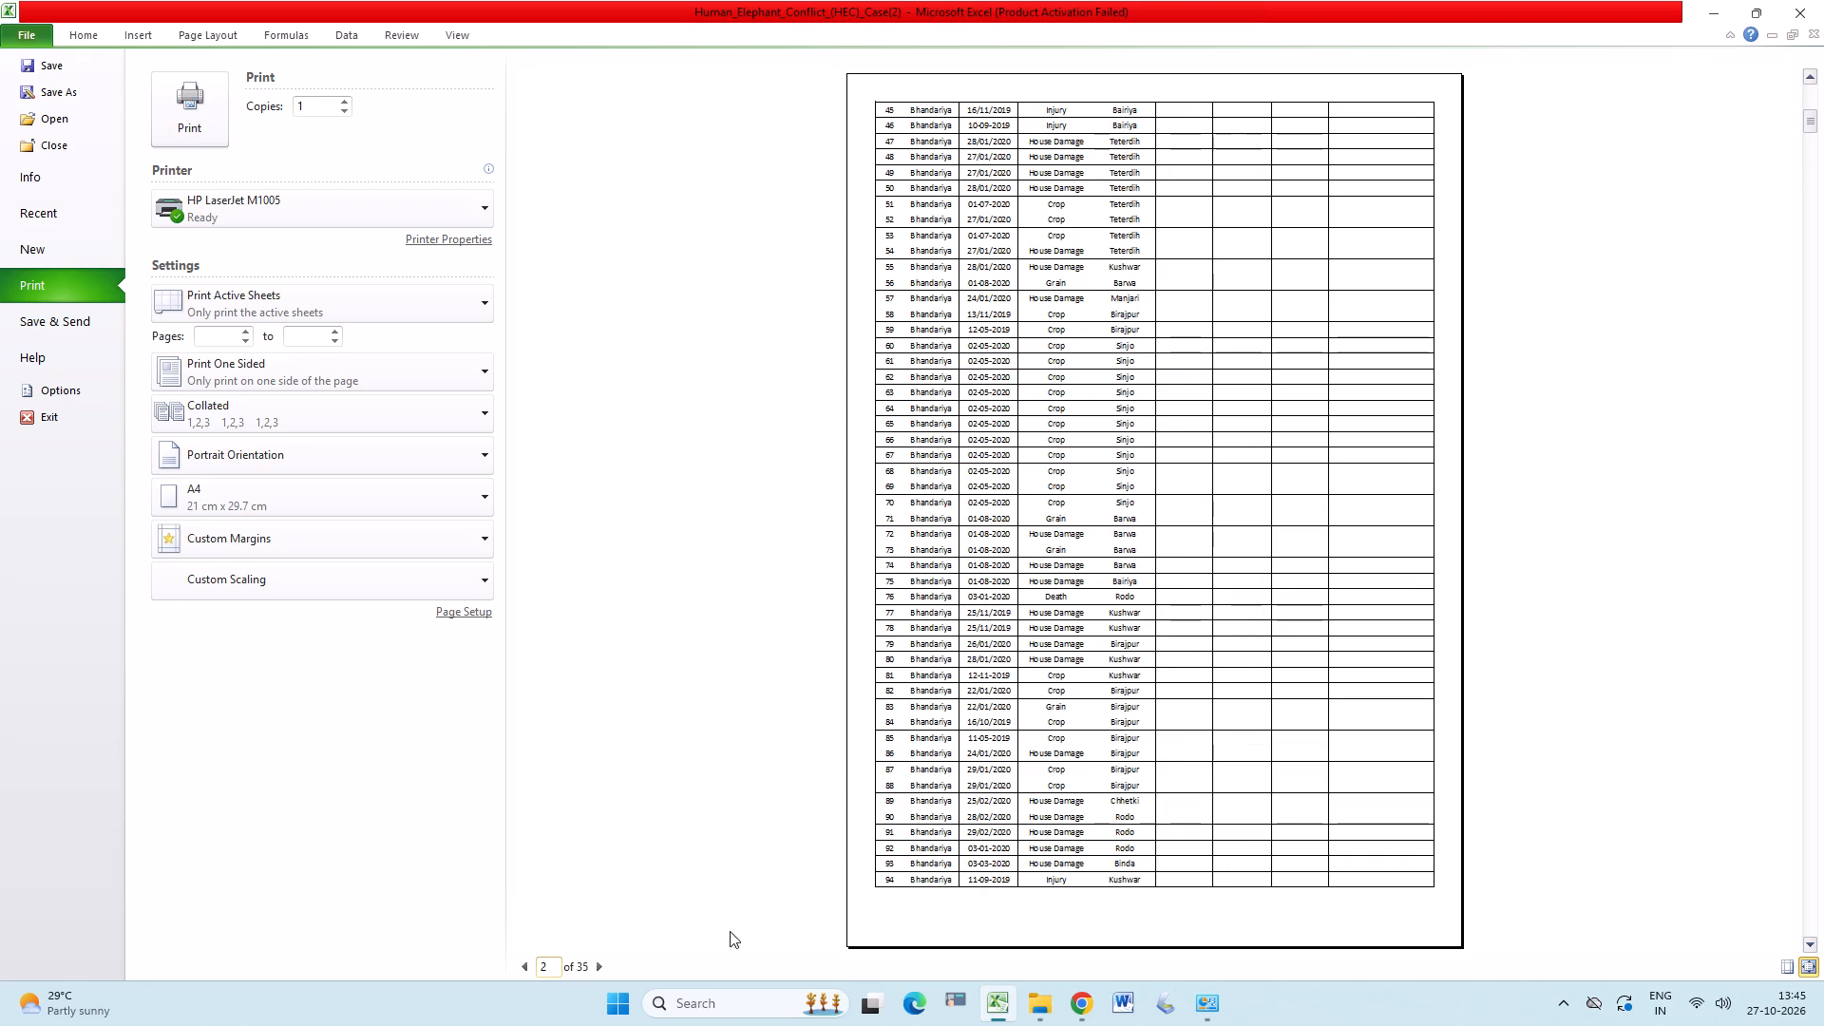
{"action": "left_click", "coordinate": [545, 967]}
{"action": "left_click", "coordinate": [545, 967]}
{"action": "left_click_drag", "start_coordinate": [1807, 117], "coordinate": [1818, 333]}
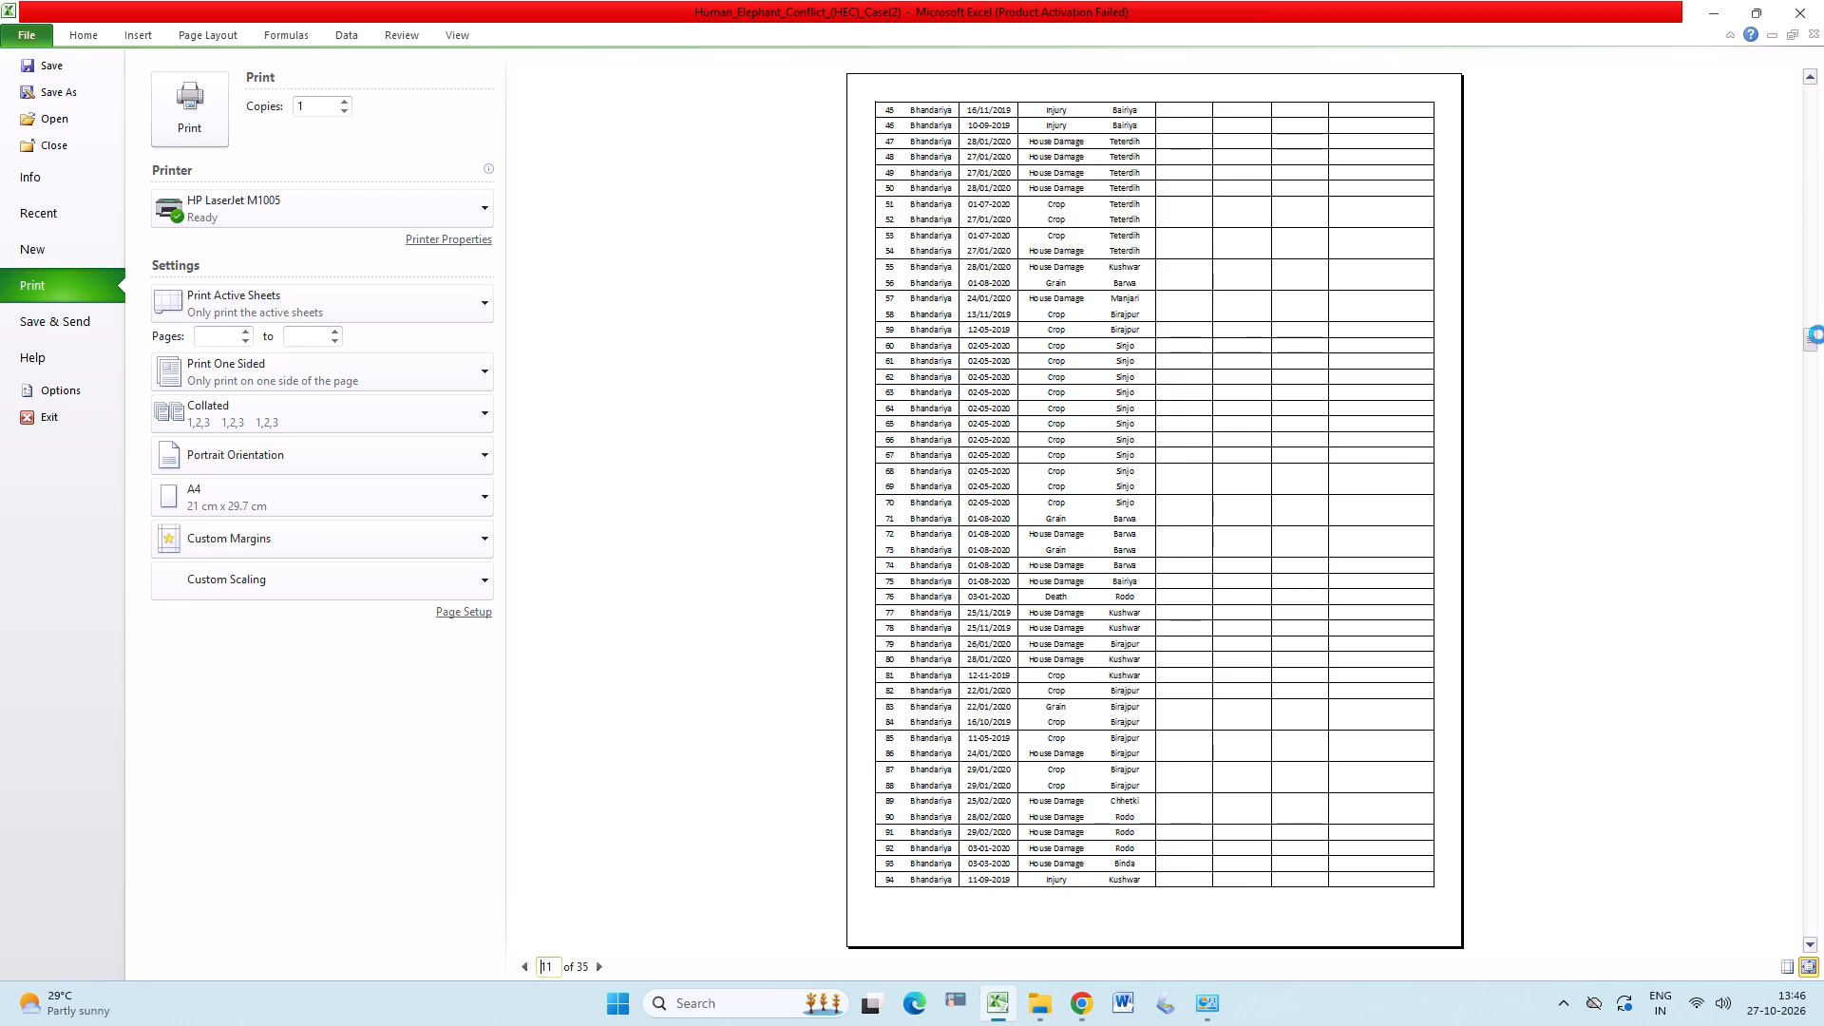
{"action": "scroll", "coordinate": [1352, 603], "scroll_direction": "down", "scroll_amount": 4}
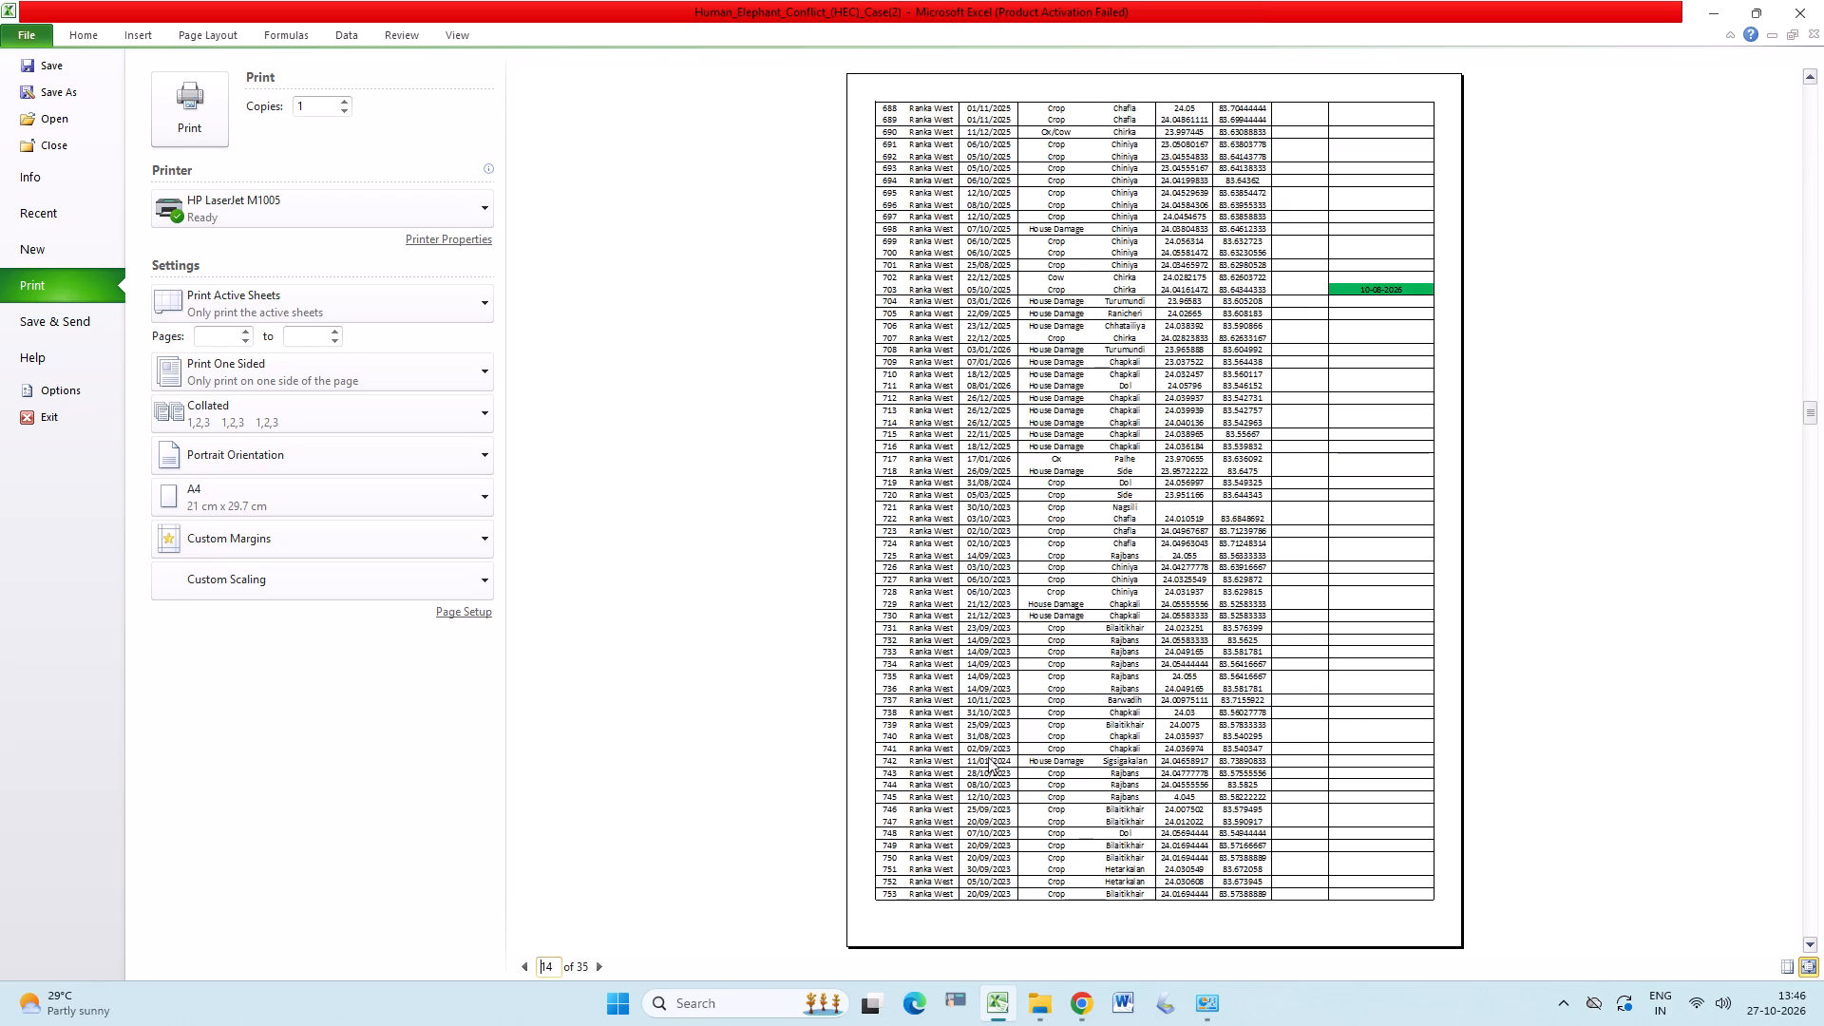
{"action": "scroll", "coordinate": [811, 843], "scroll_direction": "down", "scroll_amount": 3}
{"action": "scroll", "coordinate": [1090, 647], "scroll_direction": "down", "scroll_amount": 10}
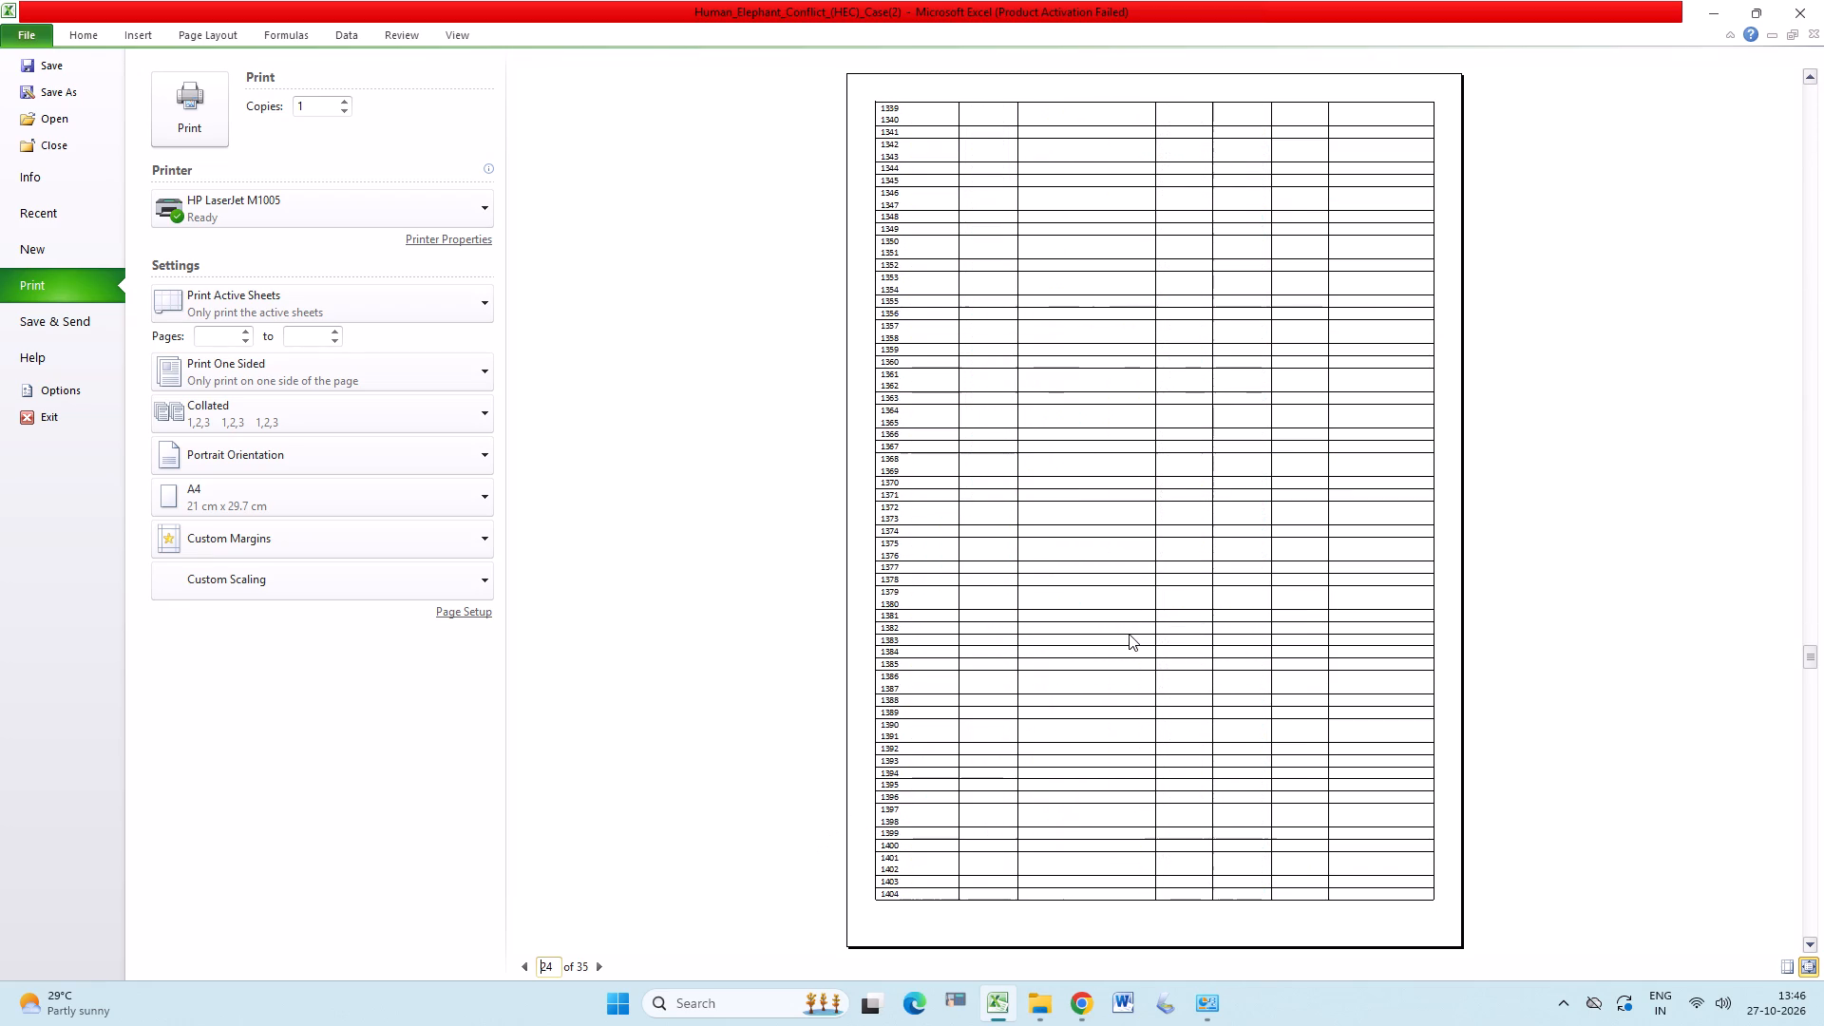
{"action": "scroll", "coordinate": [1129, 634], "scroll_direction": "up", "scroll_amount": 2}
{"action": "scroll", "coordinate": [1129, 634], "scroll_direction": "down", "scroll_amount": 1}
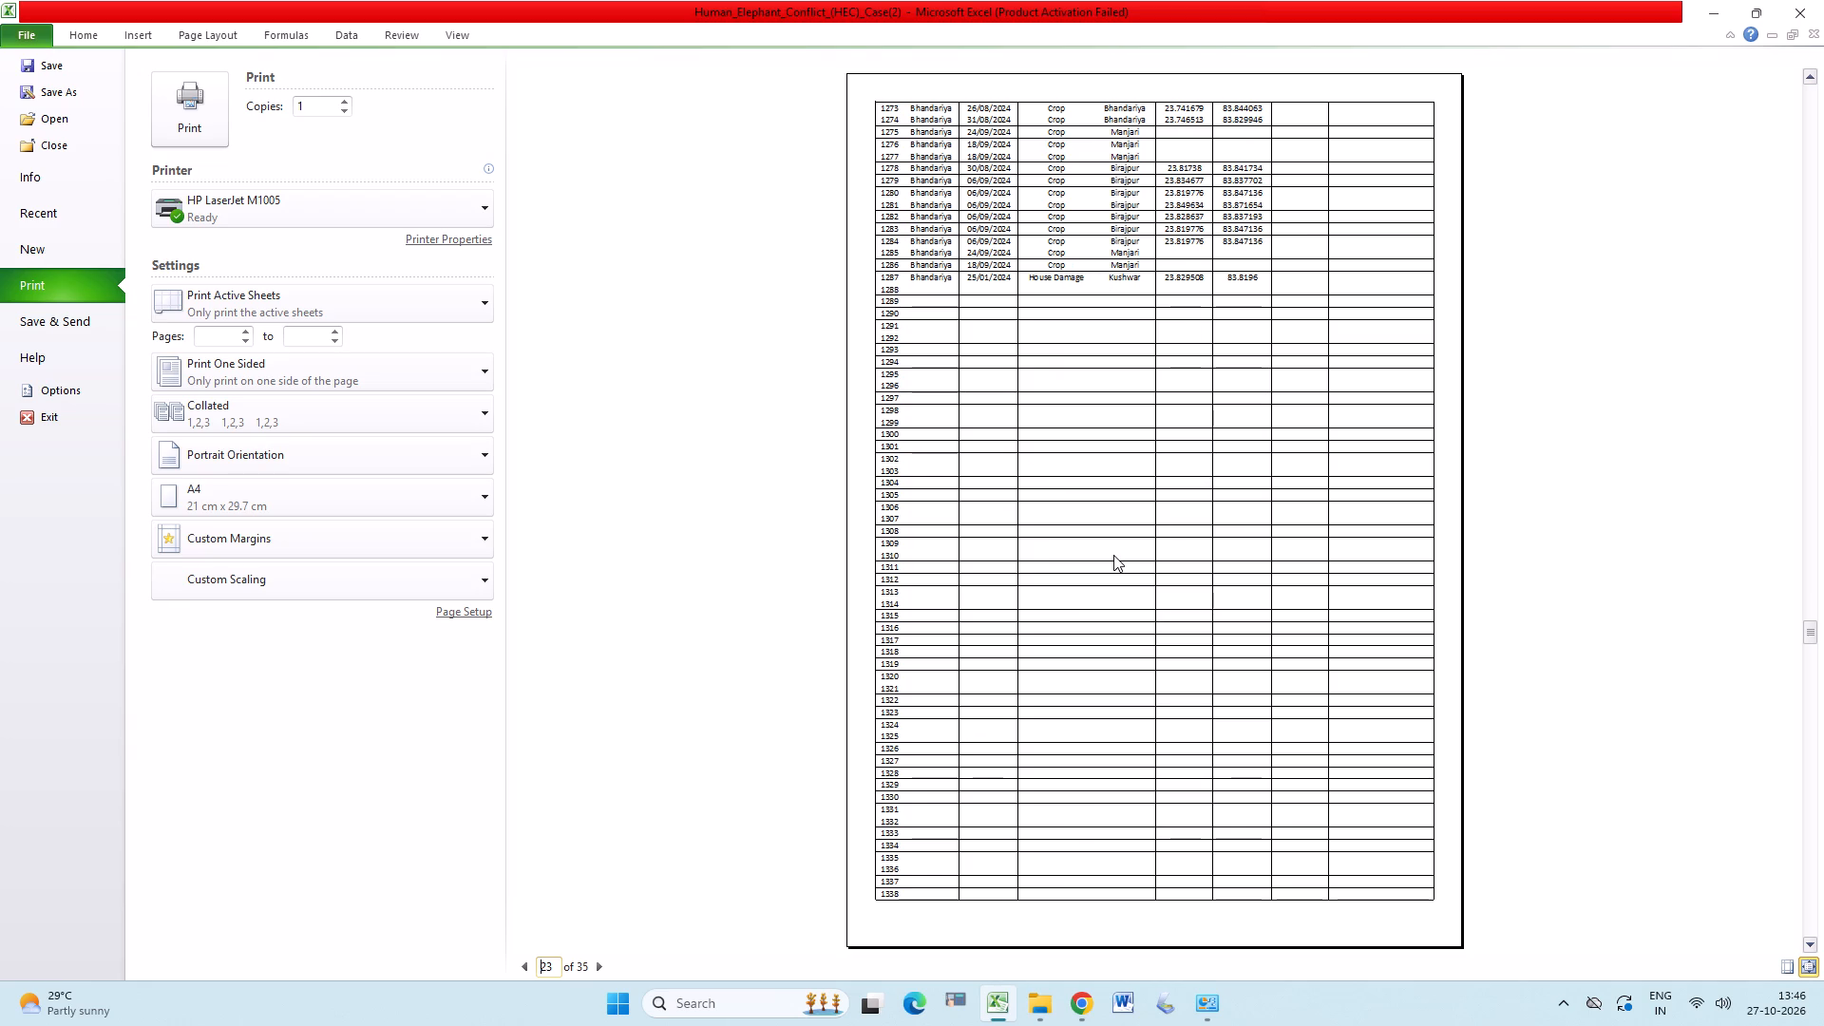
Print only page 22 of the active sheet on the HP LaserJet M1005.
{"action": "left_click", "coordinate": [218, 332]}
{"action": "type", "text": "22"}
{"action": "key", "text": "Tab"}
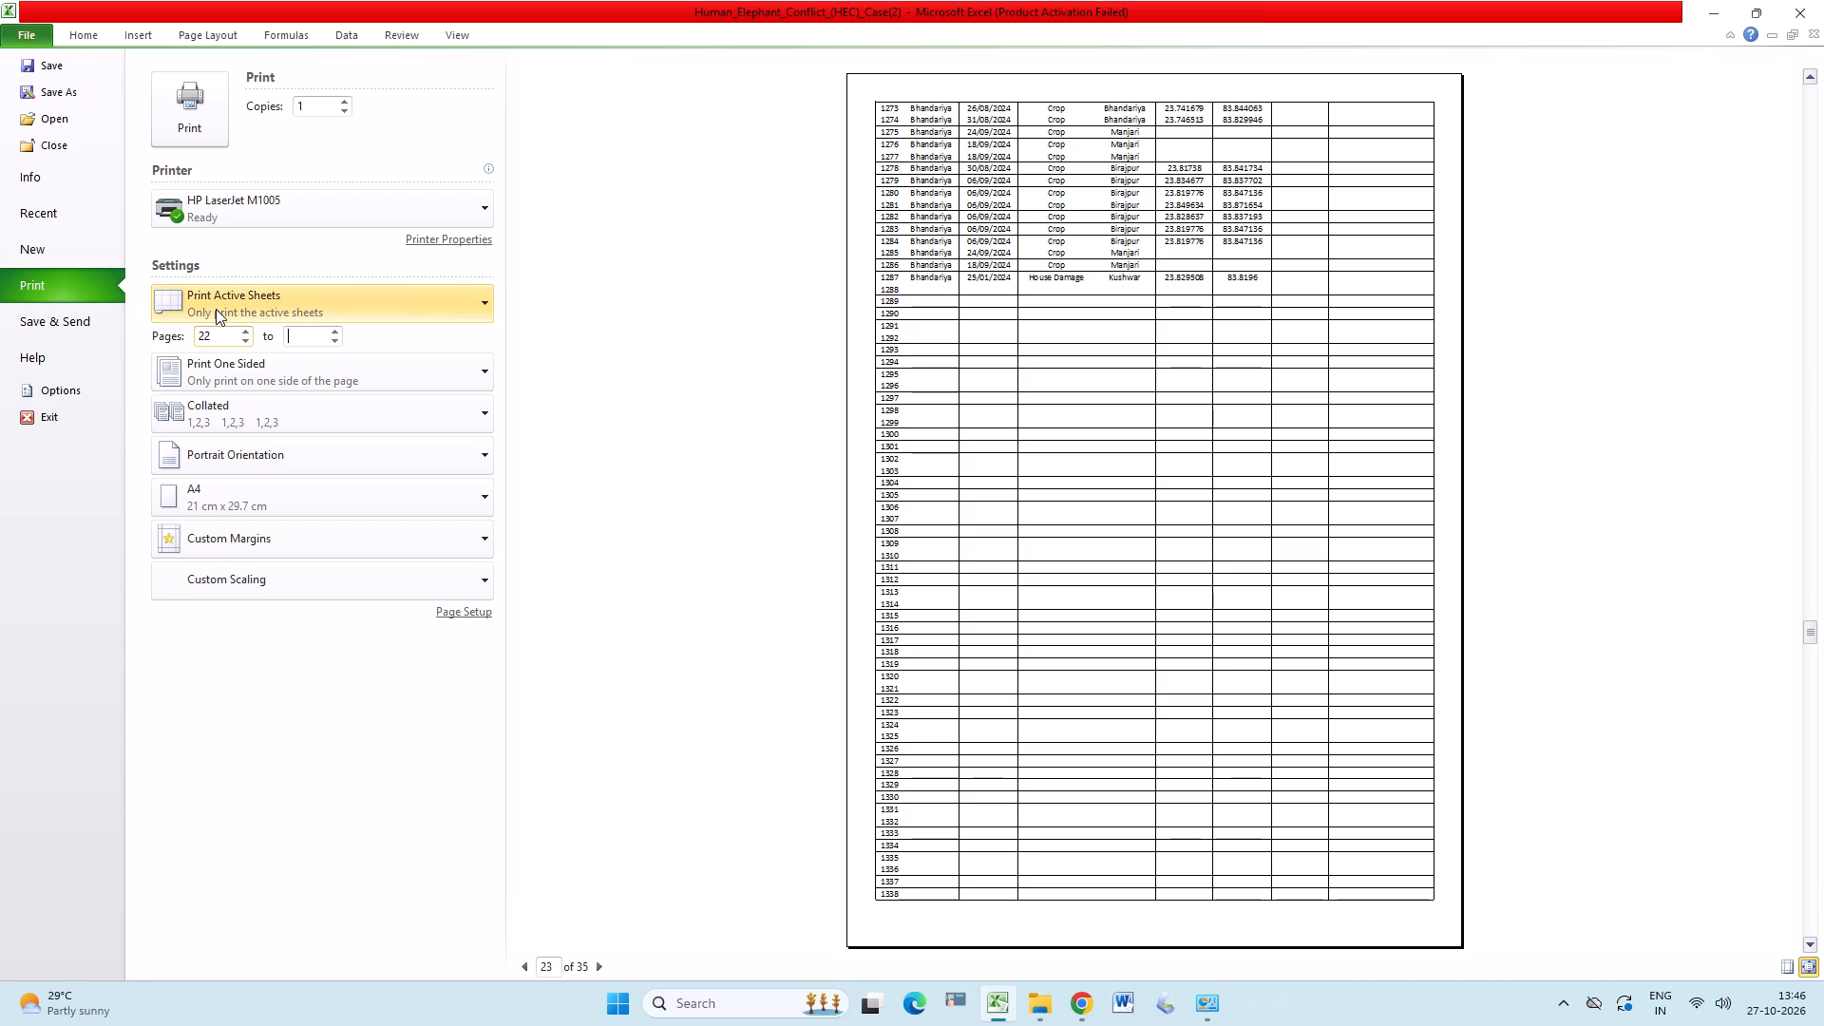
{"action": "type", "text": "23"}
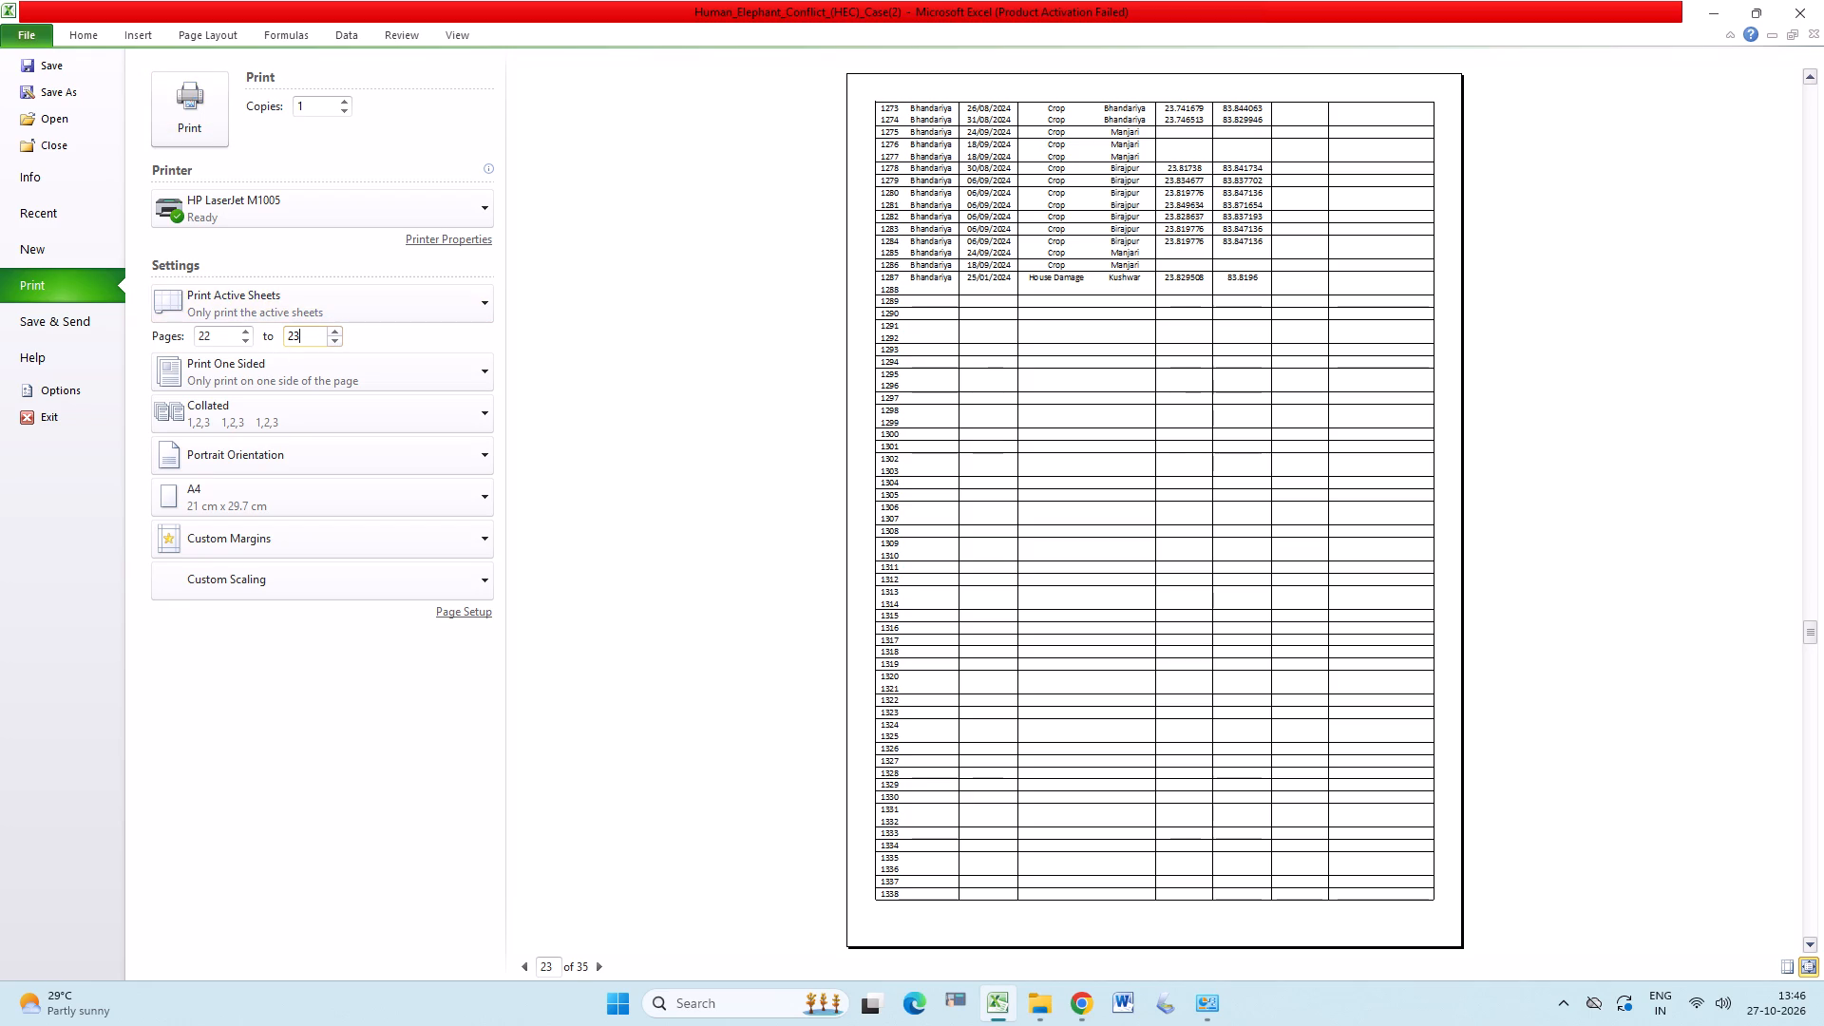
{"action": "key", "text": "BackSpace"}
{"action": "key", "text": "2"}
{"action": "left_click", "coordinate": [186, 118]}
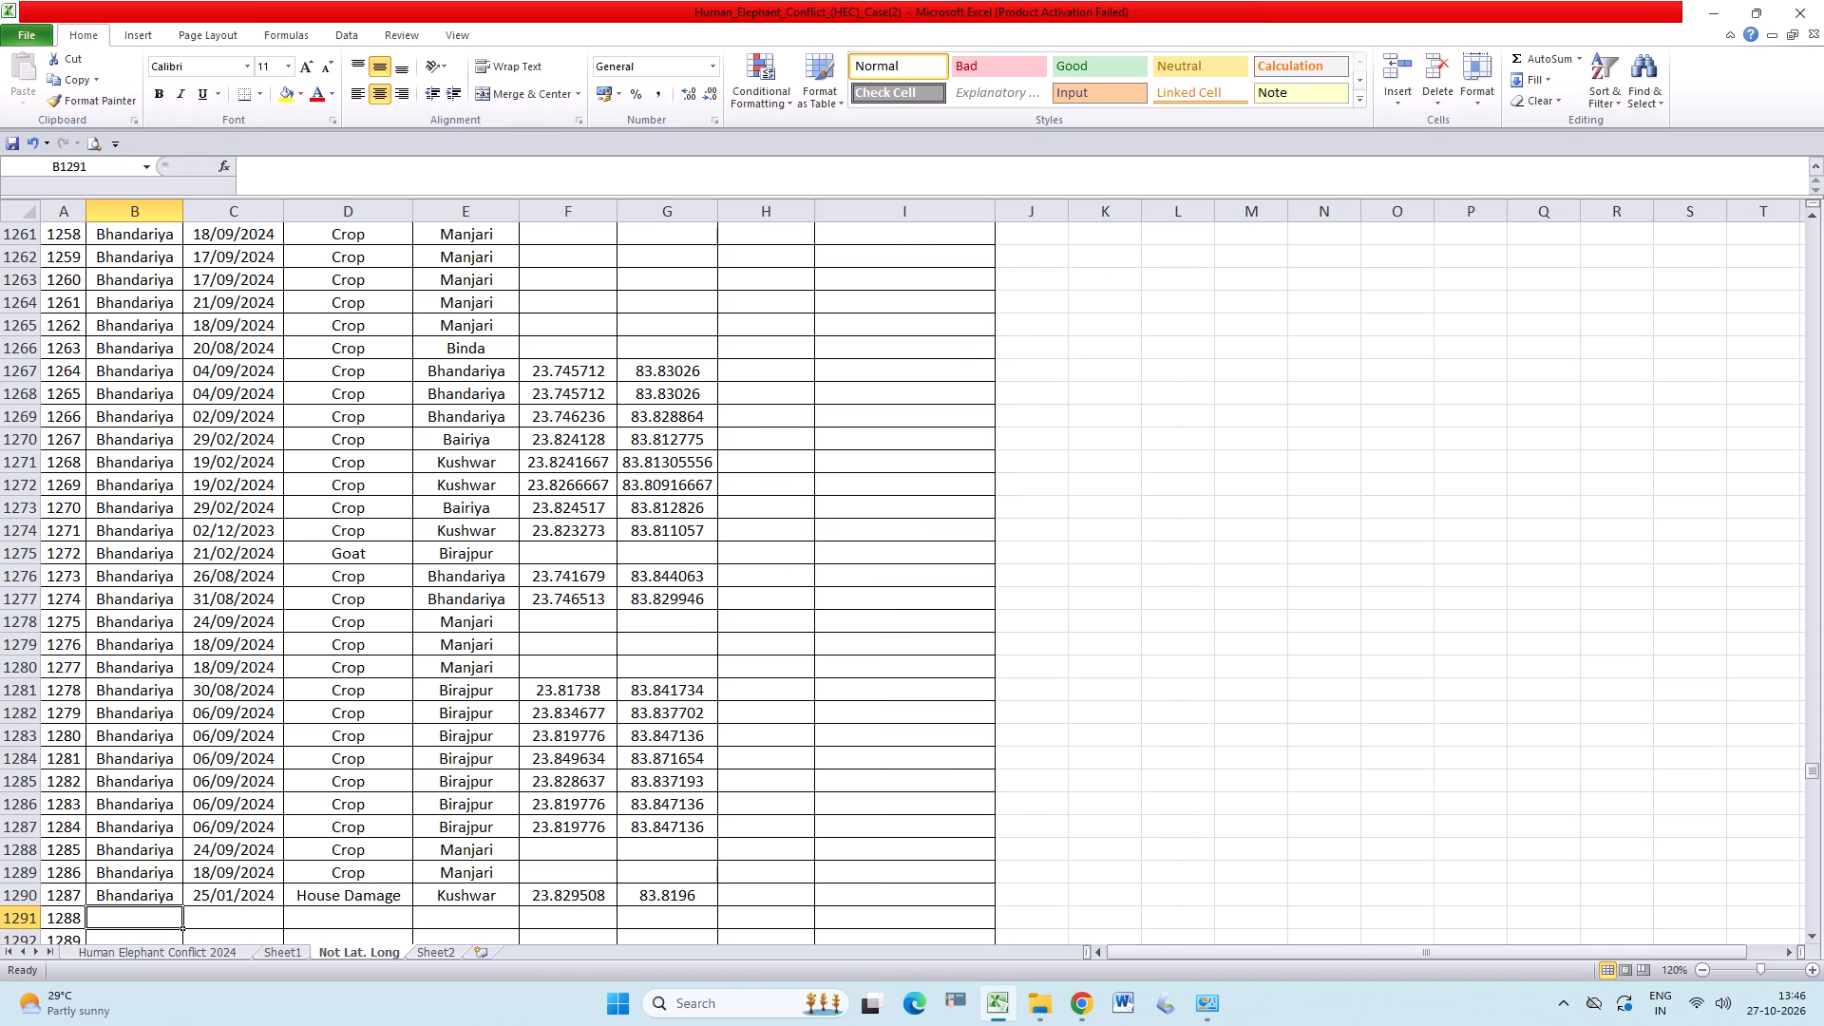
Reopen the print settings and set the page range to 23 to 23.
{"action": "key", "text": "ctrl+p"}
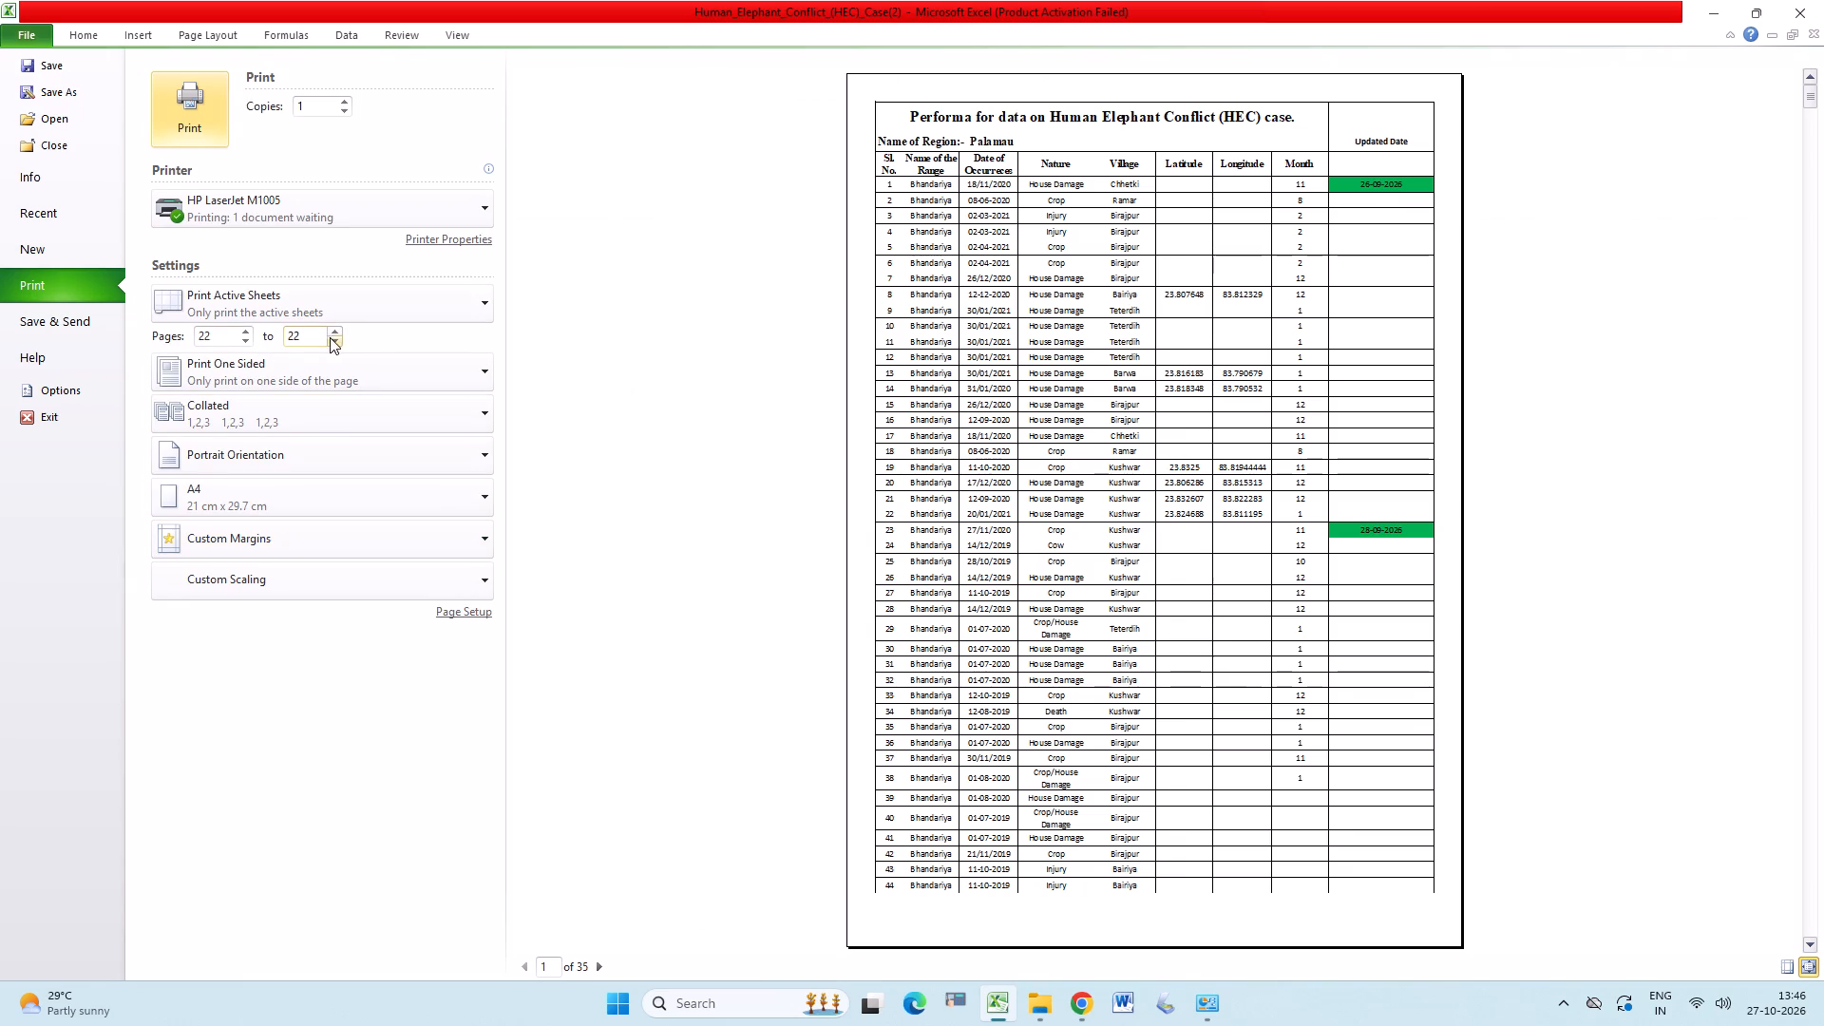
{"action": "left_click", "coordinate": [230, 339]}
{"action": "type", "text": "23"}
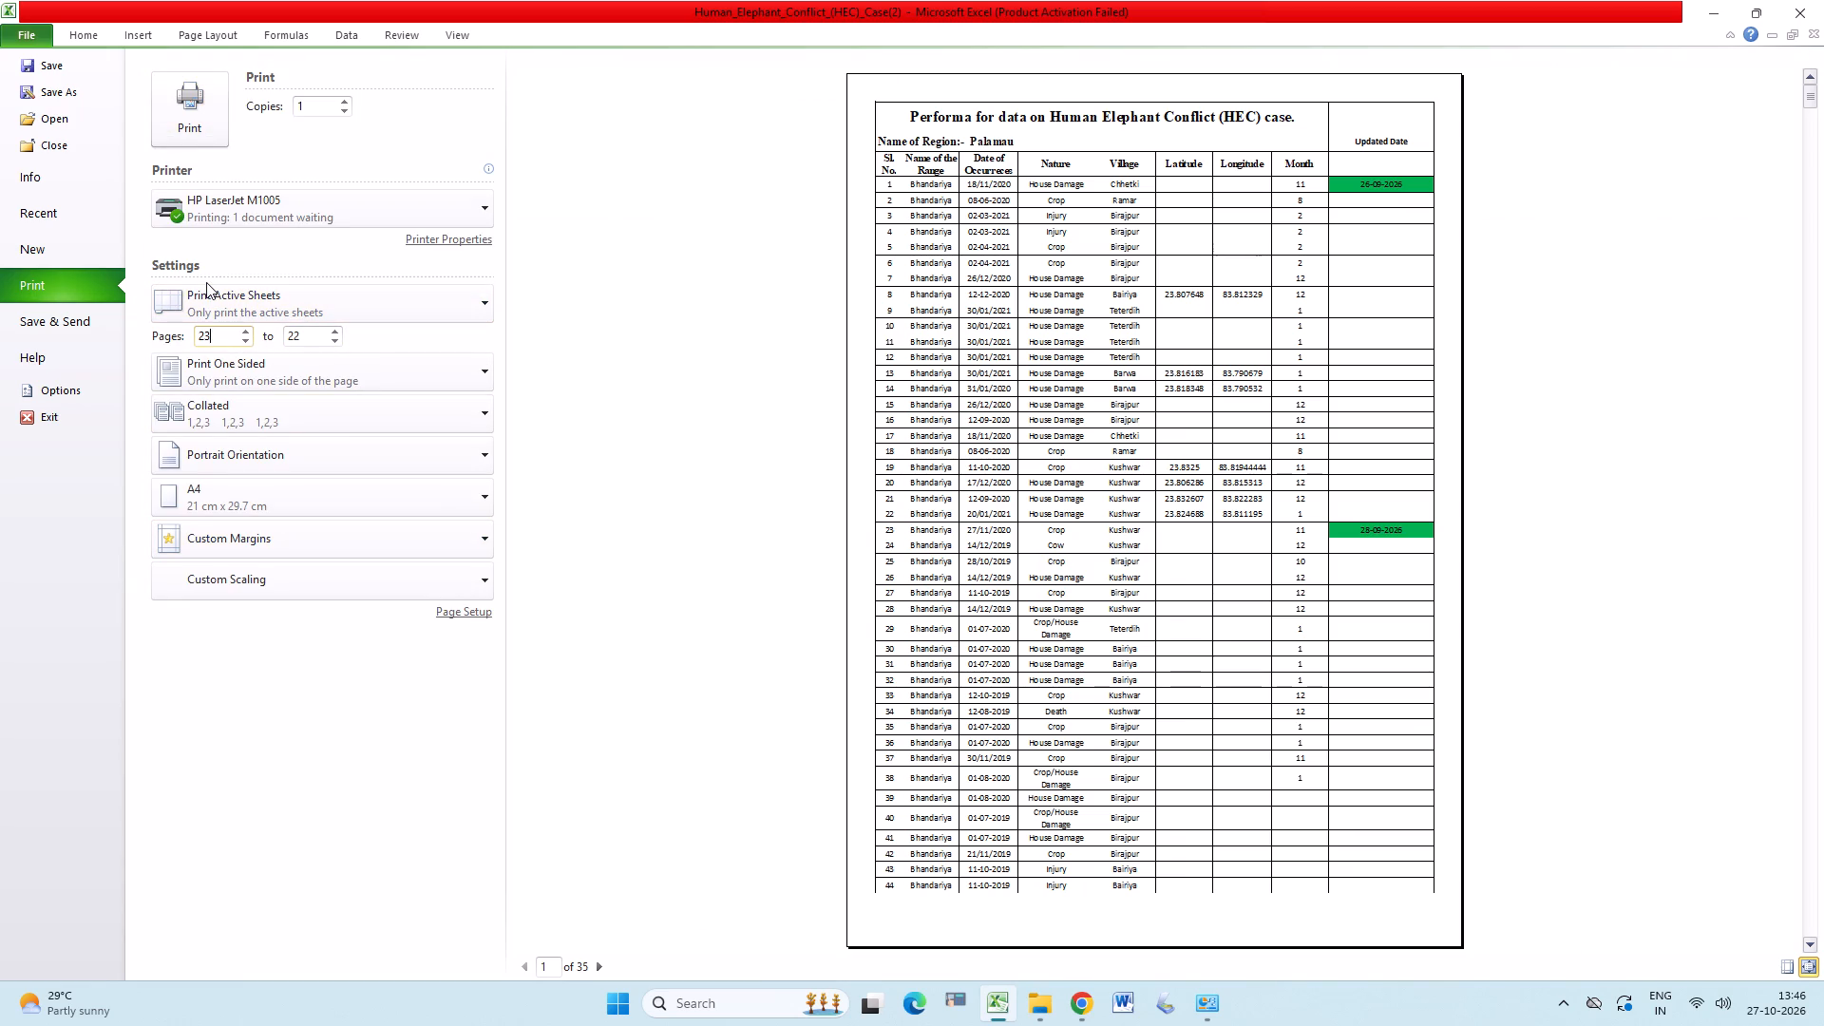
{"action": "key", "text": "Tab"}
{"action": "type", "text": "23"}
Print only page 23 of the active sheet on the HP LaserJet M1005.
{"action": "left_click", "coordinate": [181, 113]}
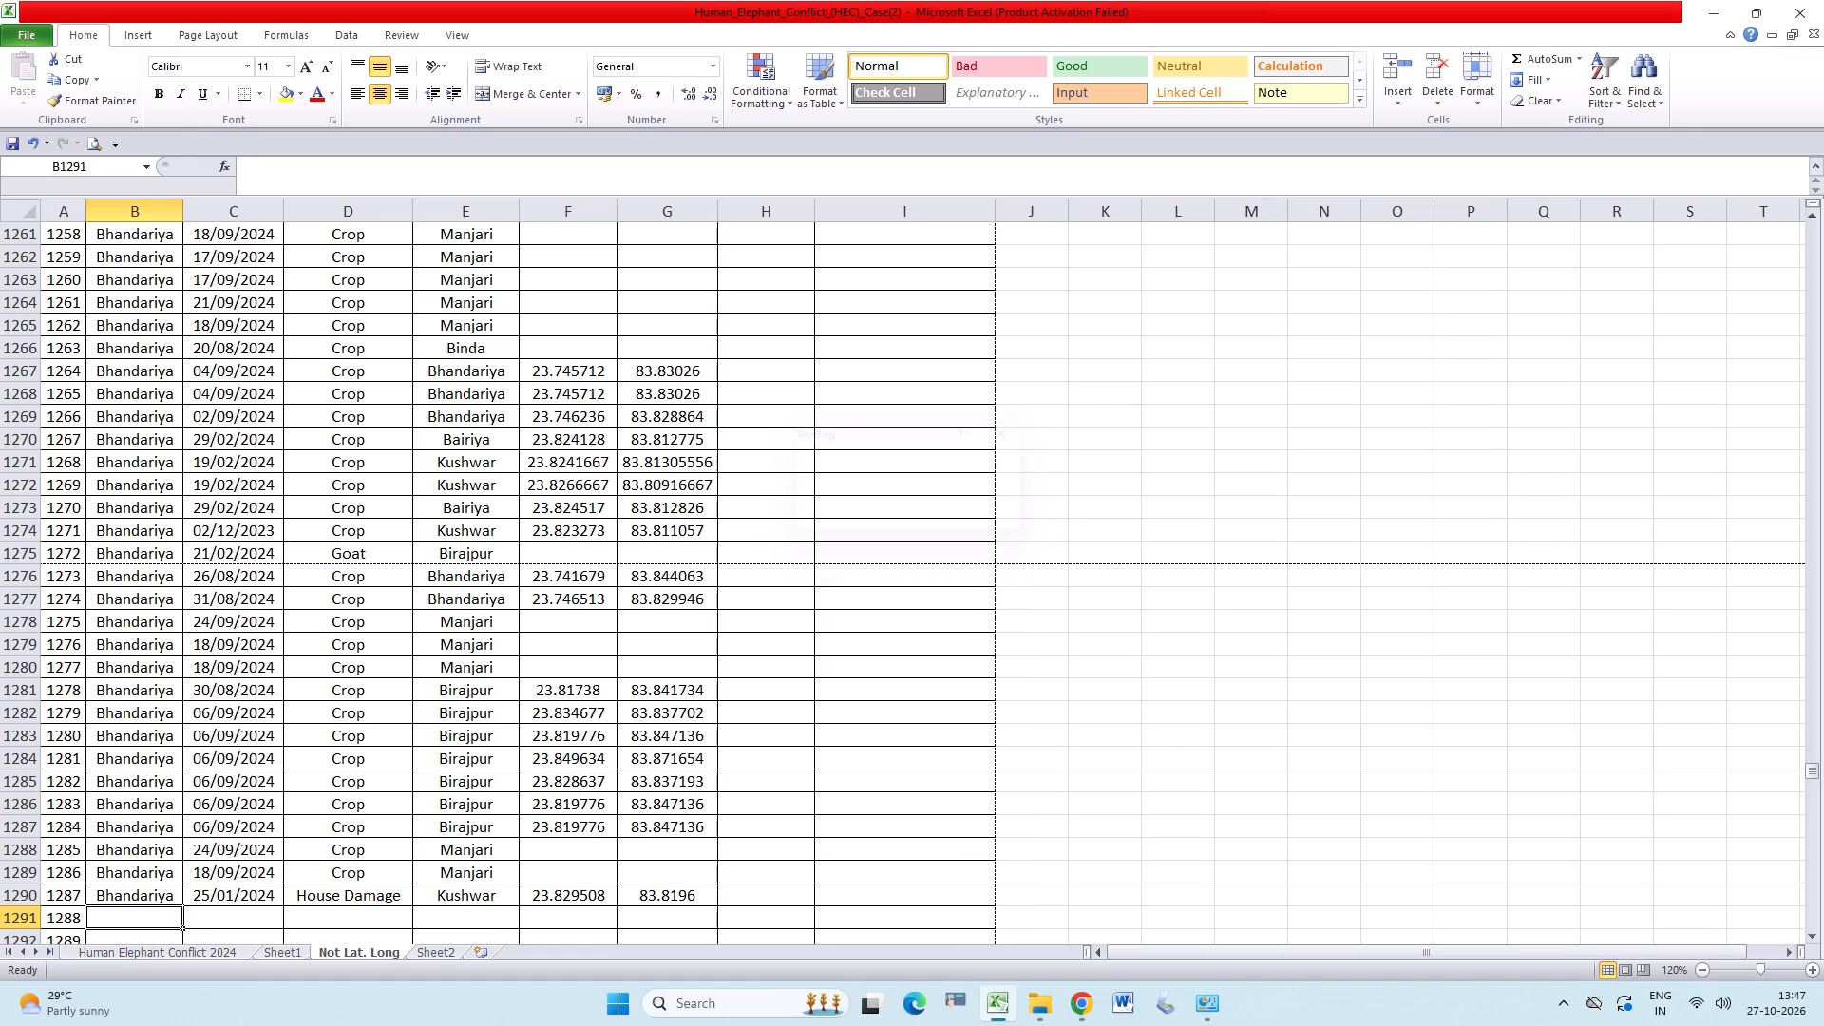
Save the Human_Elephant_Conflict_(HEC)_Case(2) workbook.
{"action": "key", "text": "ctrl+s"}
{"action": "key", "text": "ctrl+s"}
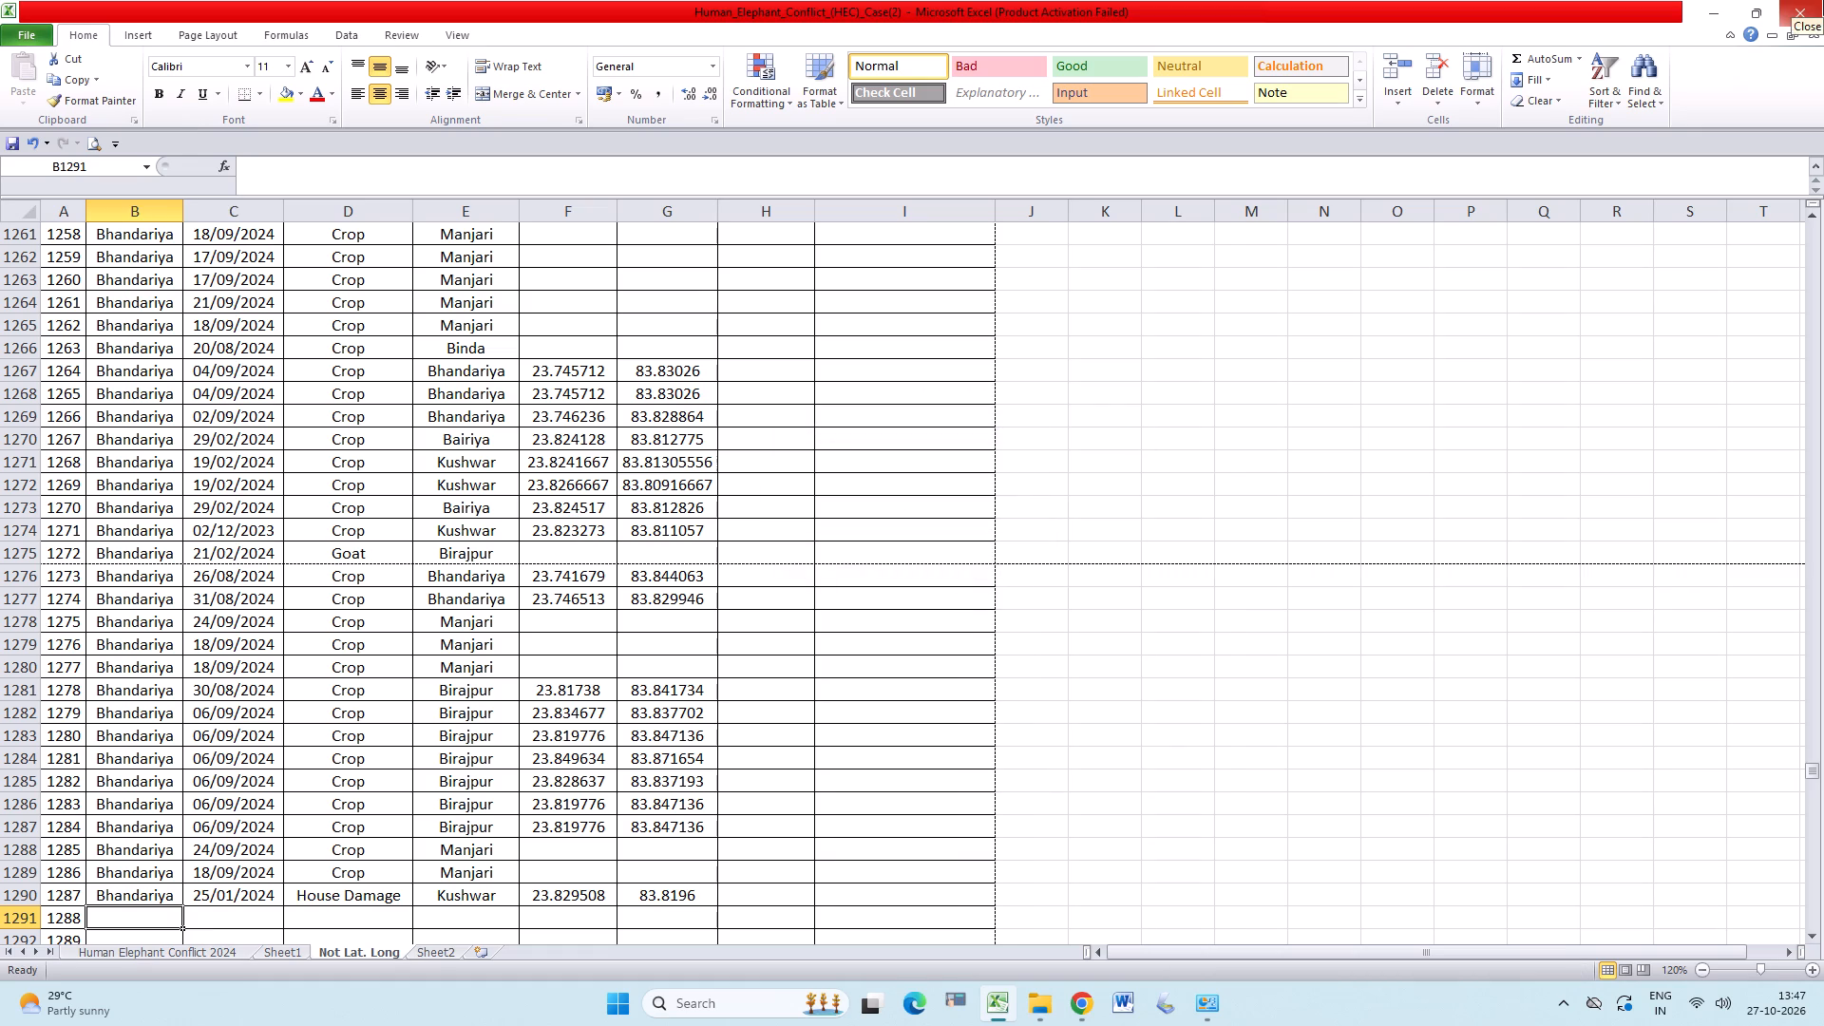
{"action": "key", "text": "ctrl+s"}
{"action": "key", "text": "ctrl+s"}
{"action": "key", "text": "ctrl+s"}
{"action": "key", "text": "ctrl+s"}
{"action": "key", "text": "ctrl+s"}
{"action": "key", "text": "ctrl+s"}
{"action": "key", "text": "ctrl+s"}
{"action": "key", "text": "ctrl+s"}
{"action": "key", "text": "ctrl+s"}
{"action": "key", "text": "ctrl+s"}
{"action": "key", "text": "ctrl+s"}
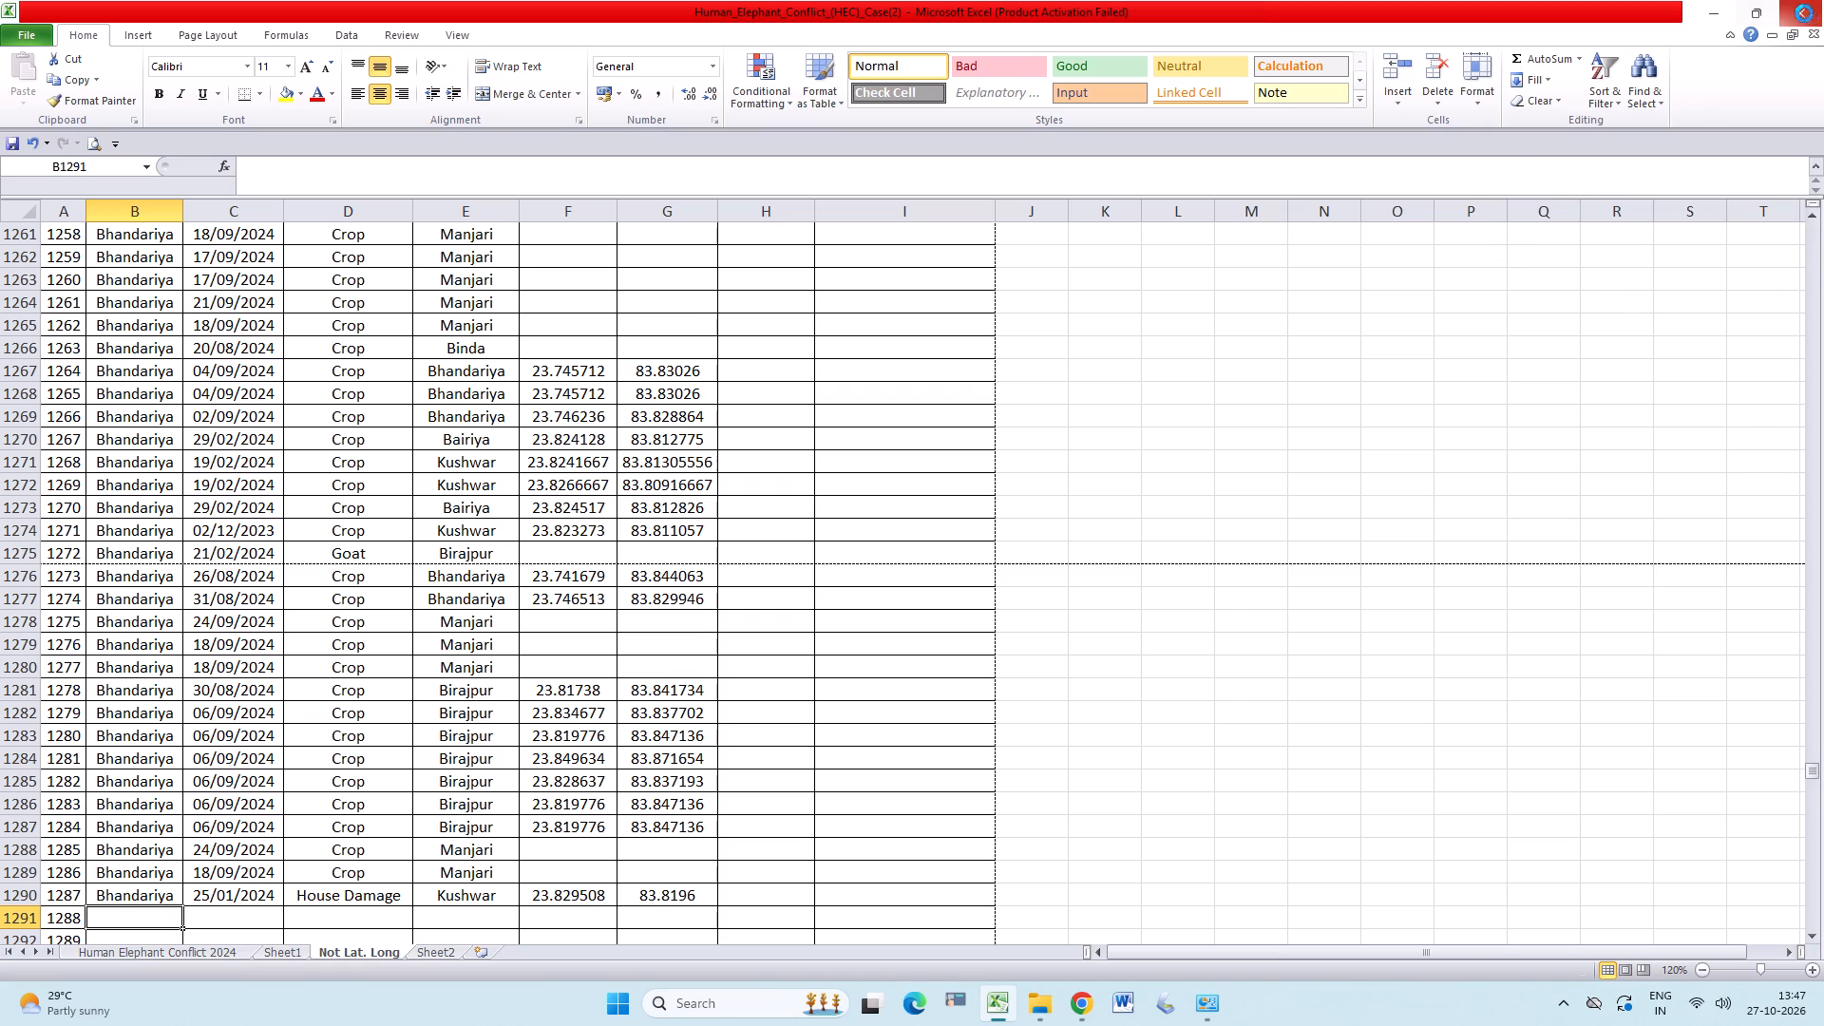
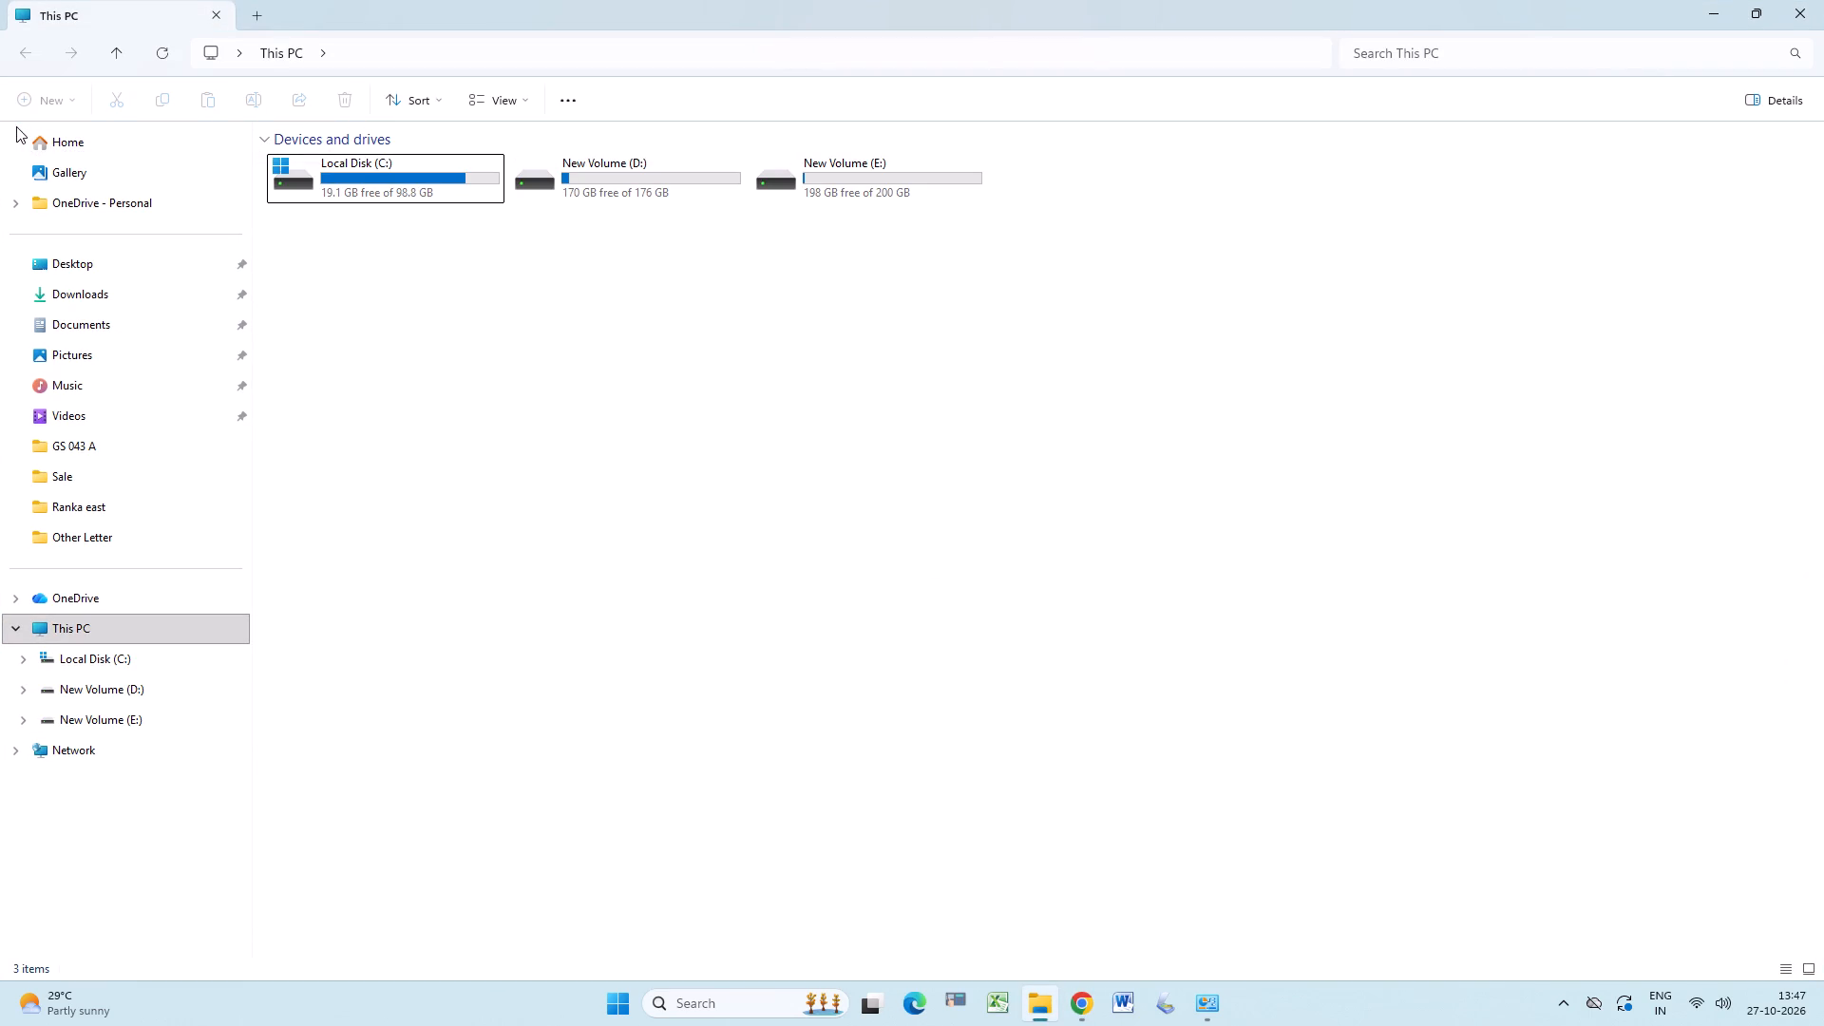
In File Explorer, open the Office 2026-27 folder inside the Mukesh folder on New Volume (D:).
{"action": "key", "text": "Right"}
{"action": "key", "text": "Return"}
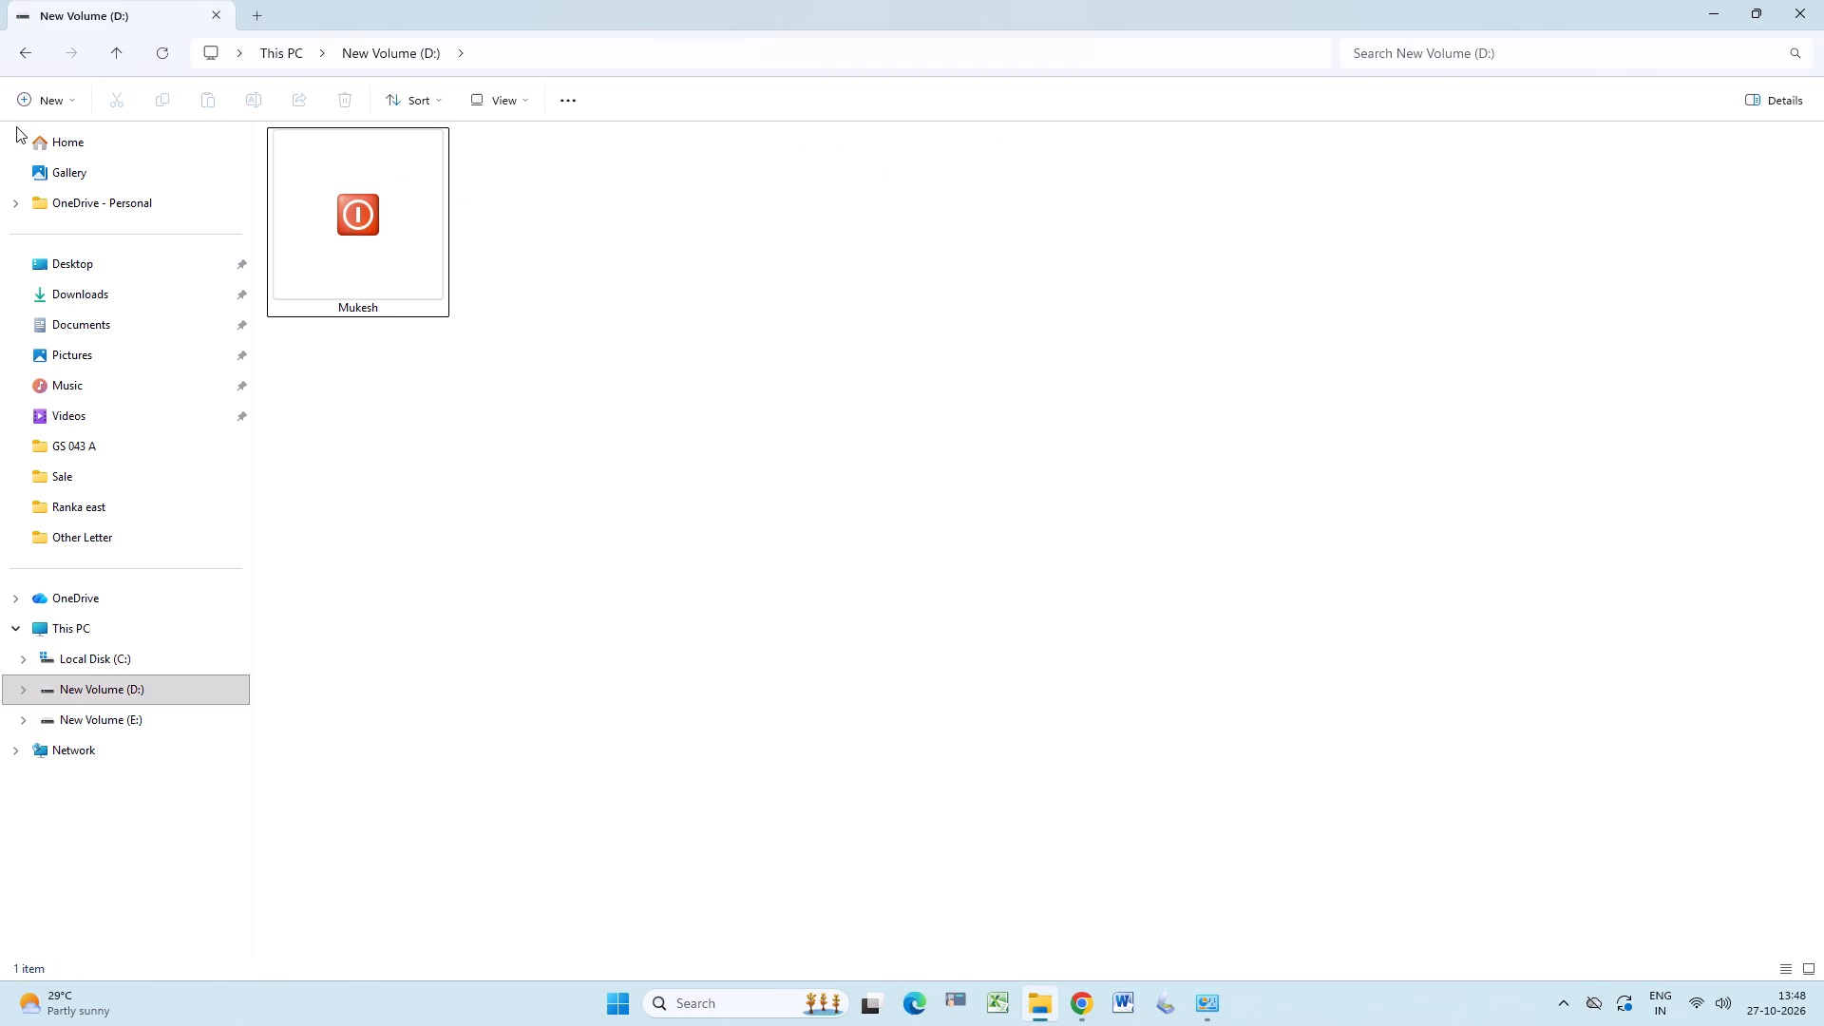
{"action": "key", "text": "Down"}
{"action": "key", "text": "Return"}
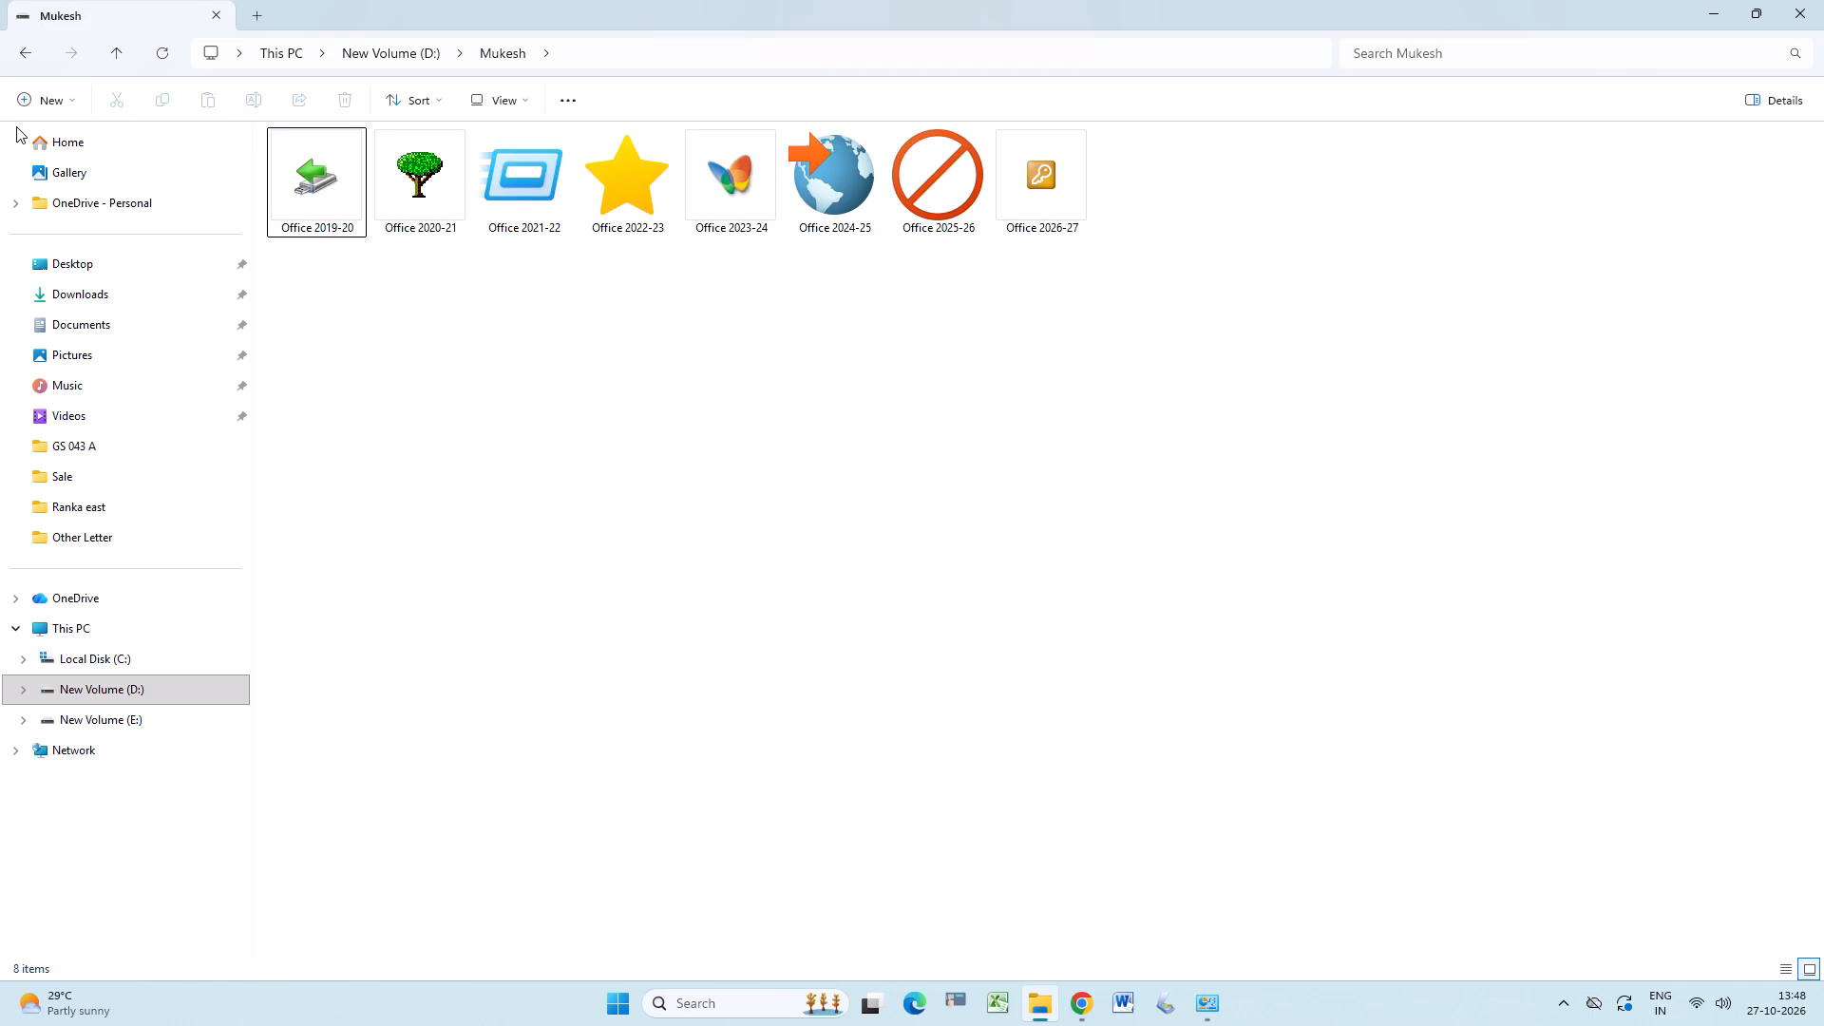
{"action": "key", "text": "Left"}
{"action": "key", "text": "Right"}
{"action": "key", "text": "Right"}
{"action": "key", "text": "Right"}
{"action": "key", "text": "Right"}
{"action": "key", "text": "Right"}
{"action": "key", "text": "Right"}
{"action": "key", "text": "Right"}
{"action": "key", "text": "Return"}
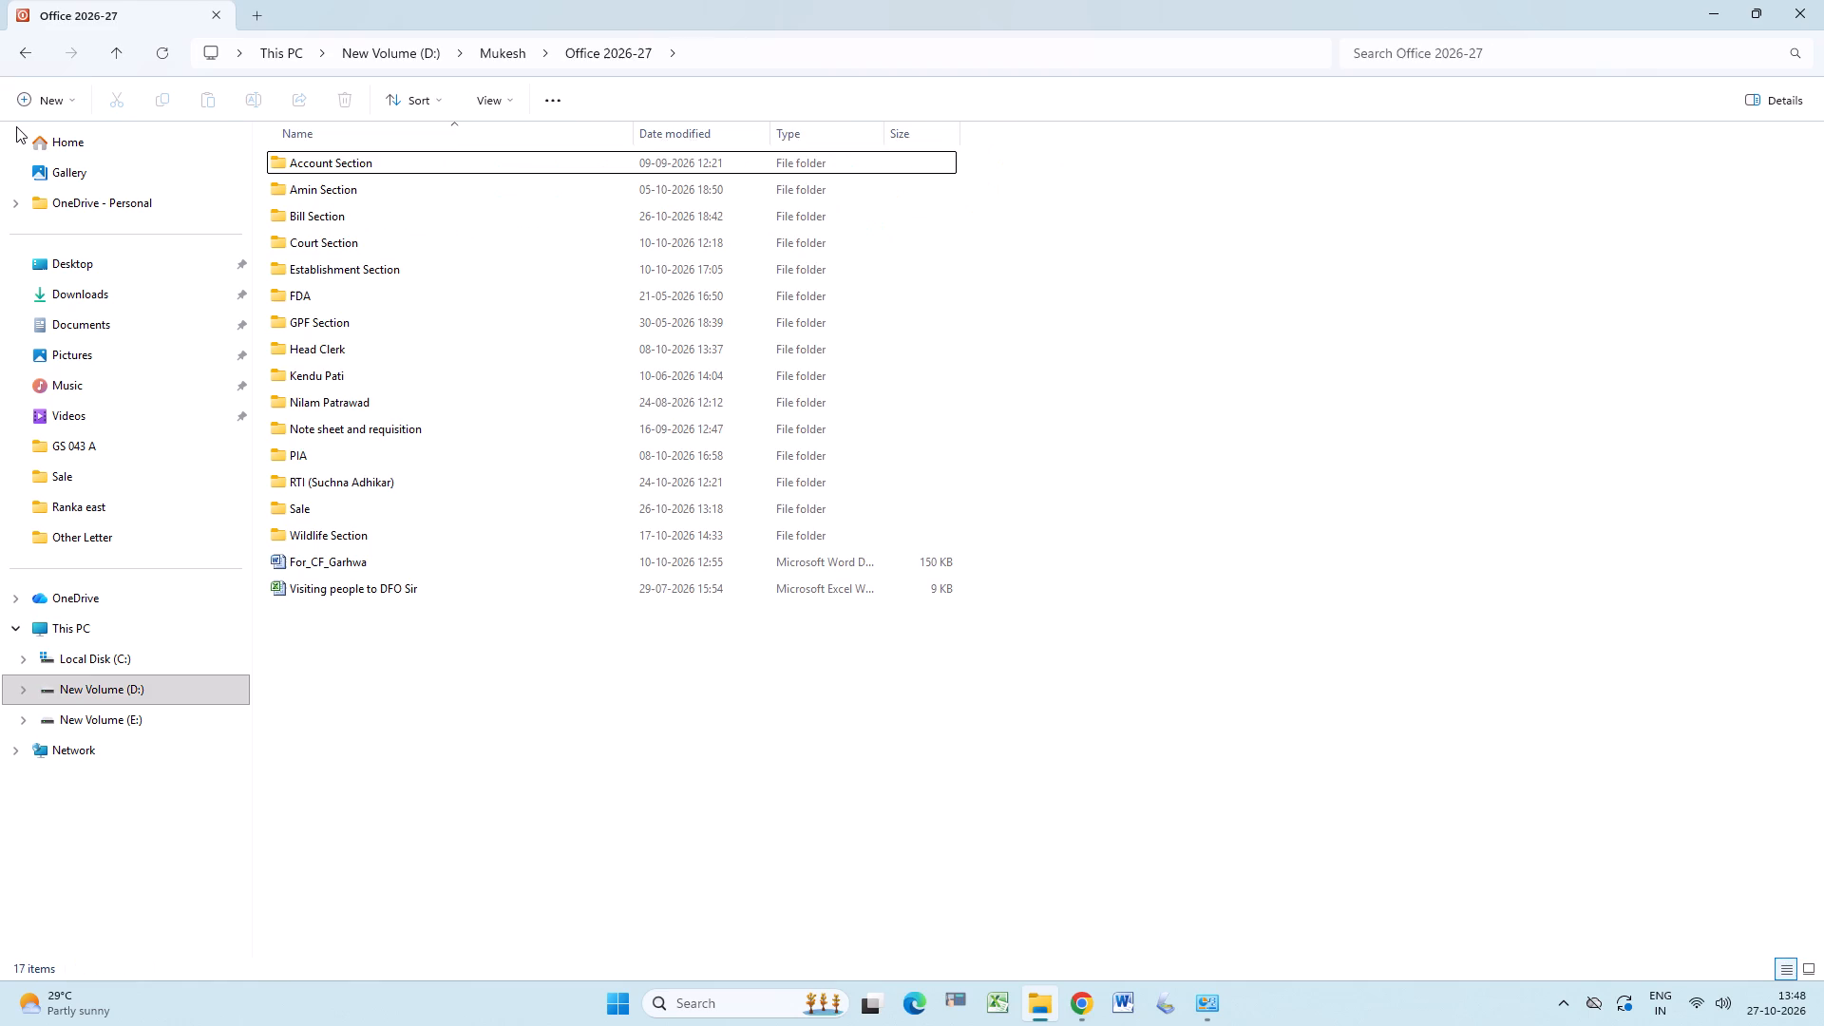
Open the Establishment Section folder within Office 2026-27.
{"action": "key", "text": "Down"}
{"action": "key", "text": "Down"}
{"action": "key", "text": "Down"}
{"action": "key", "text": "Down"}
{"action": "key", "text": "Return"}
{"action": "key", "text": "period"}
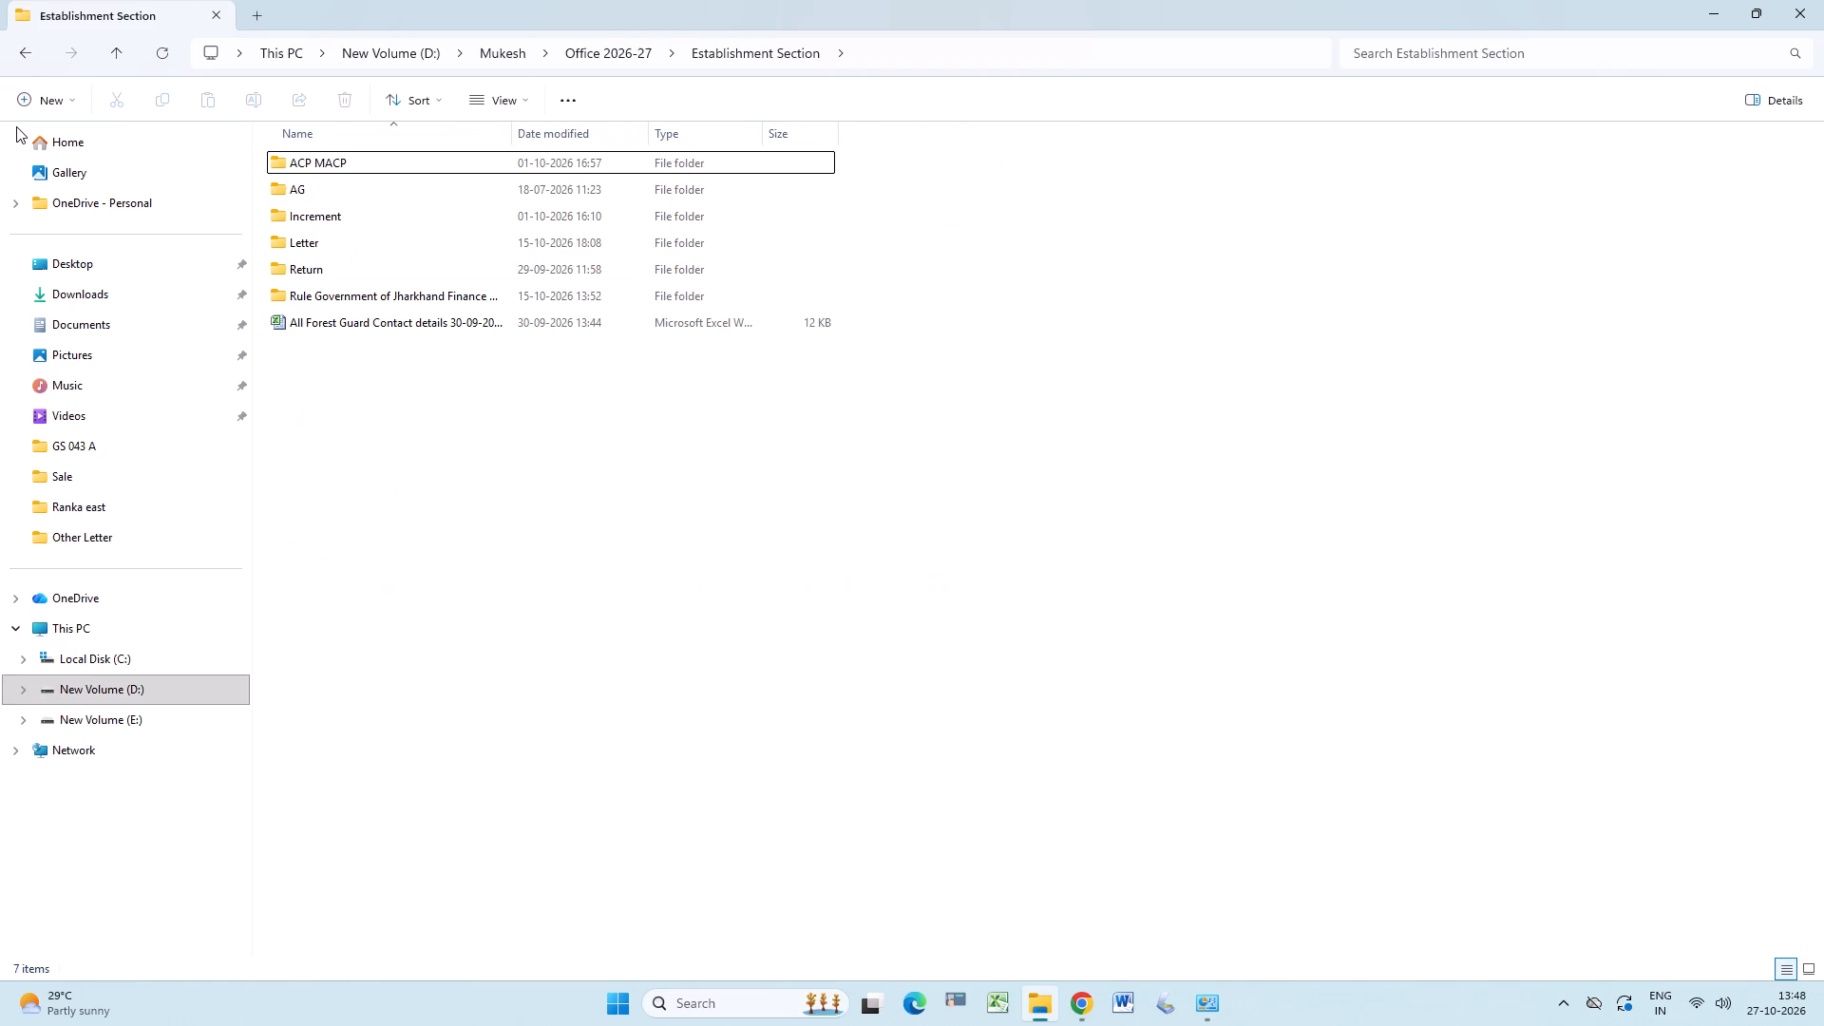
Open the SF, Garhwa folder inside the Letter folder of Establishment Section.
{"action": "key", "text": "Down"}
{"action": "key", "text": "Down"}
{"action": "key", "text": "Down"}
{"action": "key", "text": "Return"}
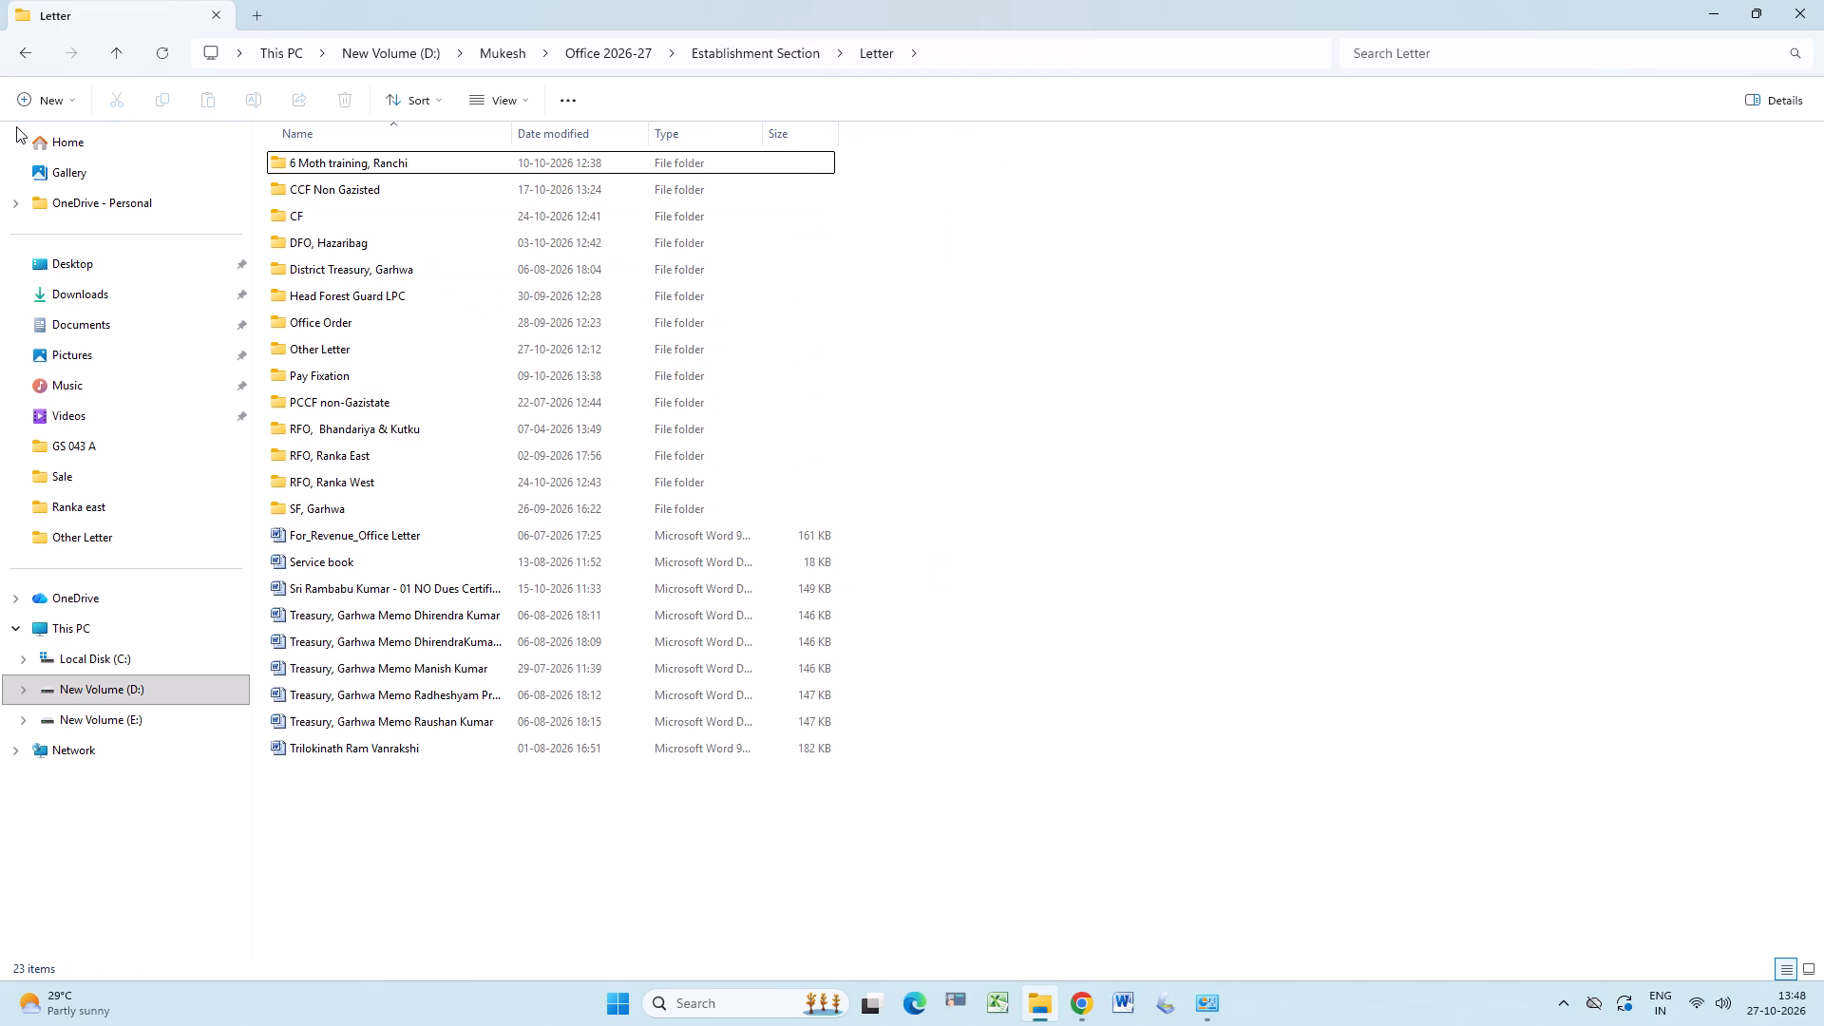
{"action": "key", "text": "Down"}
{"action": "key", "text": "Down"}
{"action": "key", "text": "Down"}
{"action": "key", "text": "Down"}
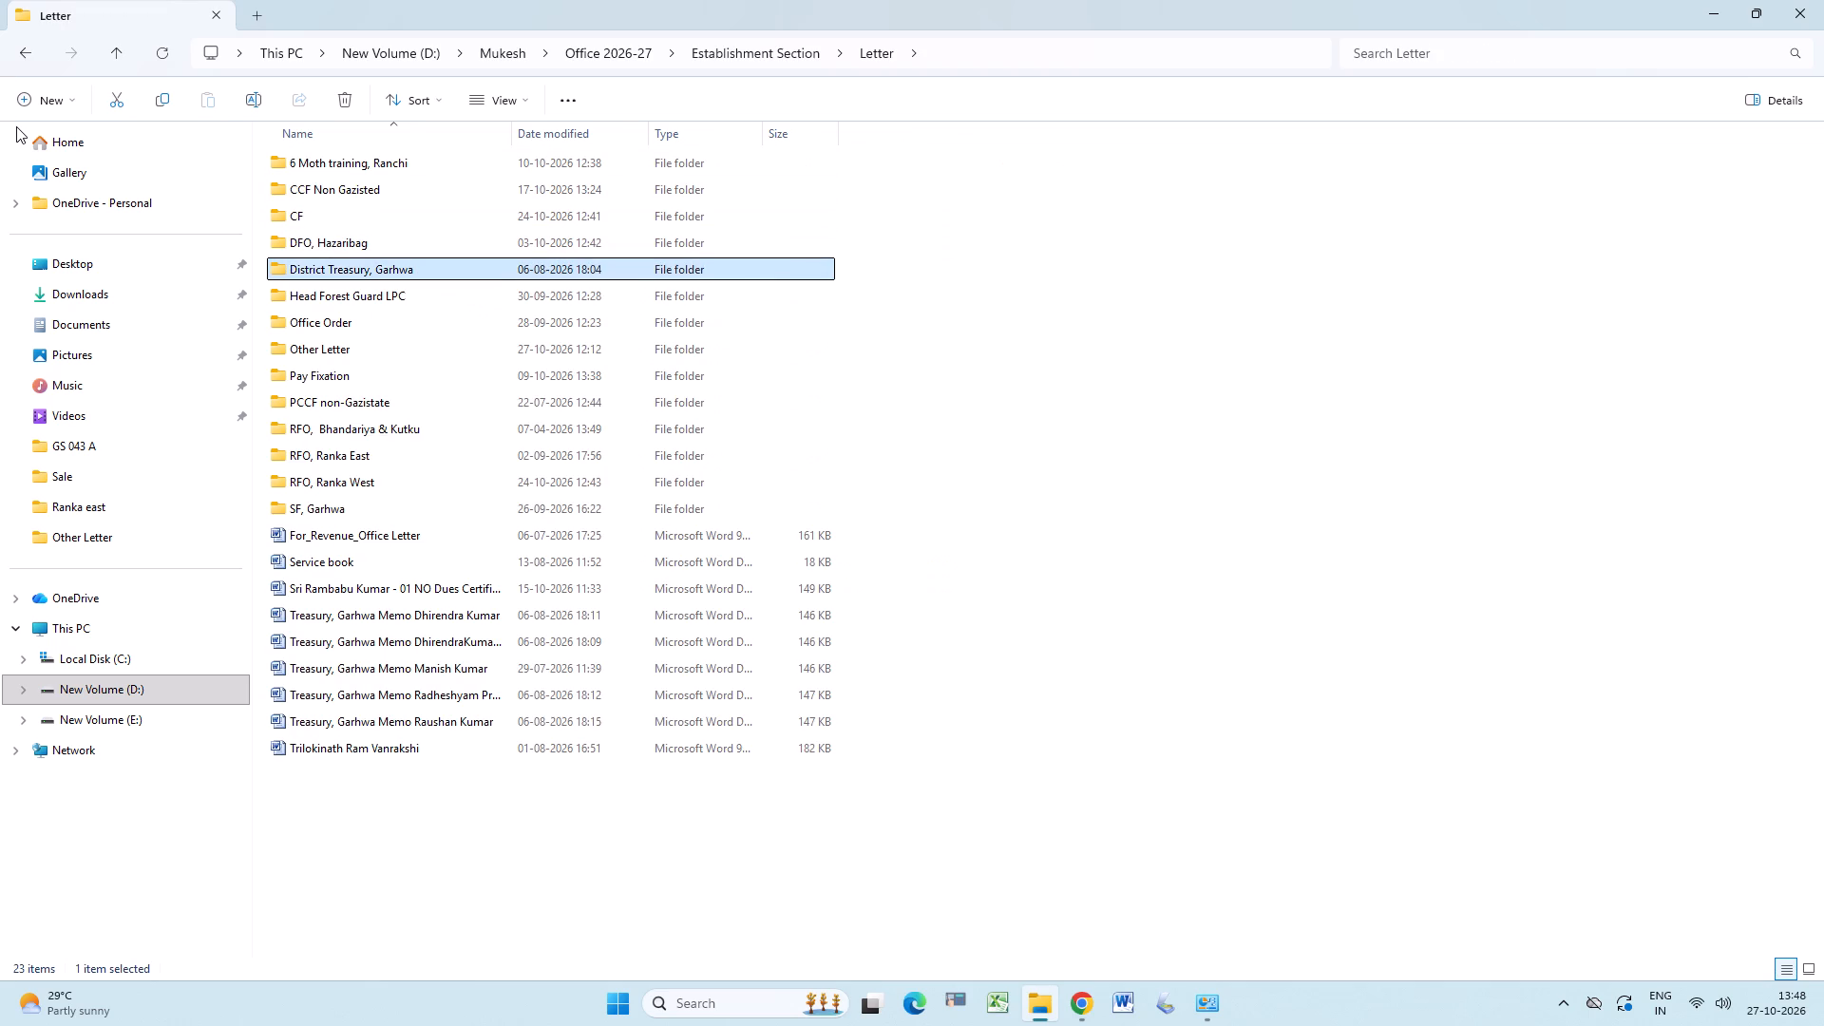
{"action": "key", "text": "Up"}
{"action": "key", "text": "Up"}
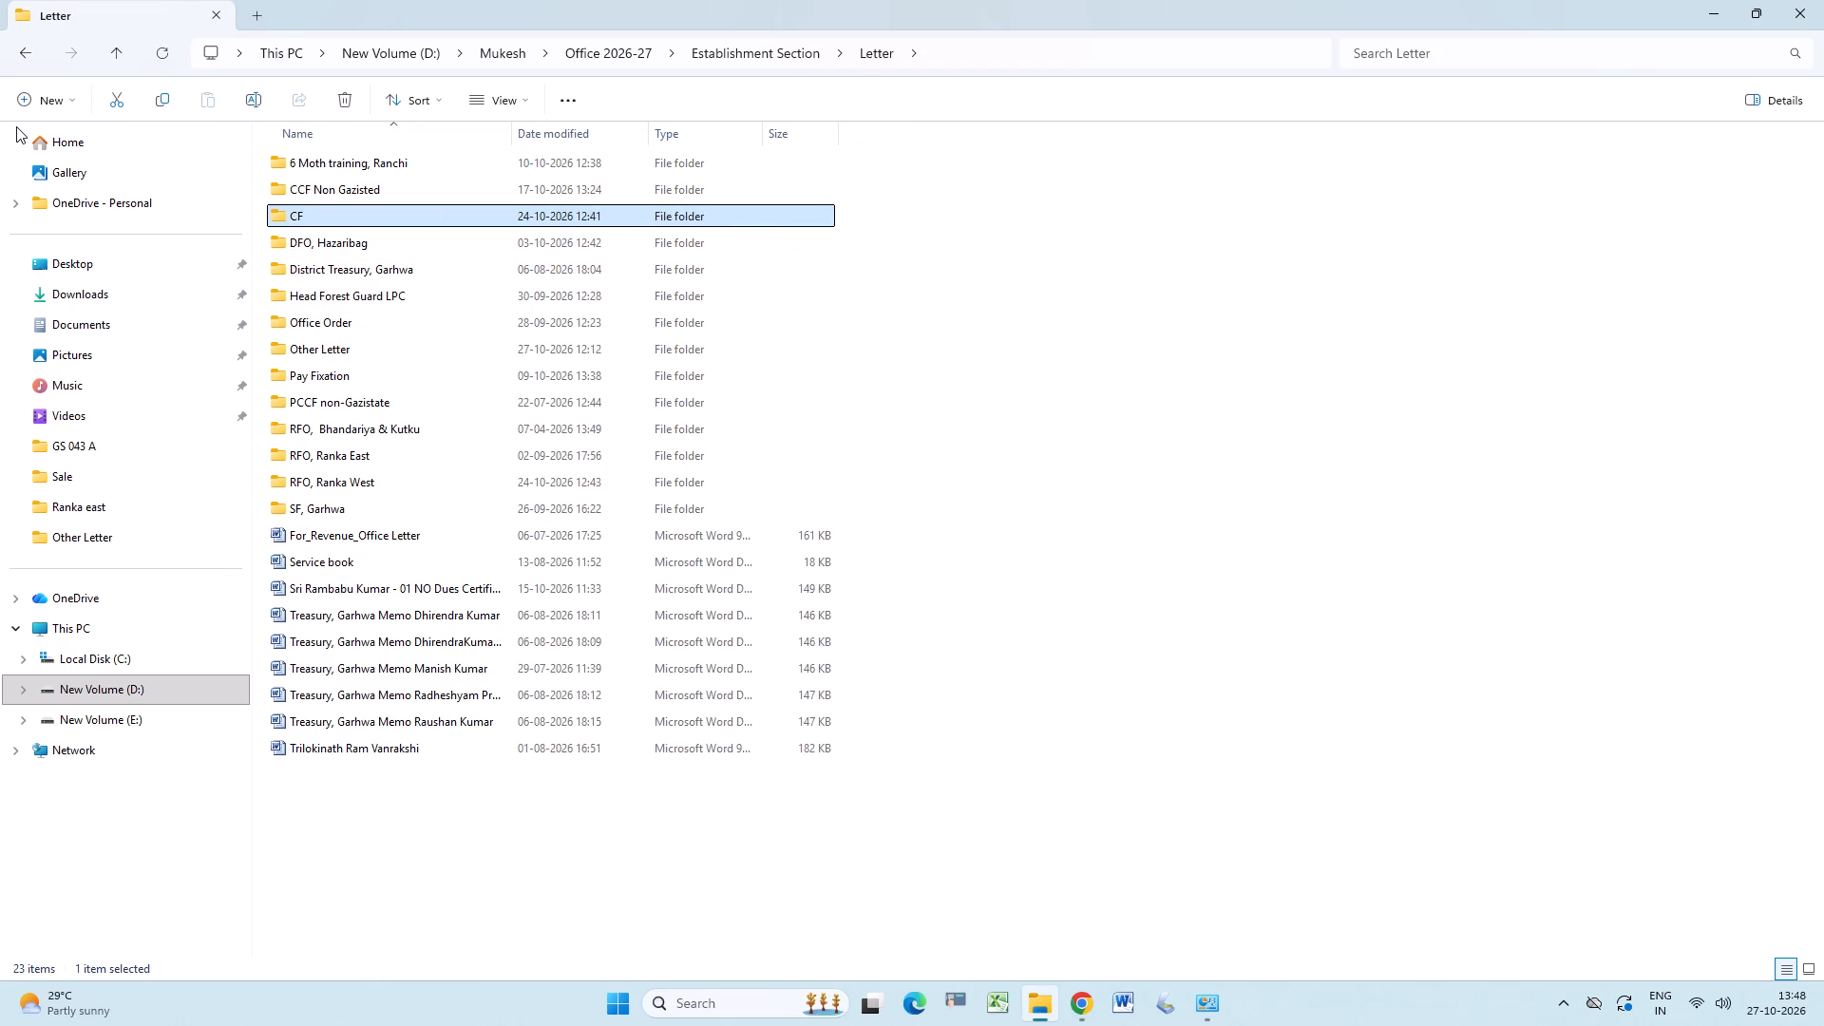
{"action": "key", "text": "Down"}
{"action": "key", "text": "Down"}
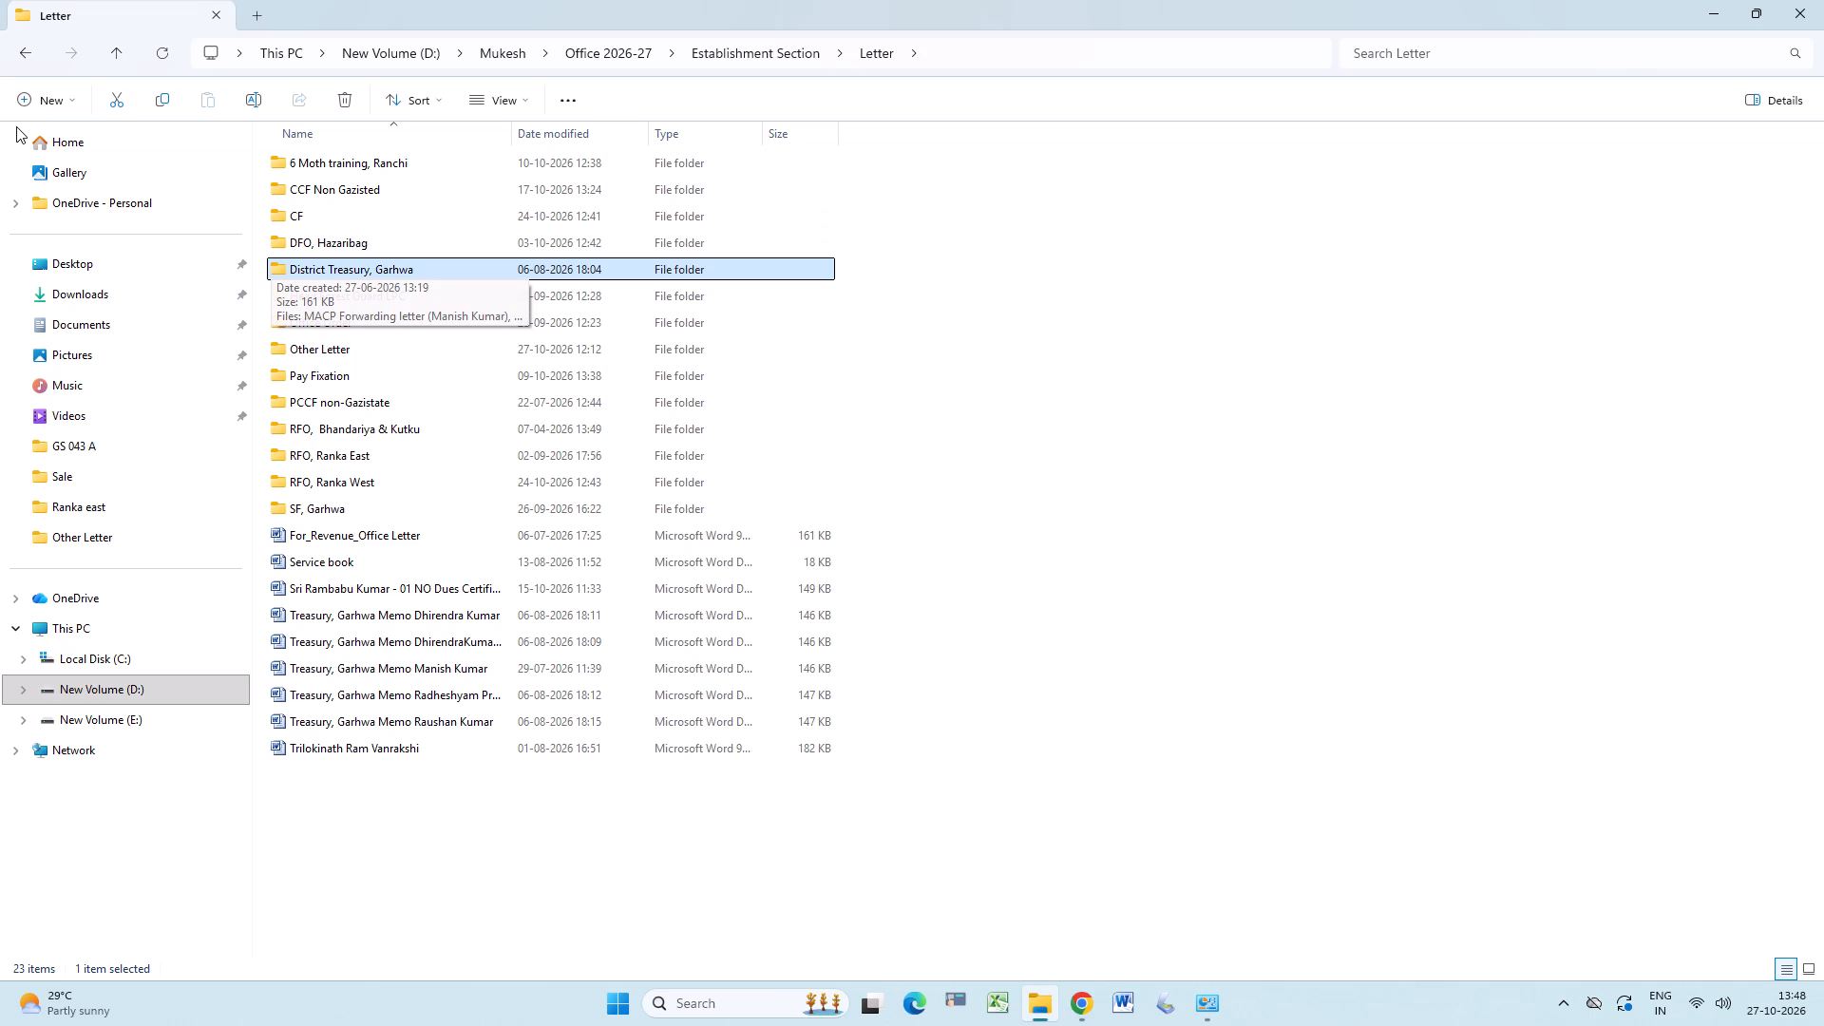
{"action": "key", "text": "Down"}
{"action": "key", "text": "Down"}
{"action": "key", "text": "Down"}
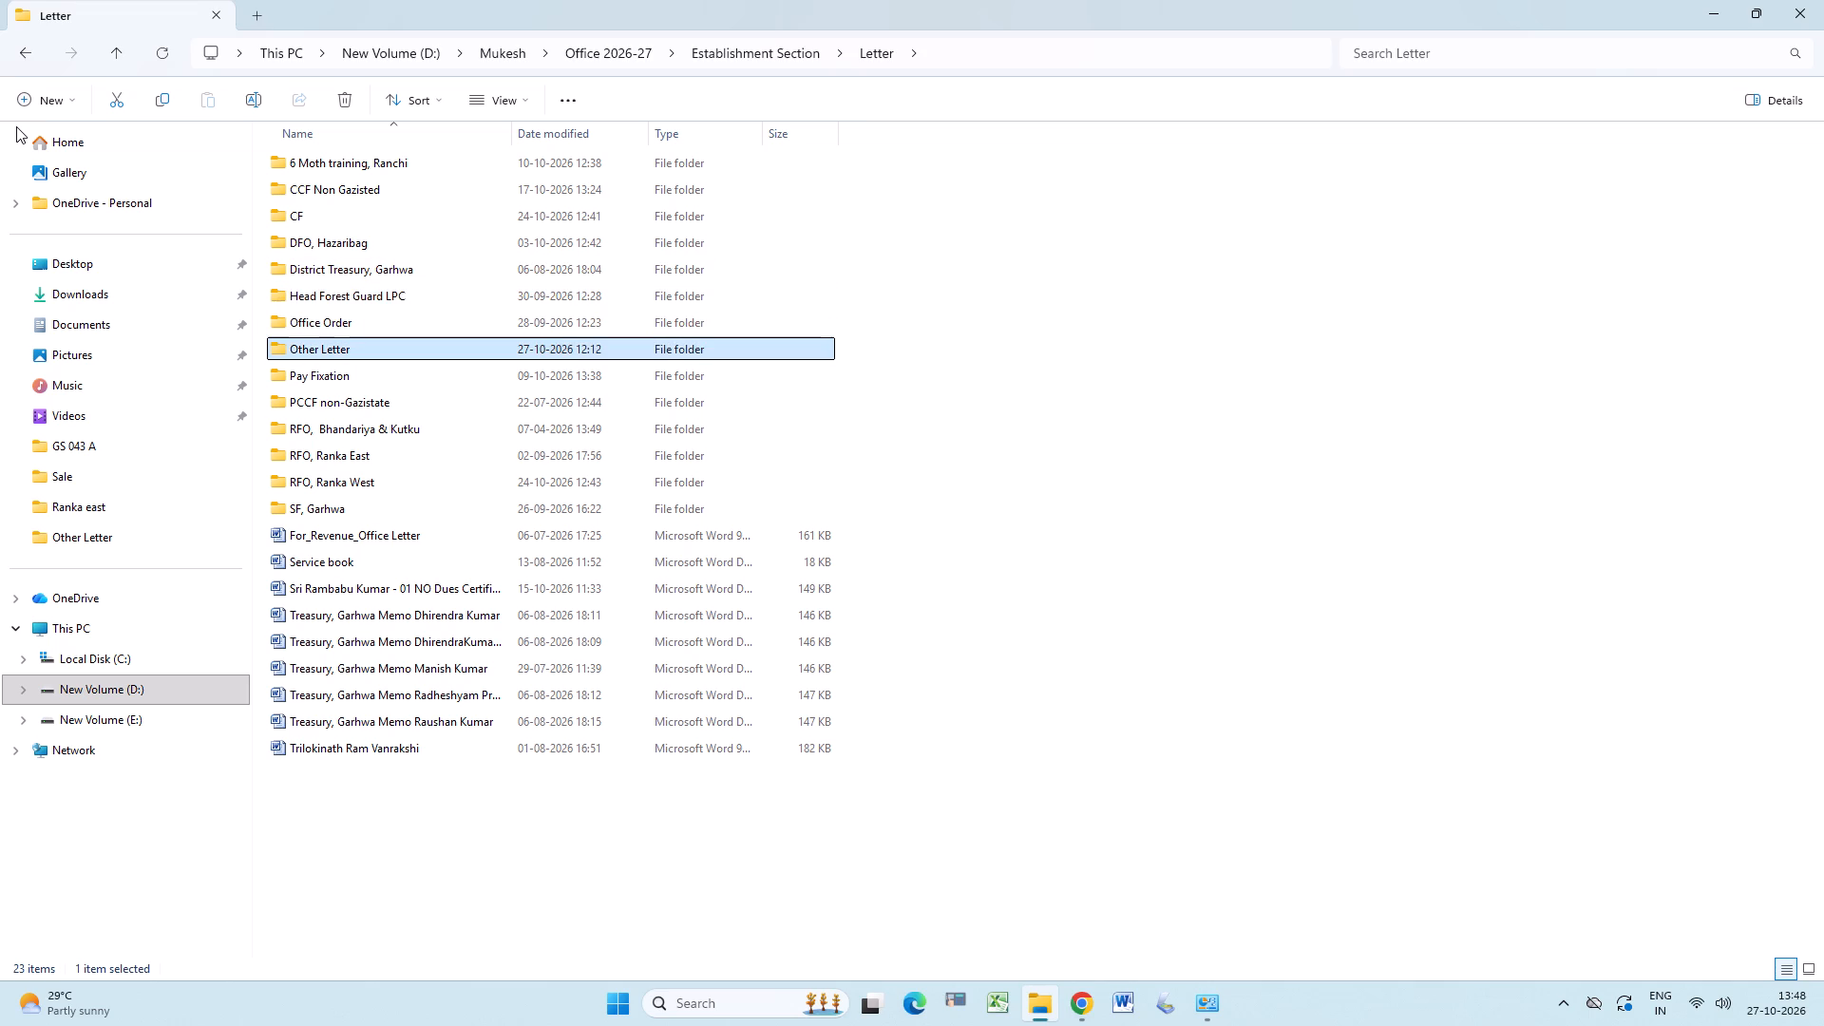
{"action": "key", "text": "Down"}
{"action": "key", "text": "Down"}
{"action": "key", "text": "Down"}
{"action": "key", "text": "Down"}
{"action": "key", "text": "Down"}
{"action": "key", "text": "Down"}
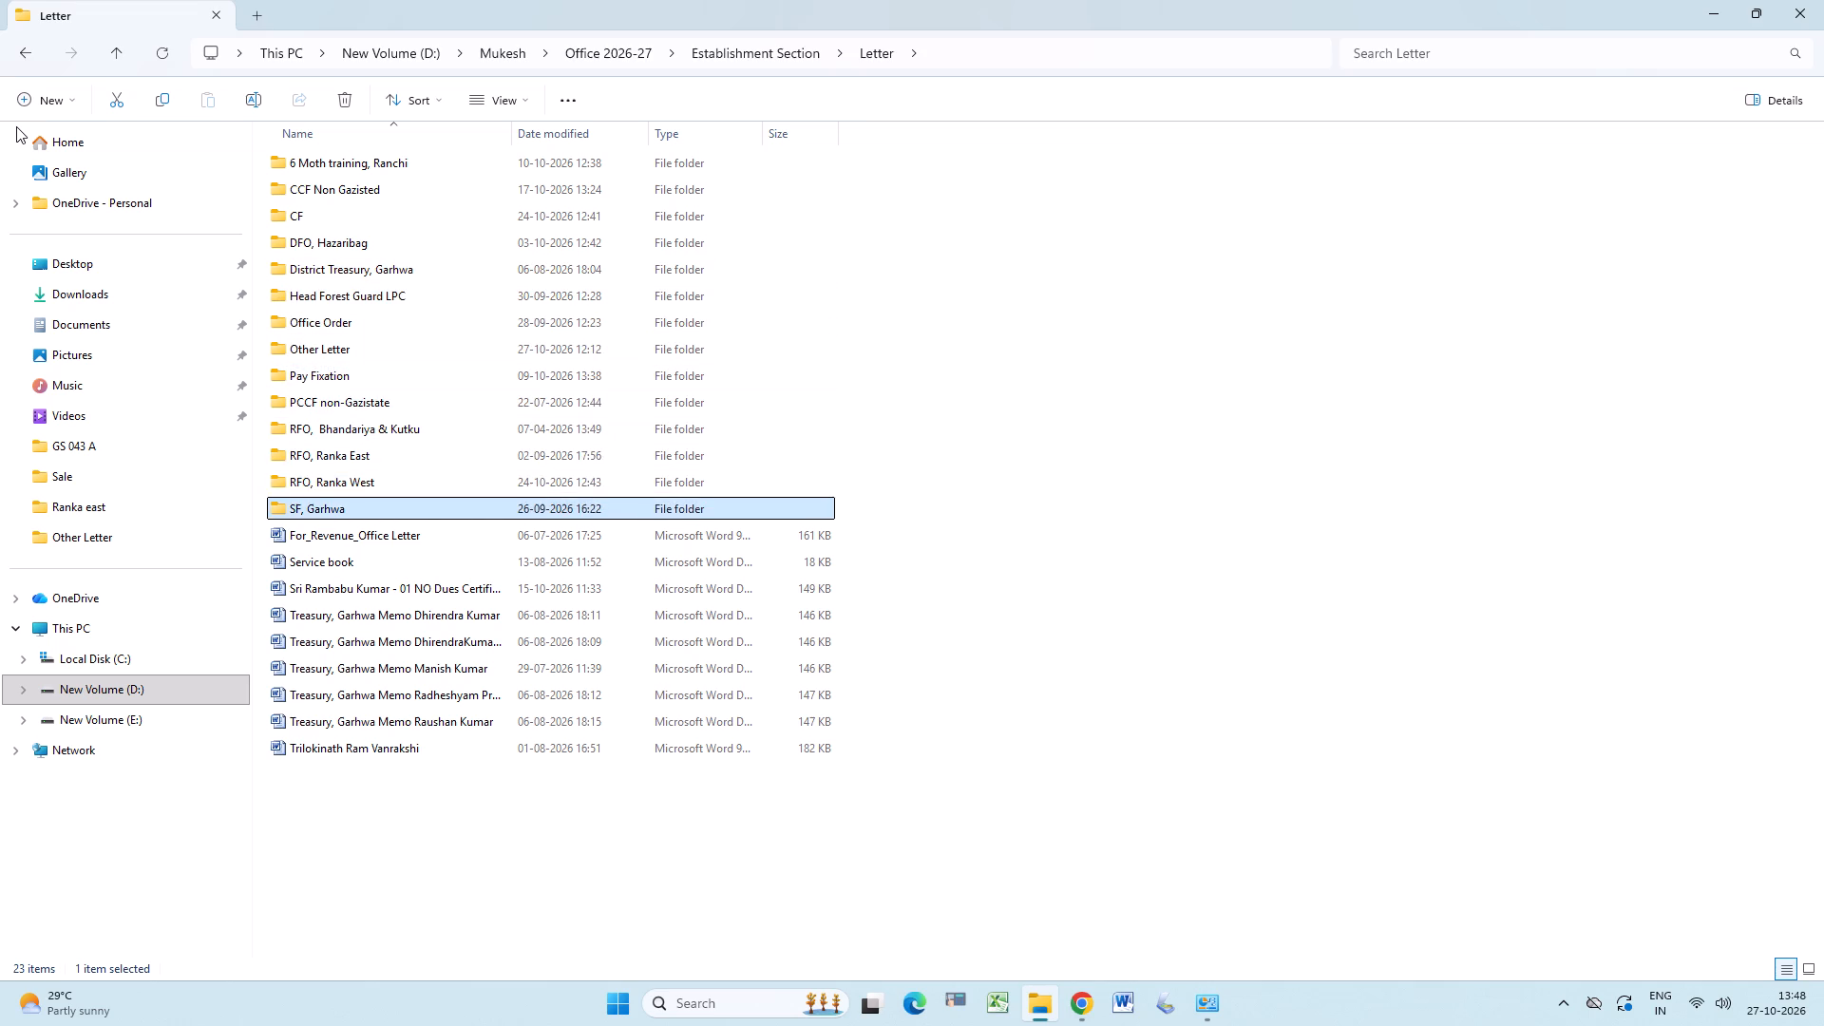
{"action": "key", "text": "Return"}
Open the 05 Person Absenty document from the SF, Garhwa folder in Word.
{"action": "key", "text": "Down"}
{"action": "key", "text": "Return"}
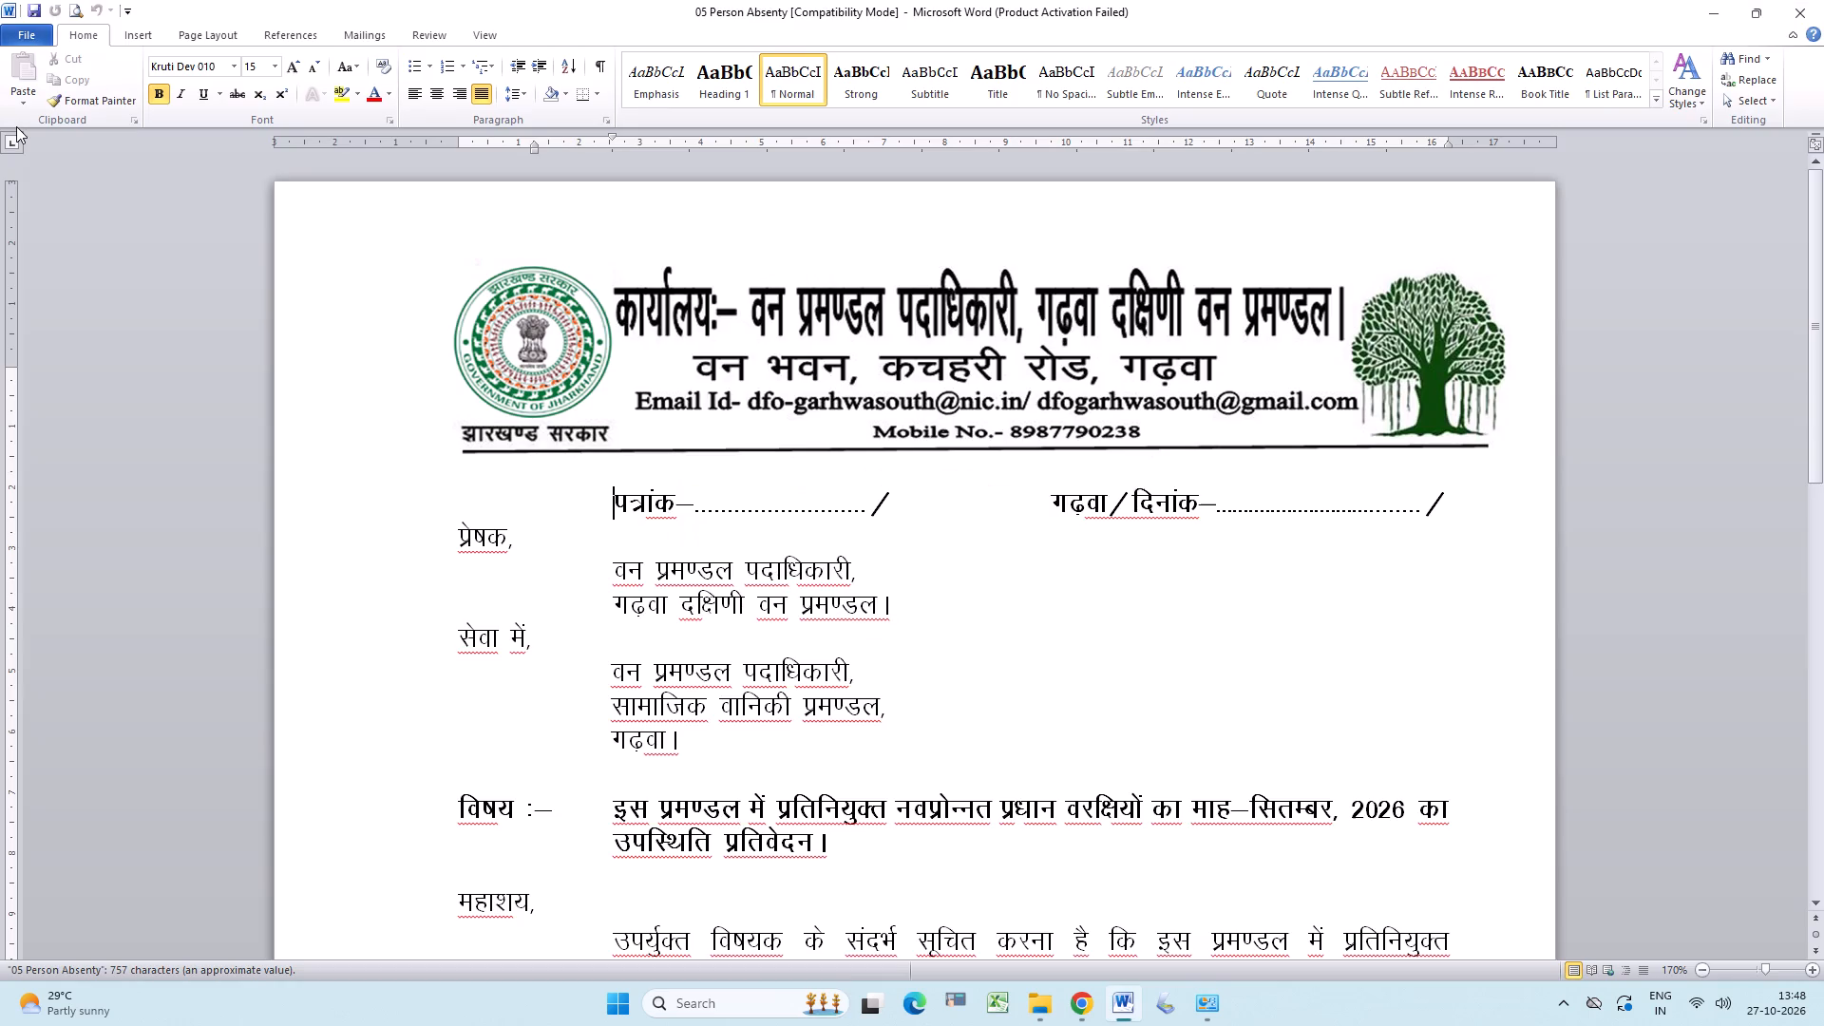
{"action": "key", "text": "Return"}
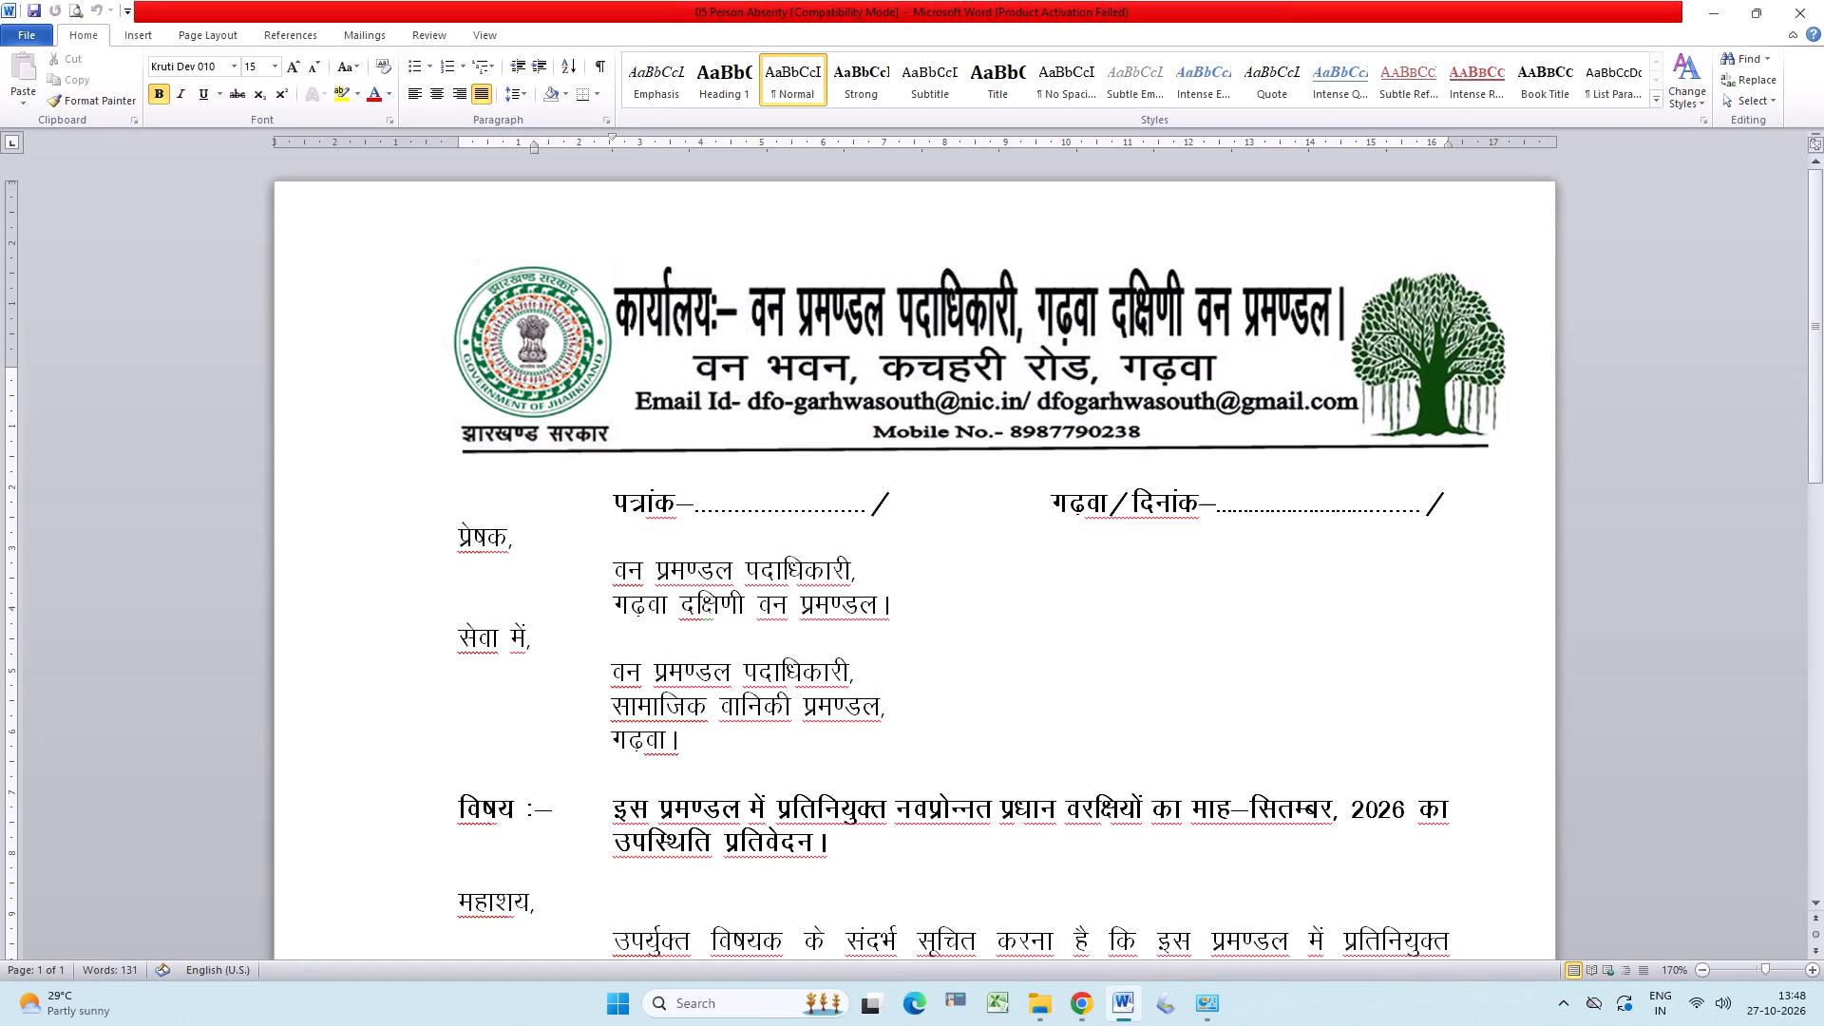
Change the month in the letter's subject line to अक्टूबर, keeping the year 2026.
{"action": "left_click_drag", "start_coordinate": [1249, 804], "coordinate": [1322, 820]}
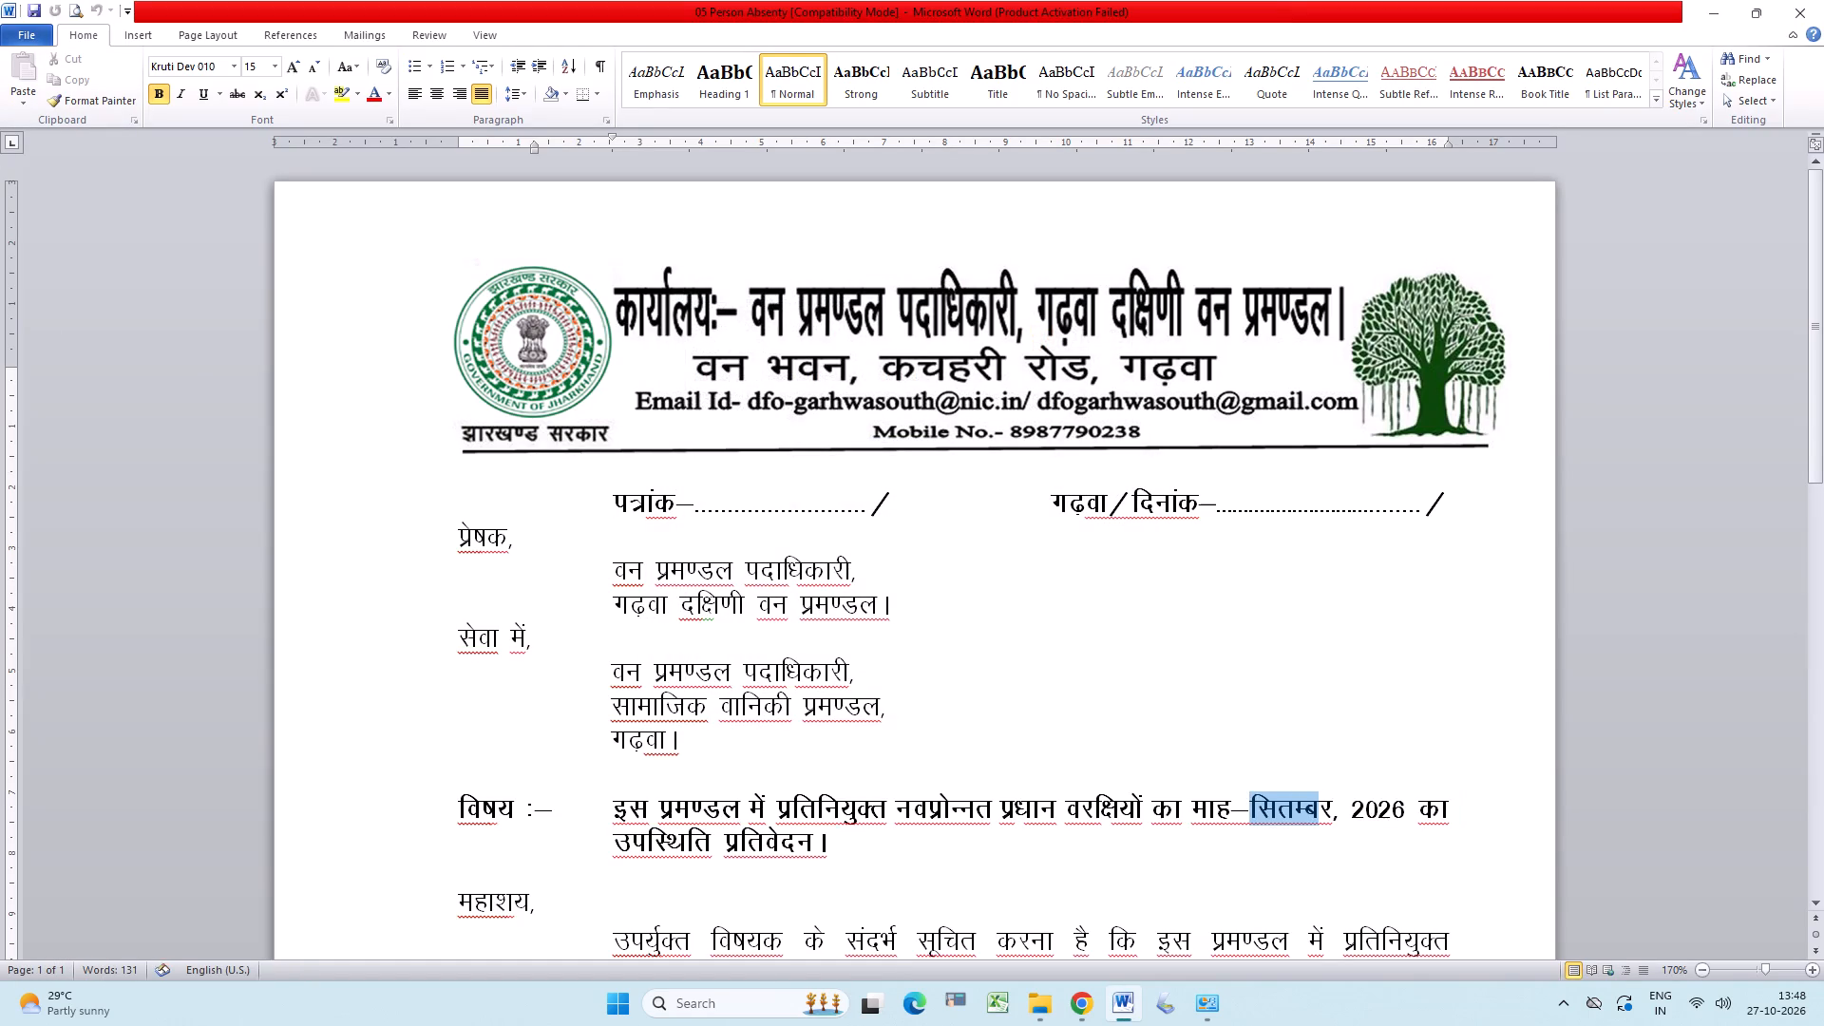
{"action": "left_click_drag", "start_coordinate": [1322, 820], "coordinate": [1290, 807]}
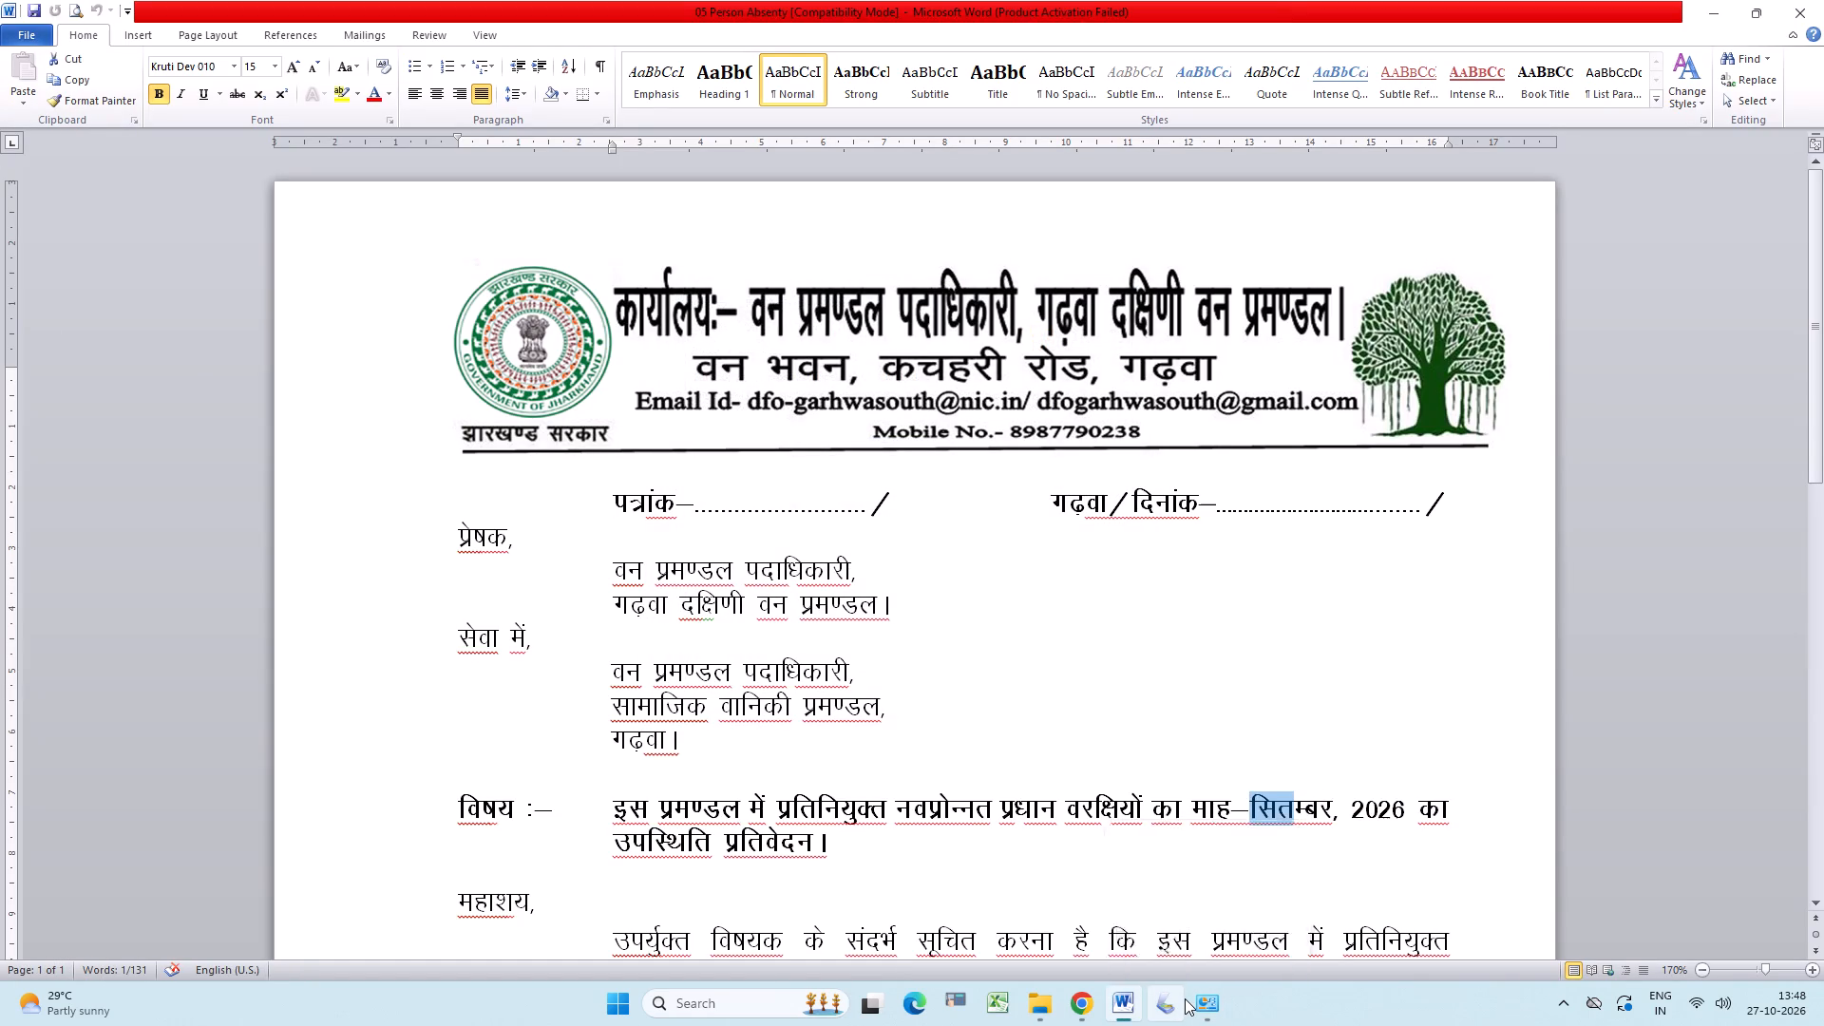
{"action": "type", "text": "vDVw"}
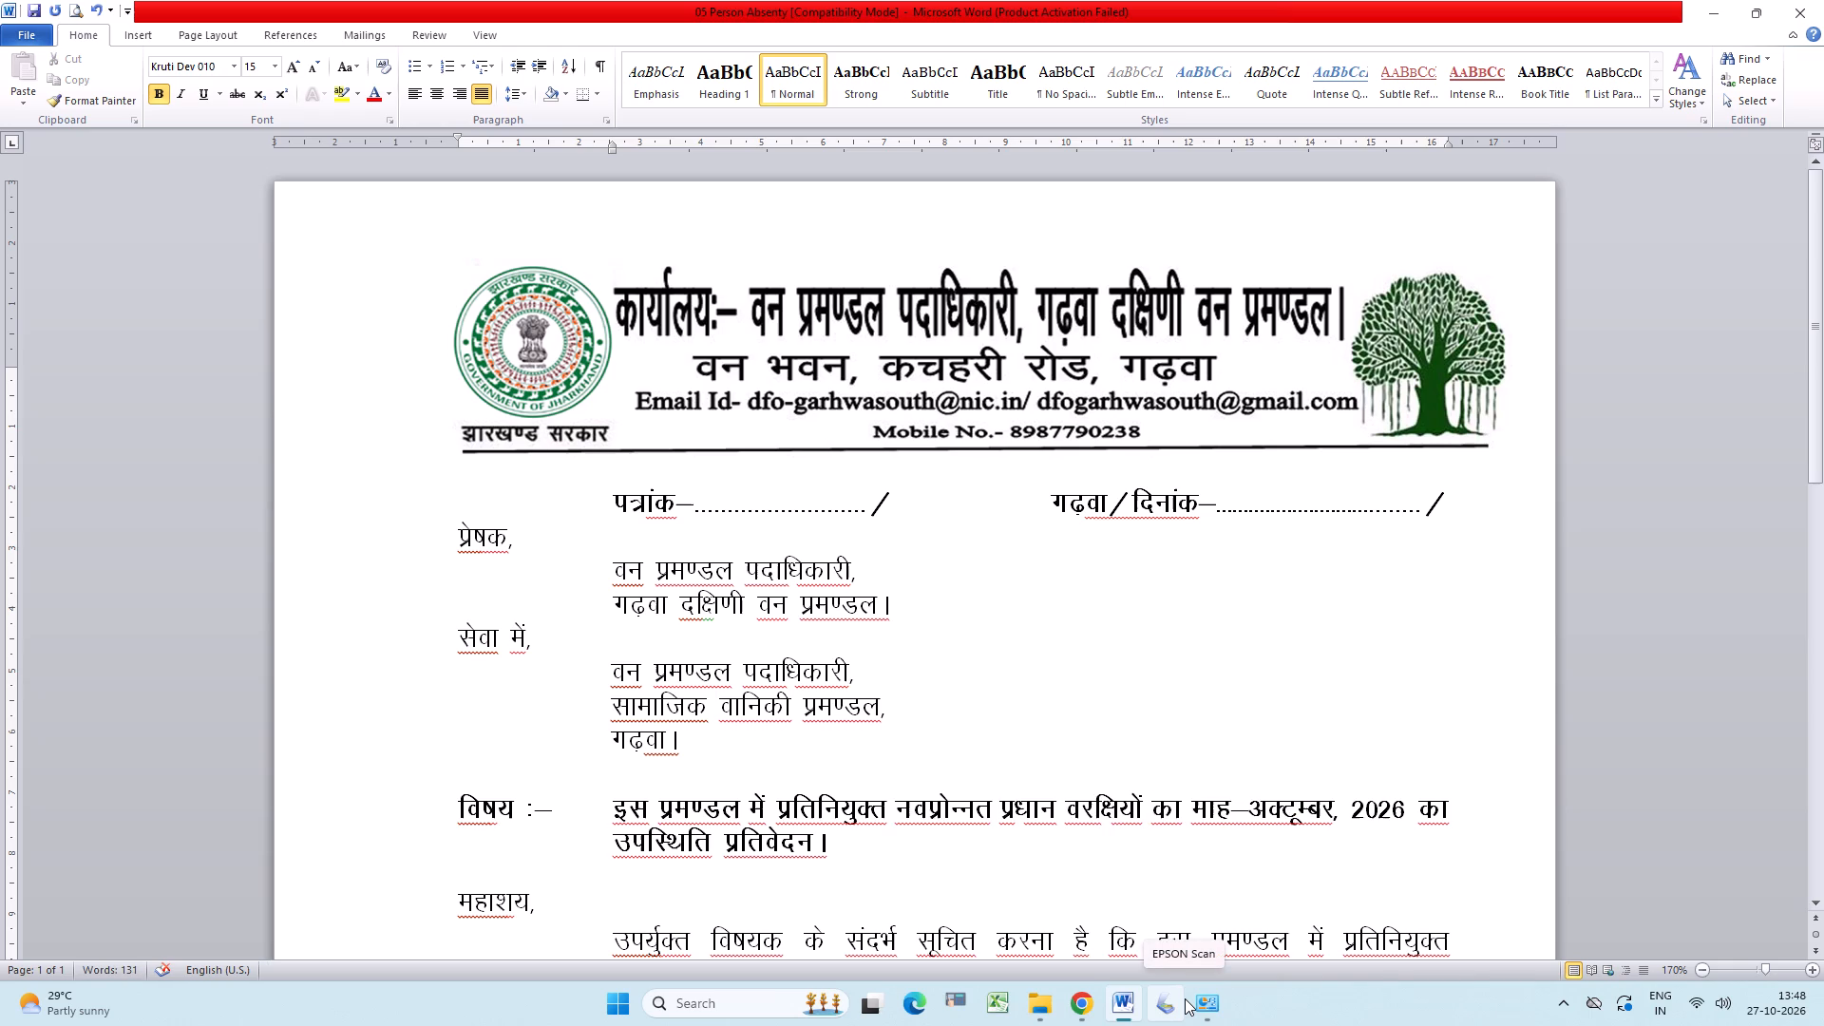
{"action": "key", "text": "Delete"}
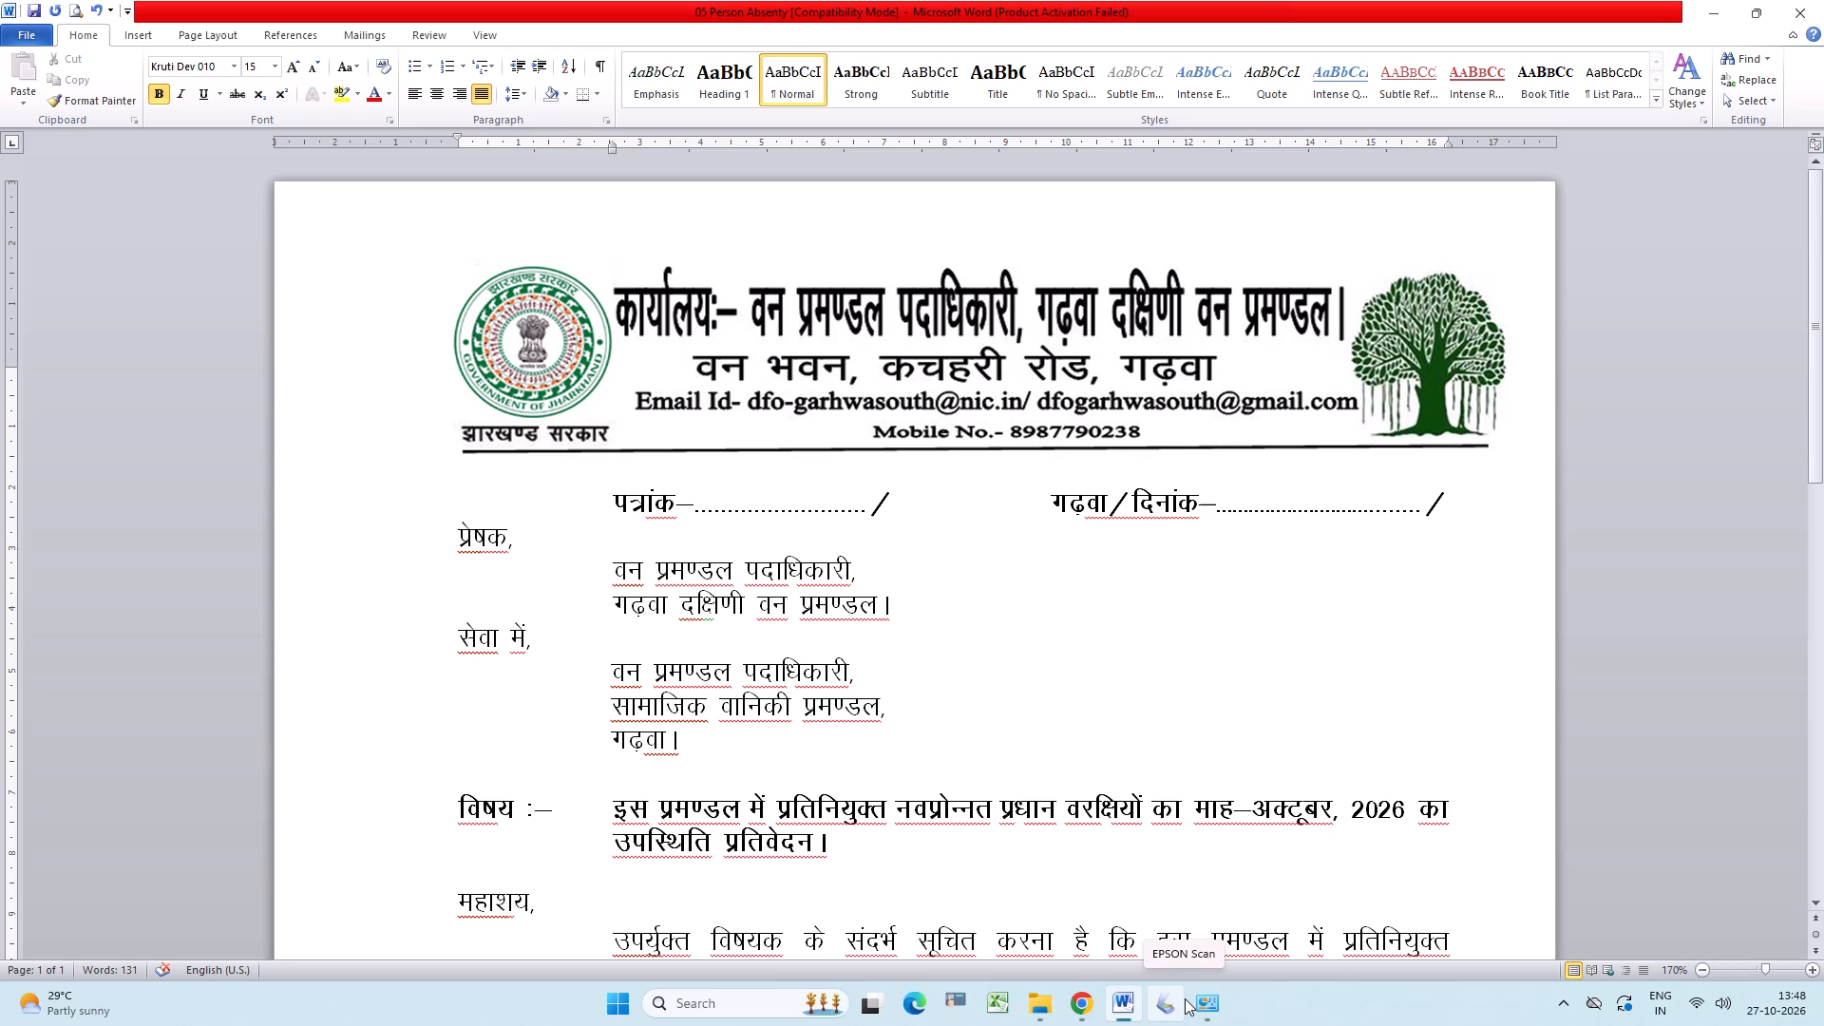
Change the month in the body paragraph above the table to अक्टूबर and save the document.
{"action": "key", "text": "Down"}
{"action": "key", "text": "Down"}
{"action": "key", "text": "Down"}
{"action": "key", "text": "Down"}
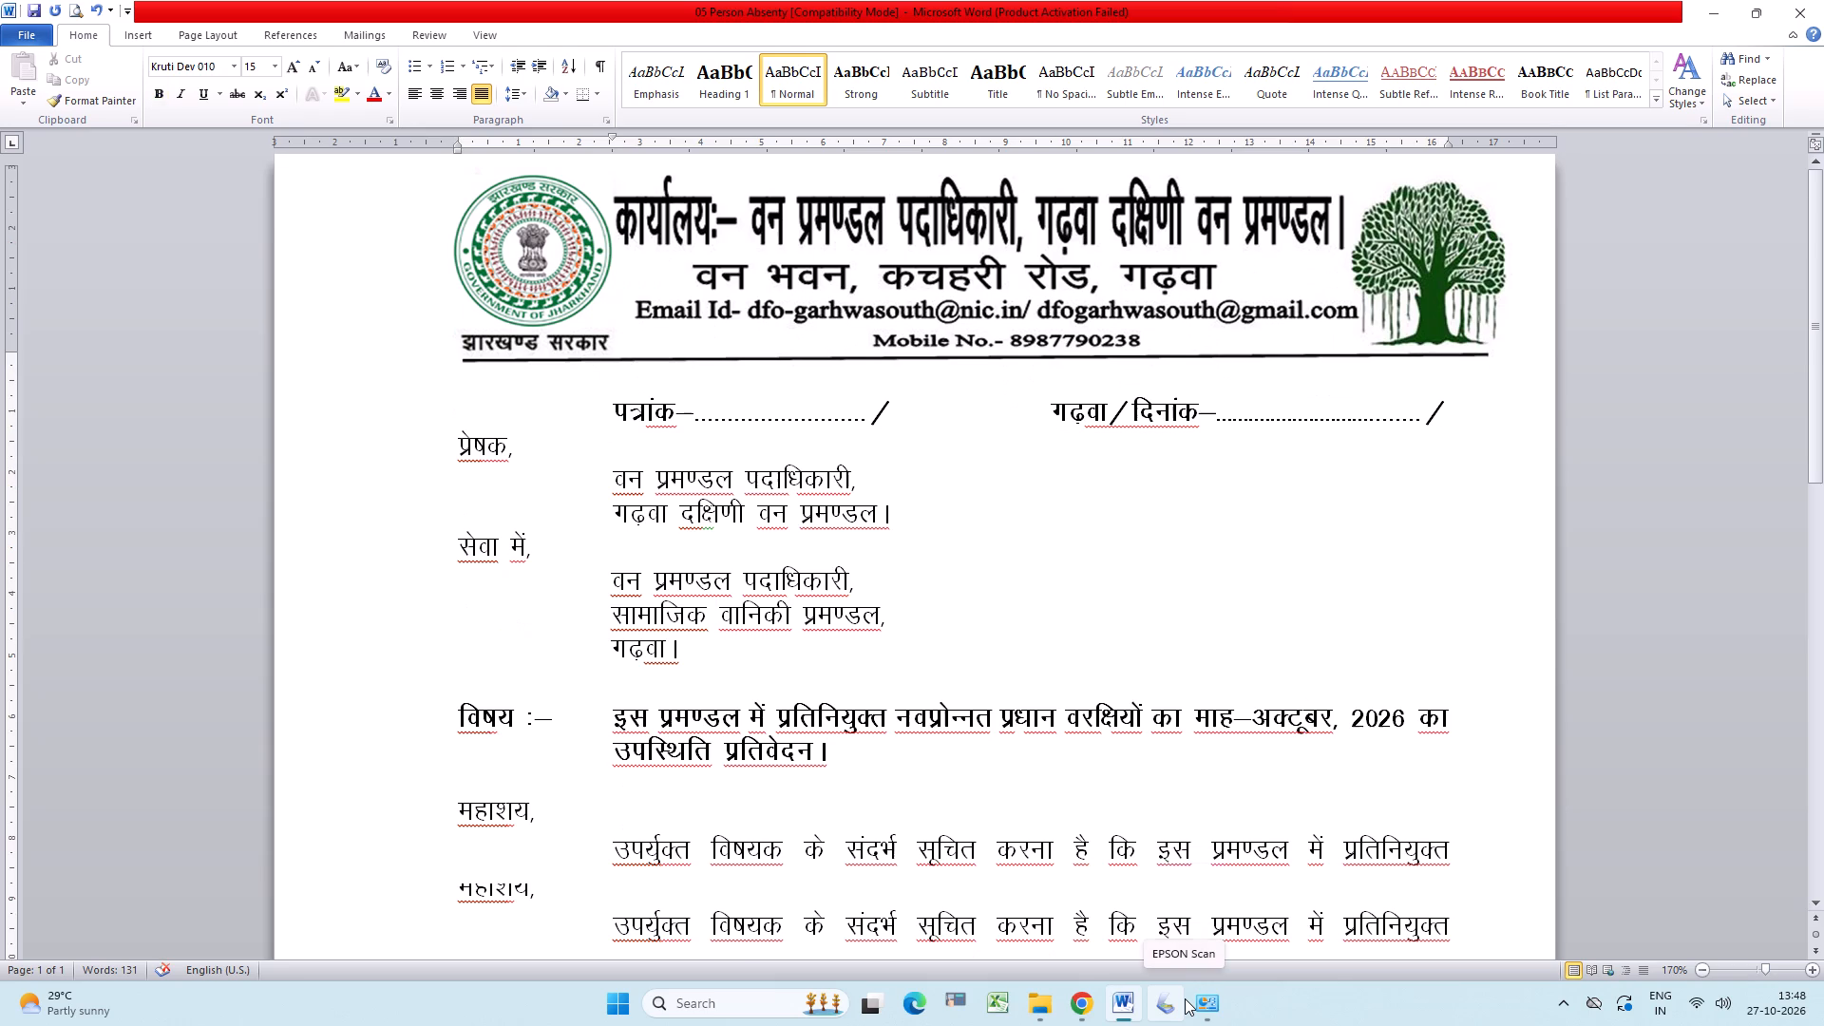
{"action": "key", "text": "Down"}
{"action": "key", "text": "Down"}
{"action": "key", "text": "Up"}
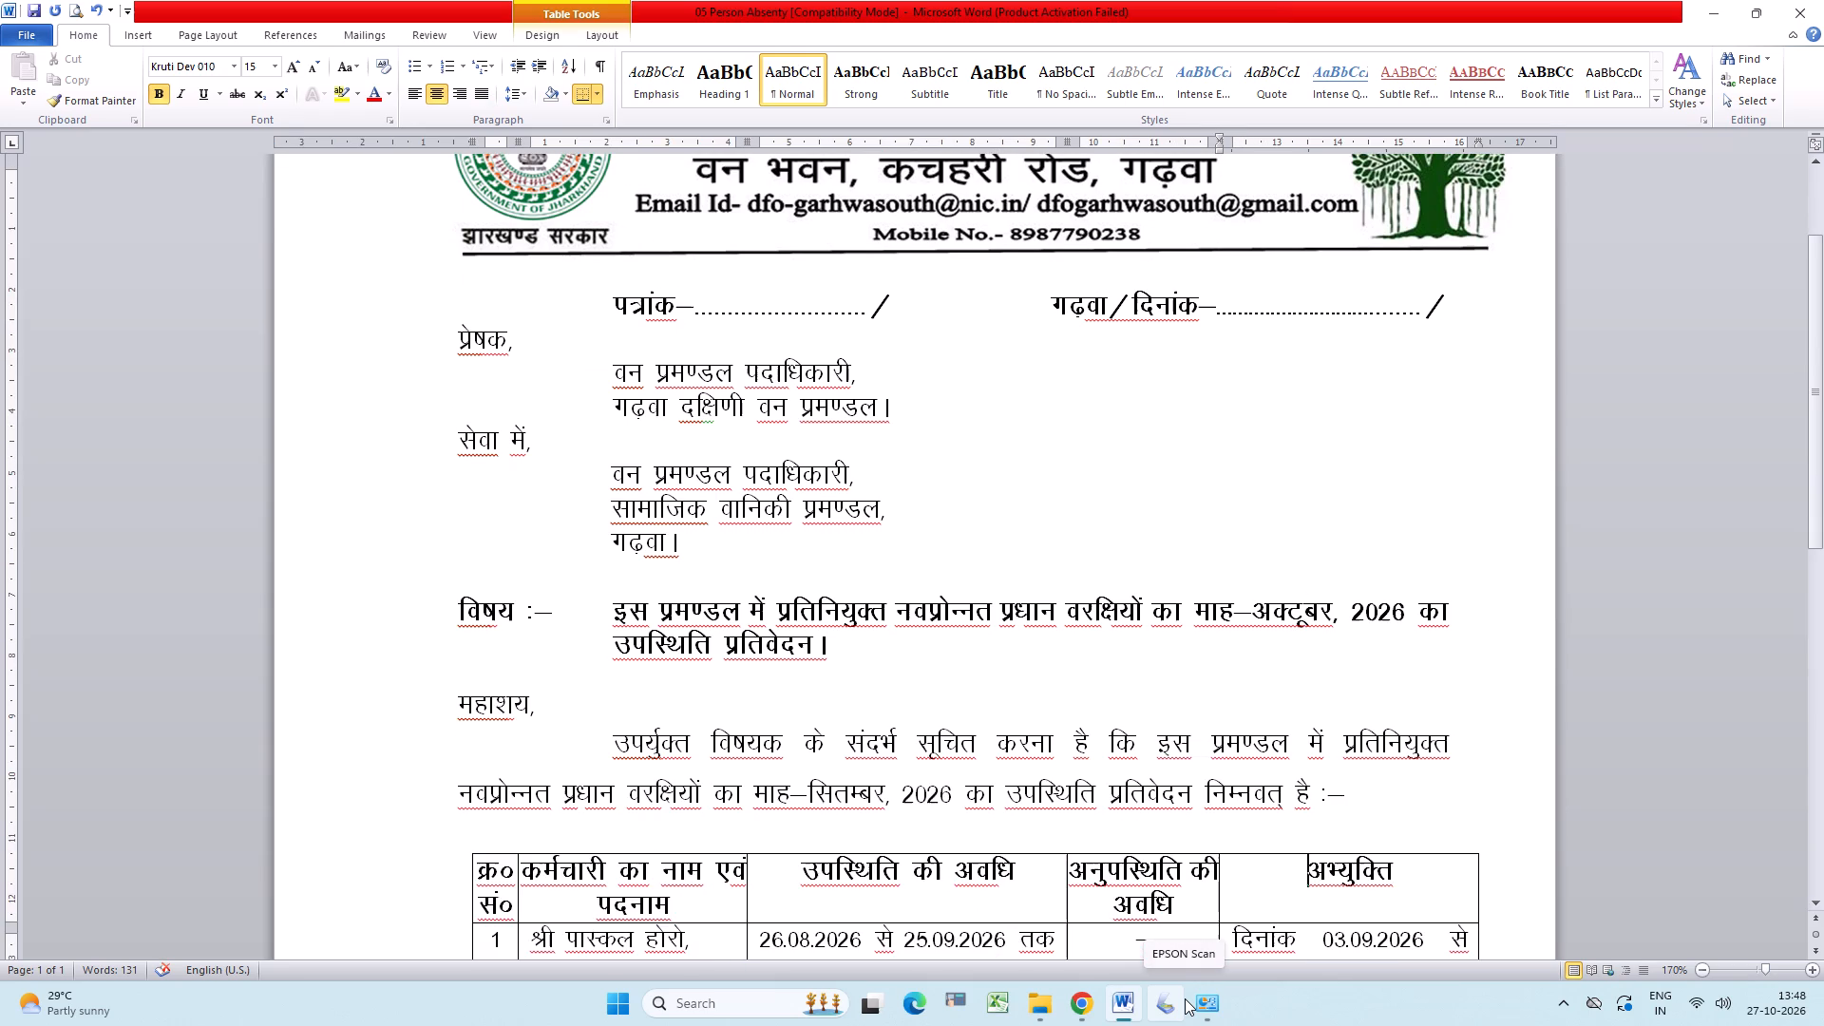
{"action": "double_click", "coordinate": [834, 789]}
{"action": "key", "text": "v"}
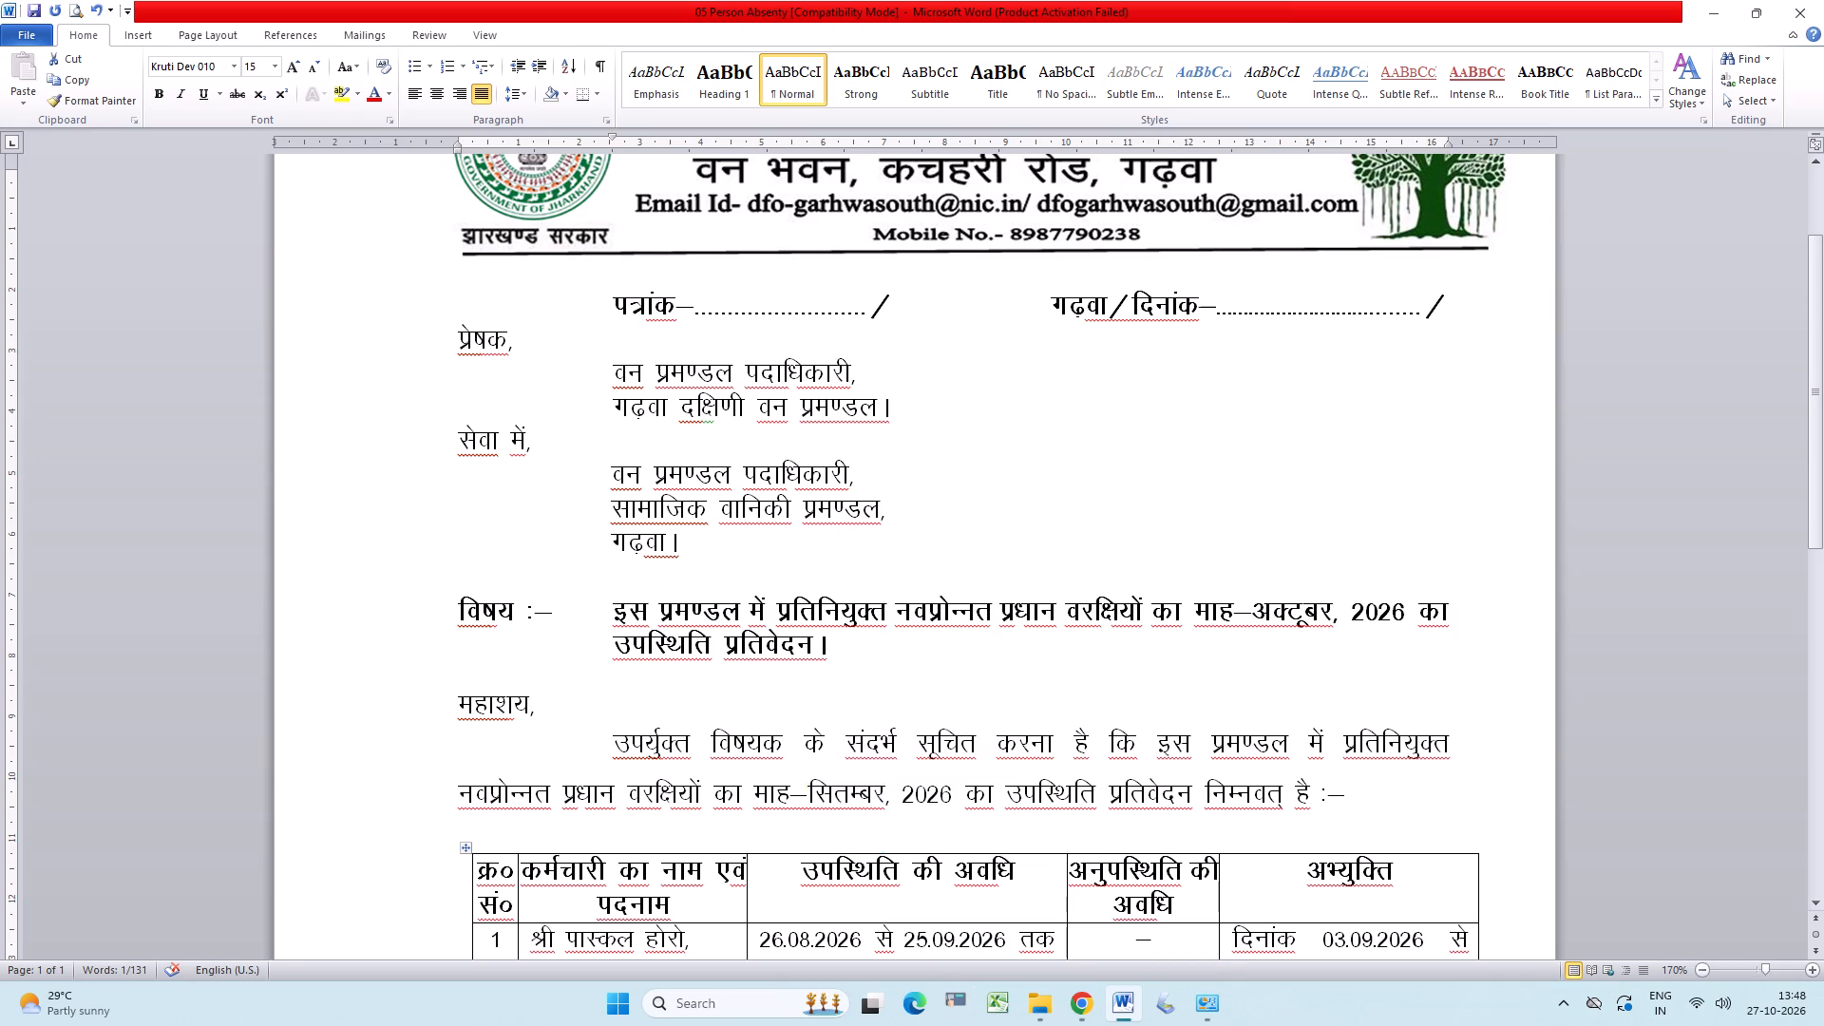
{"action": "type", "text": "DVW"}
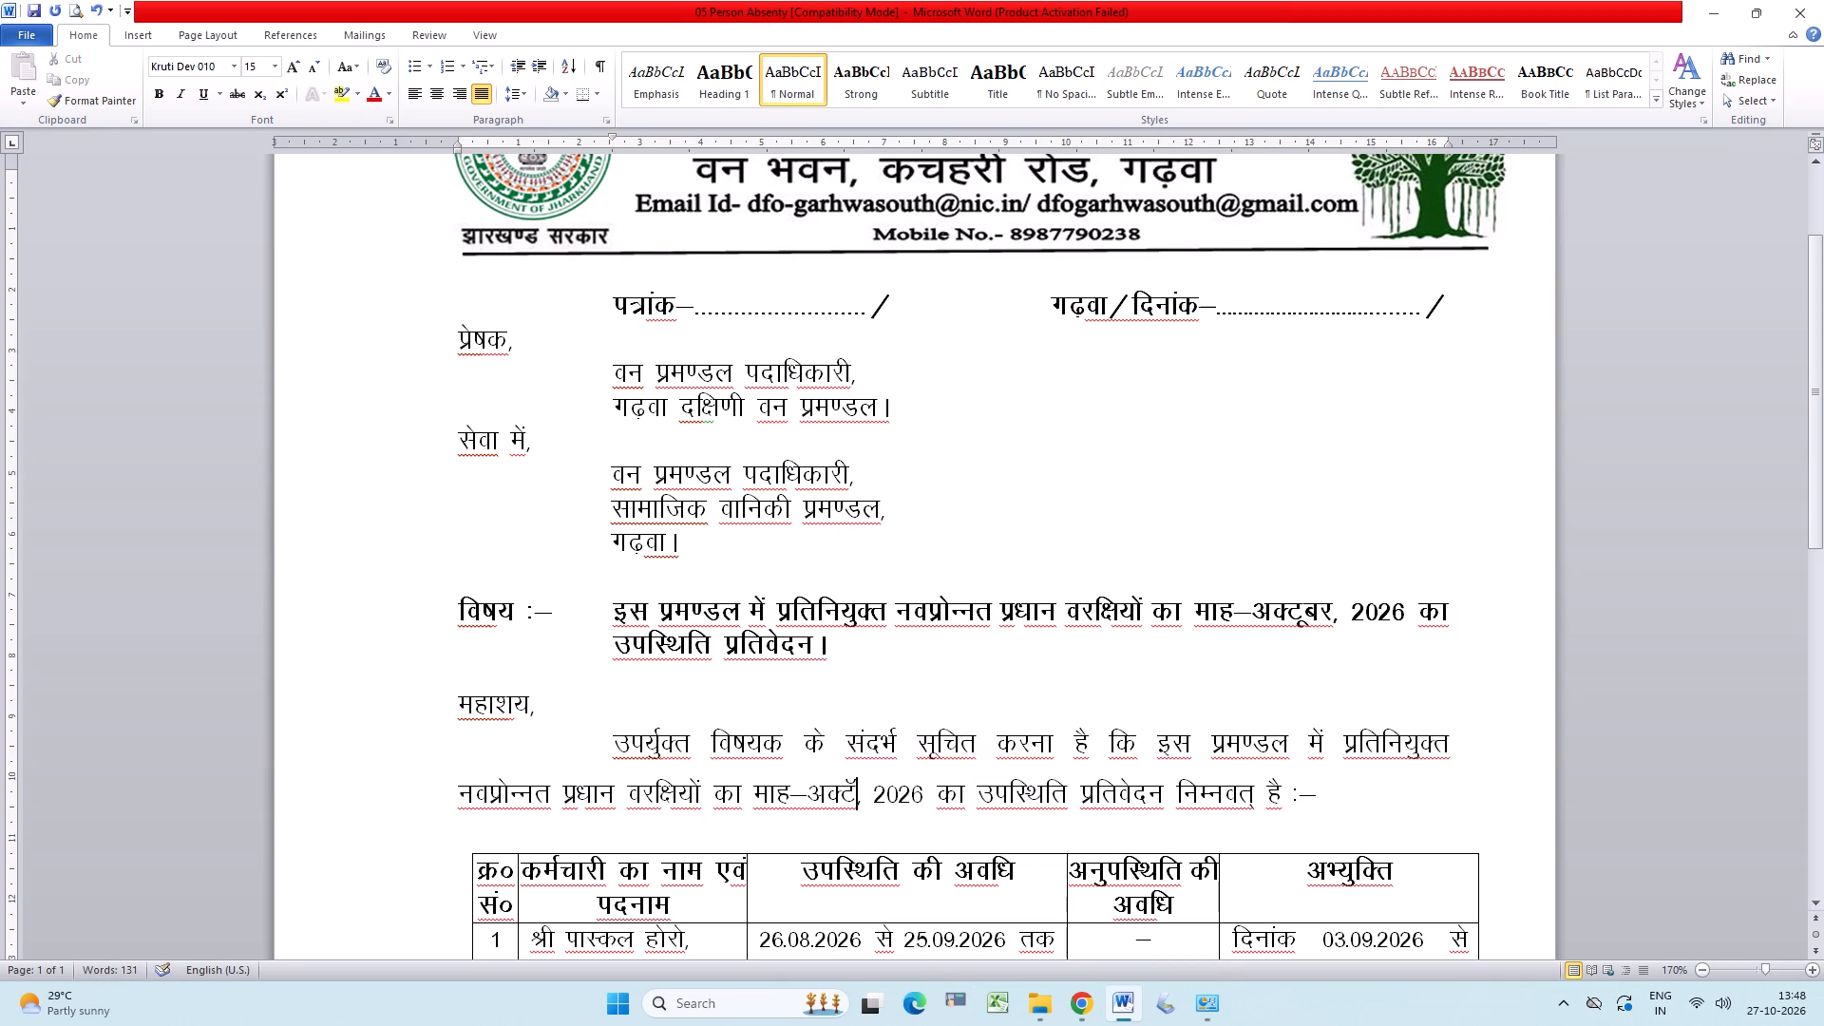
{"action": "key", "text": "BackSpace"}
{"action": "type", "text": "wcj"}
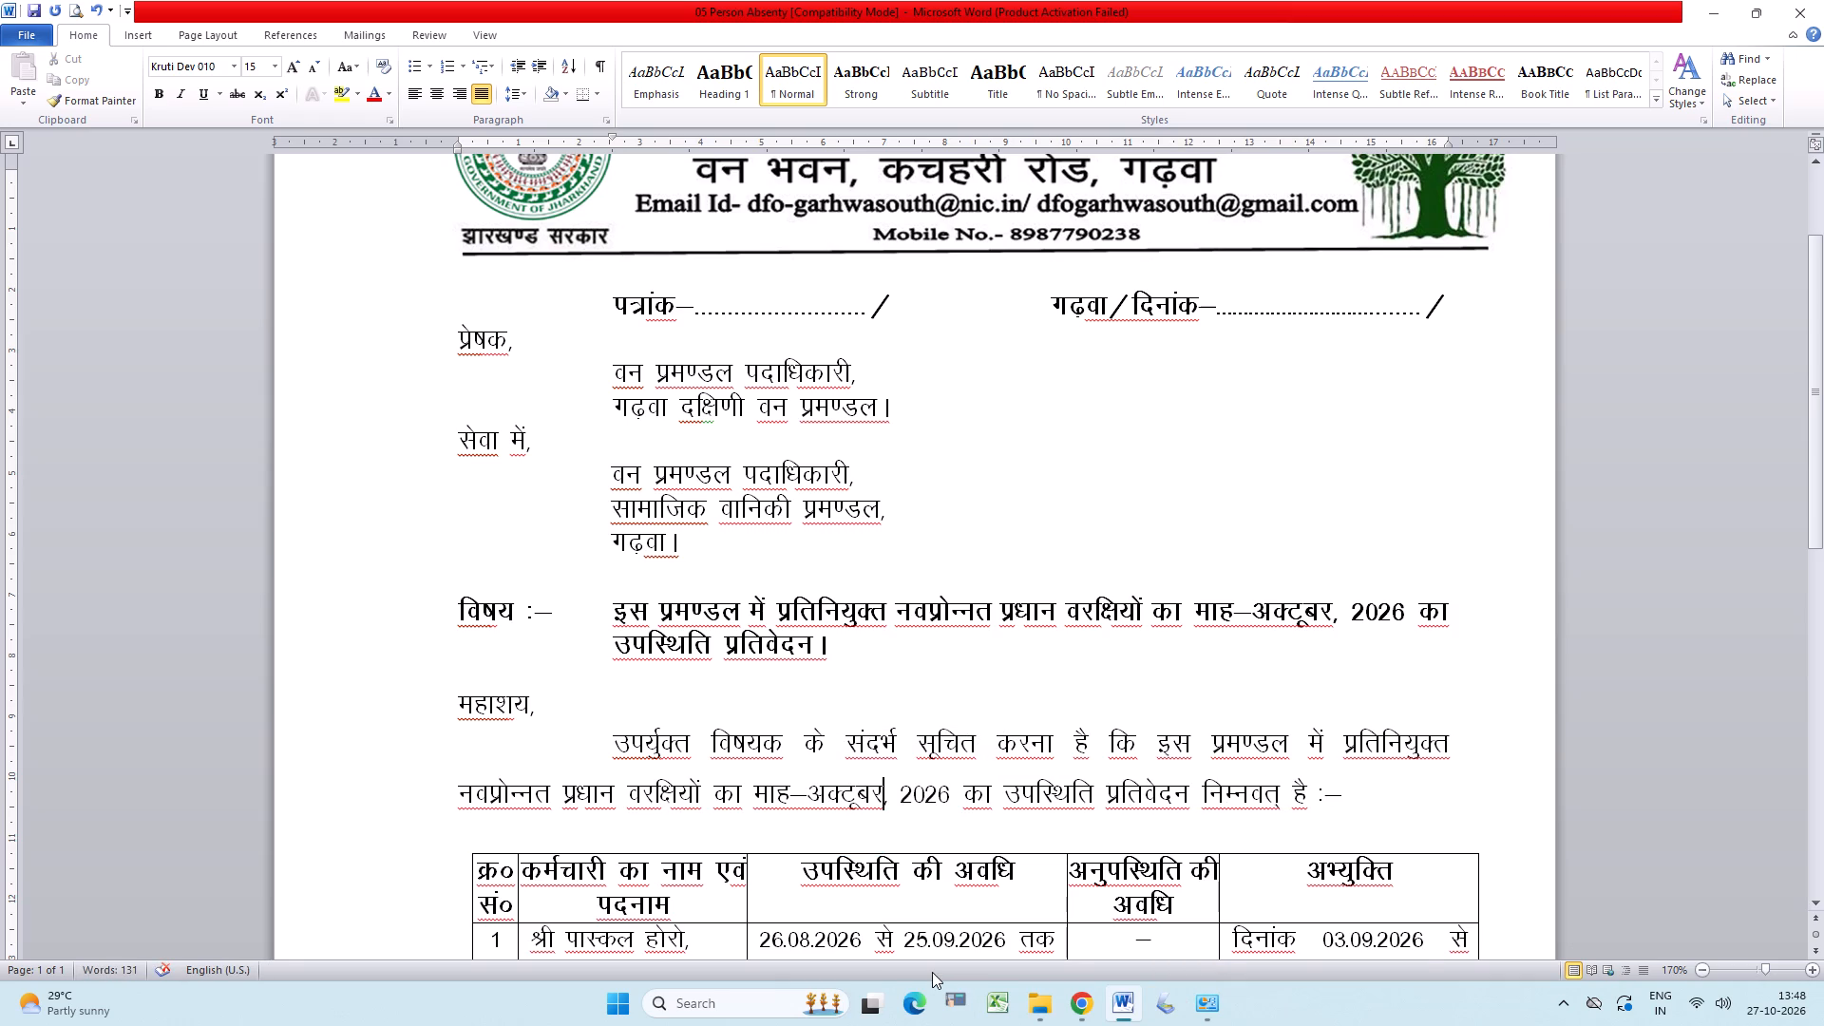
{"action": "key", "text": "ctrl+s"}
Set the attendance period in table row 1 to 26.09.2026 से 25.10.2026 तक.
{"action": "scroll", "coordinate": [856, 903], "scroll_direction": "down", "scroll_amount": 1}
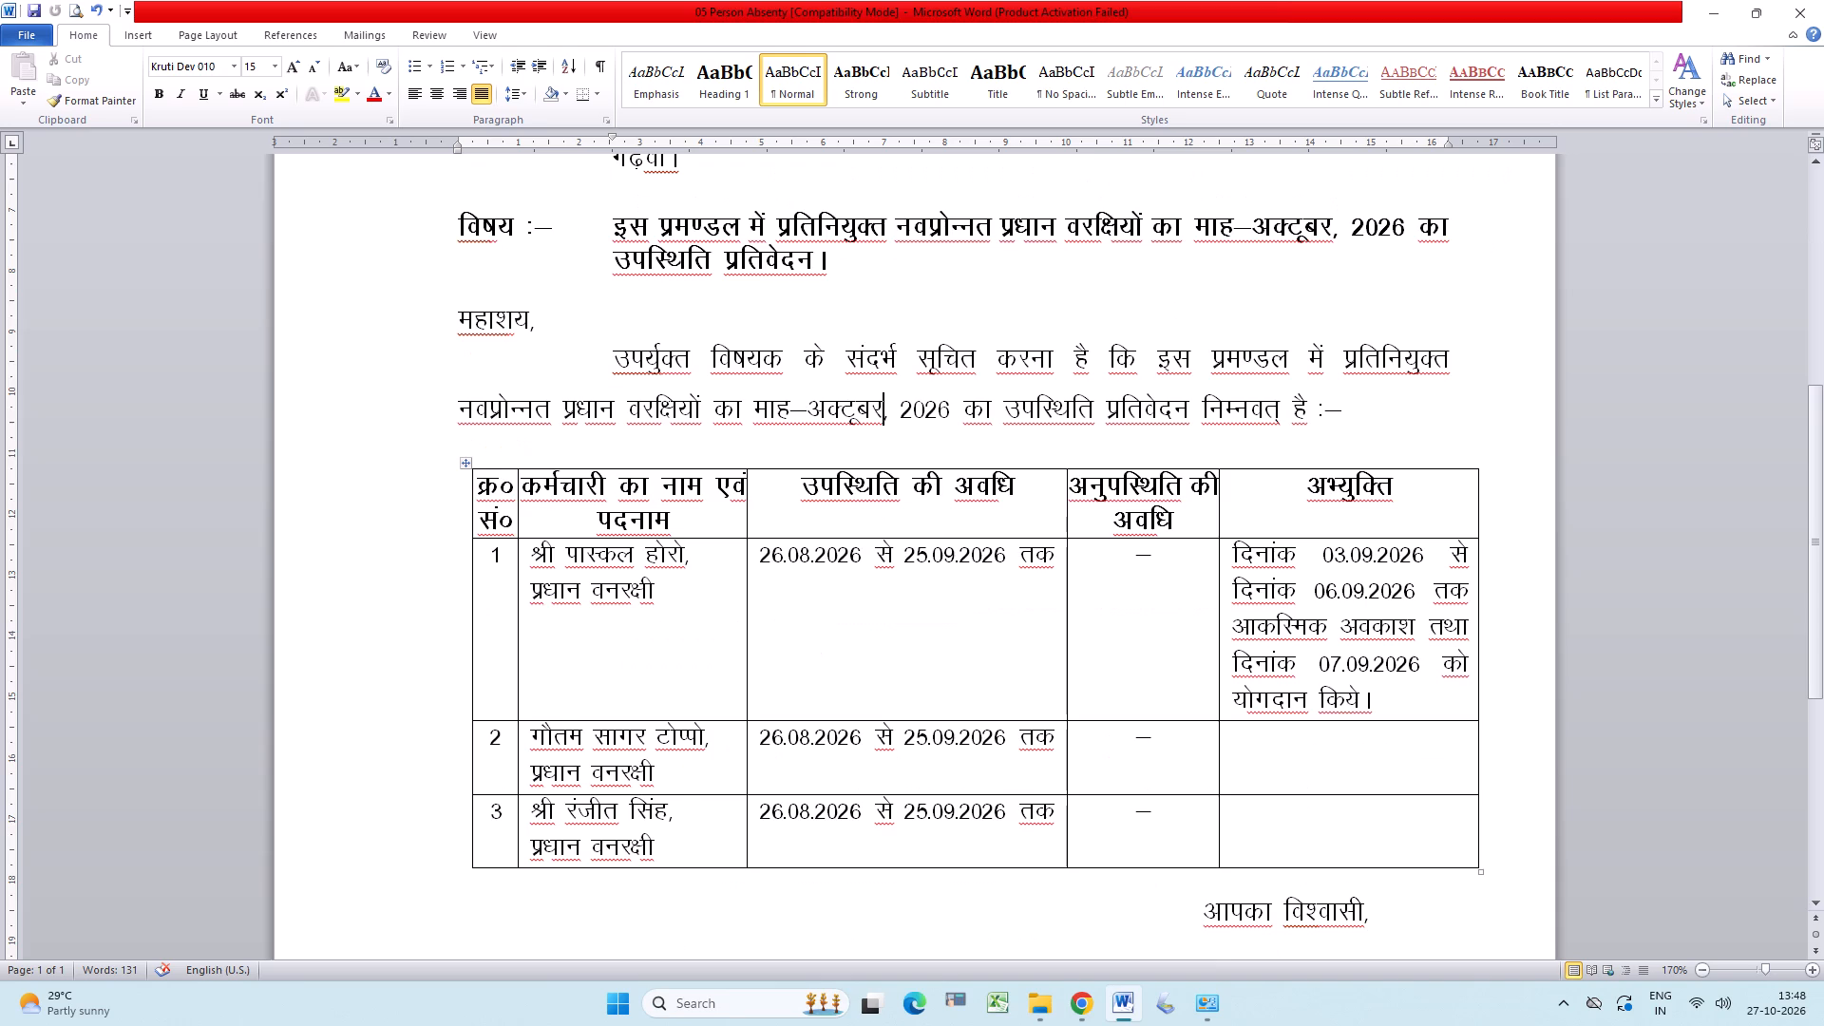
{"action": "left_click", "coordinate": [794, 557]}
{"action": "key", "text": "shift+Right"}
{"action": "key", "text": "9"}
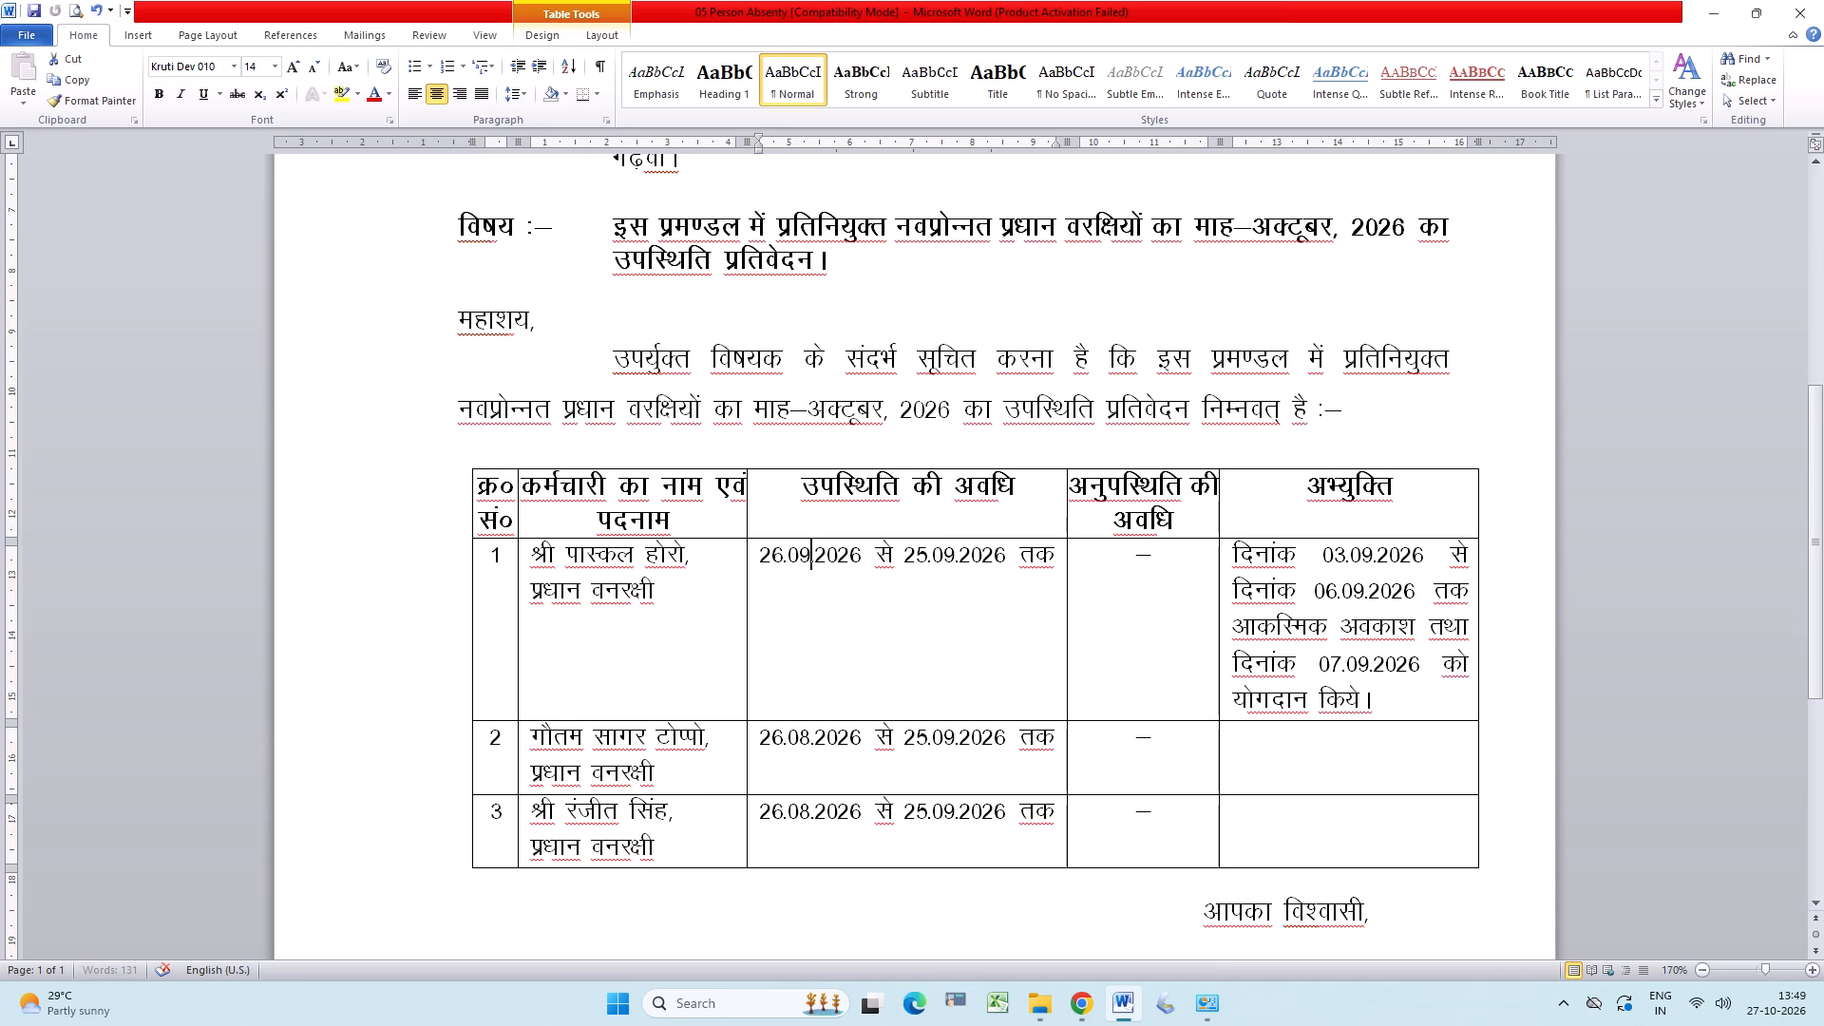
{"action": "key", "text": "ctrl+z"}
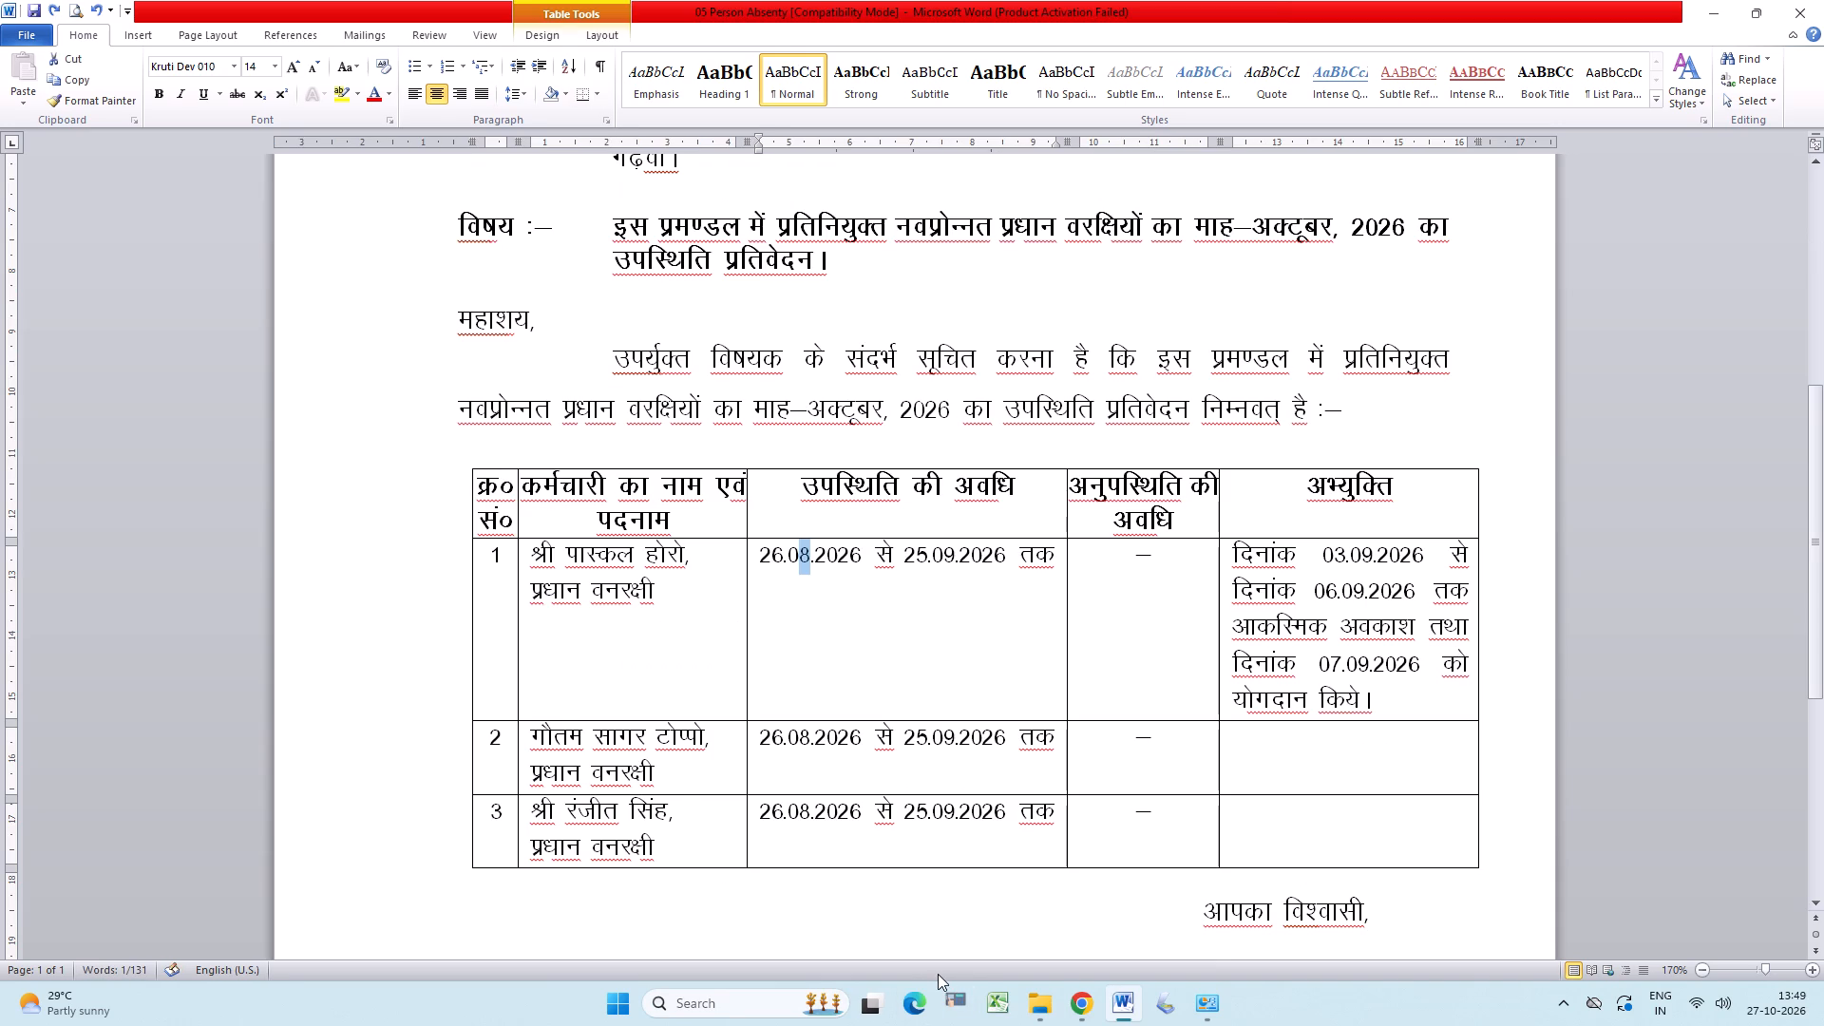
{"action": "key", "text": "9"}
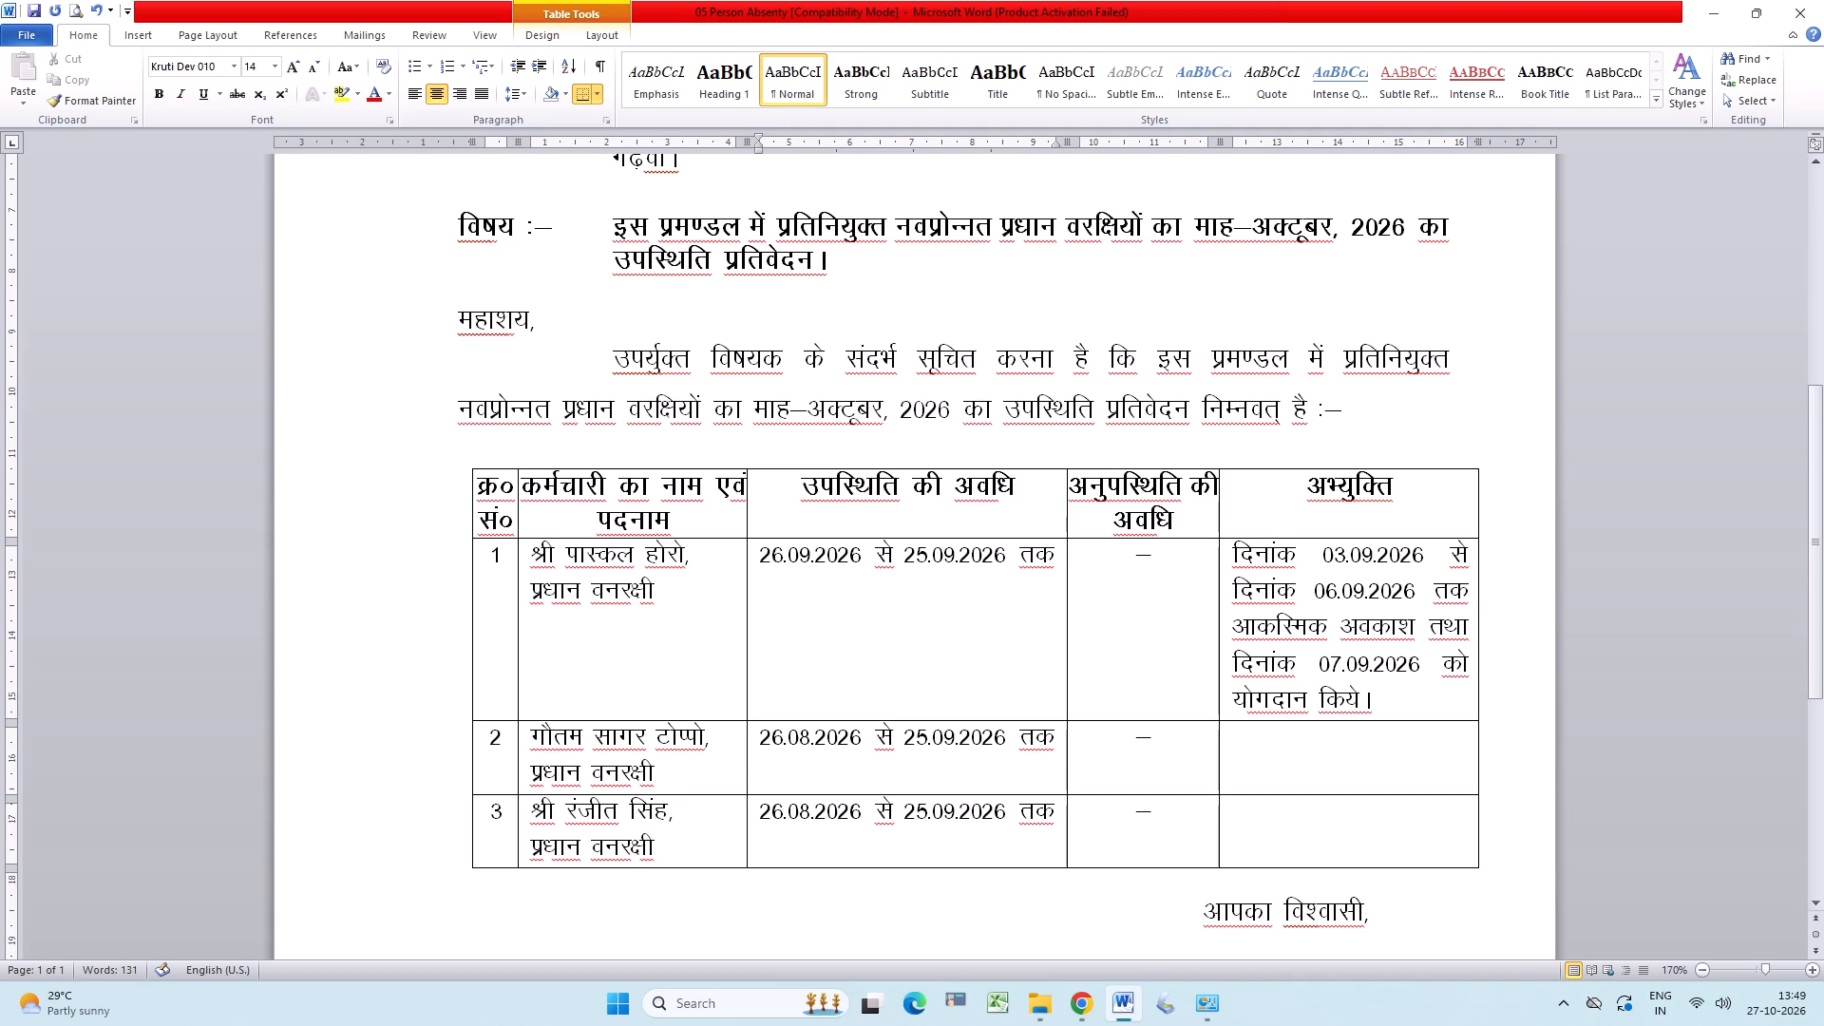
{"action": "key", "text": "ctrl+Right"}
{"action": "key", "text": "ctrl+Right"}
{"action": "key", "text": "ctrl+Right"}
{"action": "key", "text": "ctrl+Right"}
{"action": "key", "text": "Right"}
{"action": "key", "text": "shift+Right"}
{"action": "key", "text": "shift+Right"}
{"action": "type", "text": "10"}
Copy row 1's attendance period over the periods in rows 2 and 3, and save the document.
{"action": "left_click_drag", "start_coordinate": [763, 549], "coordinate": [1015, 548]}
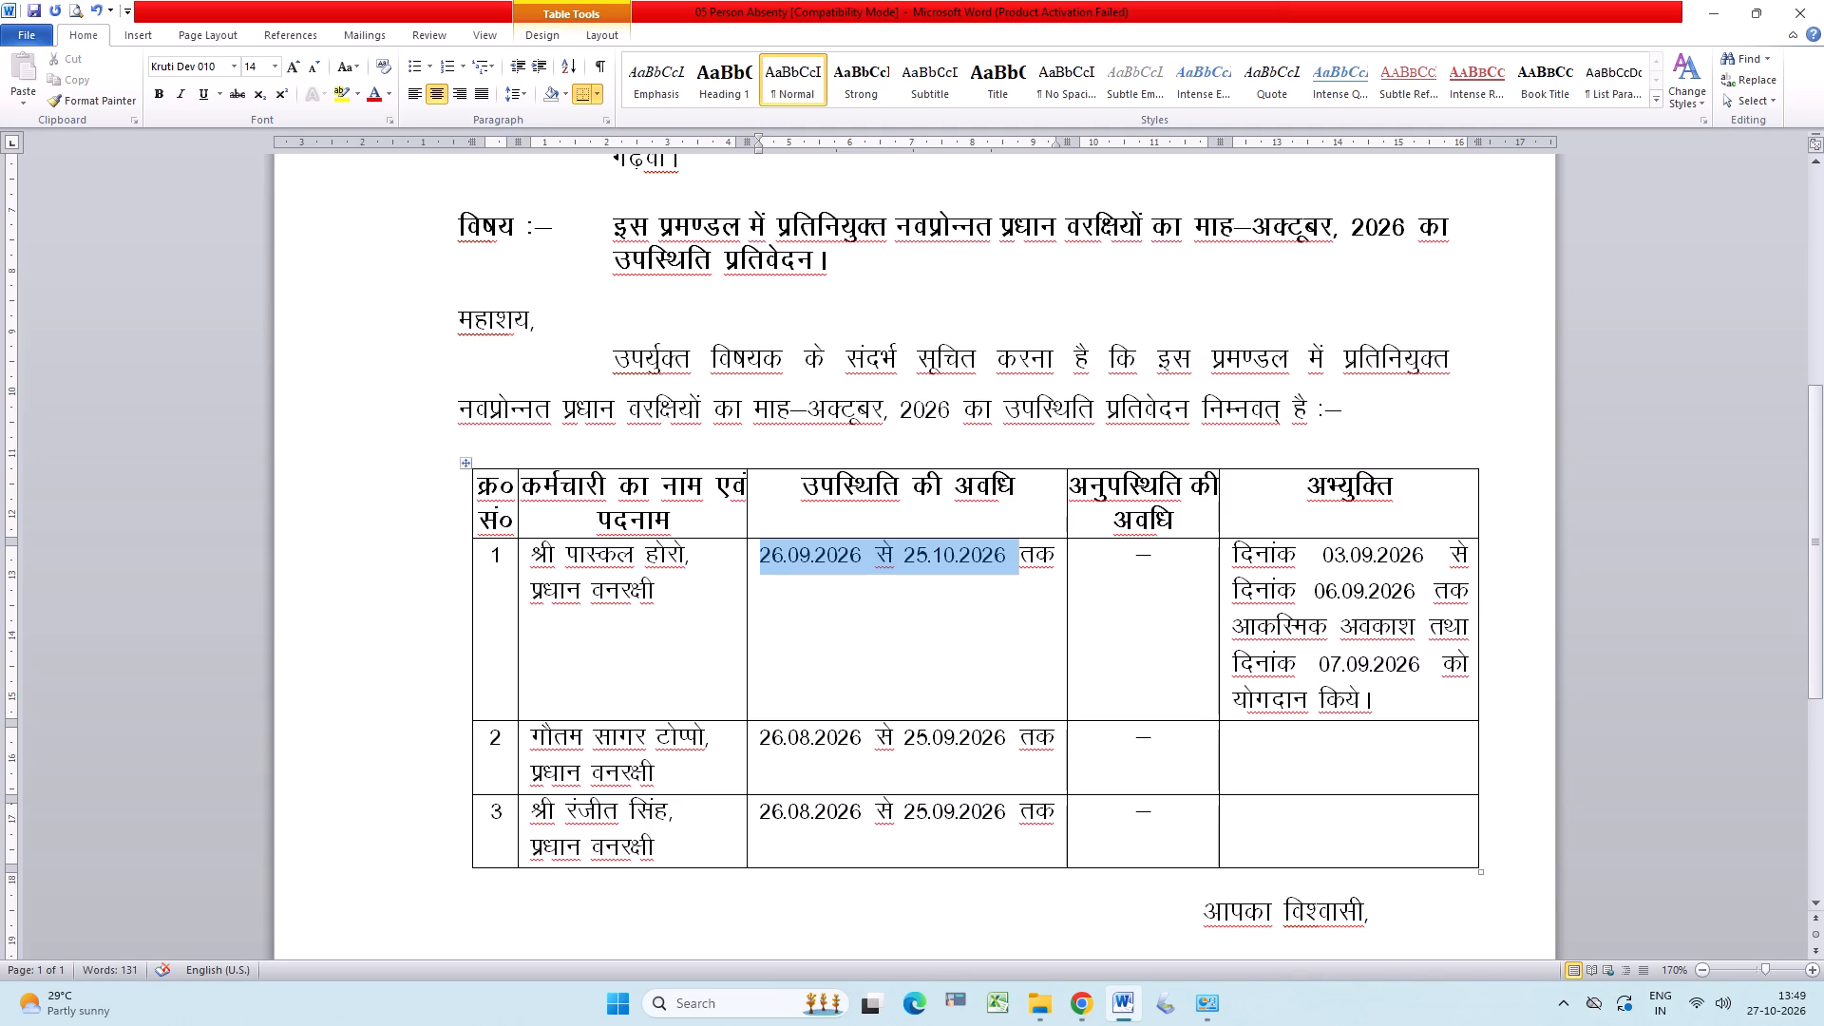
{"action": "left_click_drag", "start_coordinate": [1015, 548], "coordinate": [1047, 550]}
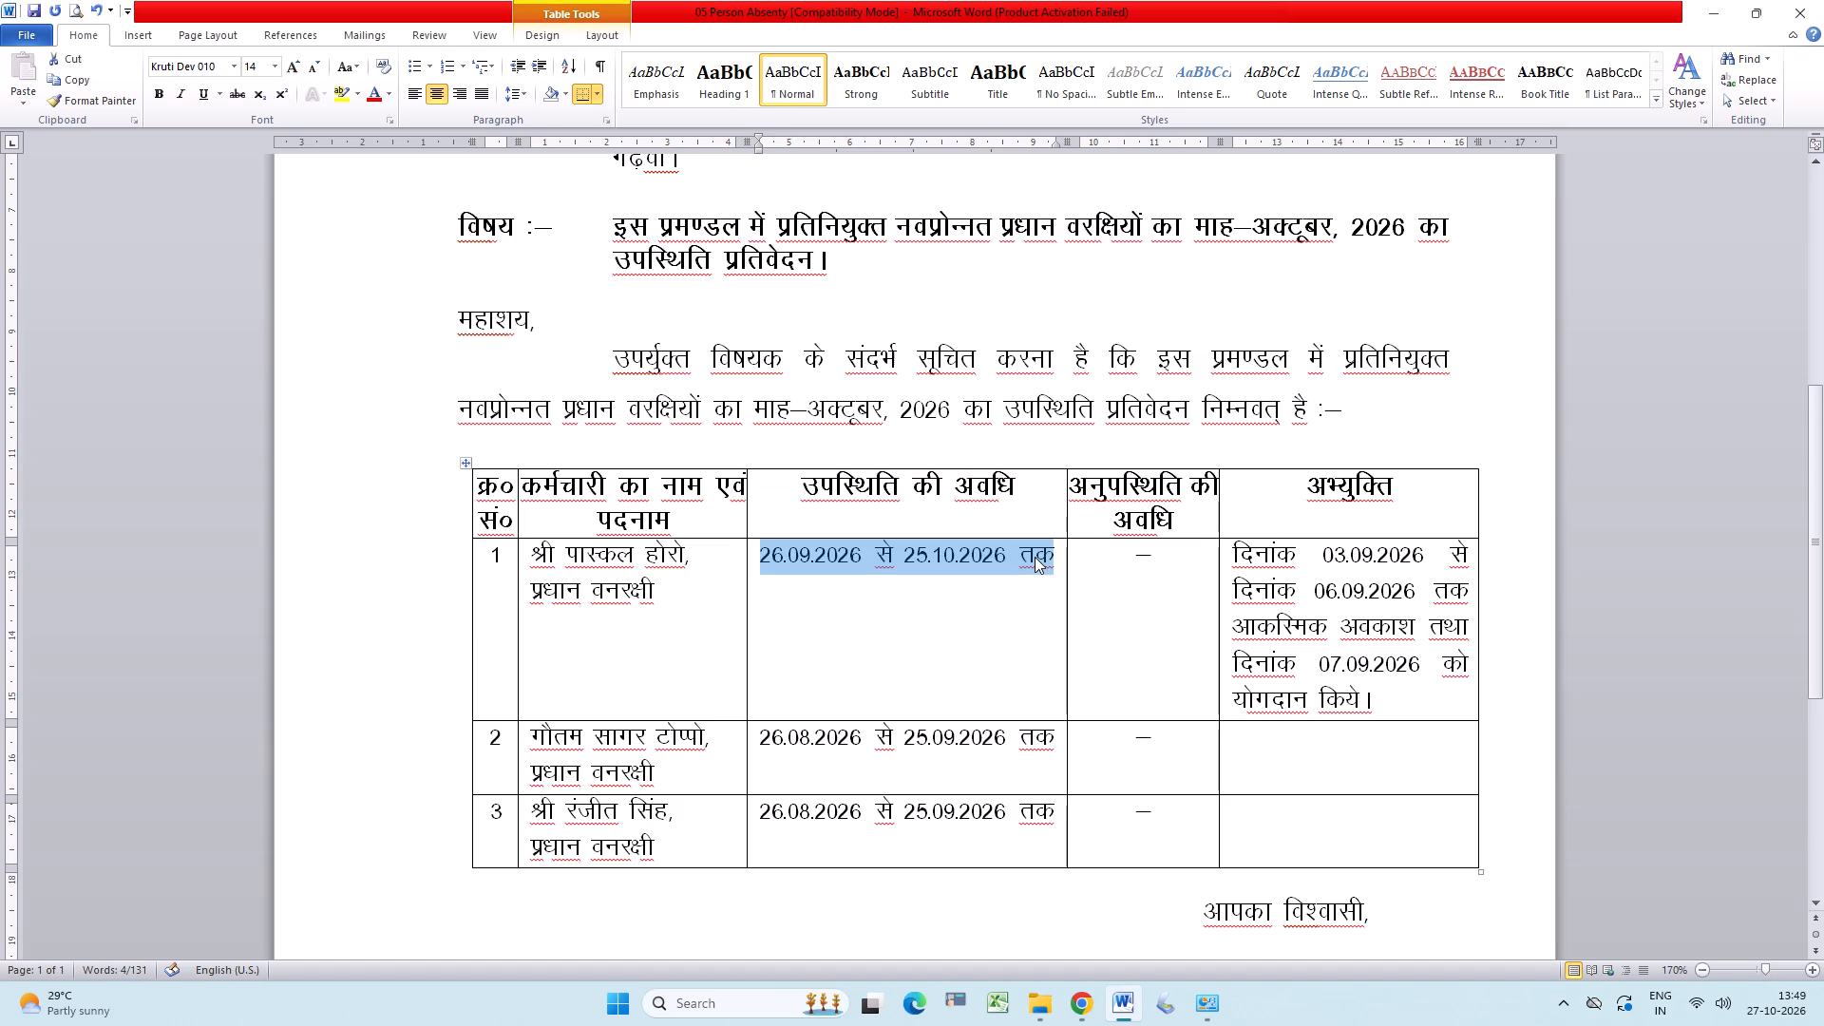
{"action": "key", "text": "ctrl+c"}
{"action": "left_click_drag", "start_coordinate": [760, 742], "coordinate": [968, 833]}
{"action": "key", "text": "ctrl+v"}
{"action": "key", "text": "ctrl+s"}
{"action": "key", "text": "ctrl+s"}
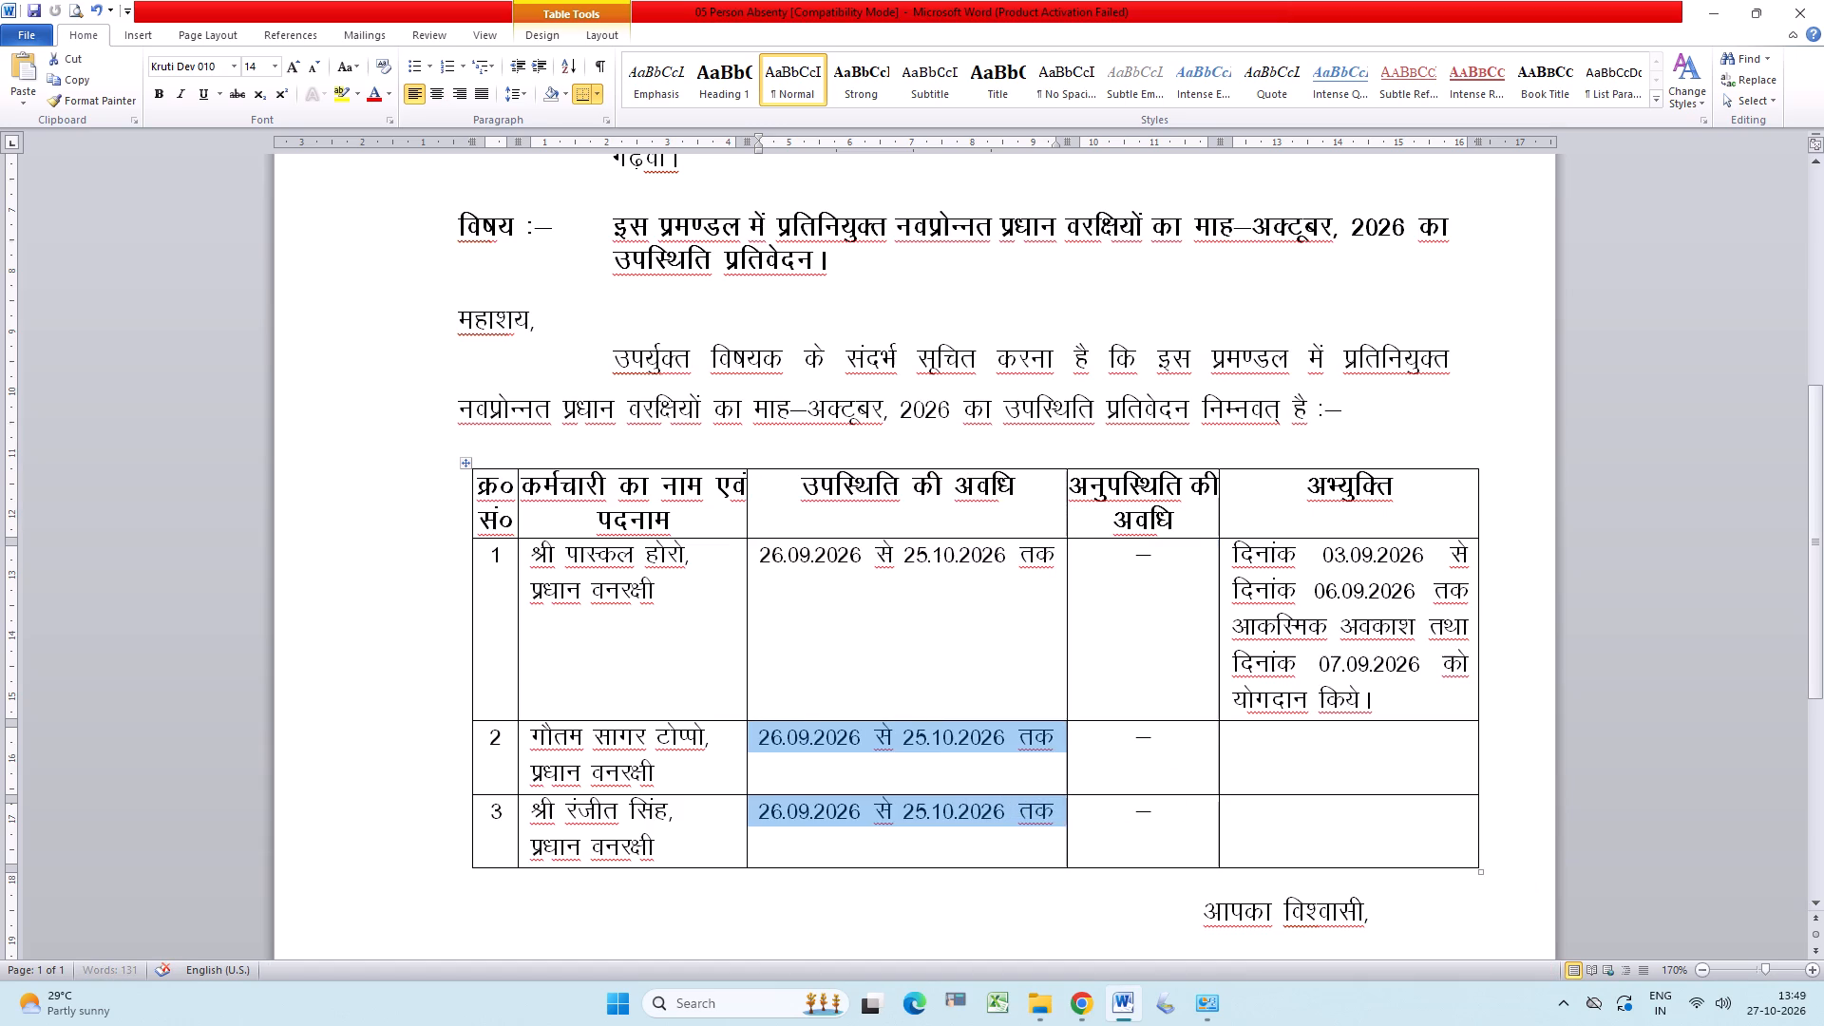
Place the text cursor in the empty अभ्युक्ति (remarks) cell of table row 3.
{"action": "left_click", "coordinate": [1246, 816]}
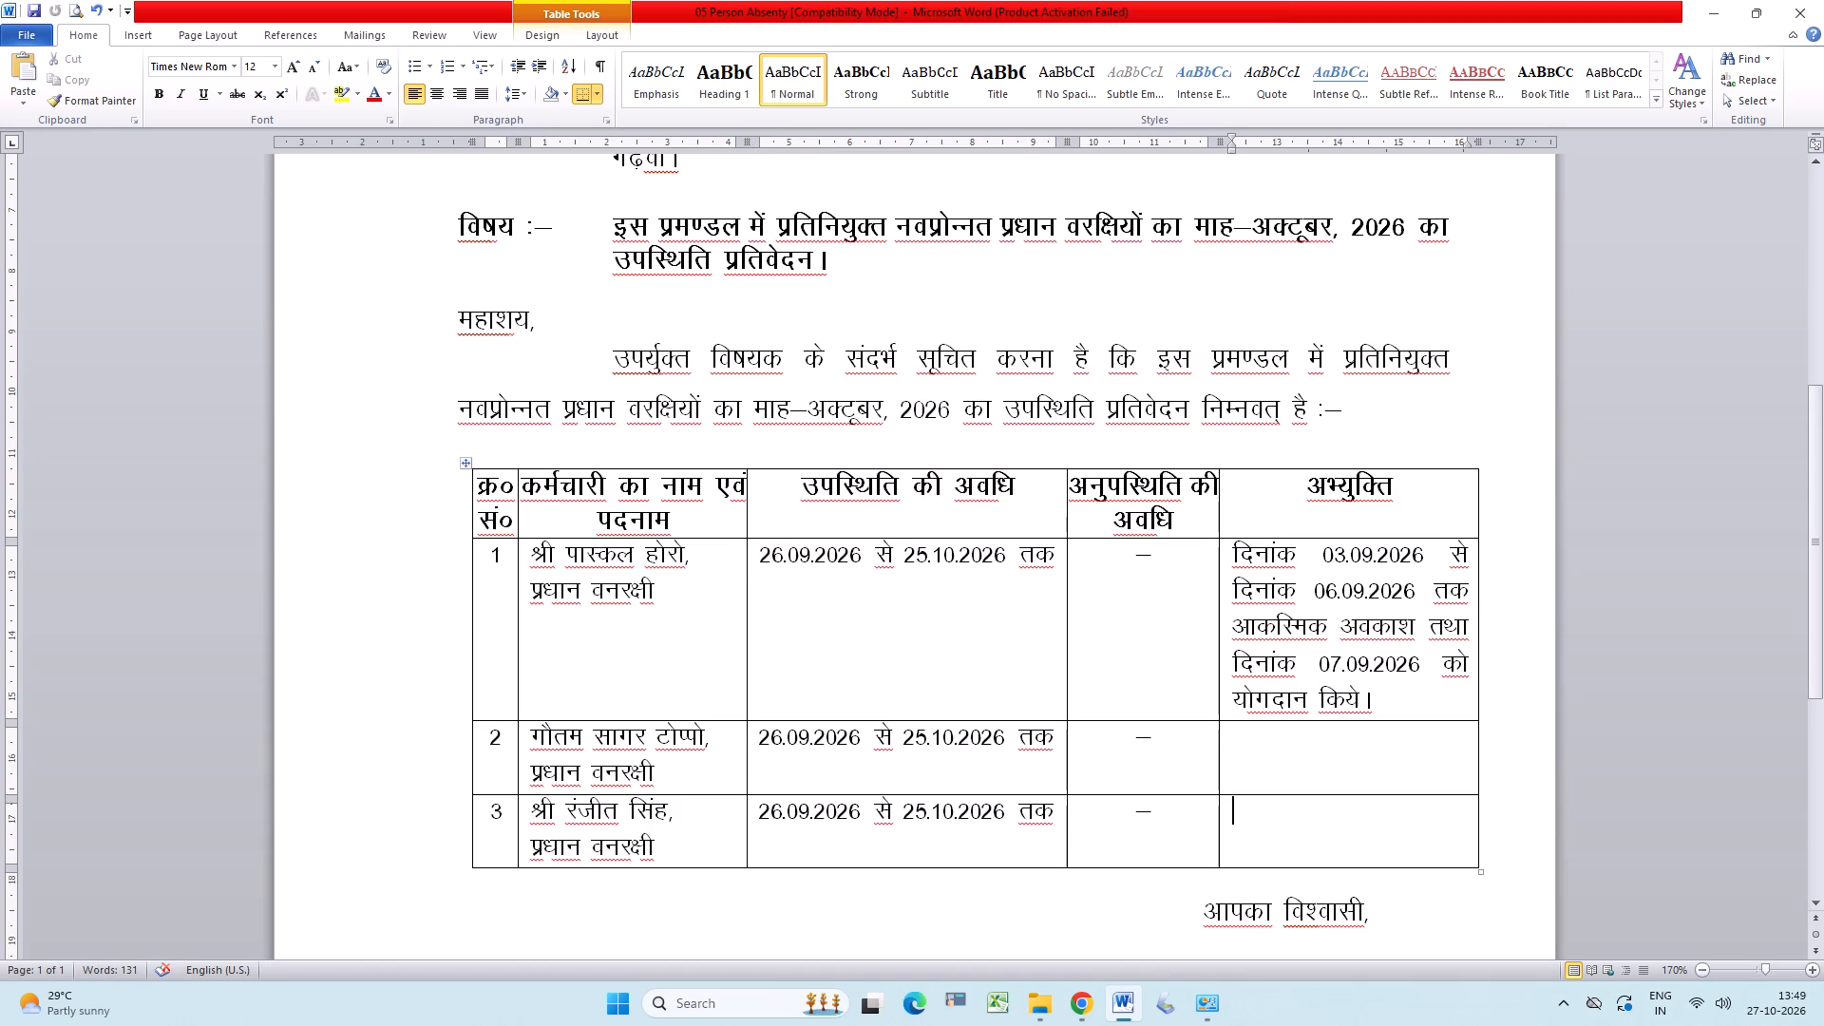